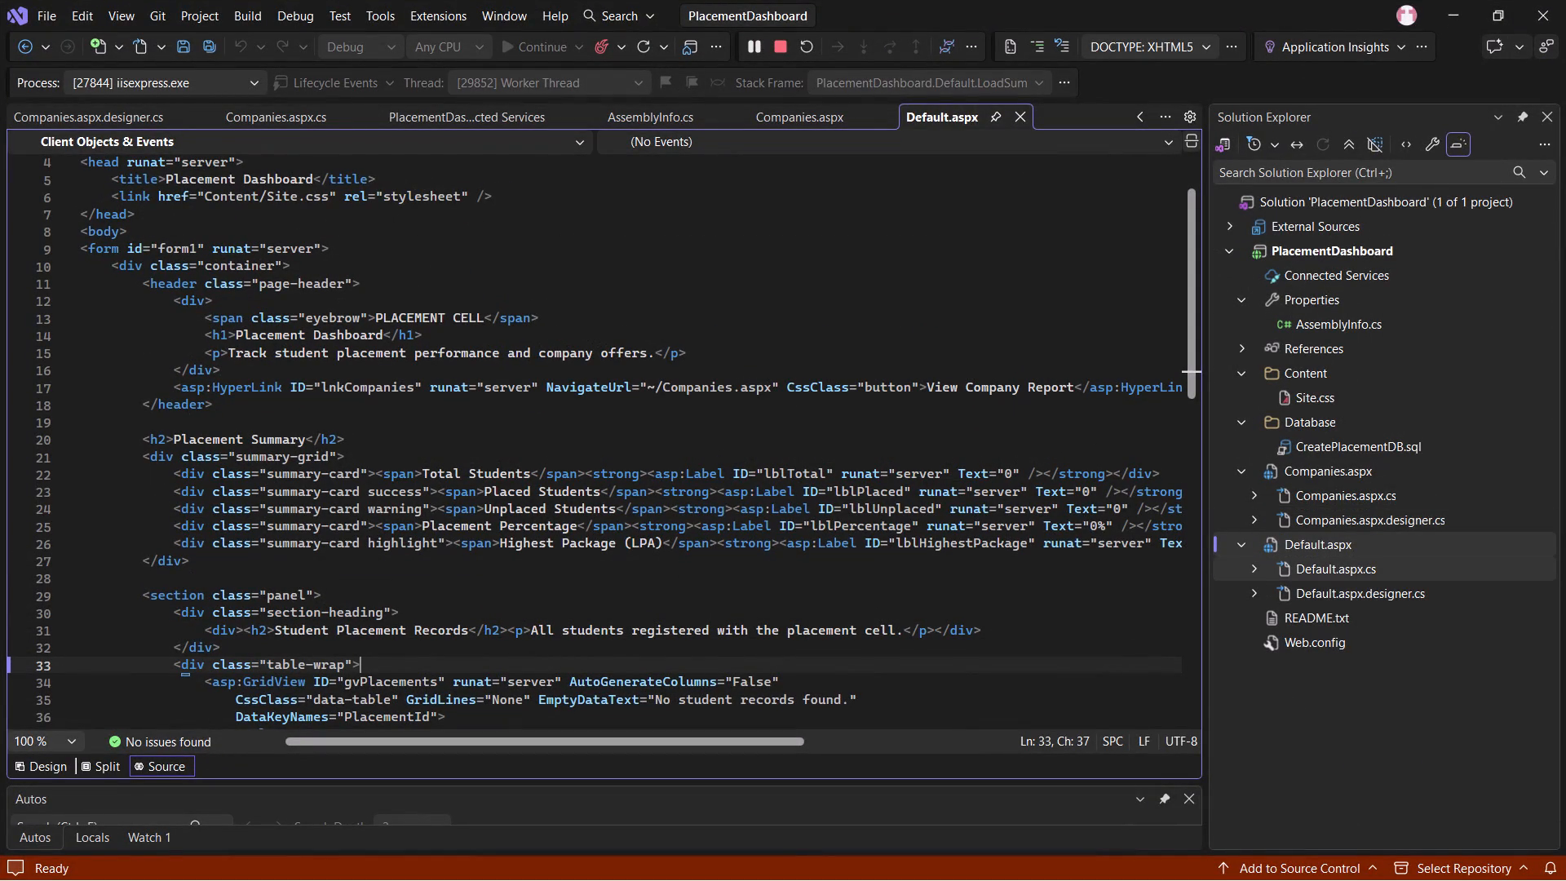
Switch to the Word practical report and add the heading "Default.aspx:" below the Solution Explorer screenshot.
click(918, 161)
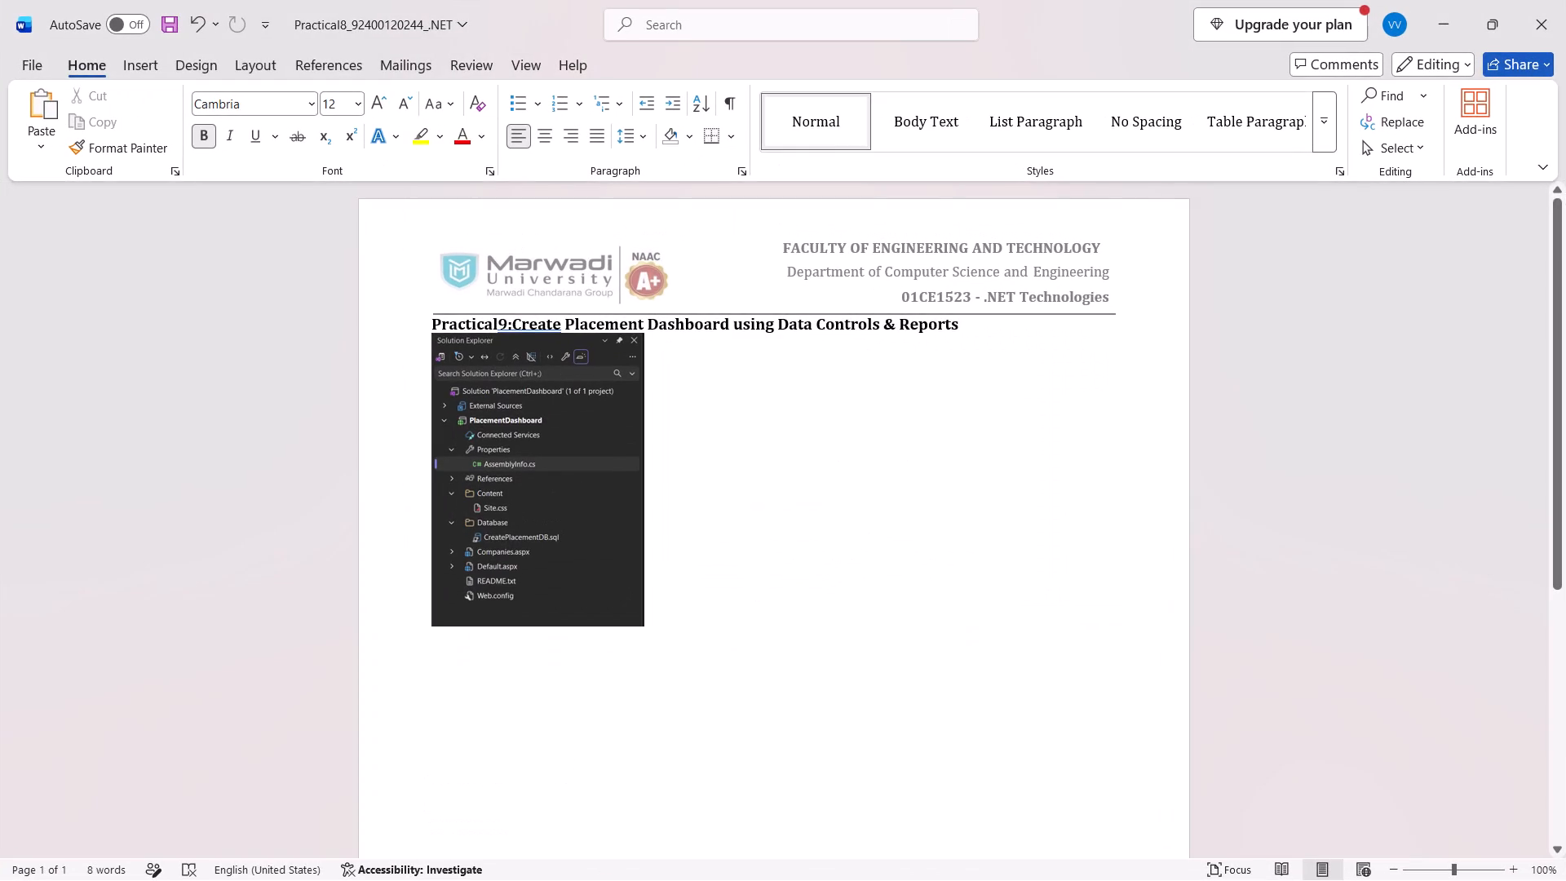
text(Default)
text(.aspx)
key(shift+colon)
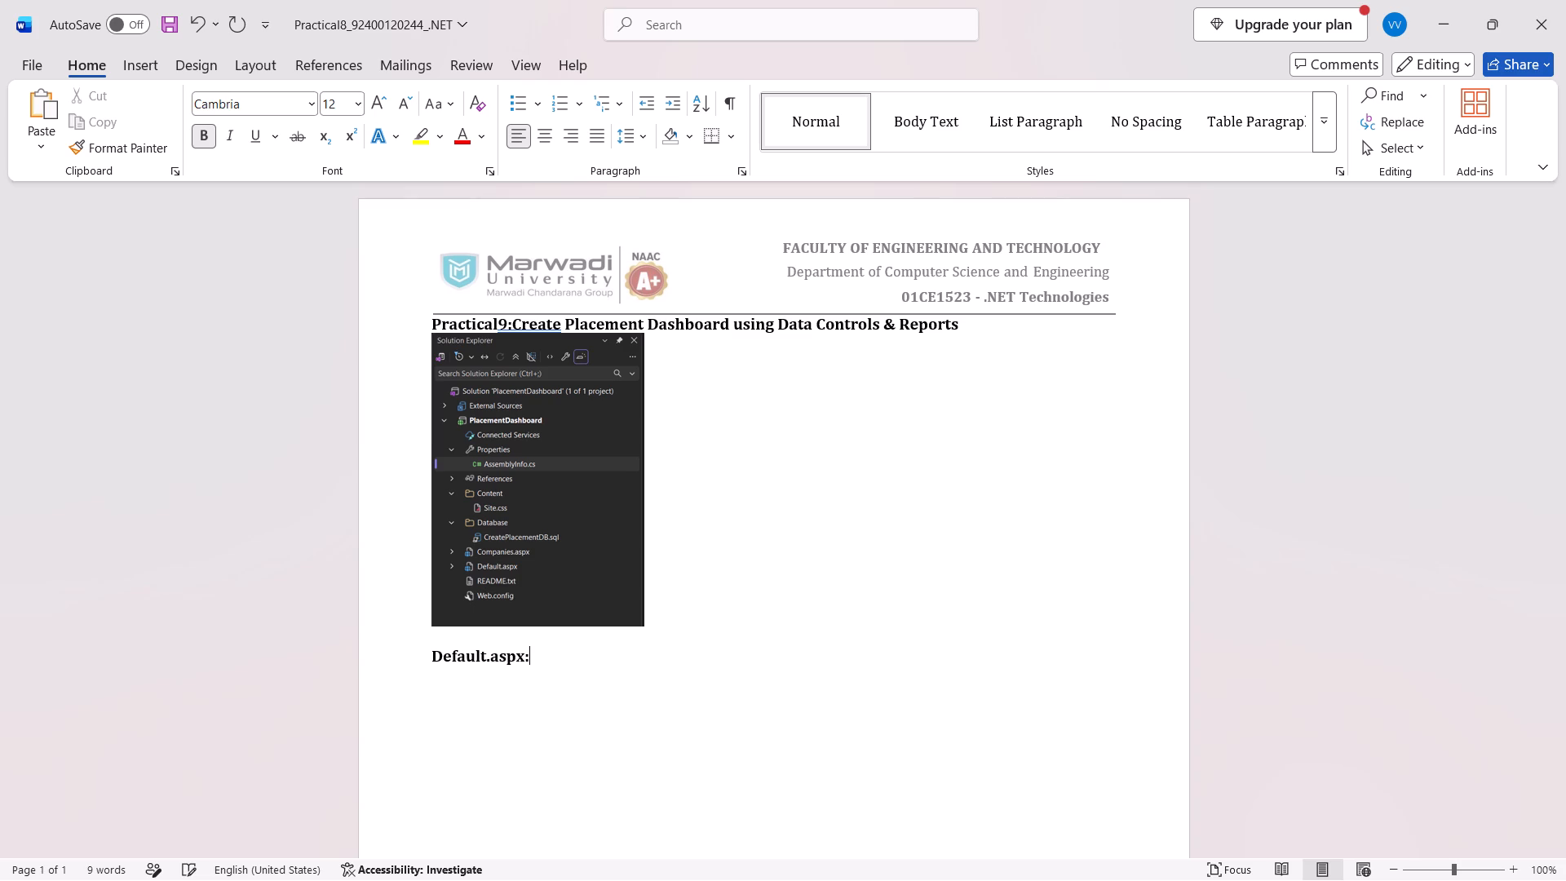
key(Return)
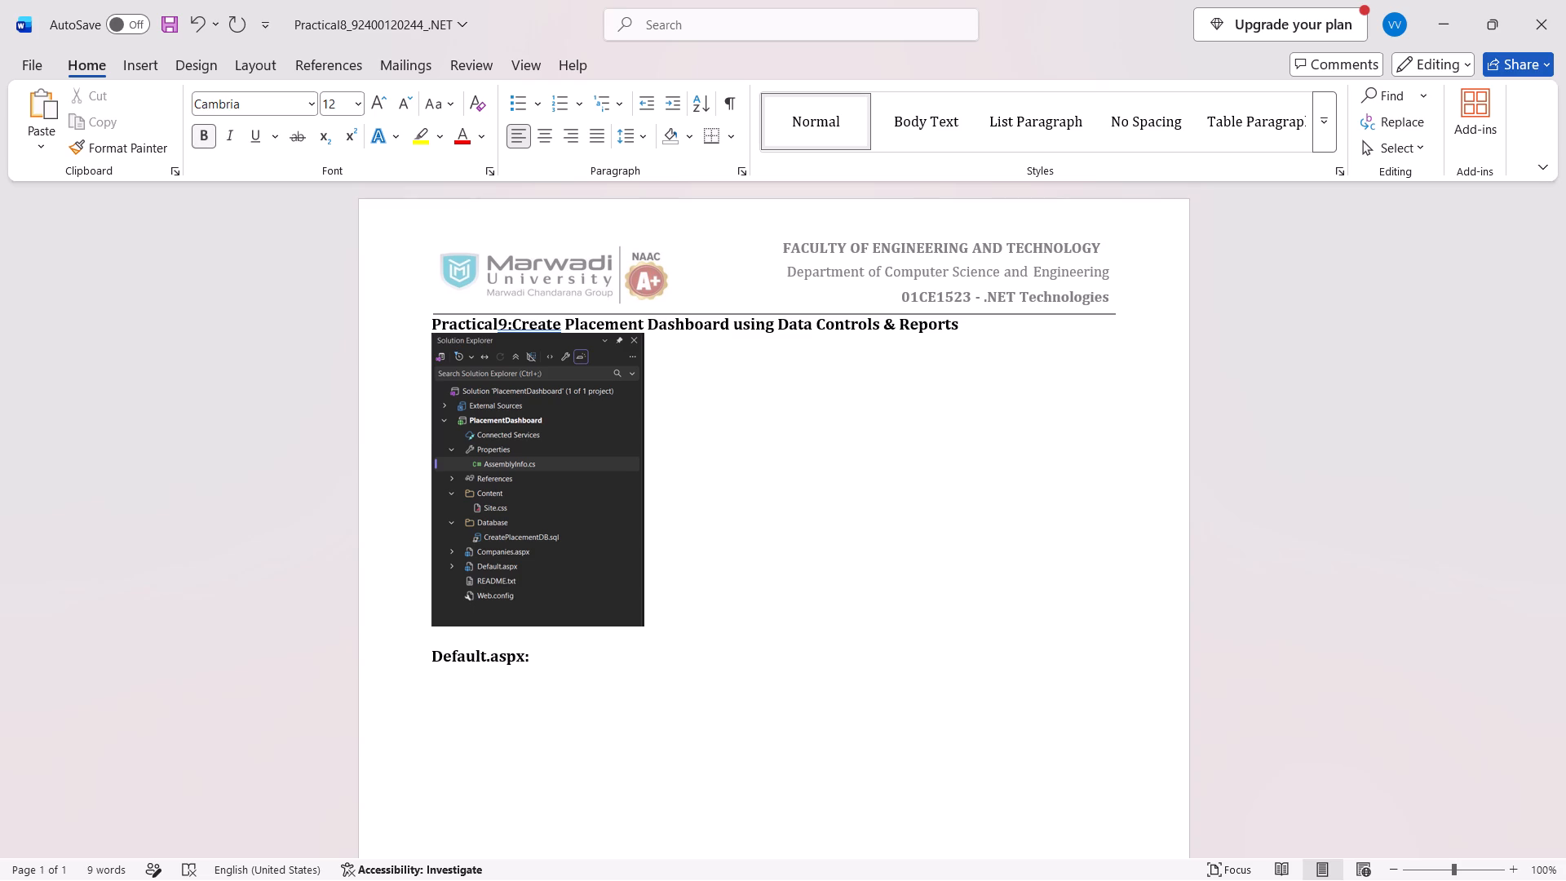
Copy the entire Default.aspx markup from Visual Studio and paste it under its heading in Word as non-bold Times New Roman text.
click(195, 126)
click(310, 106)
click(298, 243)
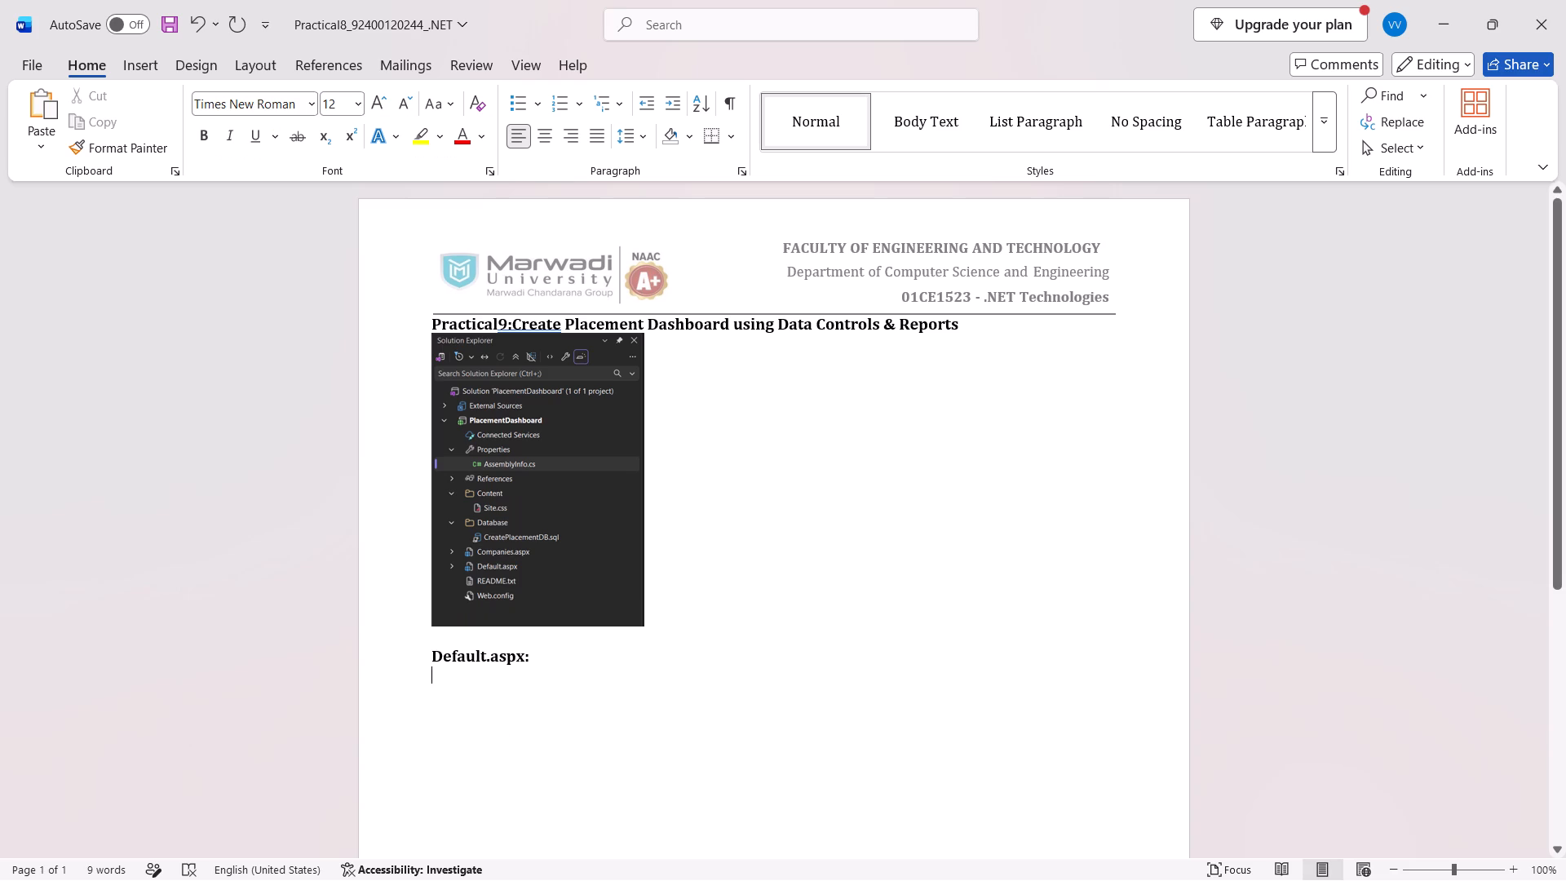
key(alt+Tab)
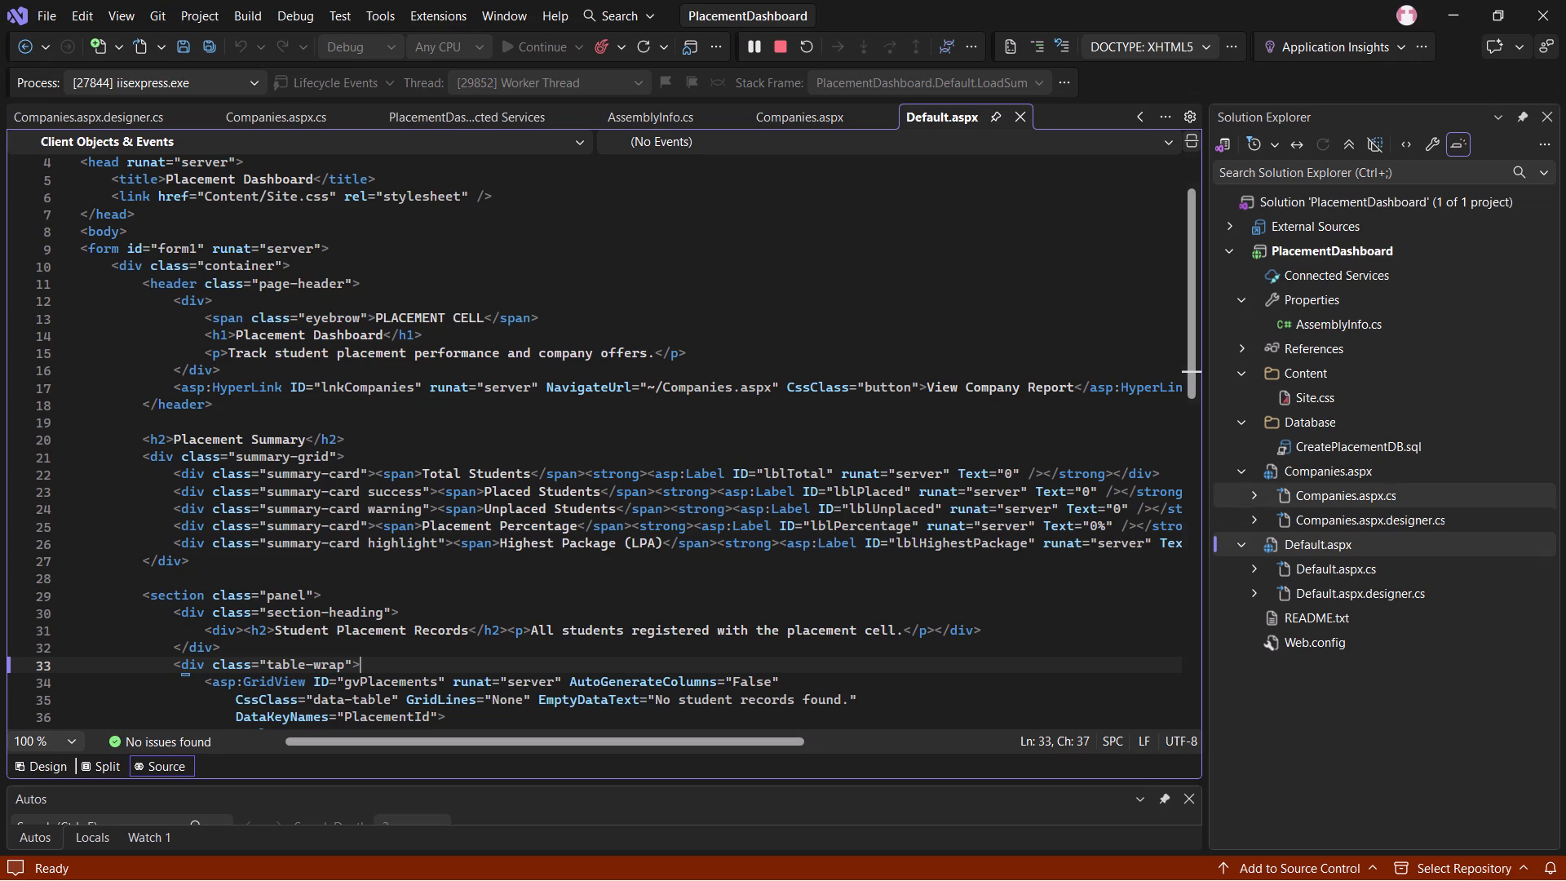
click(828, 429)
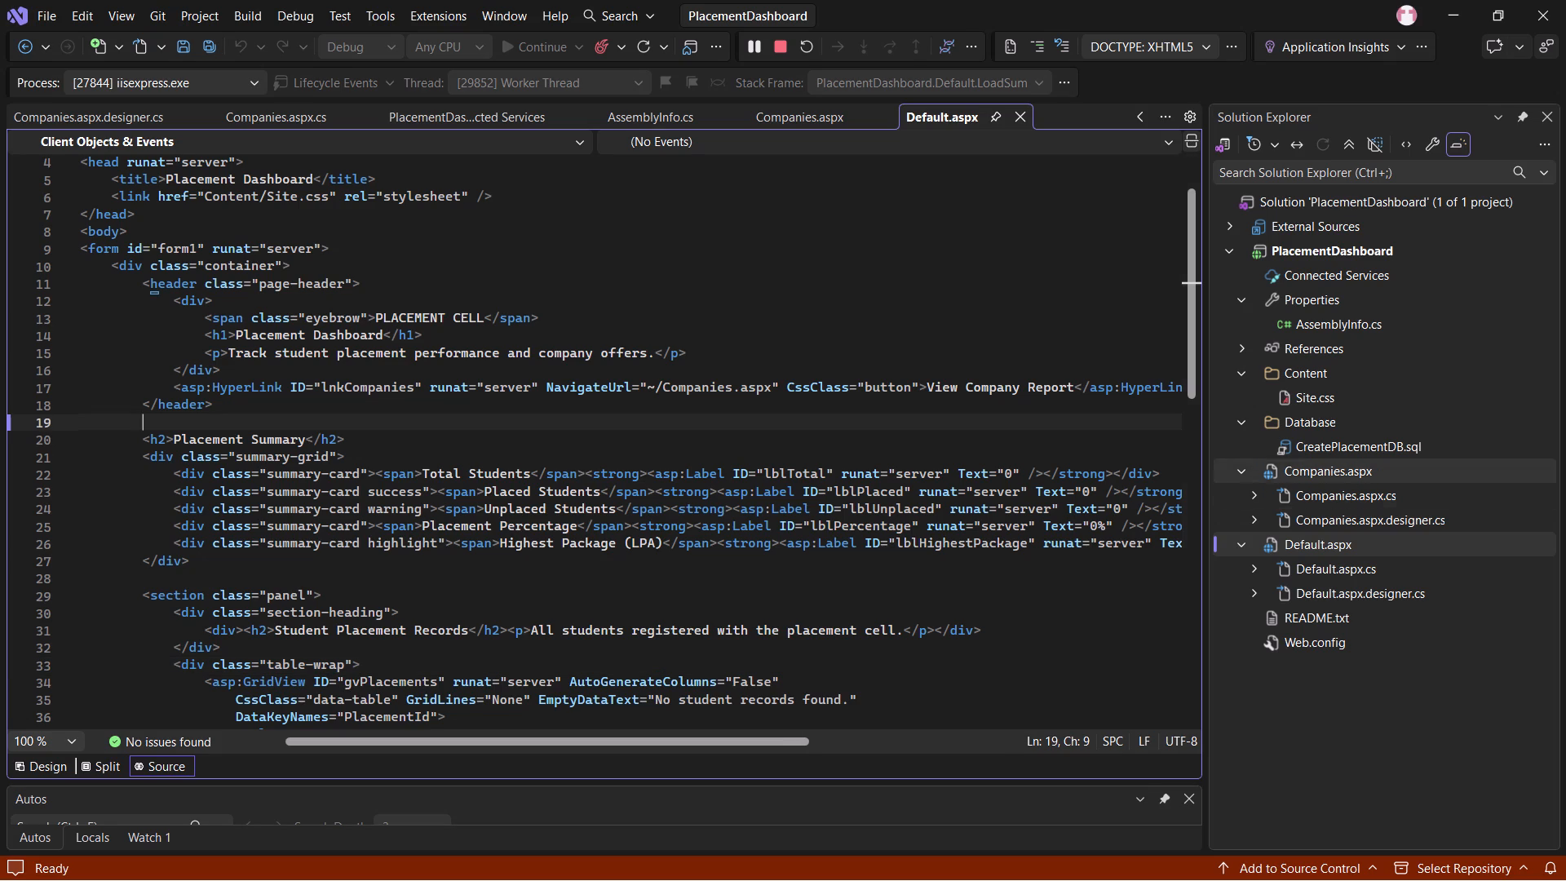
double_click(1366, 551)
click(1018, 480)
key(ctrl+a)
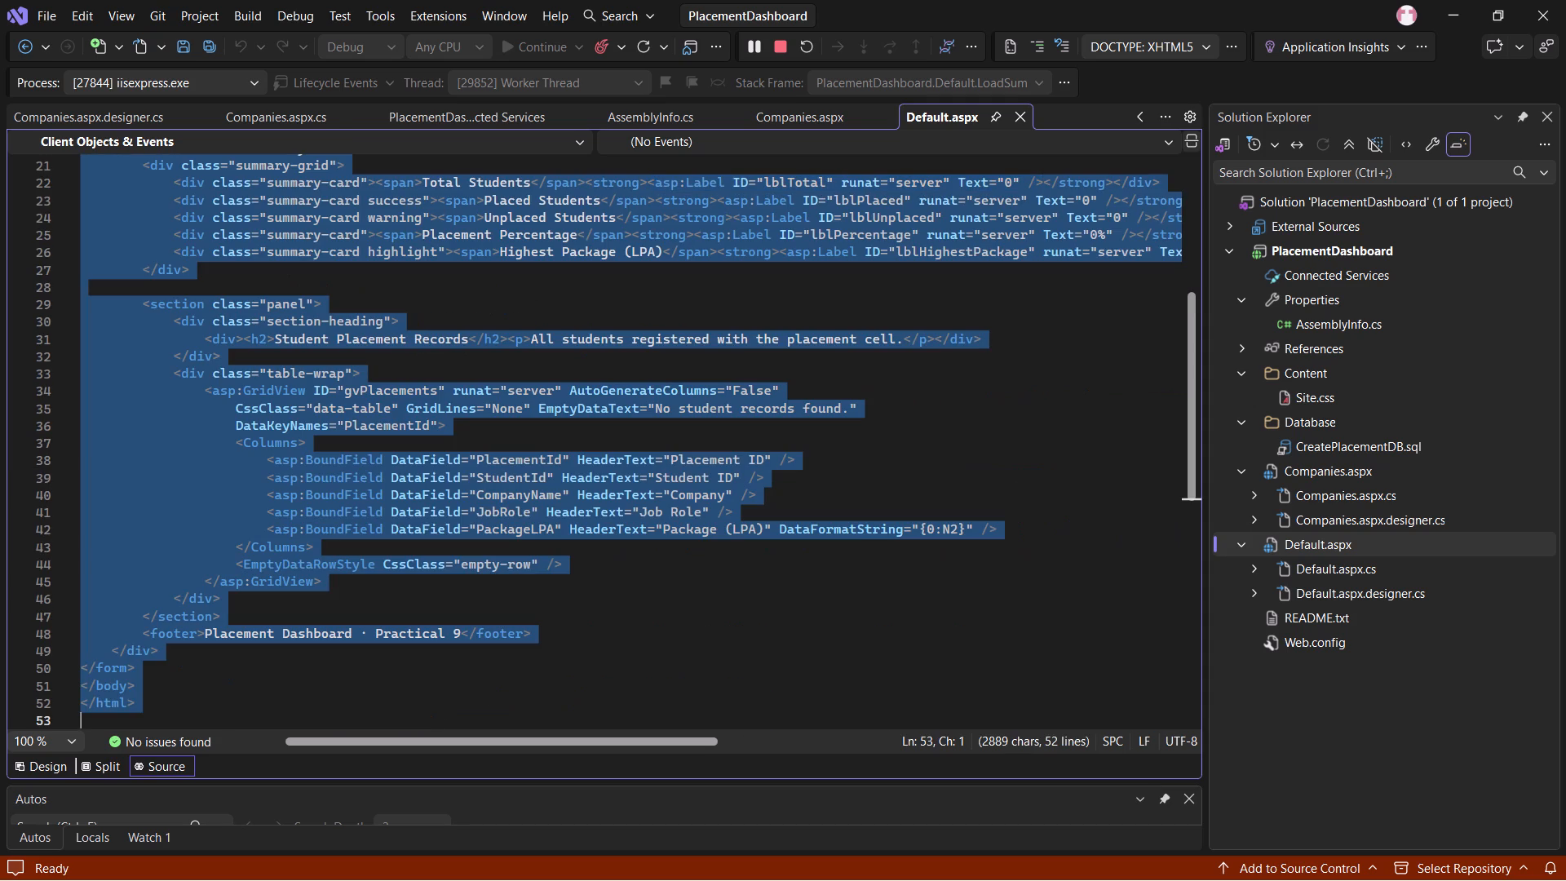
key(ctrl+c)
key(alt+Tab)
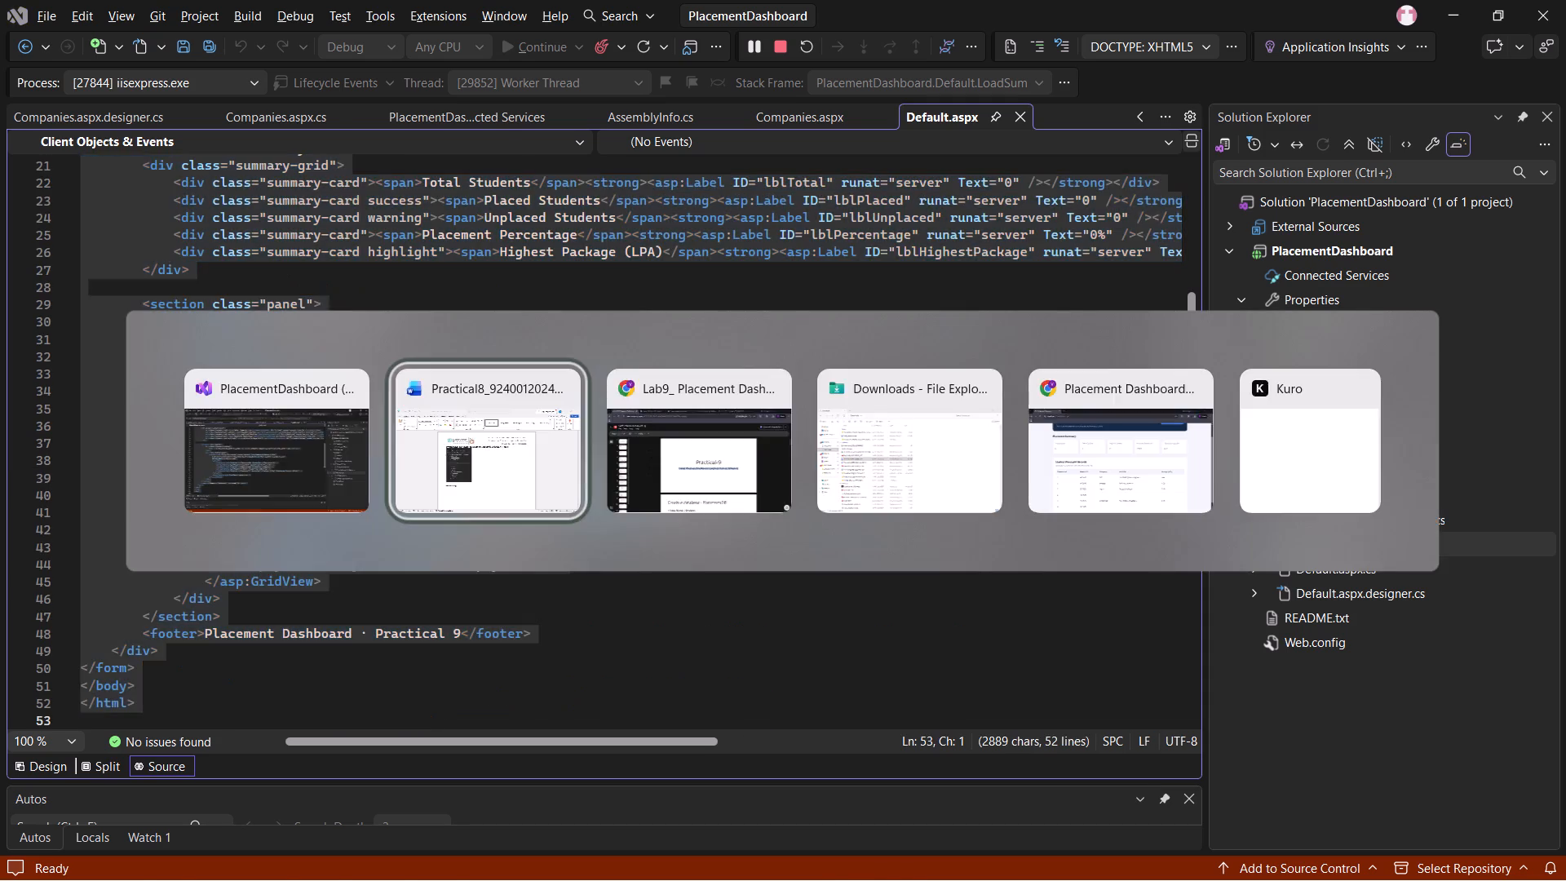
key(ctrl+v)
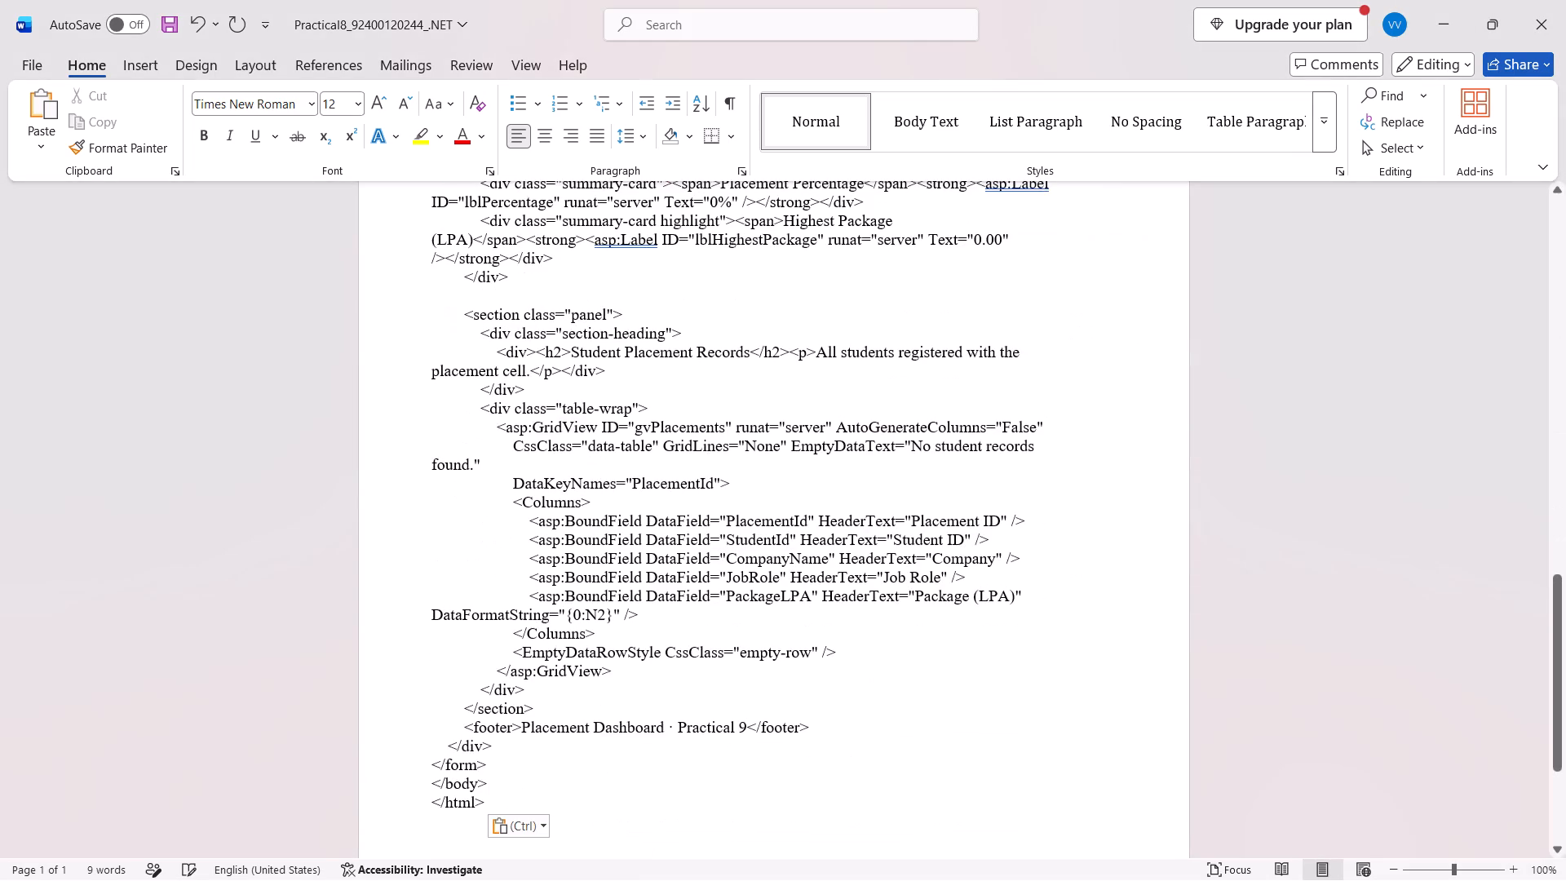
scroll(1018, 480, down, 6)
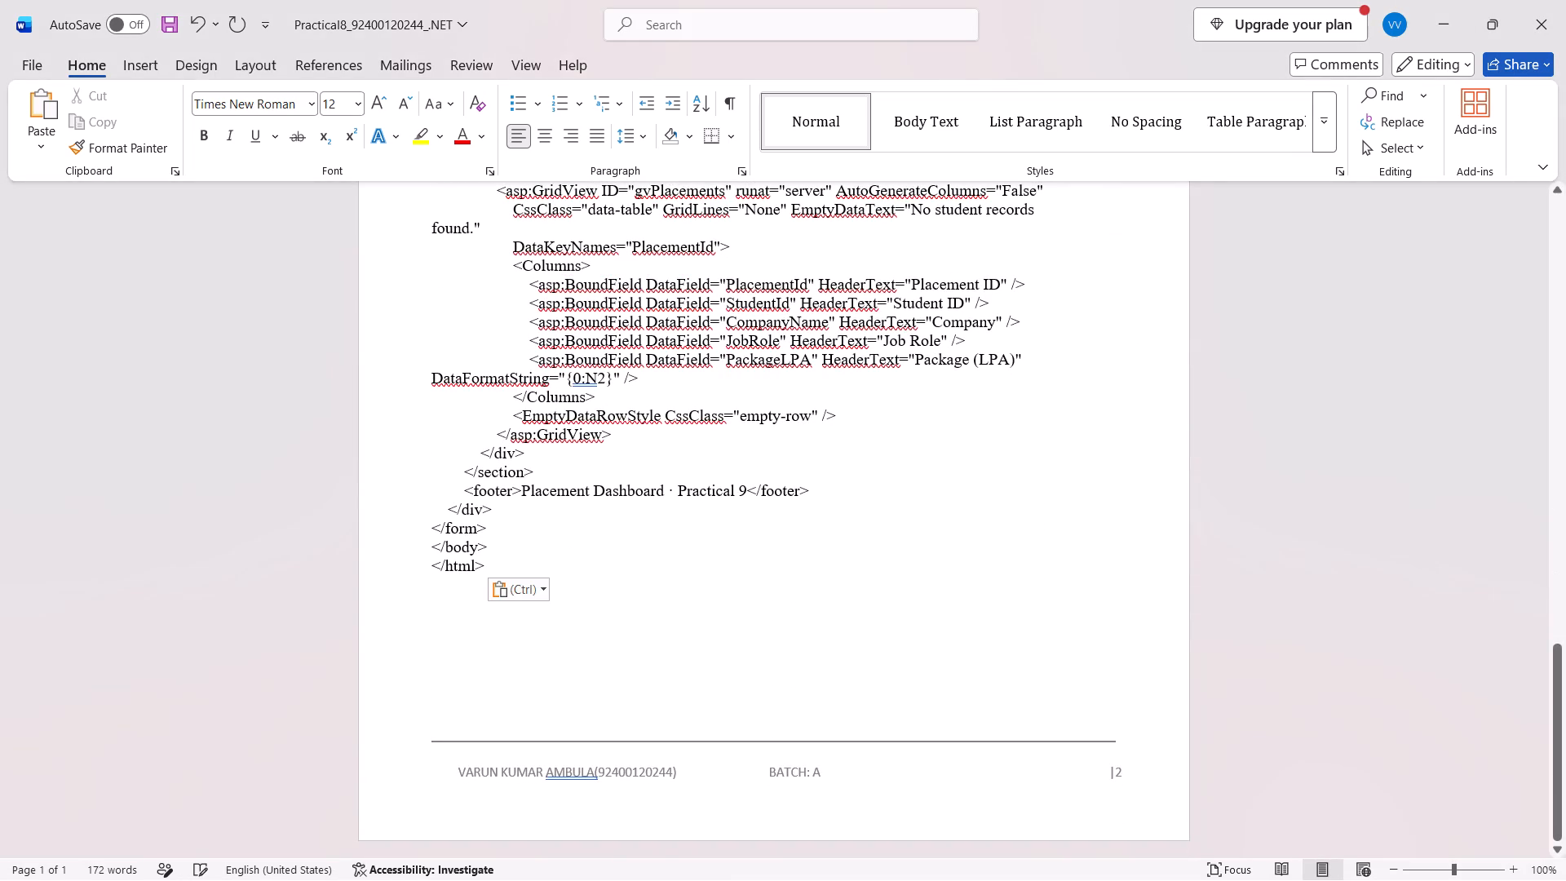
Switch to Visual Studio, open Default.aspx.cs and copy its entire code.
key(alt+Tab)
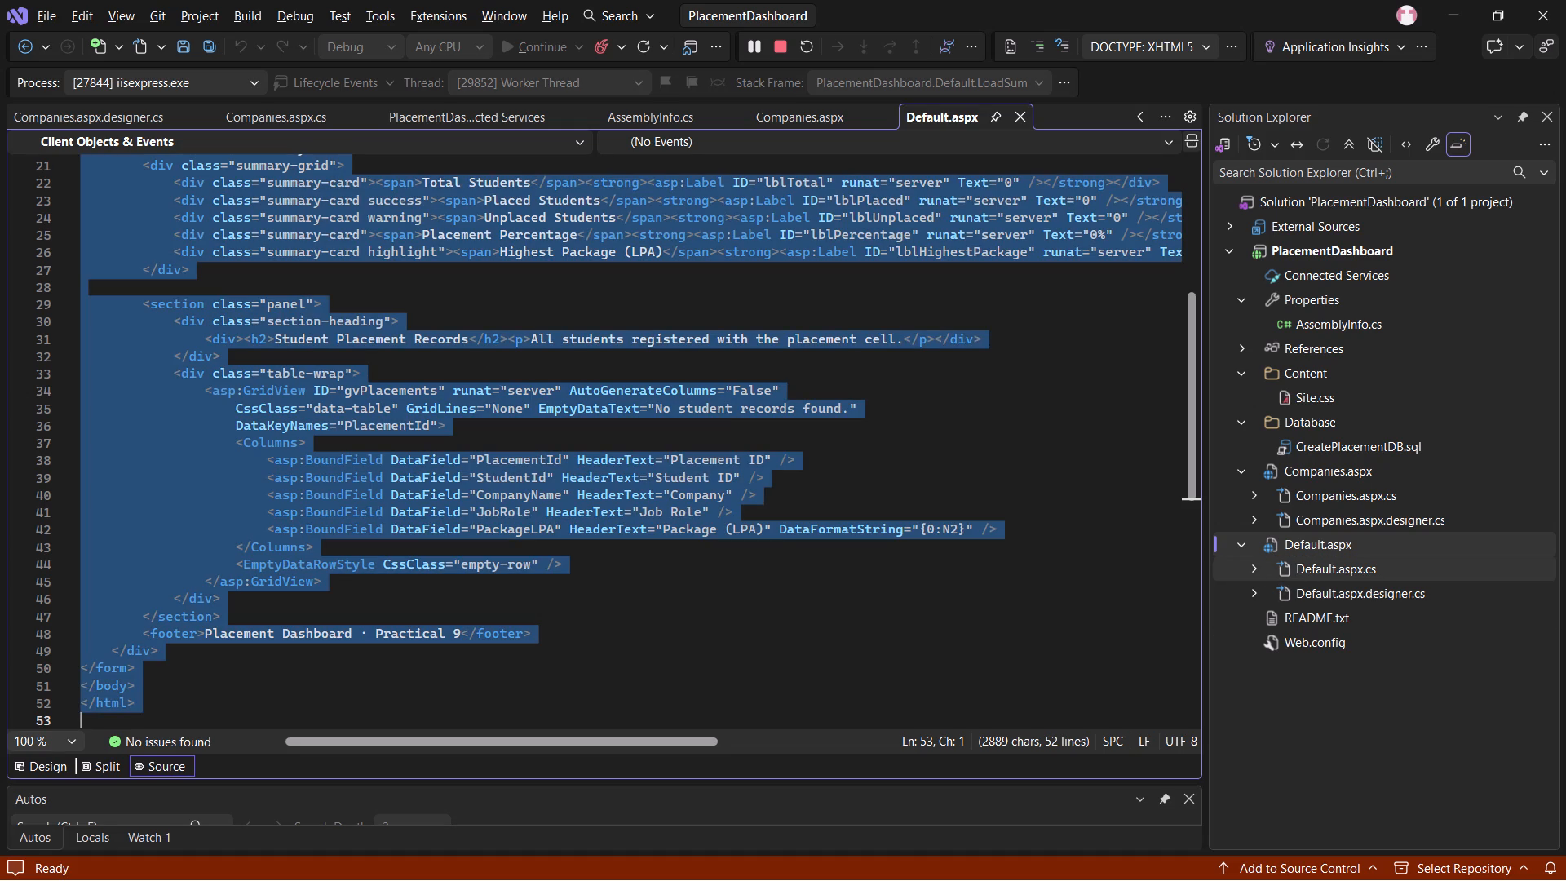
double_click(1369, 578)
scroll(586, 290, down, 20)
scroll(586, 290, down, 2)
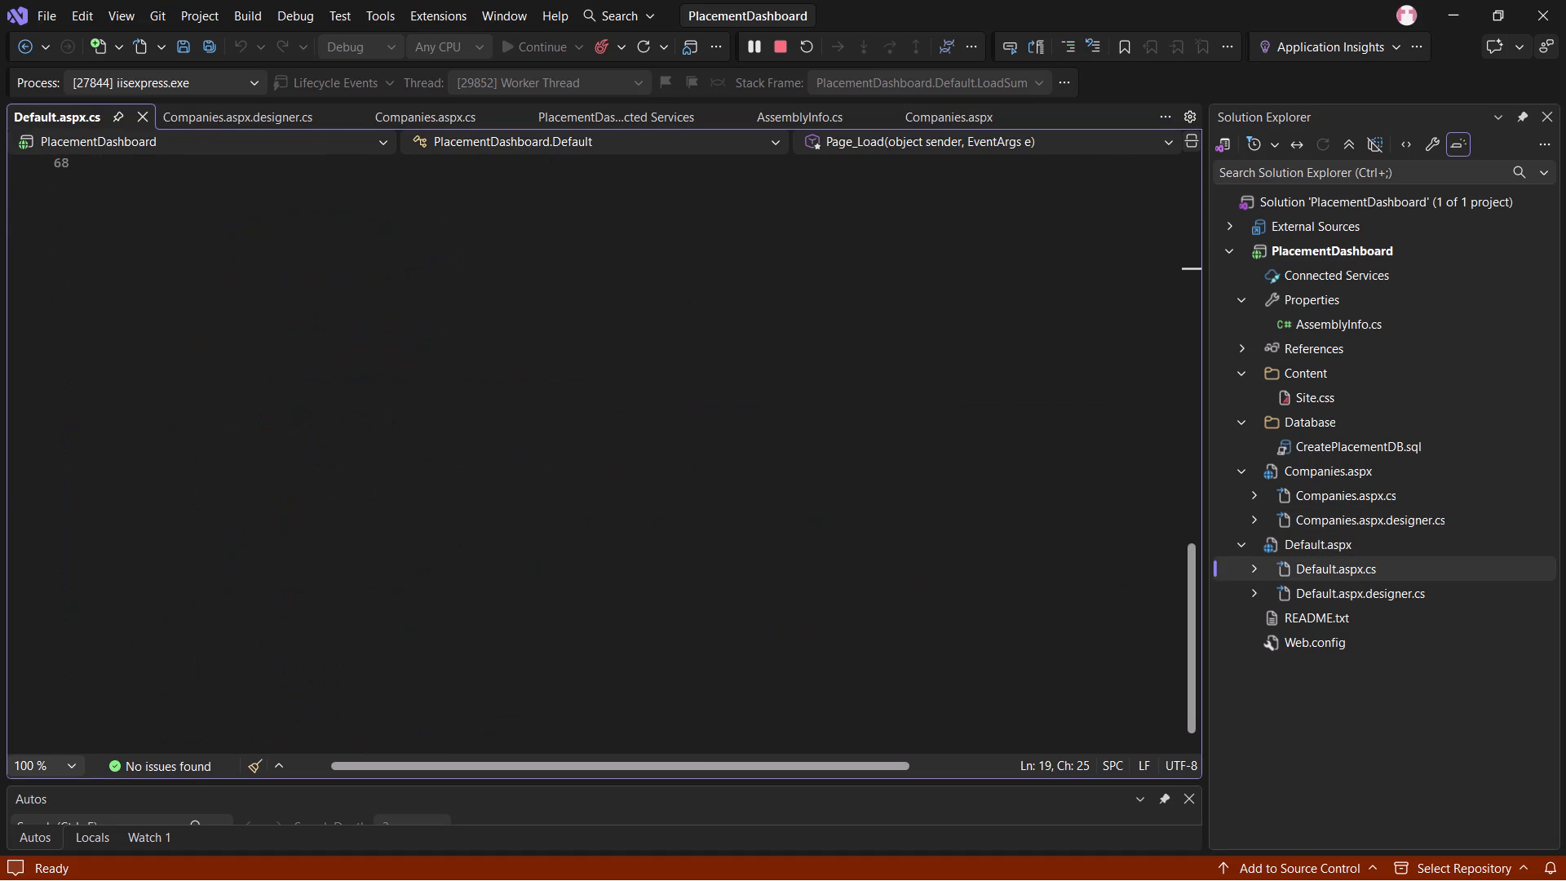
scroll(586, 290, down, 5)
scroll(586, 290, up, 20)
scroll(586, 290, up, 7)
scroll(586, 290, down, 3)
scroll(586, 290, up, 20)
scroll(586, 290, up, 6)
click(586, 290)
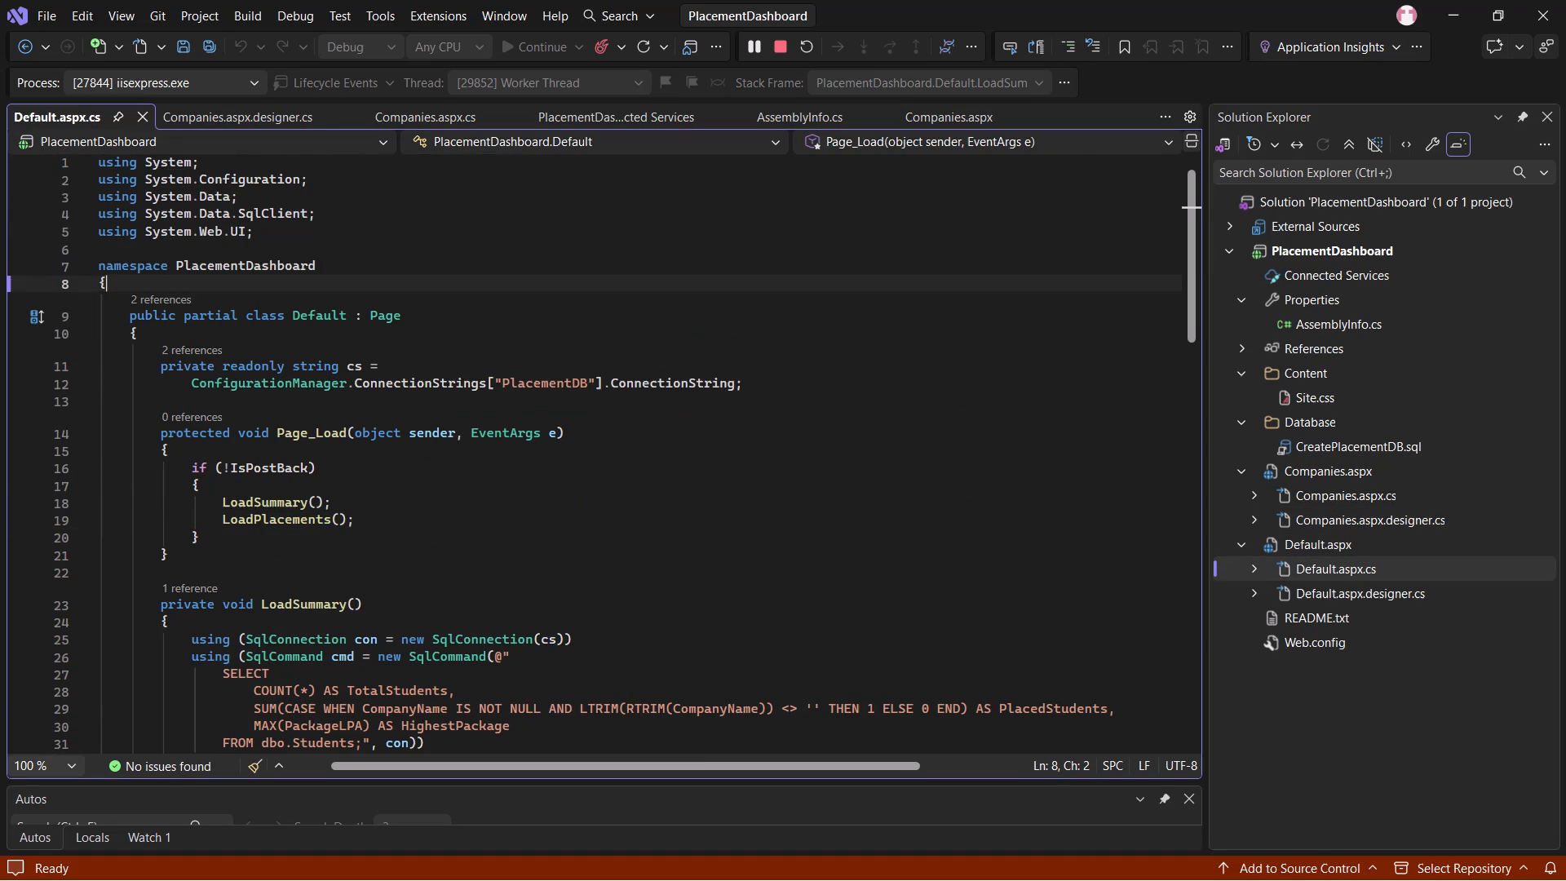
key(ctrl+a)
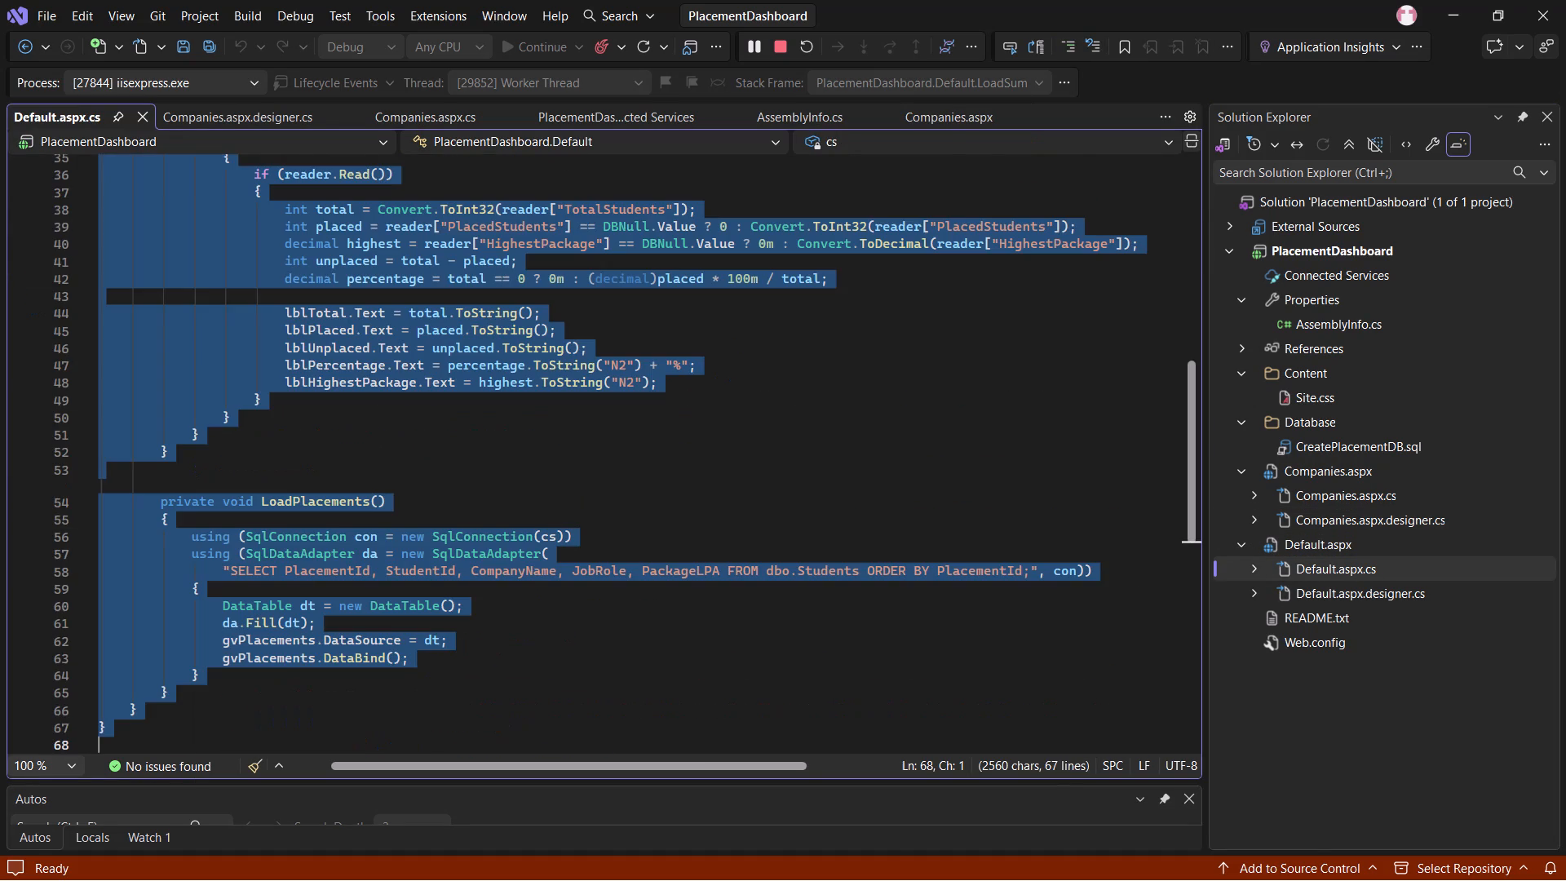
key(ctrl+c)
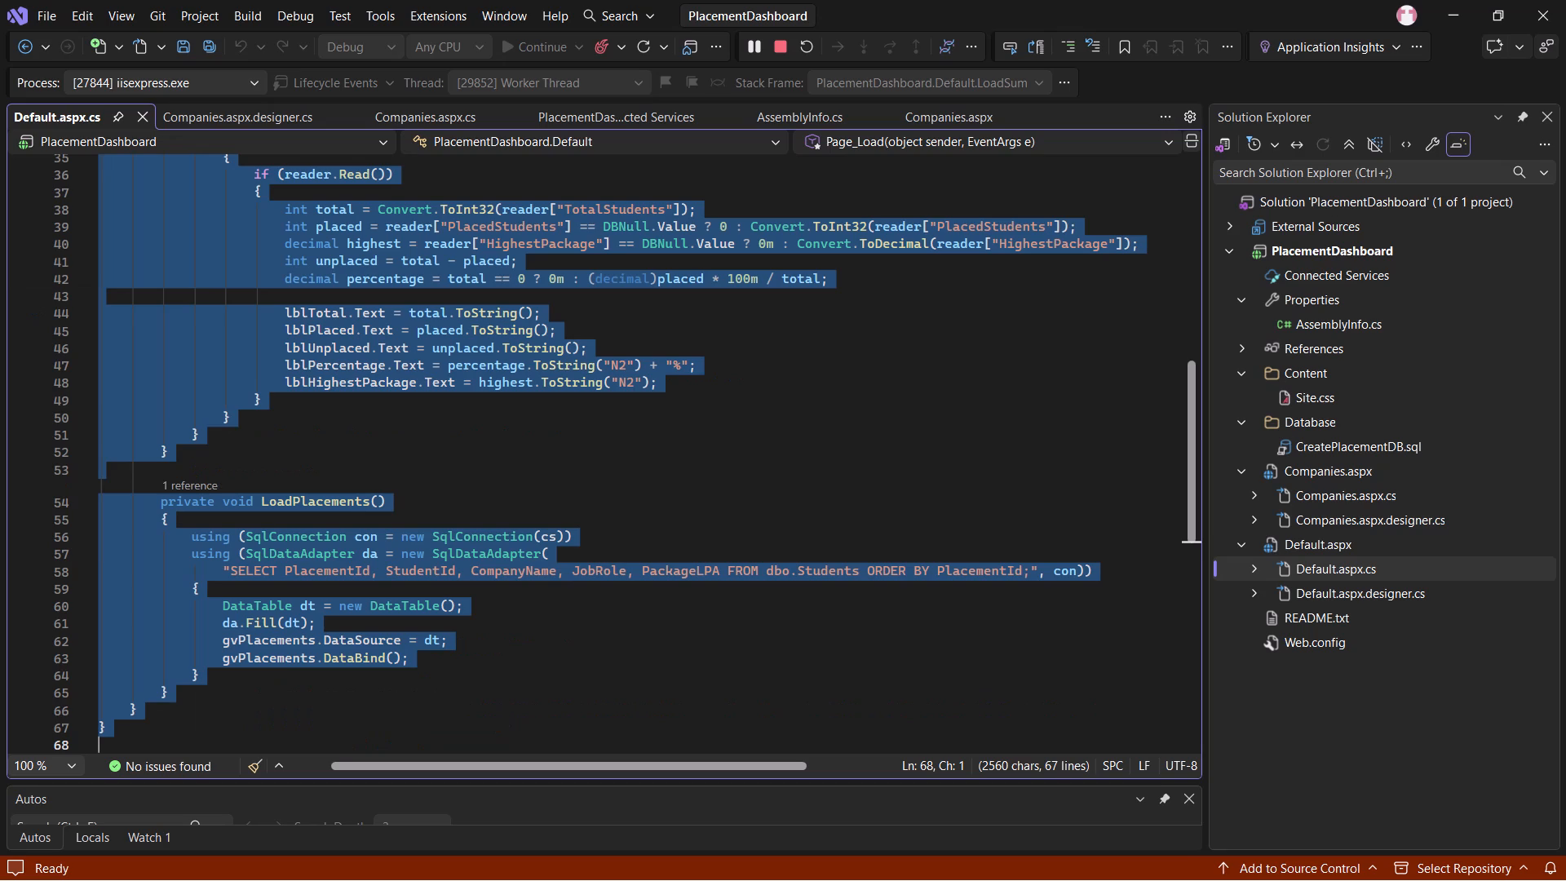
Back in Word, add the heading "Default.aspx.cs:" after the Default.aspx markup and paste the copied code beneath it.
key(alt+Tab)
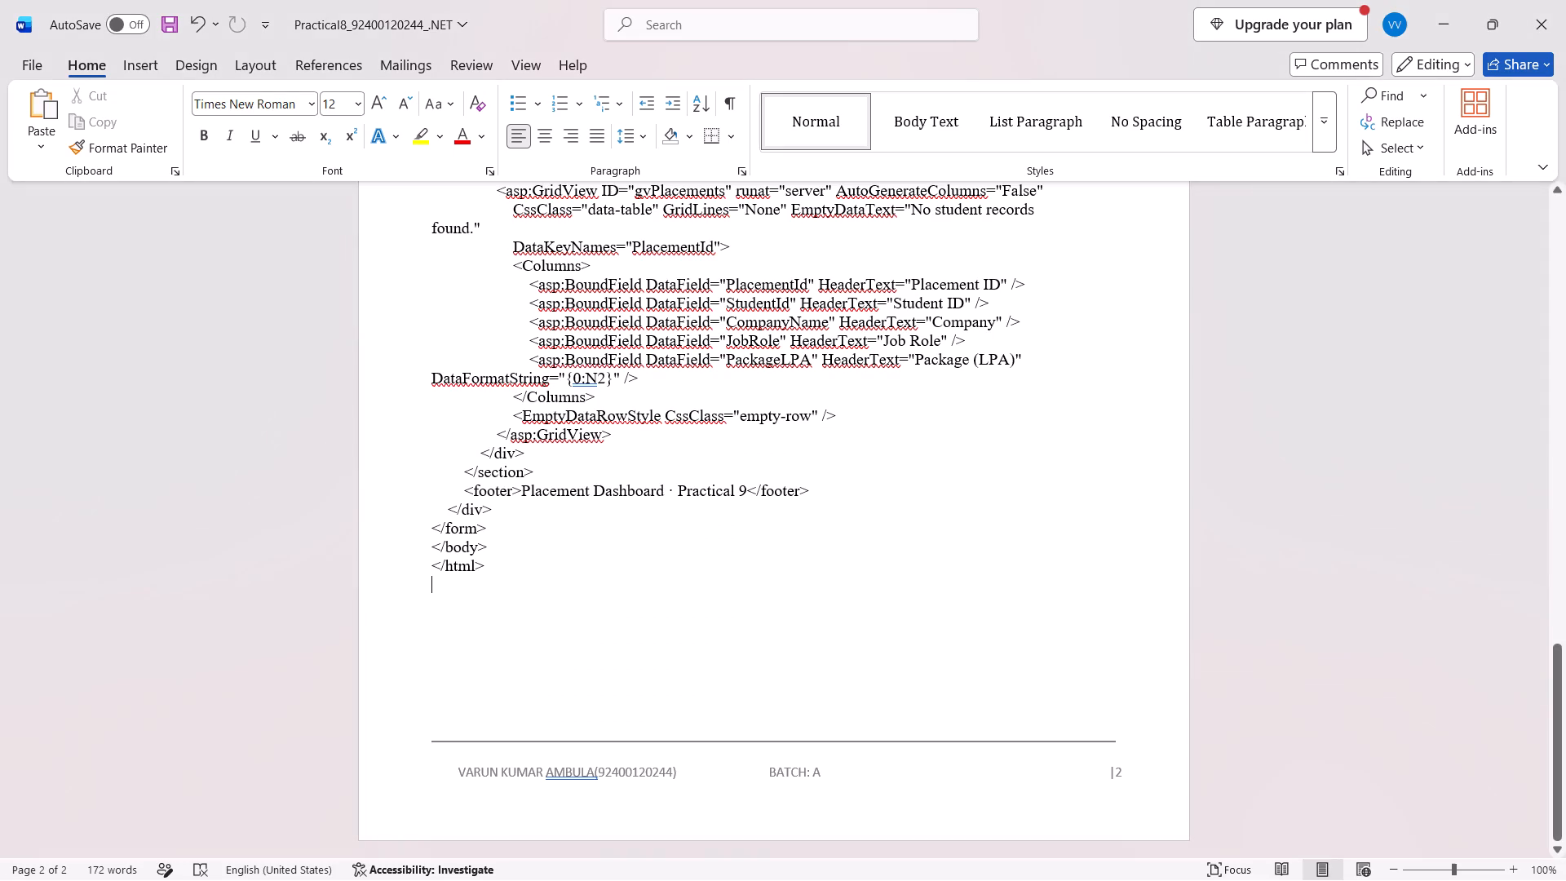
text(Def)
key(a)
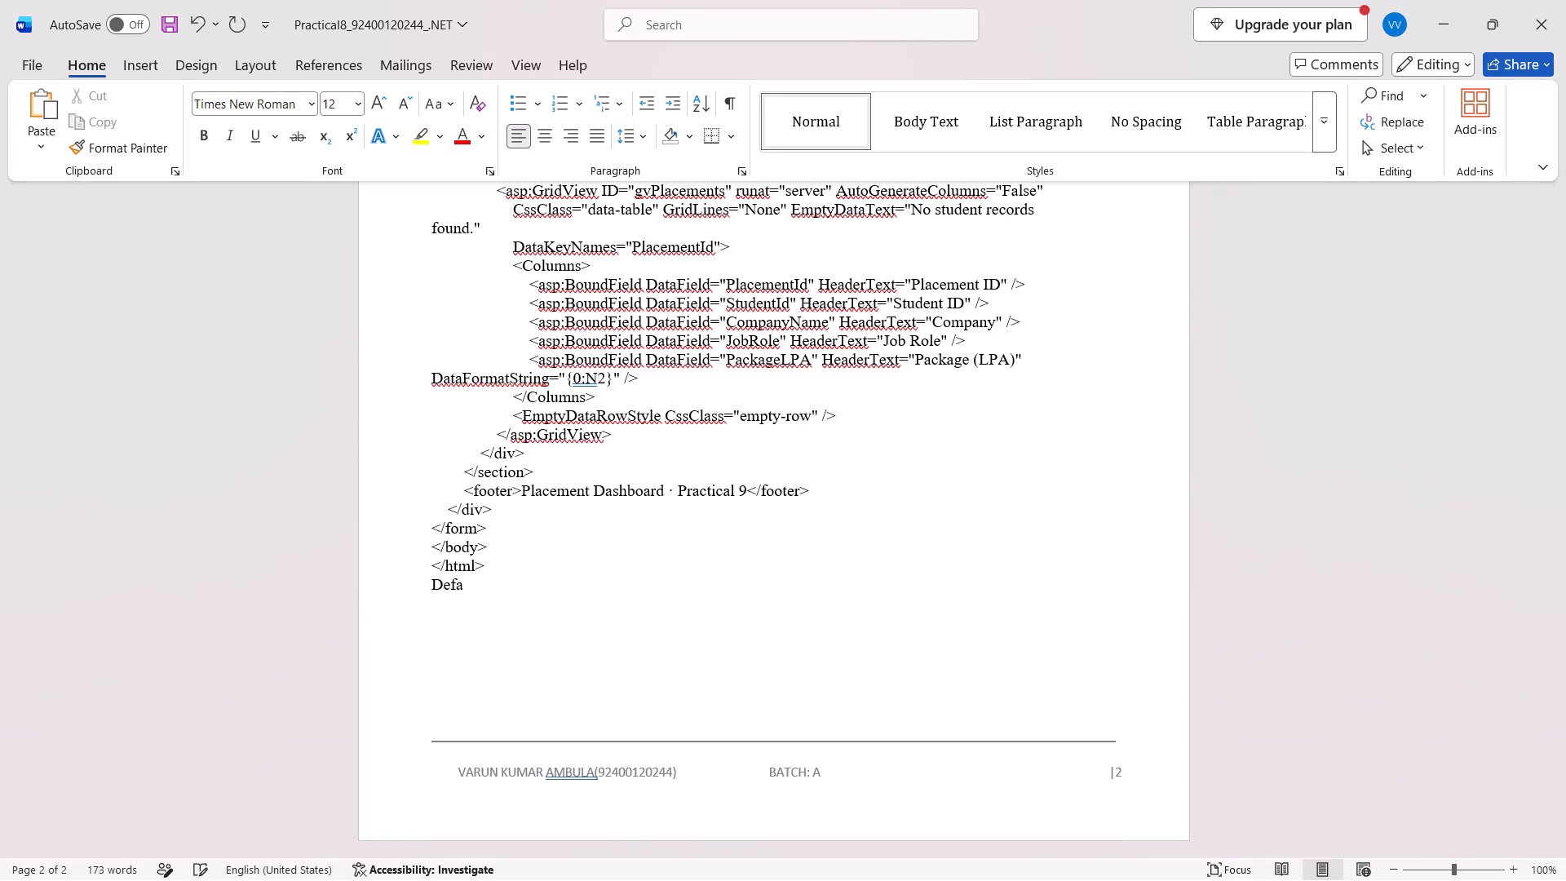
text(ult.assp)
key(BackSpace)
key(BackSpace)
text(px.cs)
key(shift+colon)
key(Return)
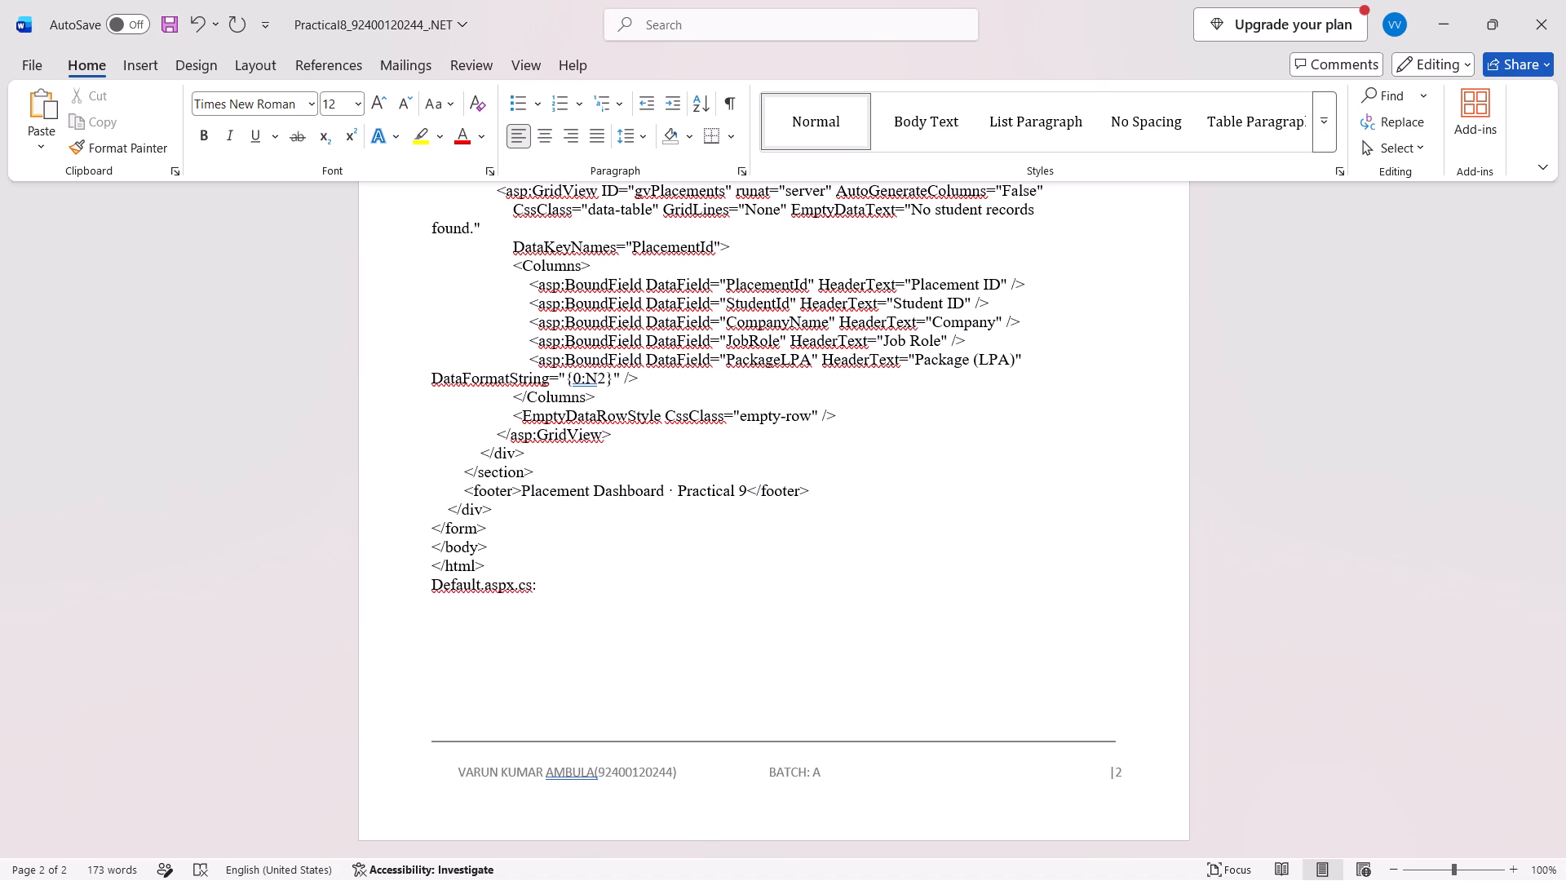
key(ctrl+v)
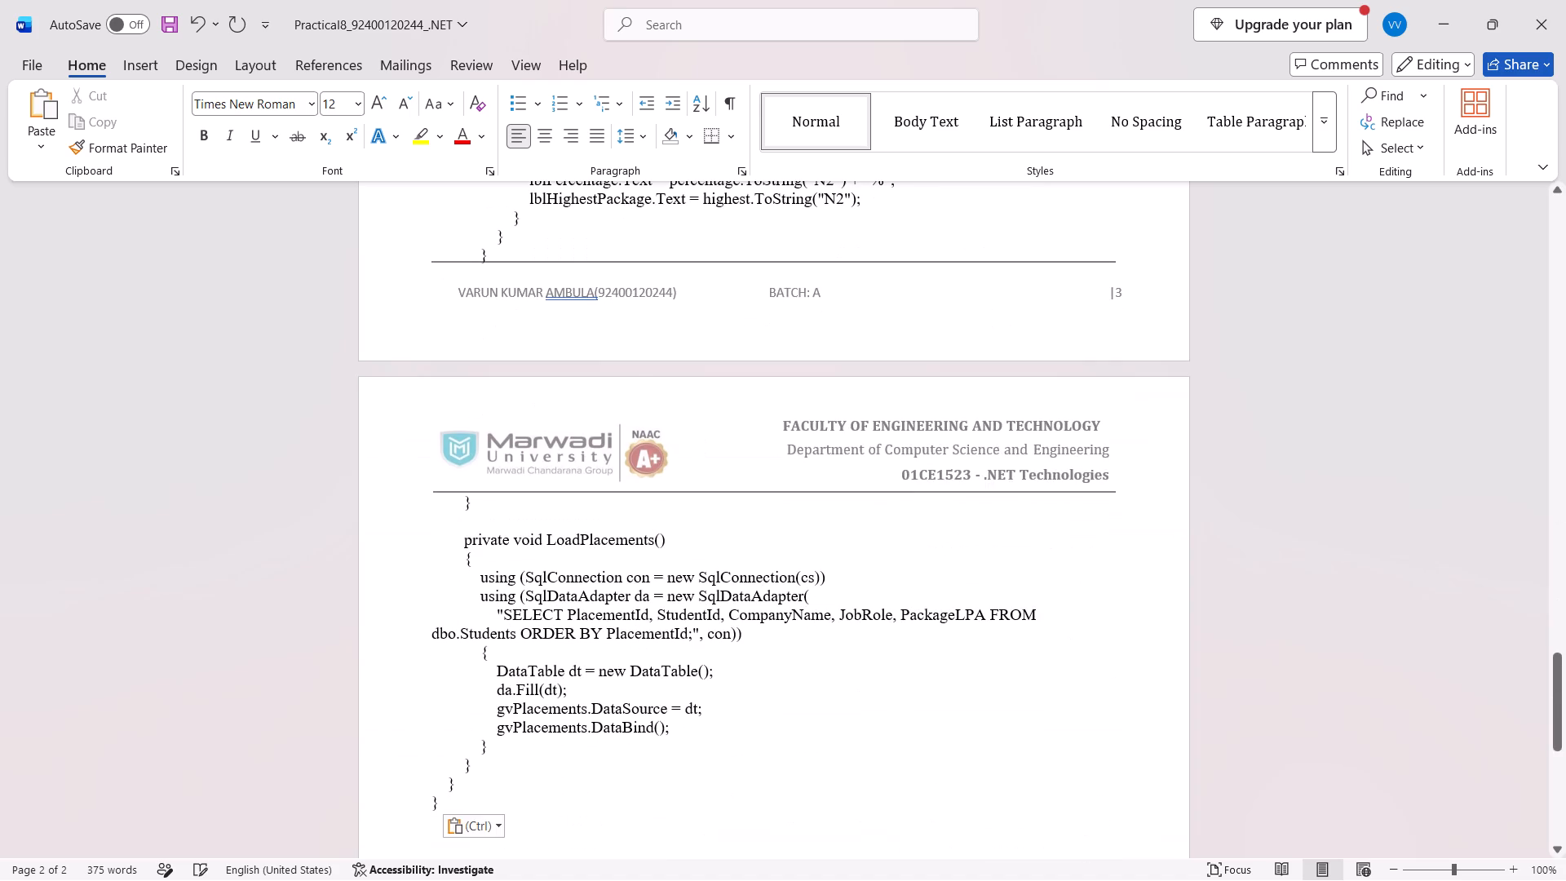
Format the "Default.aspx.cs:" heading as bold with a font size of 14.
scroll(586, 290, up, 8)
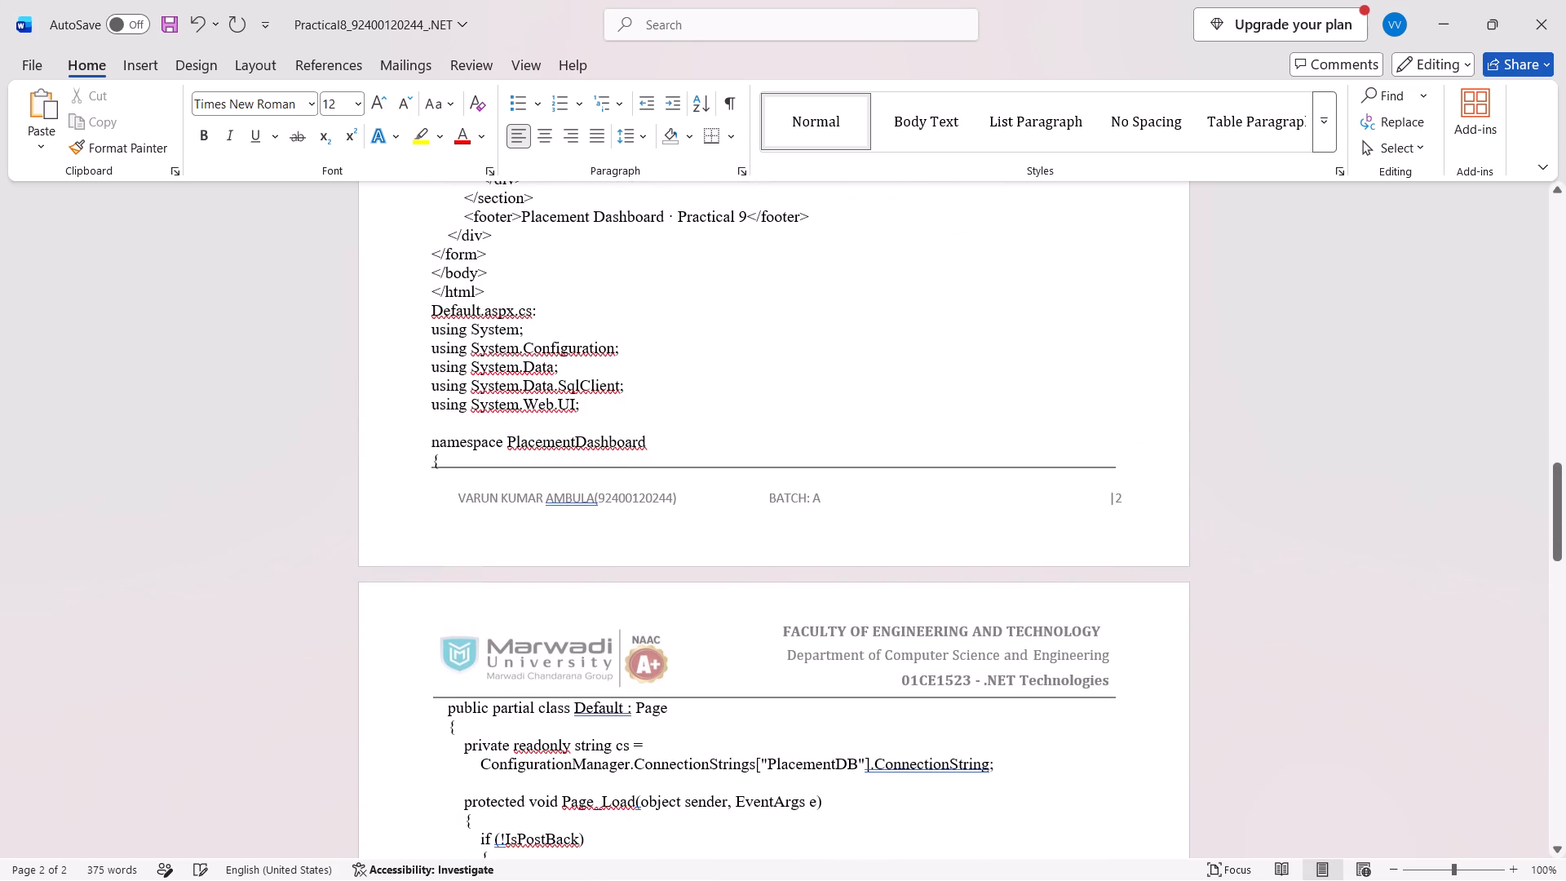
drag(546, 315, 422, 317)
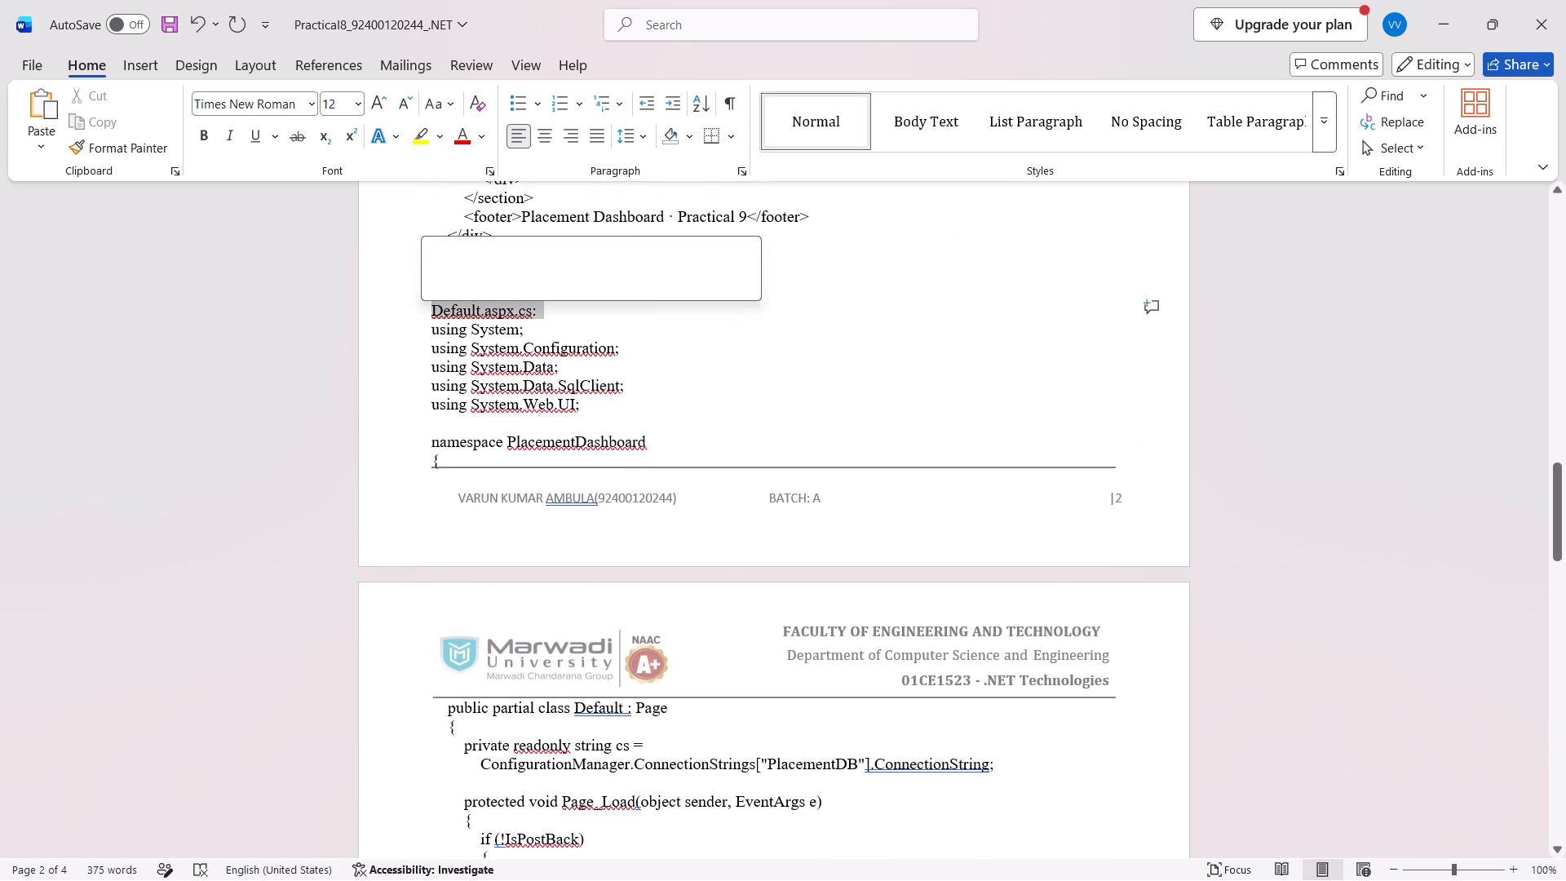
click(429, 280)
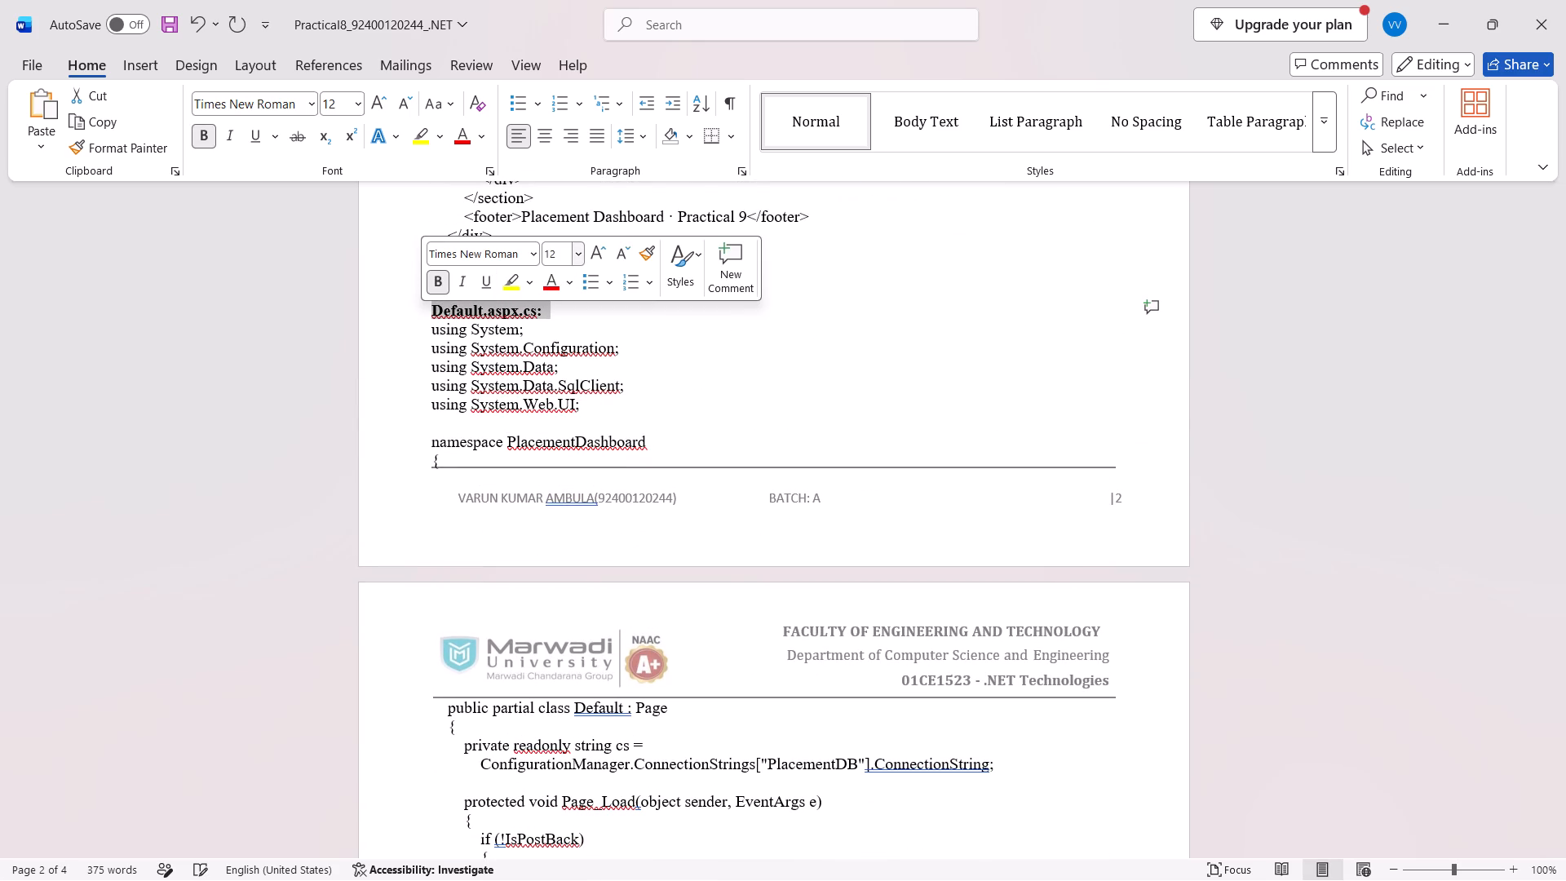
click(581, 255)
click(566, 405)
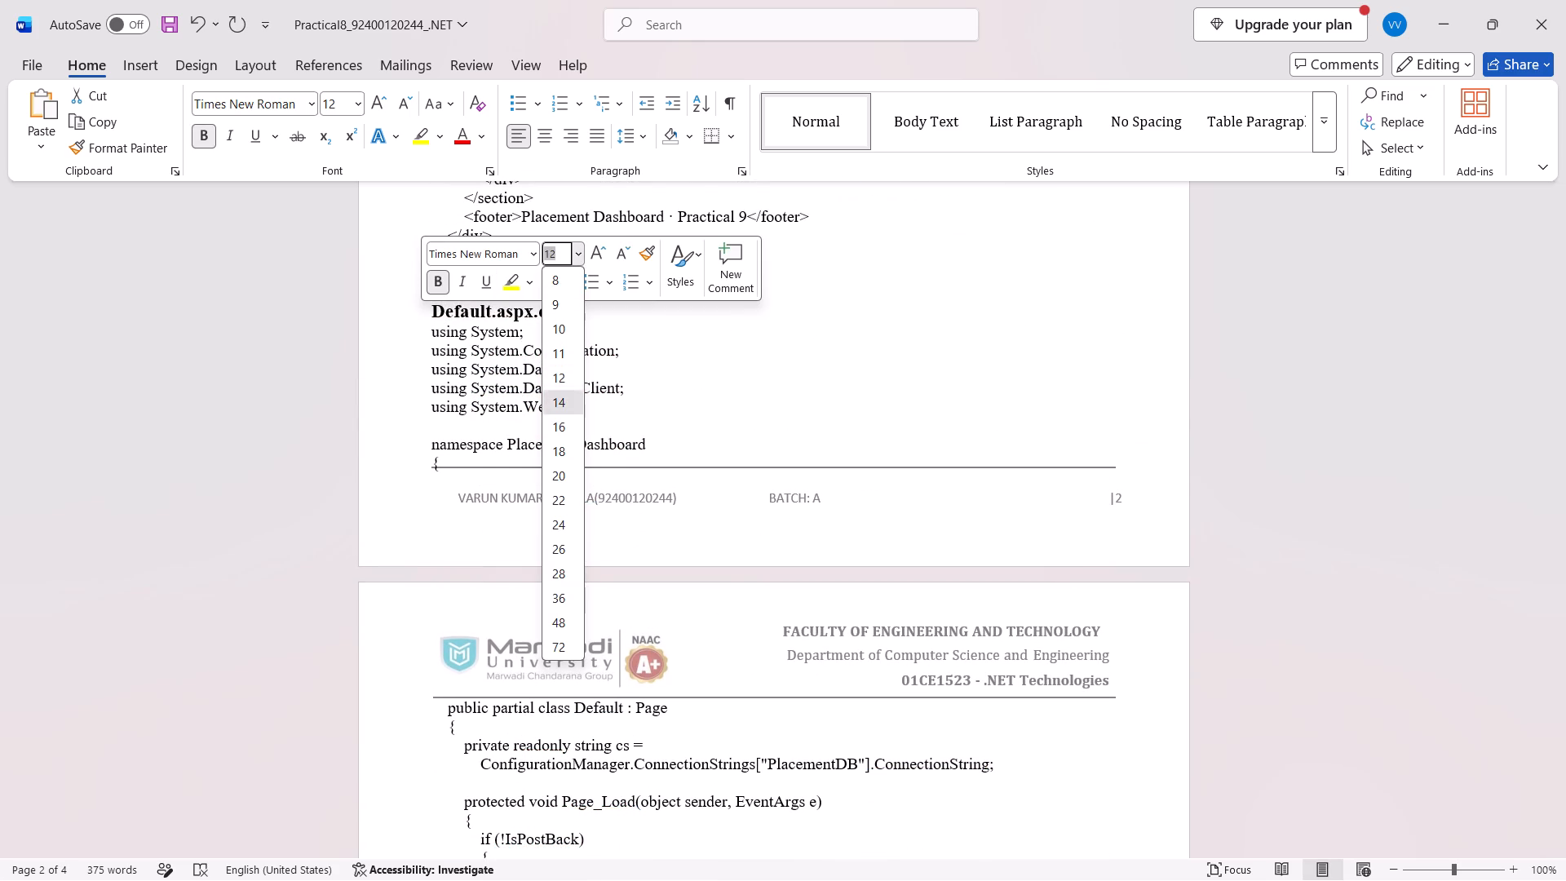
click(596, 308)
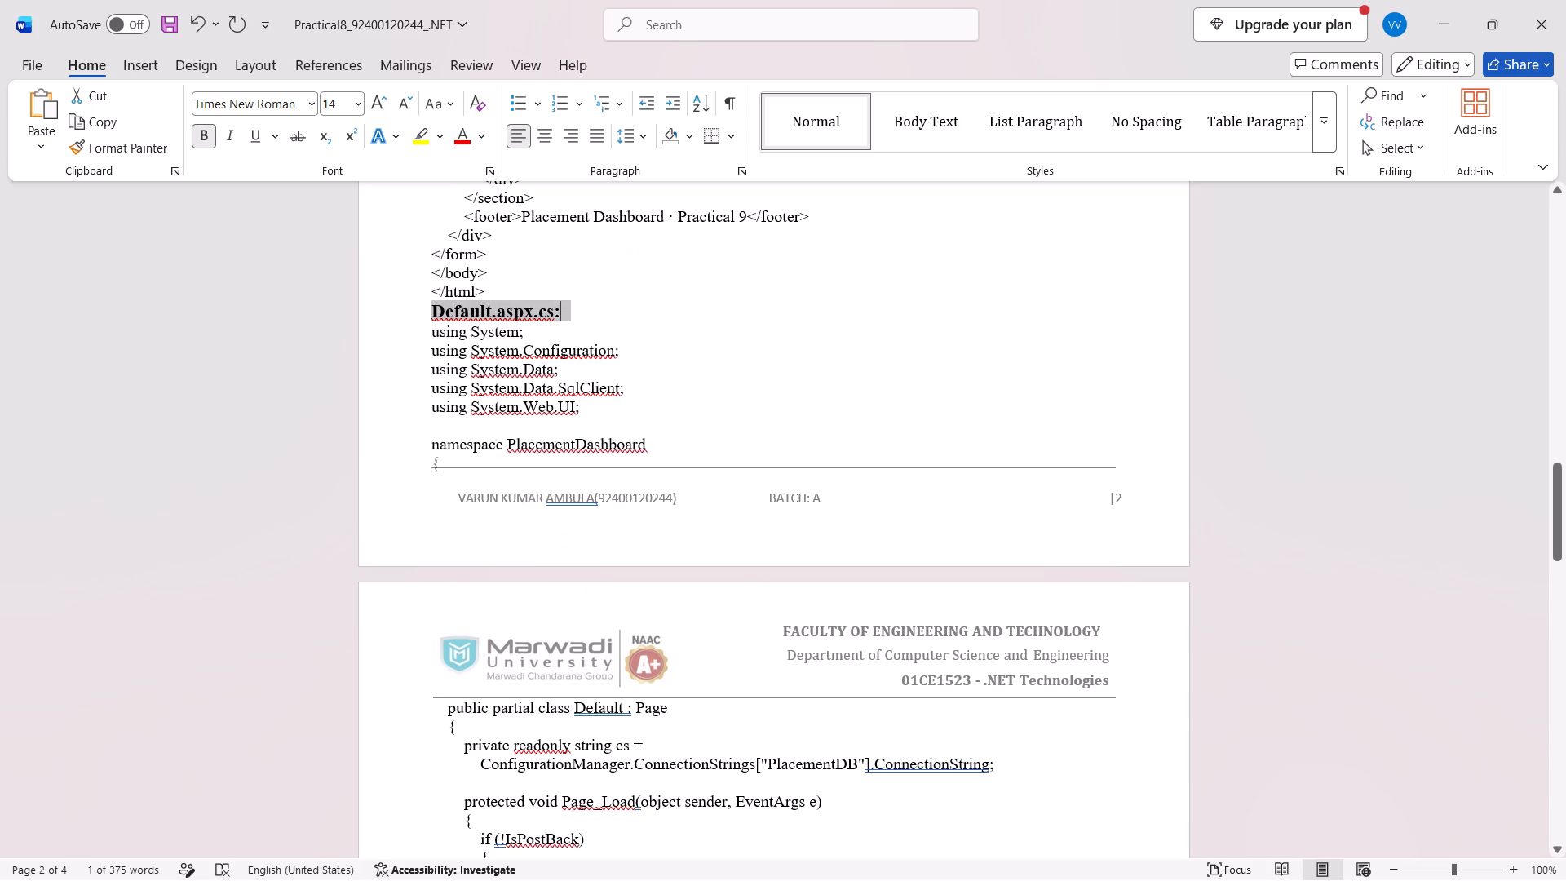
Add a new line after the closing brace of the pasted Default.aspx.cs code at the document's end.
scroll(596, 308, down, 11)
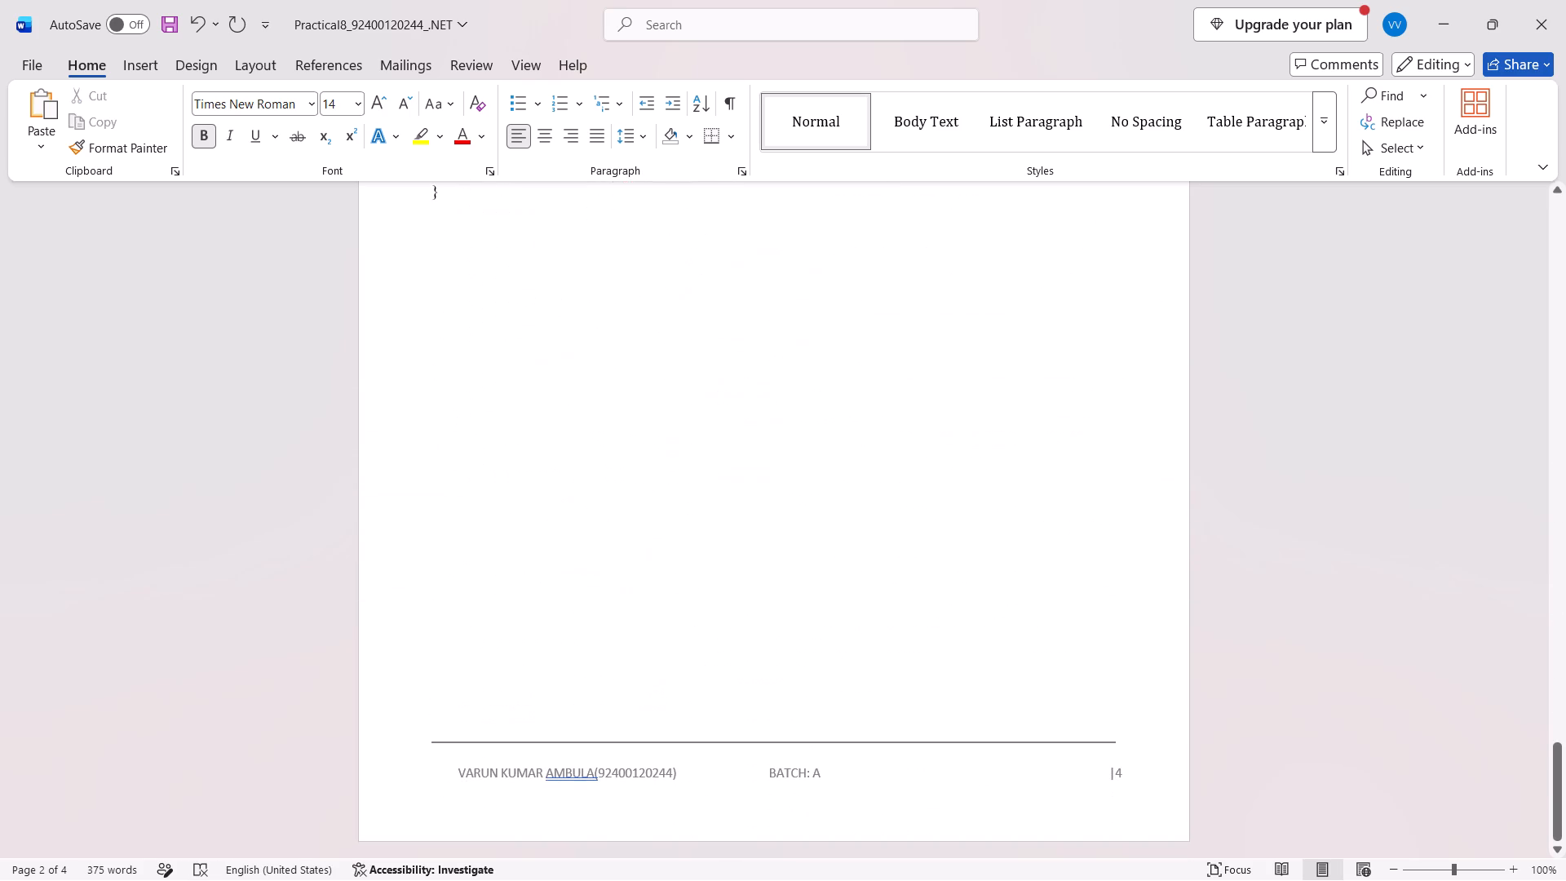
click(482, 188)
key(Return)
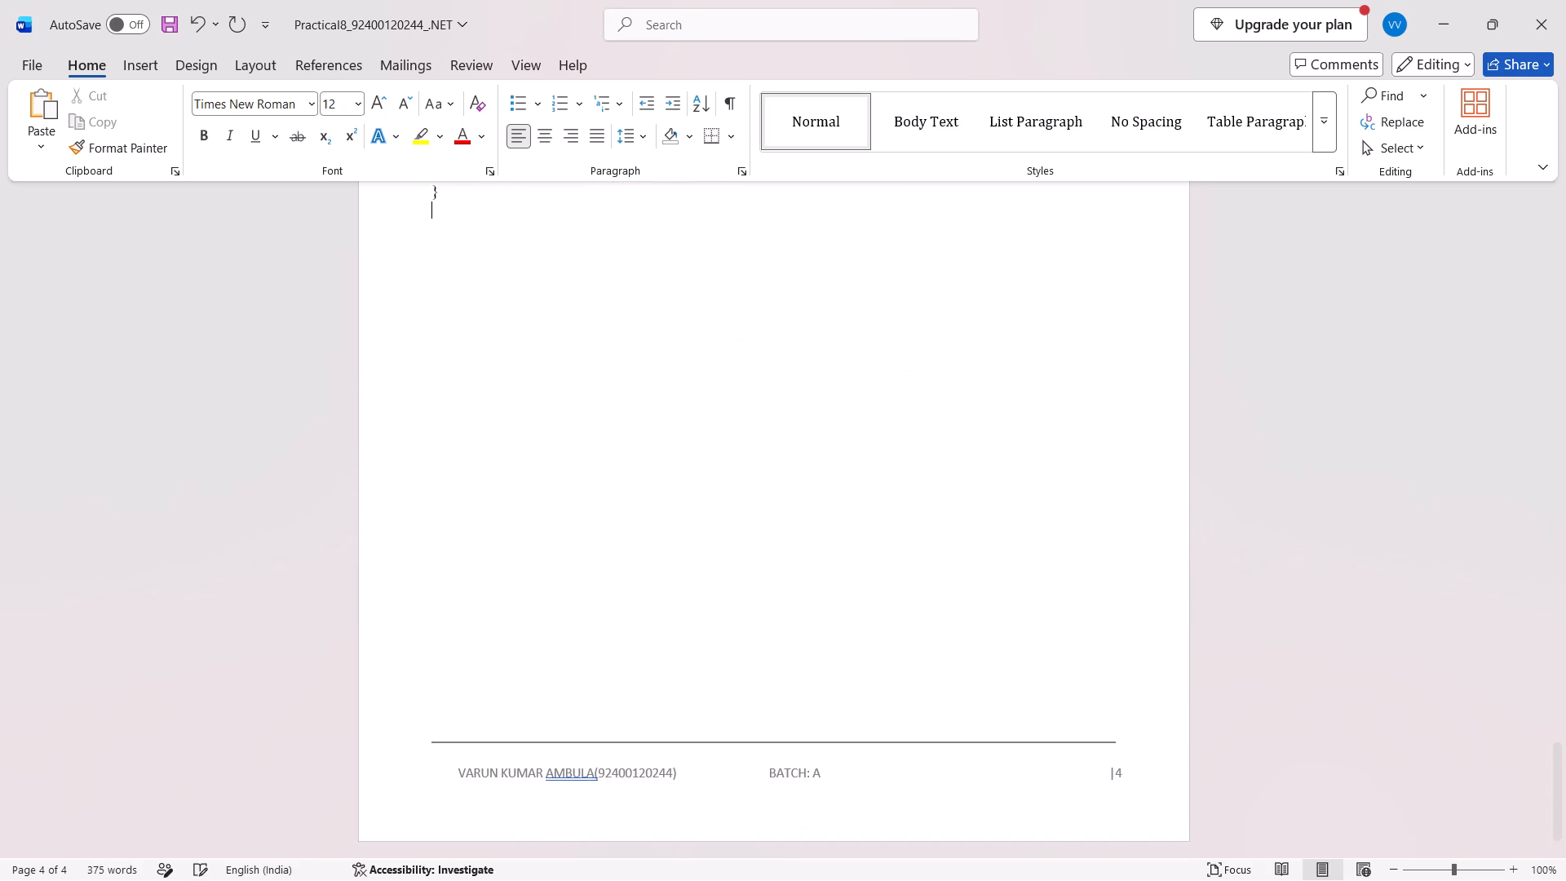
Switch to Visual Studio, open Default.aspx.designer.cs and copy its entire code.
key(alt+Tab)
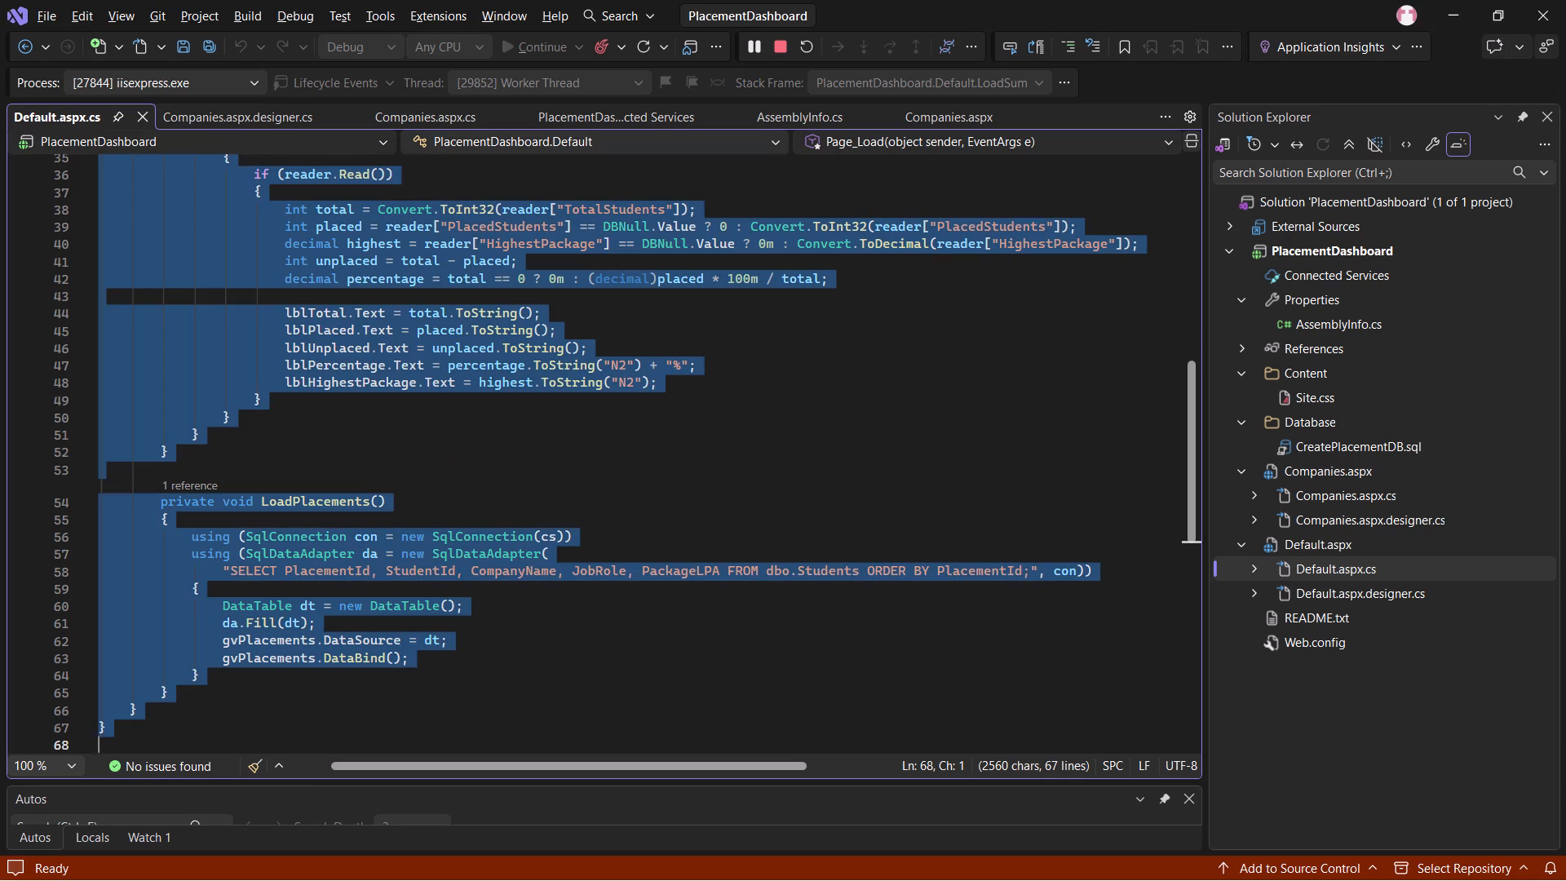
double_click(1410, 595)
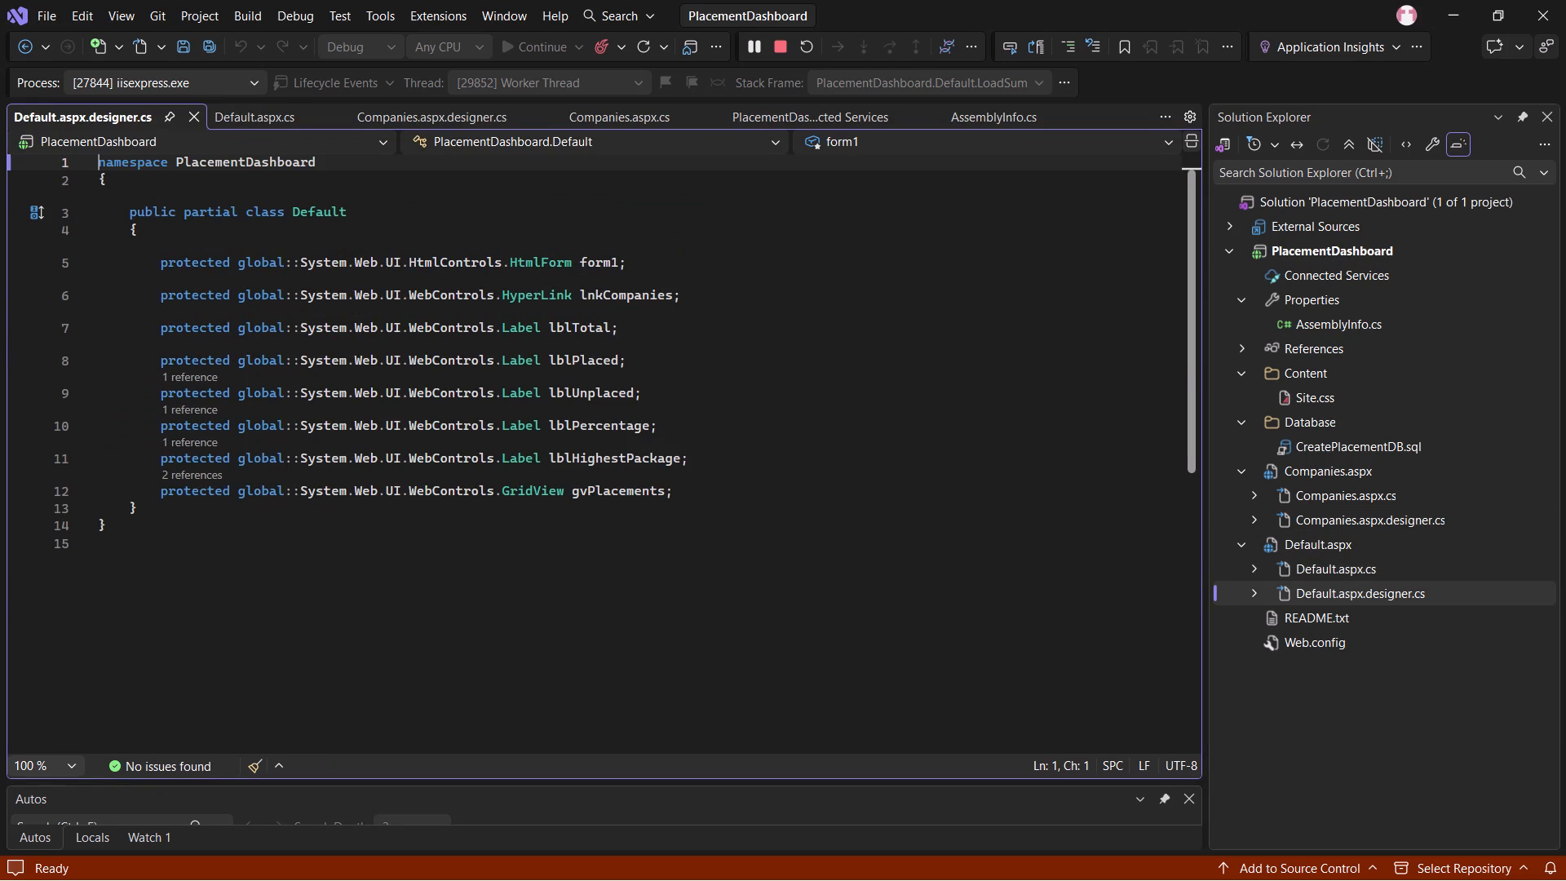
scroll(927, 516, up, 2)
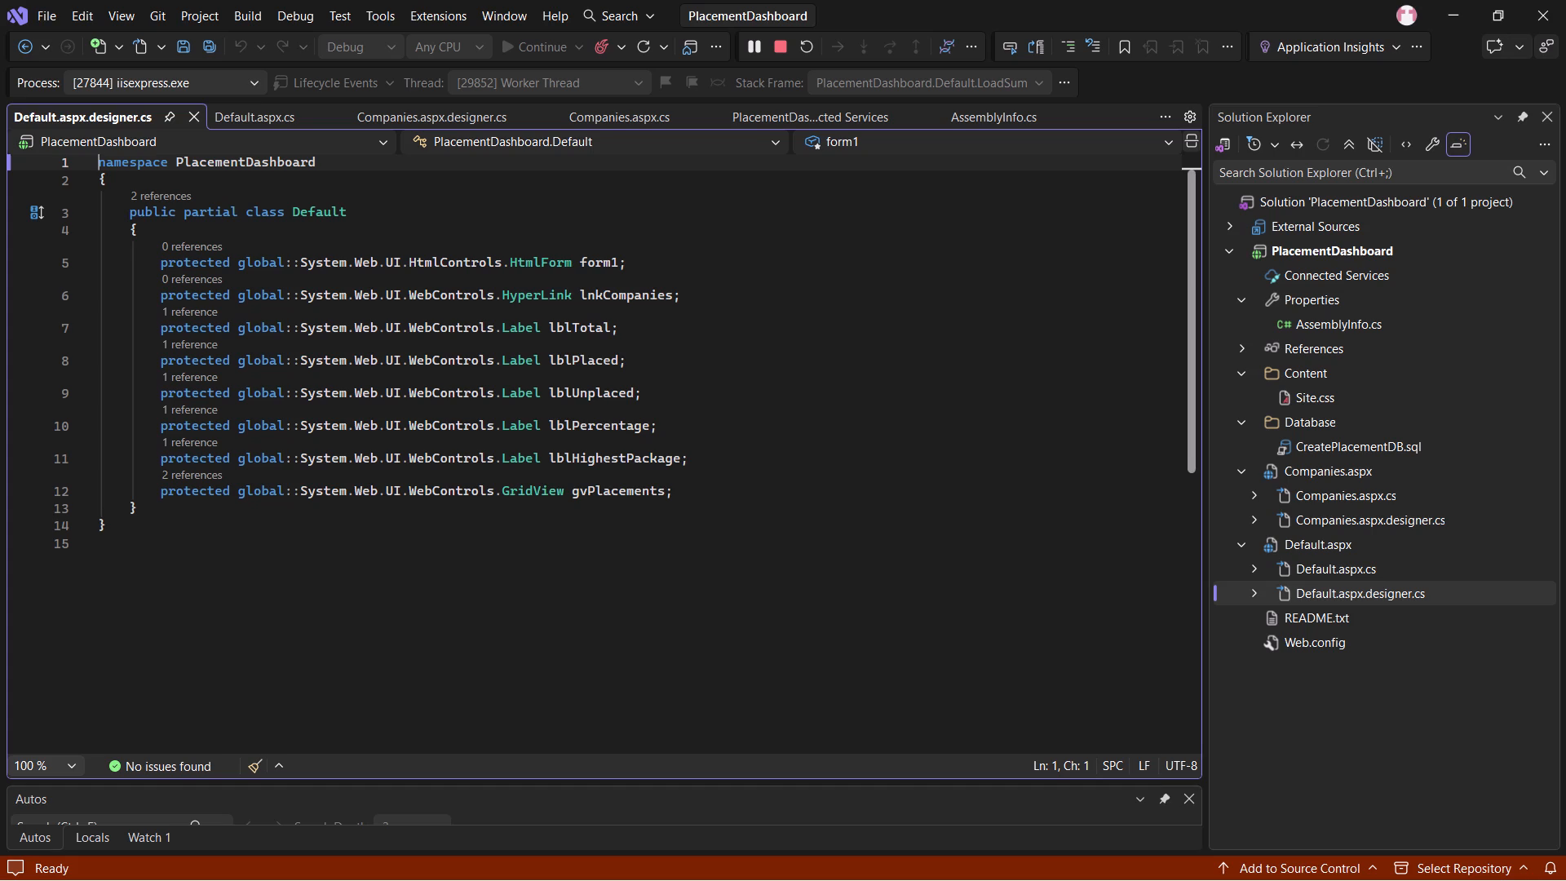
key(ctrl+c)
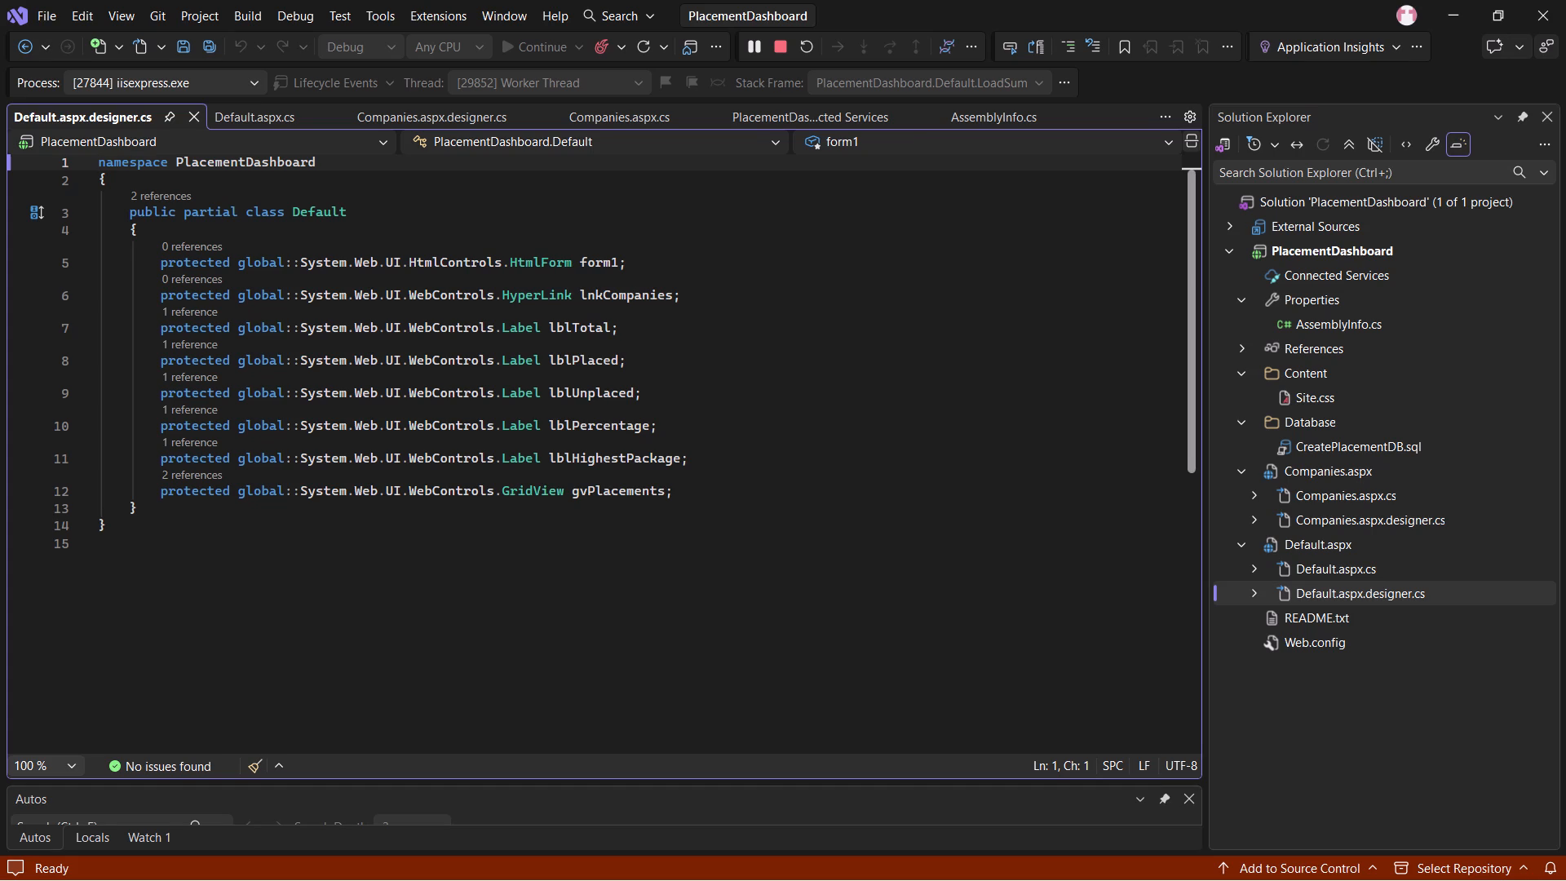
click(927, 516)
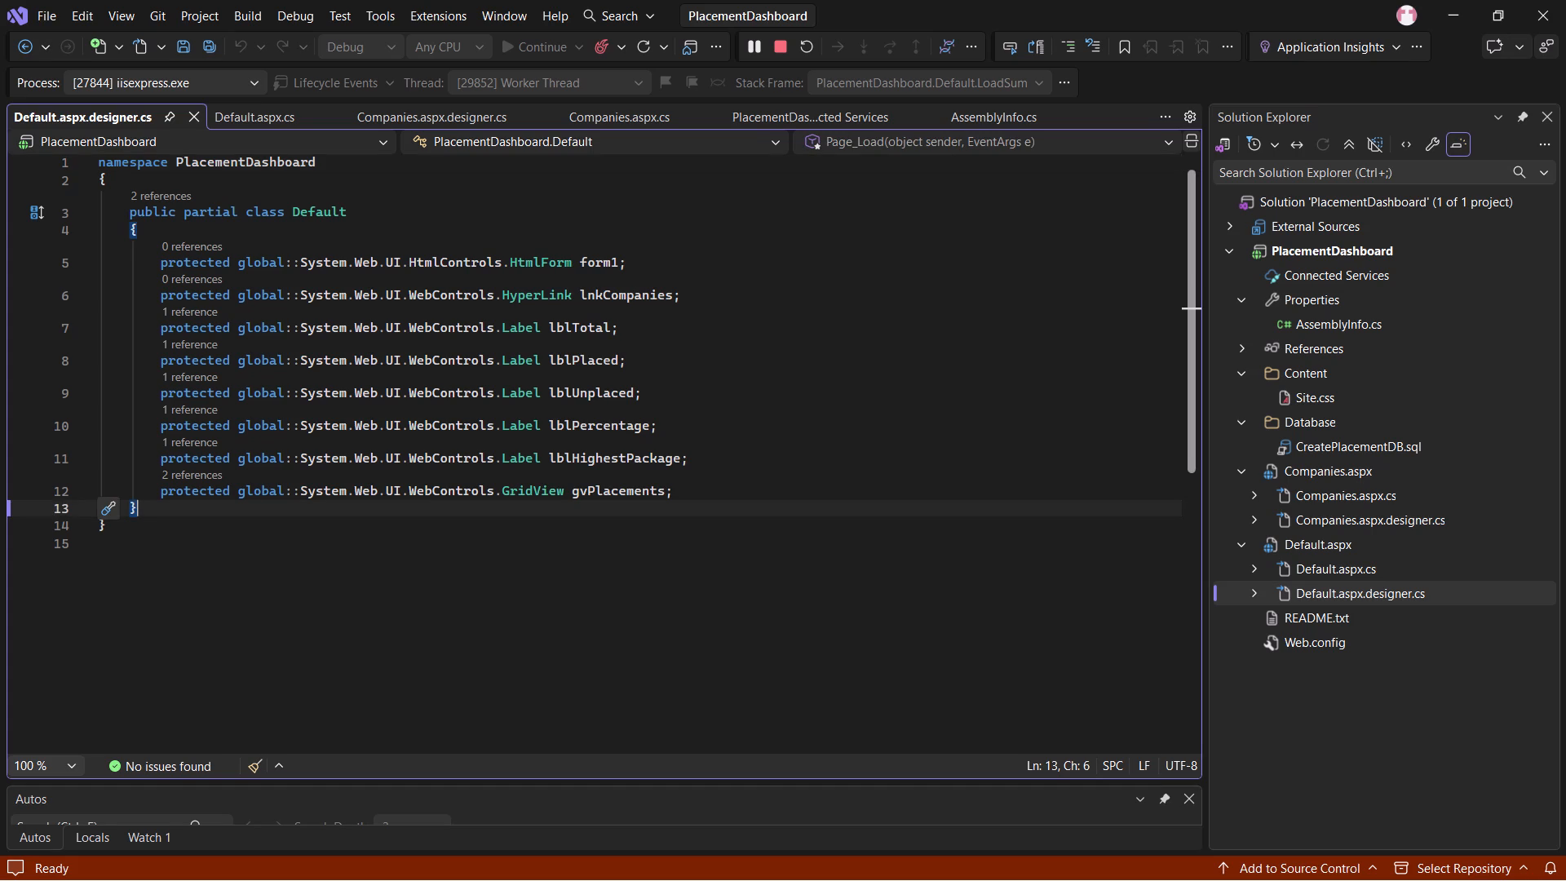
key(ctrl+a)
key(ctrl+c)
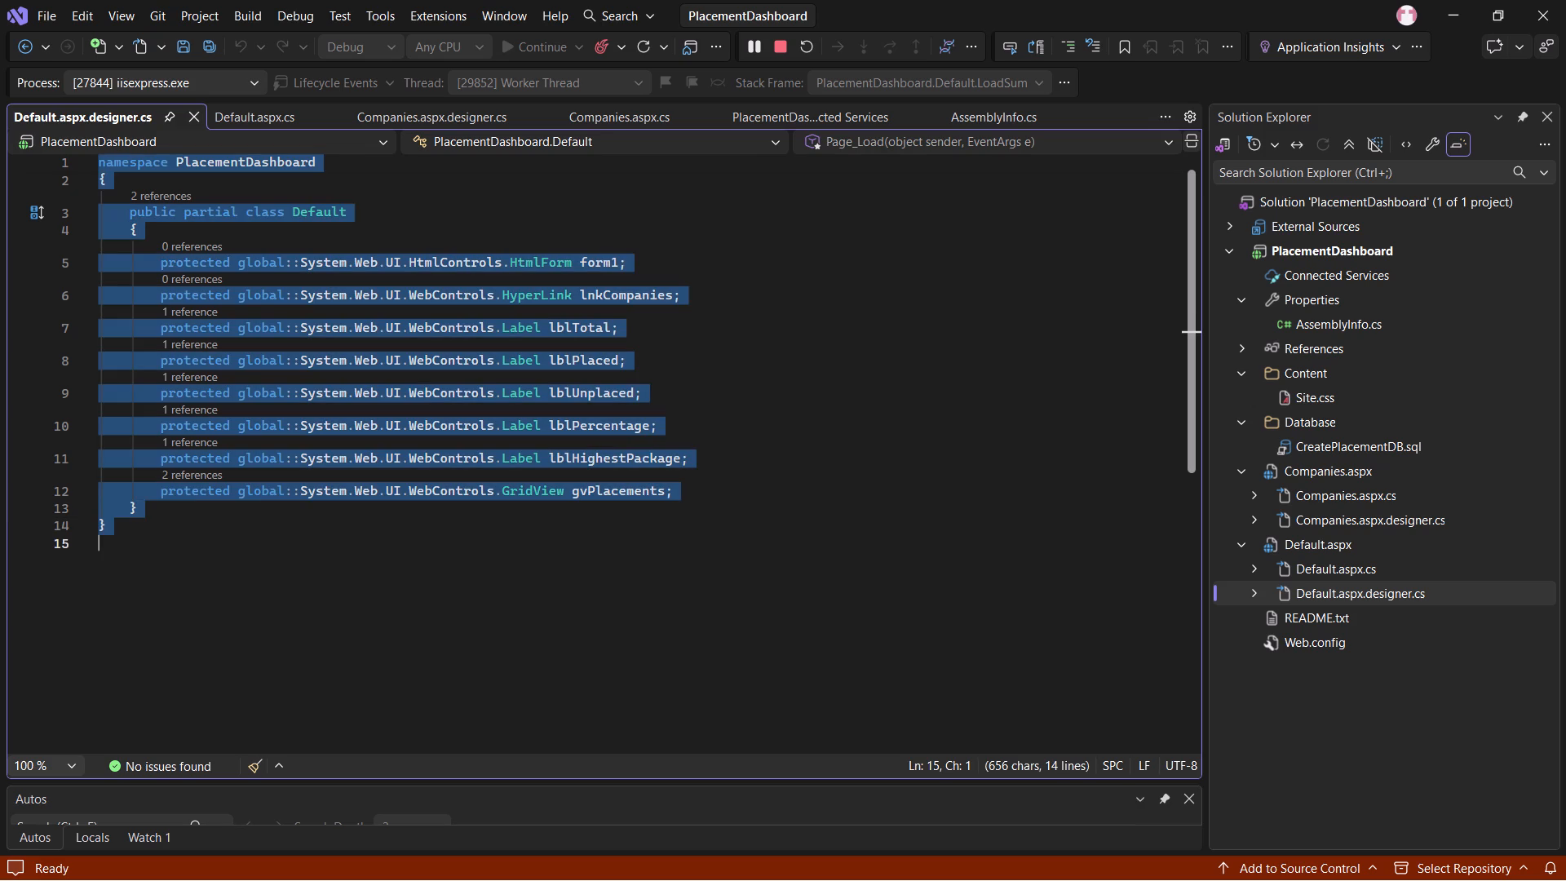
Back in Word, start the designer file's heading with "Default.aspx." on the new line after the Default.aspx.cs code, checking the file name in Visual Studio.
key(alt+Tab)
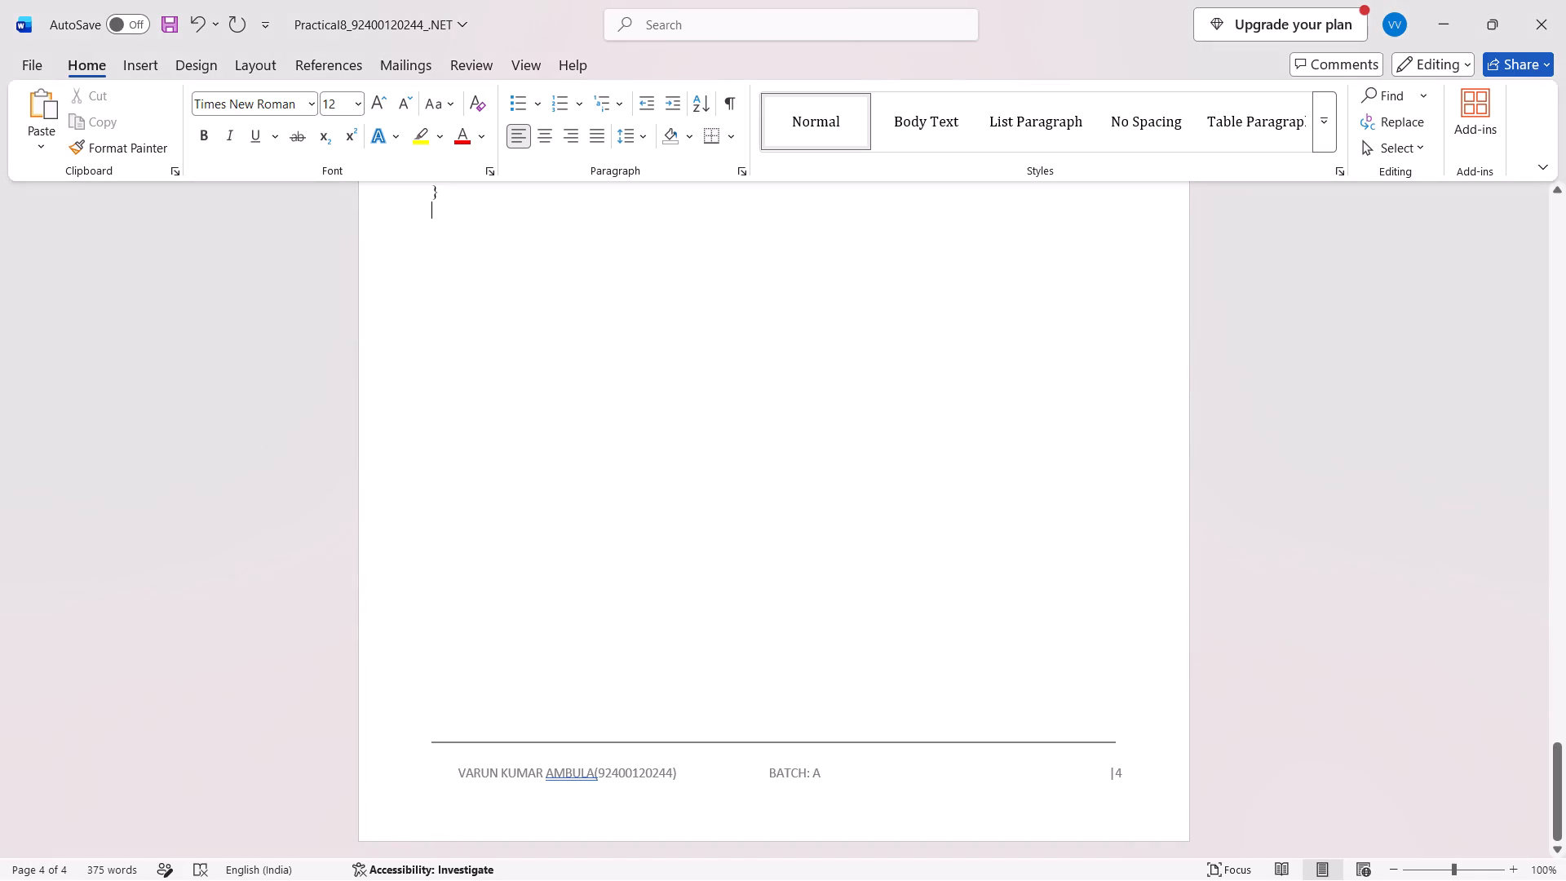
text(Default)
key(period)
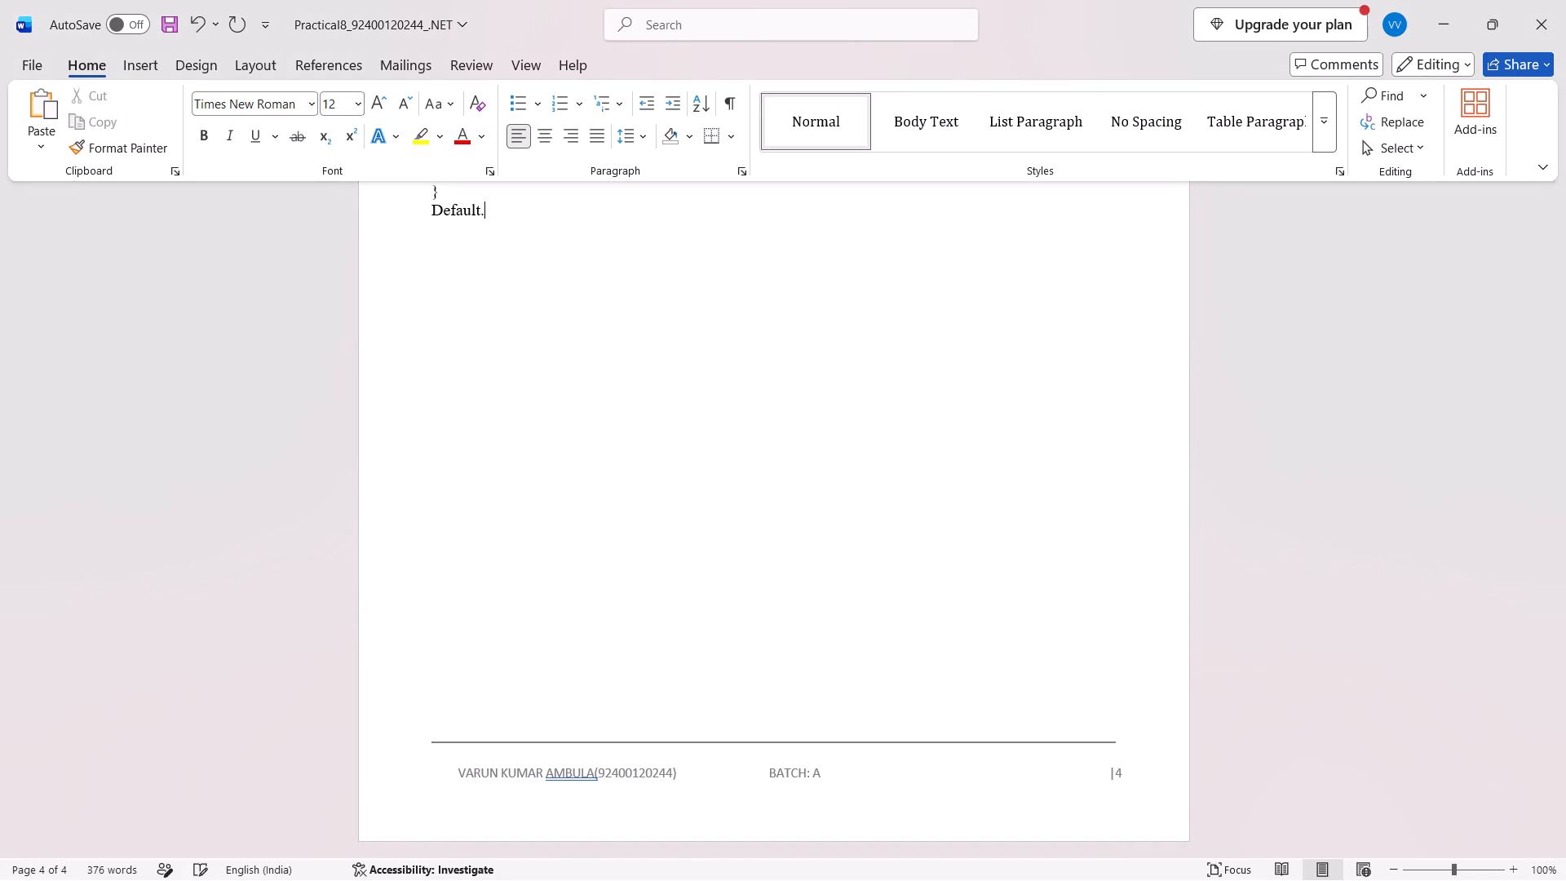
scroll(927, 516, up, 6)
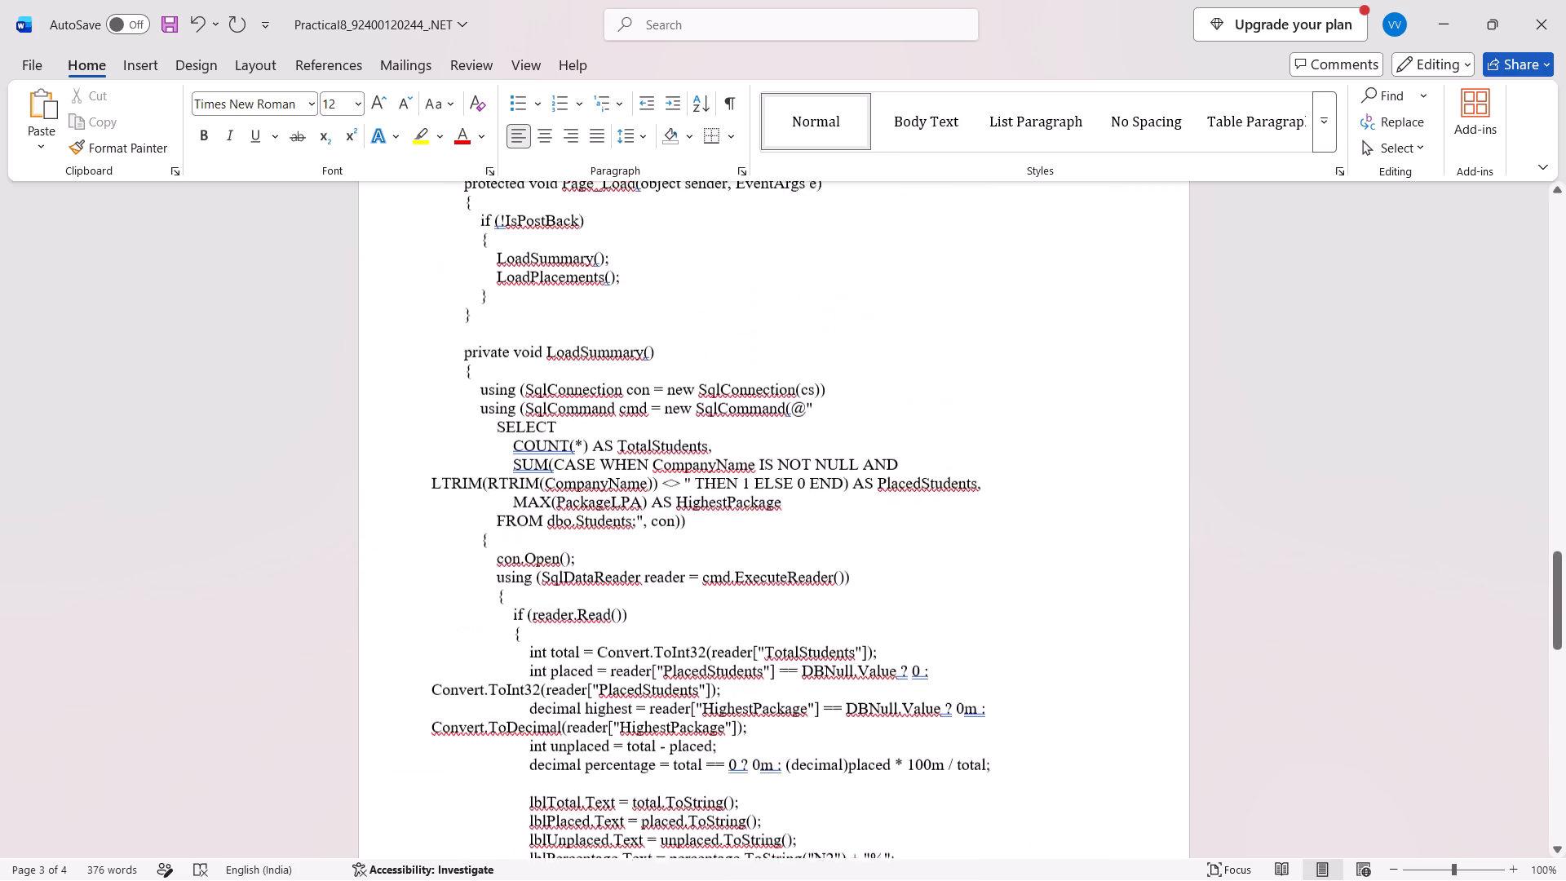
scroll(927, 516, up, 5)
scroll(927, 516, down, 5)
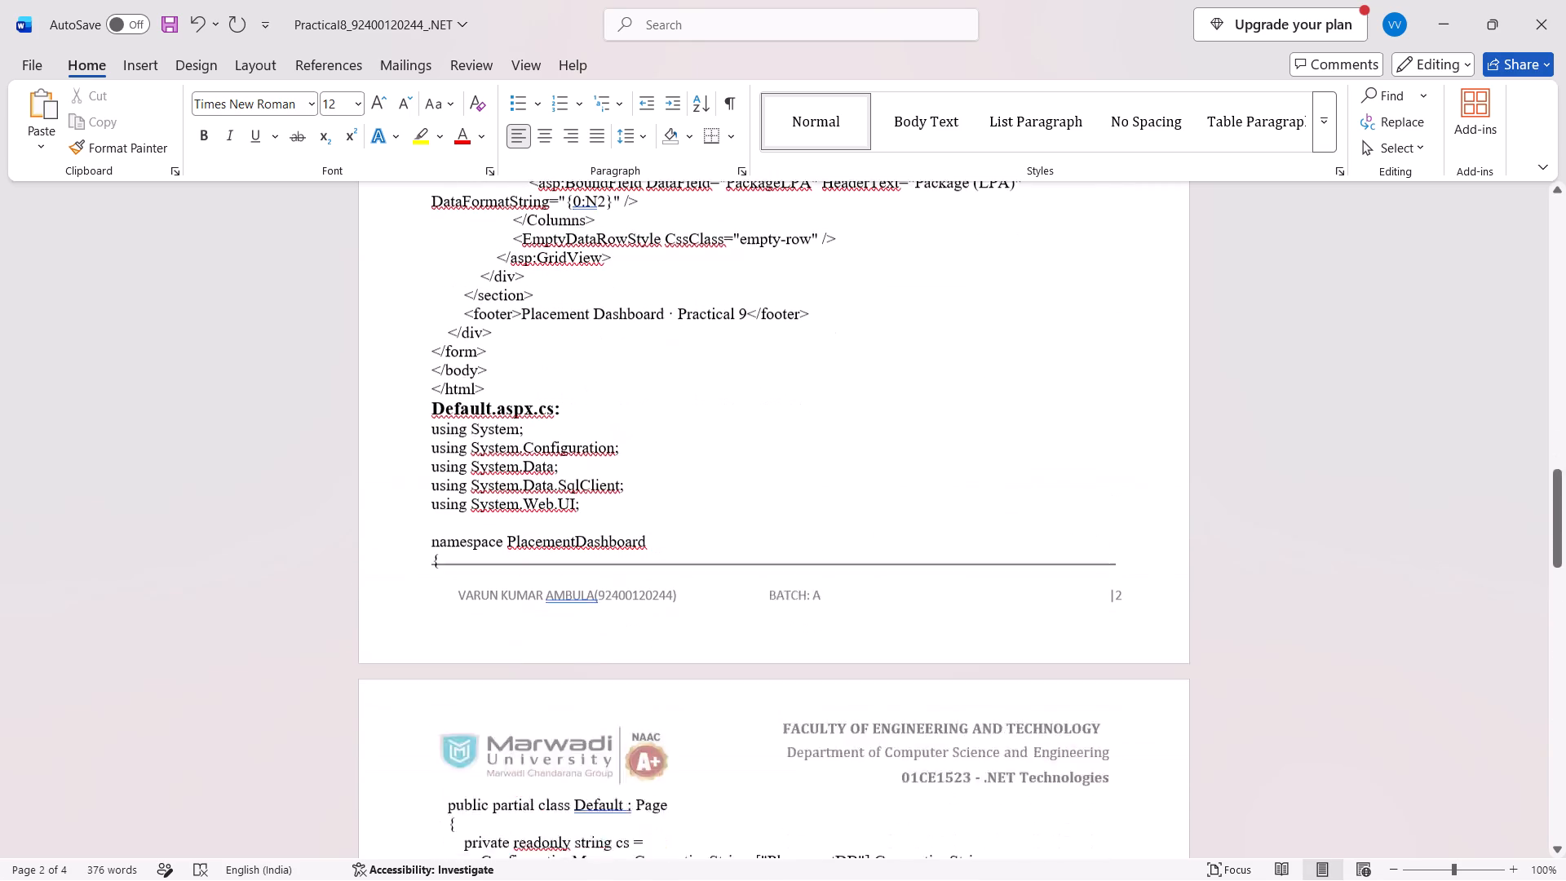
scroll(927, 516, down, 1)
text(aspx)
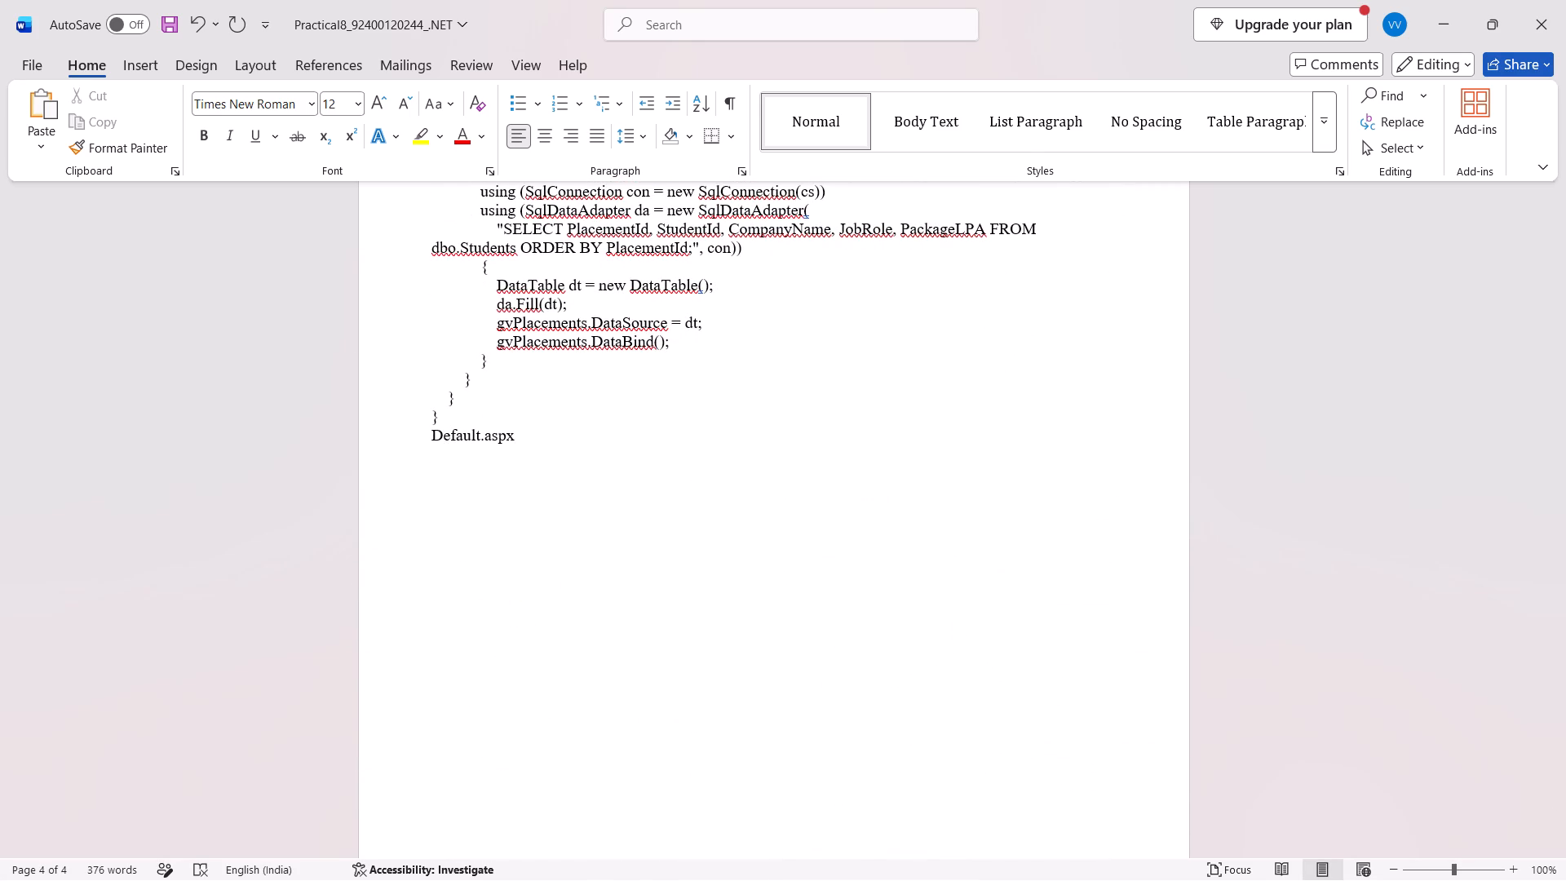
key(period)
key(alt+Tab)
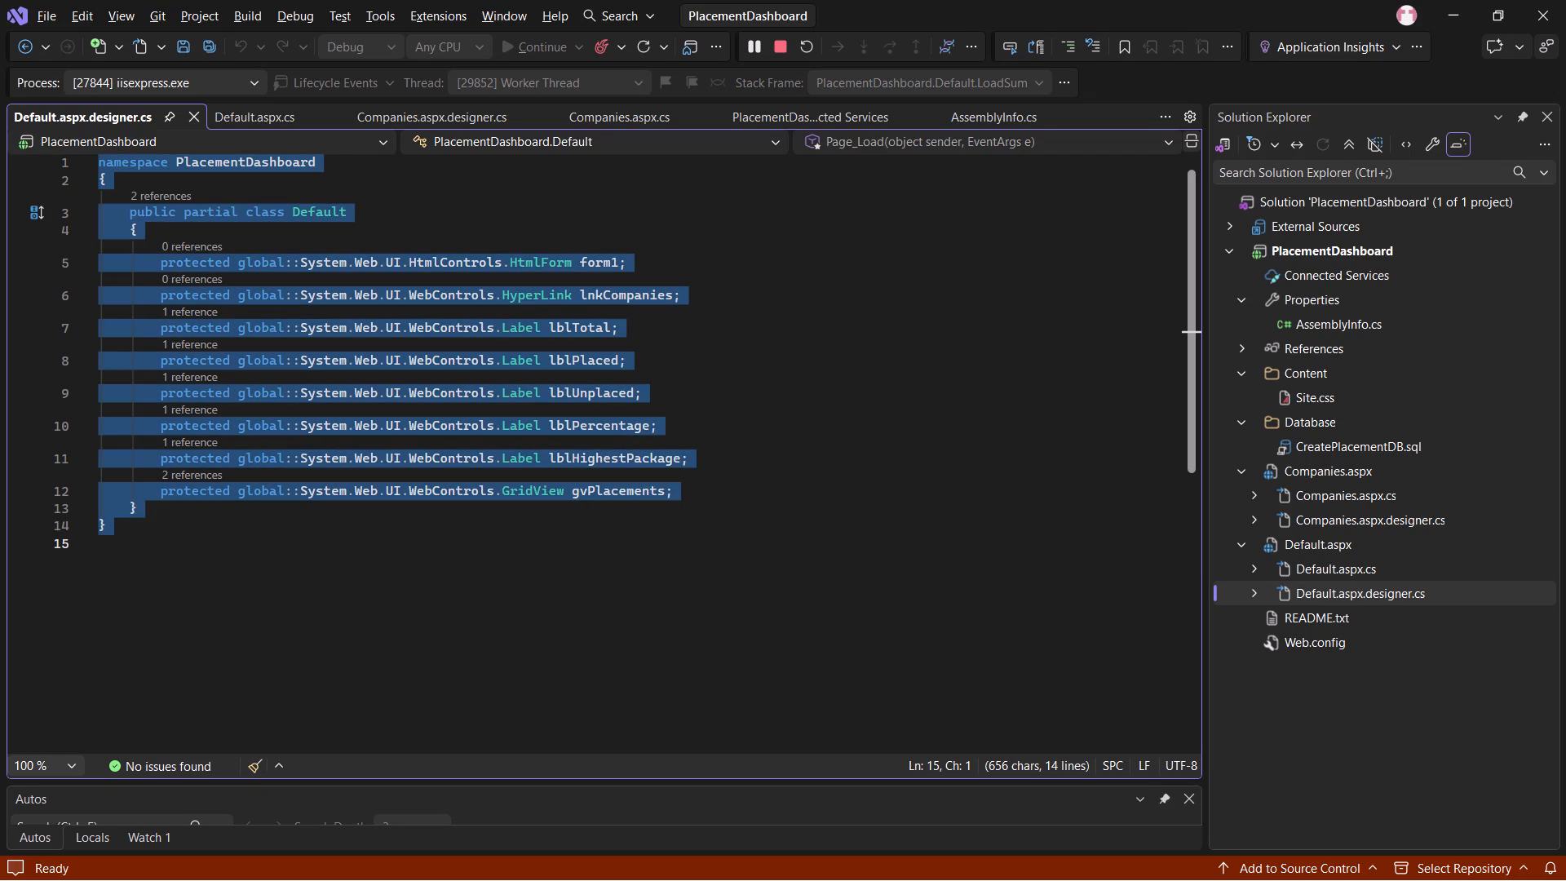
key(alt+Tab)
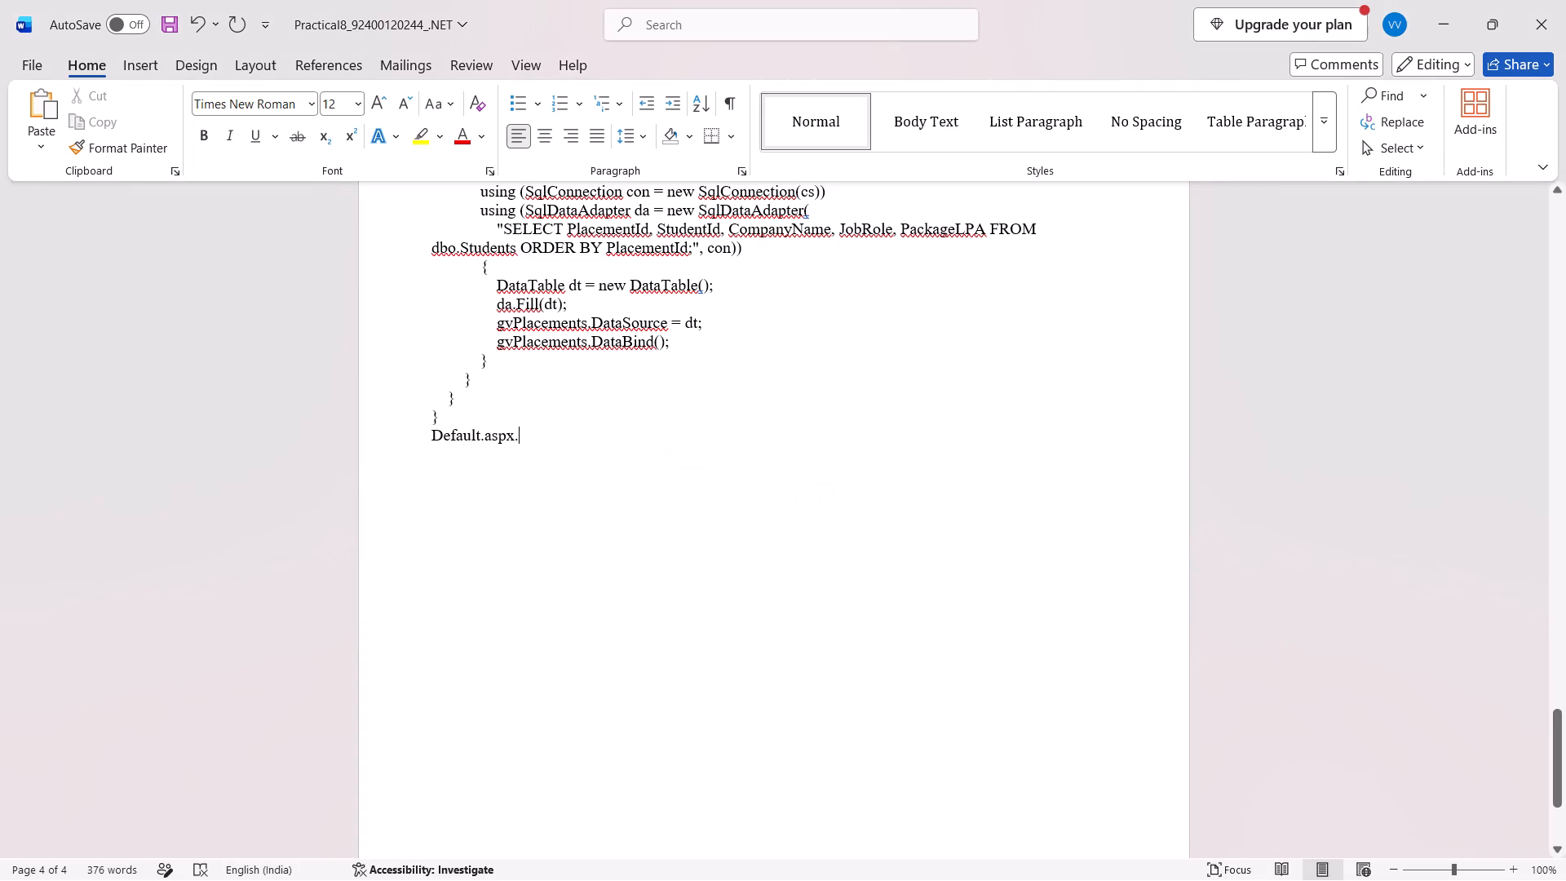
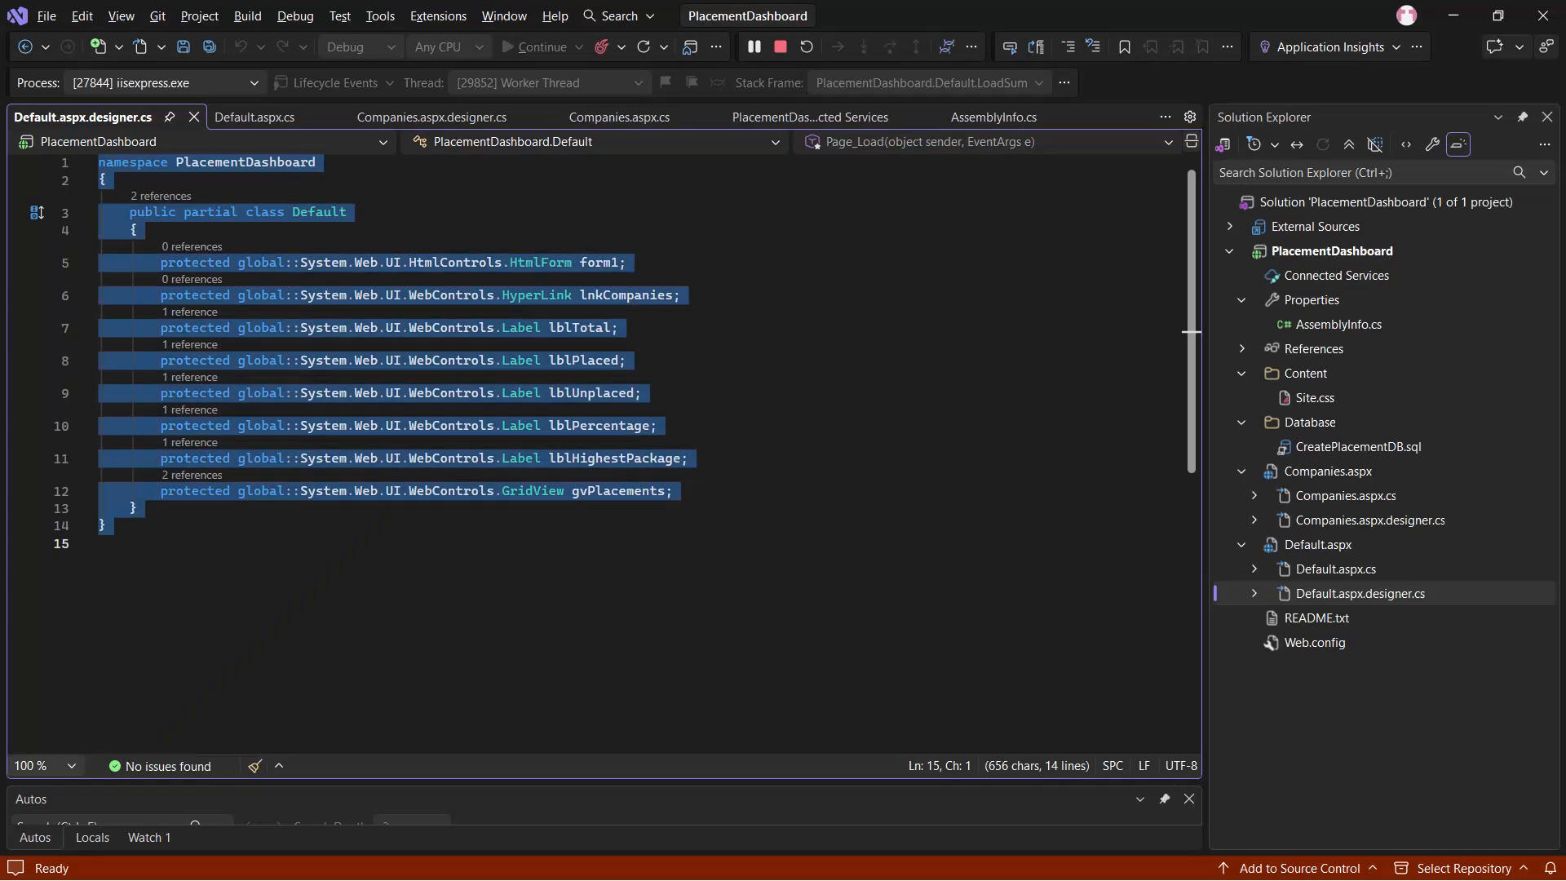
In Word, complete the heading as "Default.aspx.designer.cs:" and paste the copied designer code on the line below it.
key(alt+Tab)
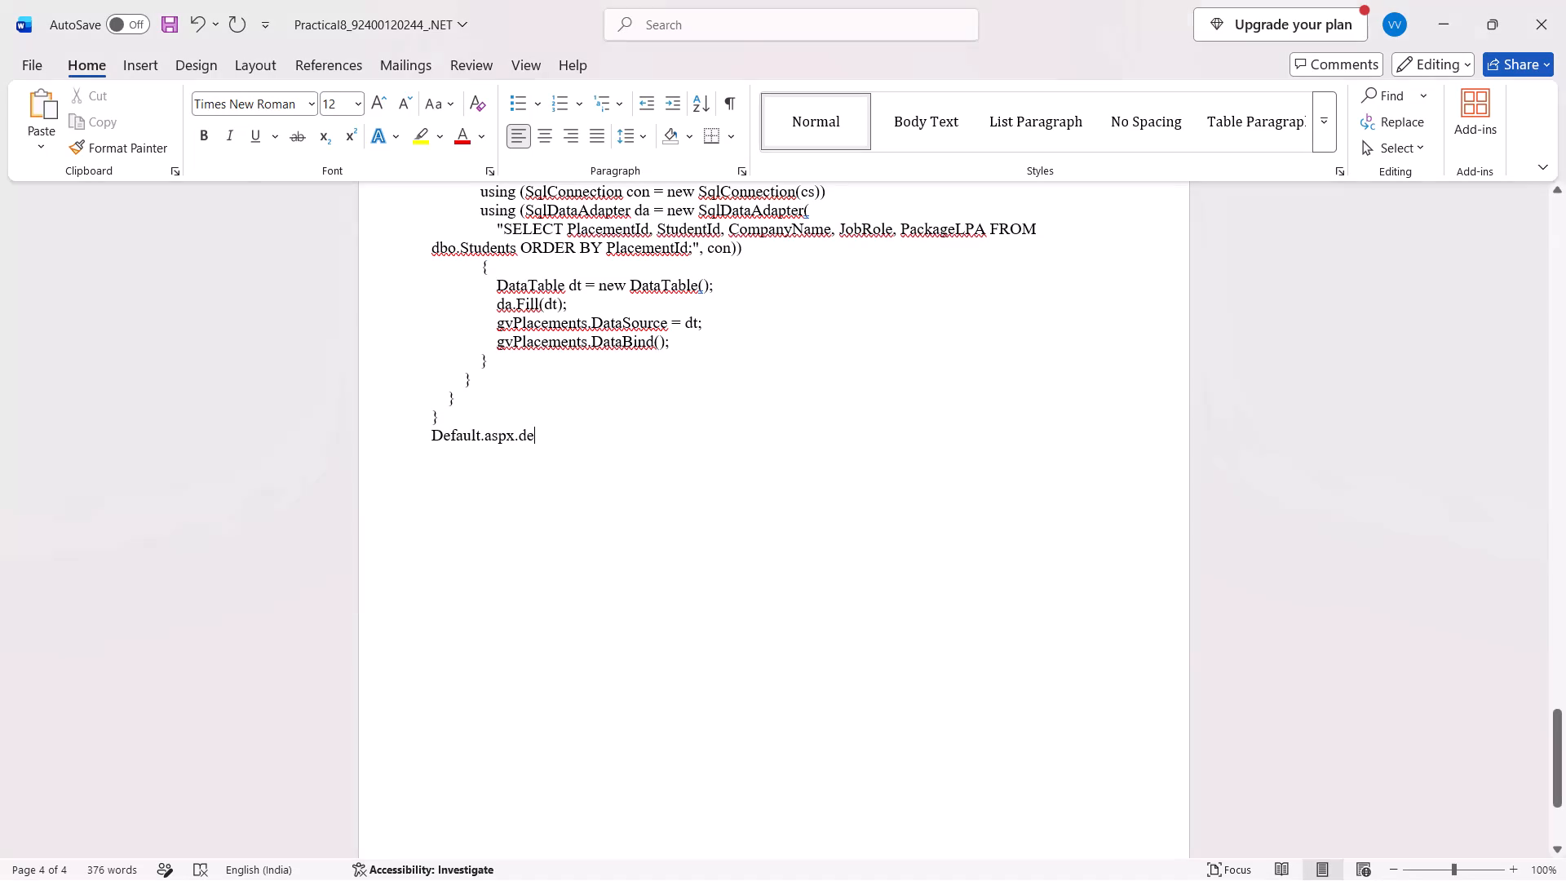
text(si)
text(gner)
key(period)
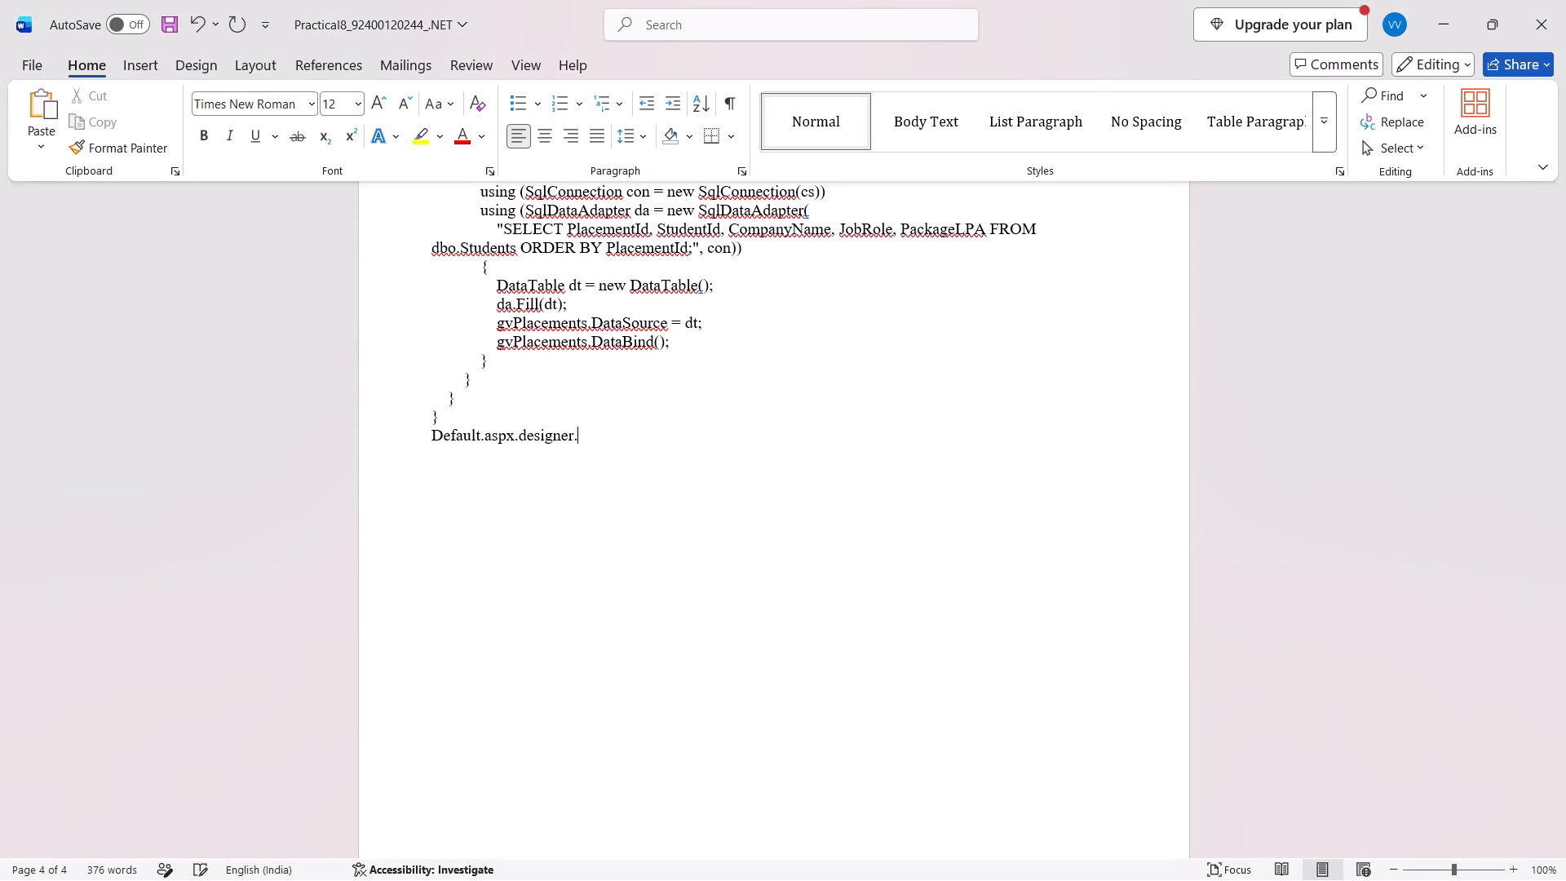
text(cs)
key(alt+Tab)
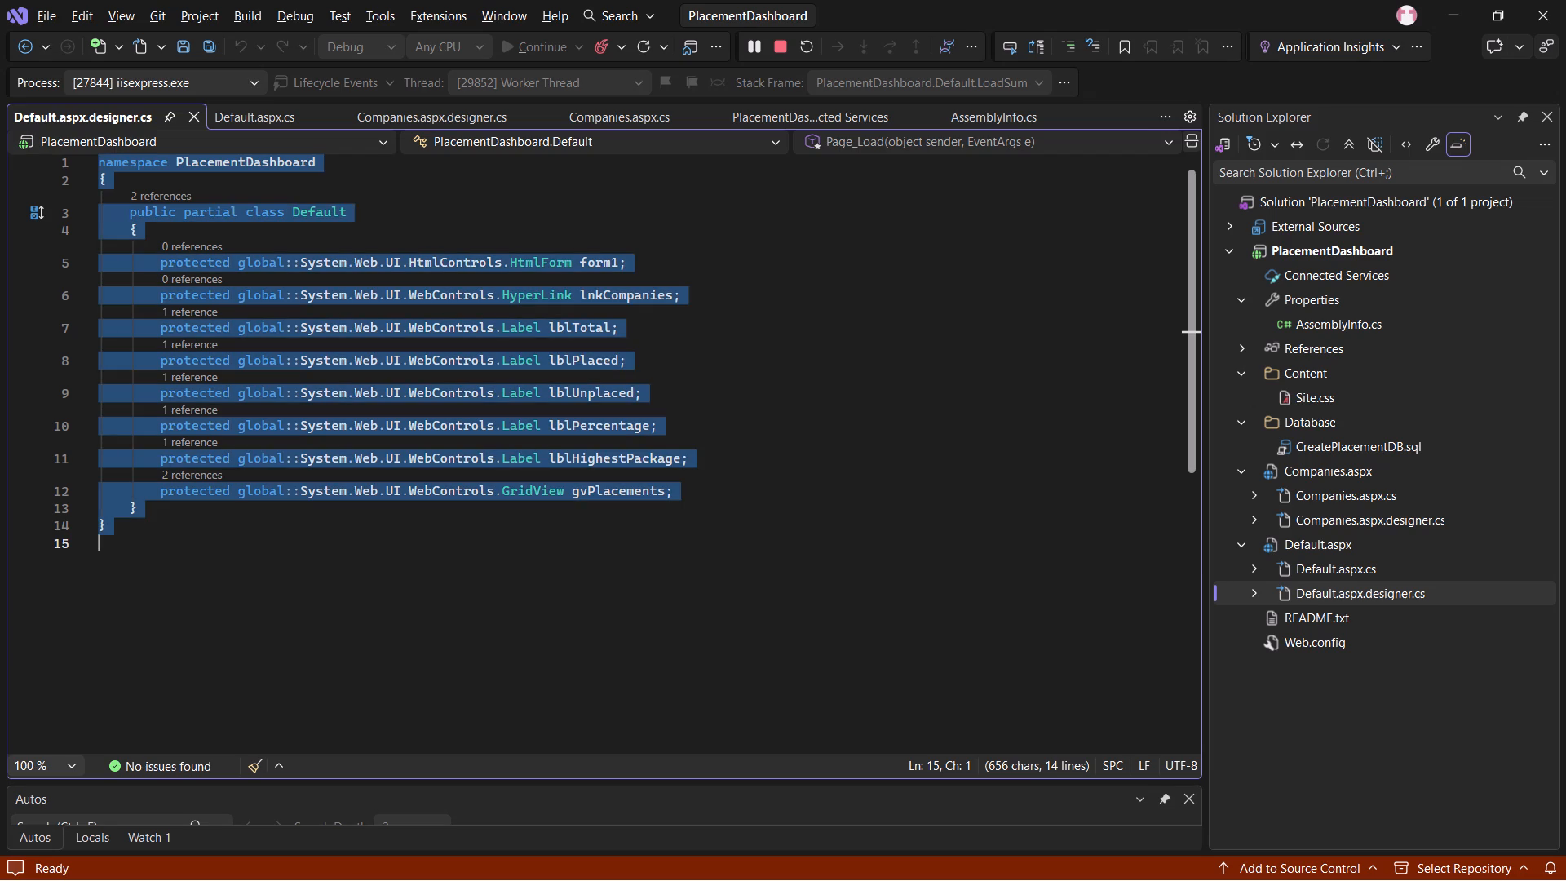
key(alt+Tab)
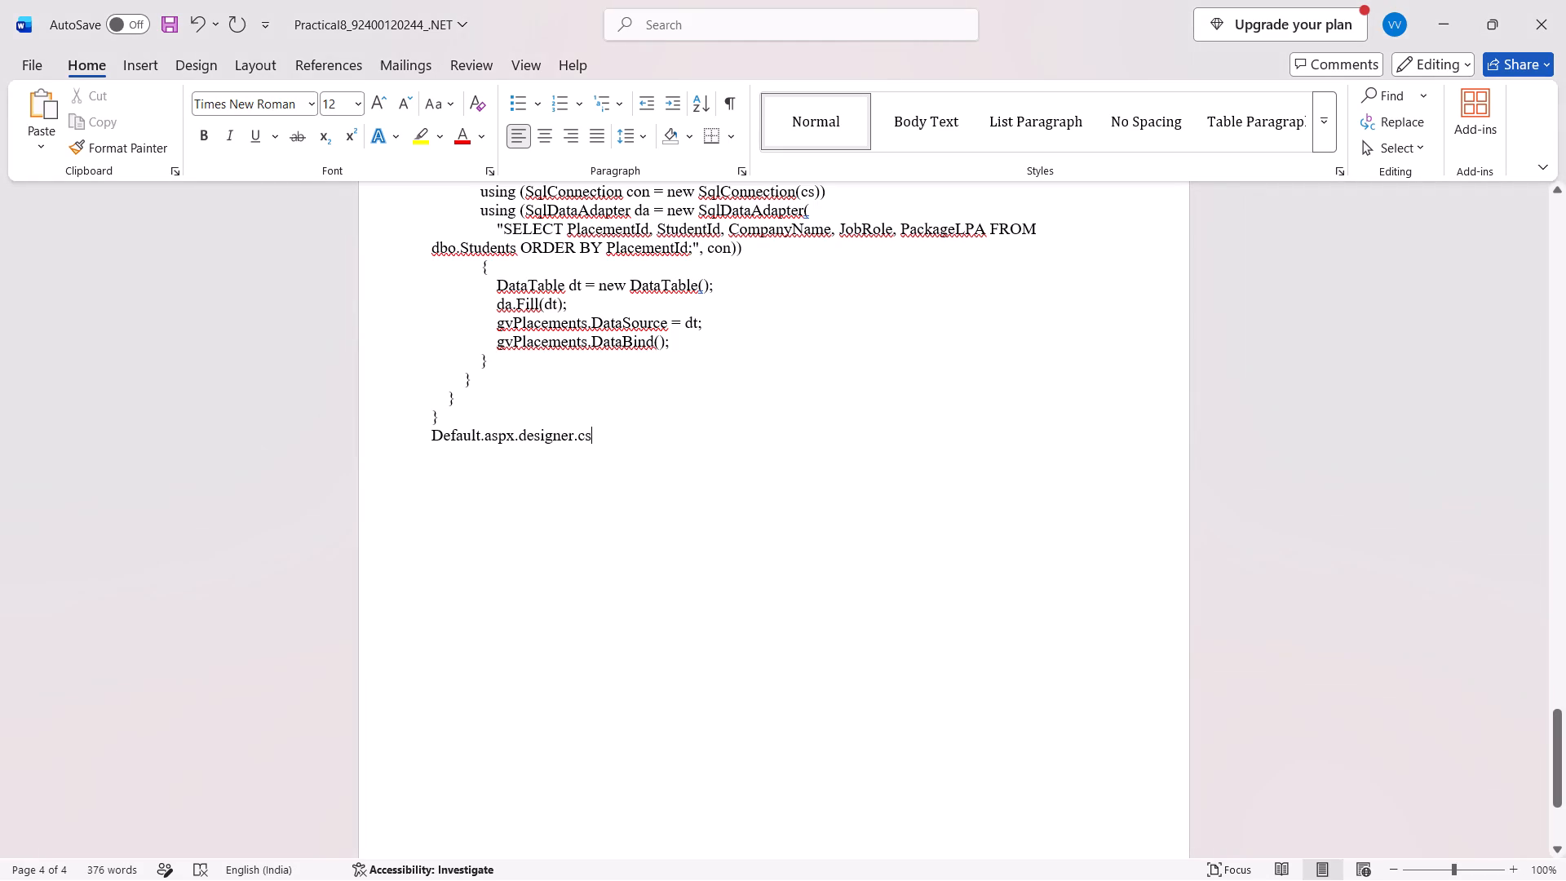
key(shift+colon)
key(Return)
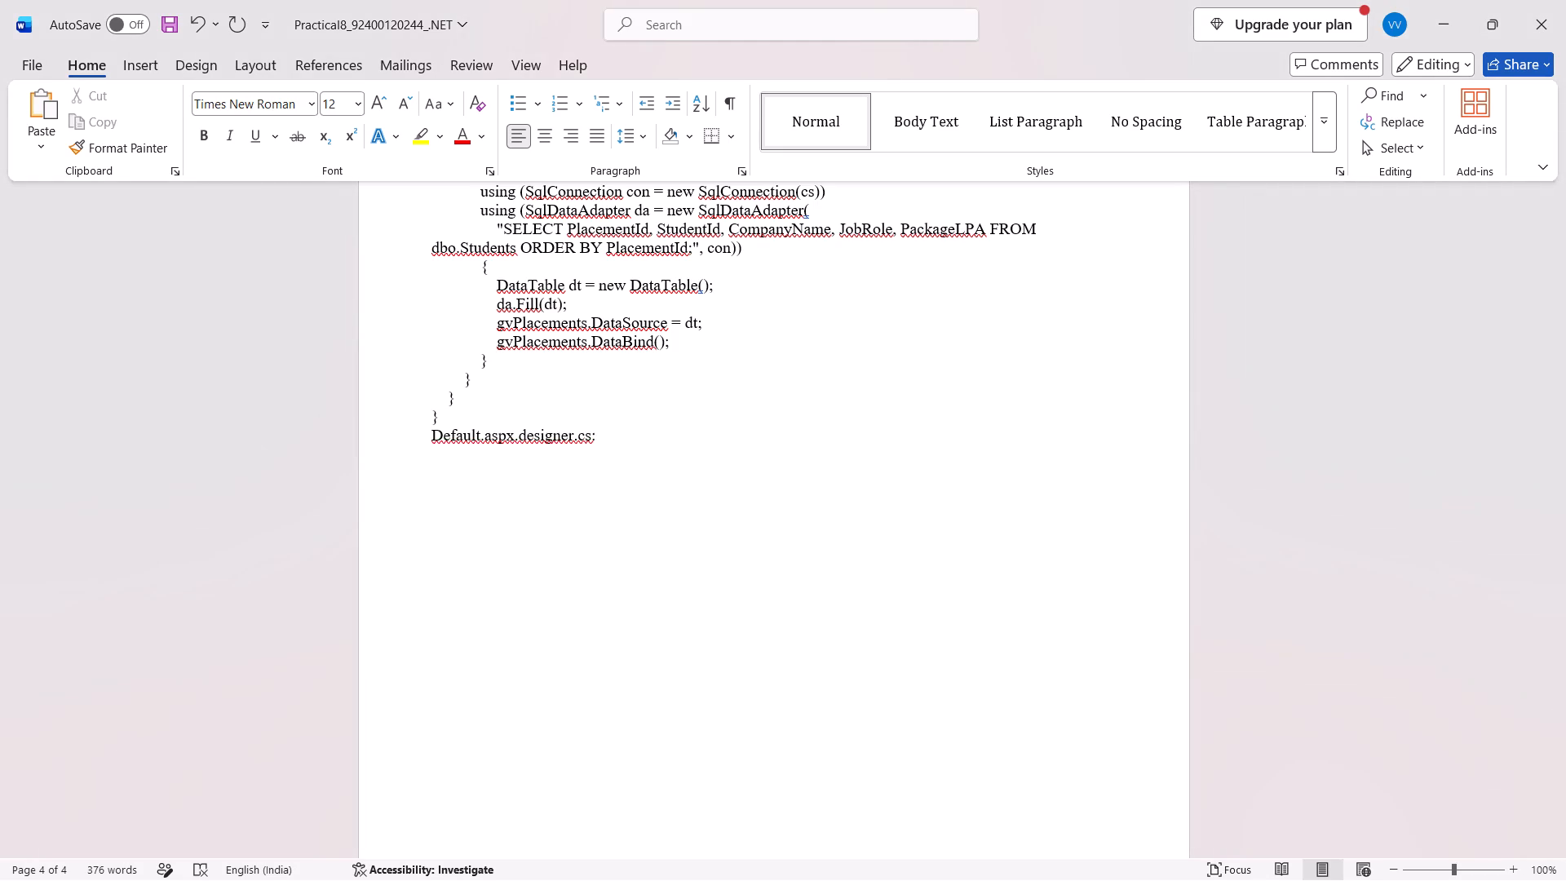
key(ctrl+v)
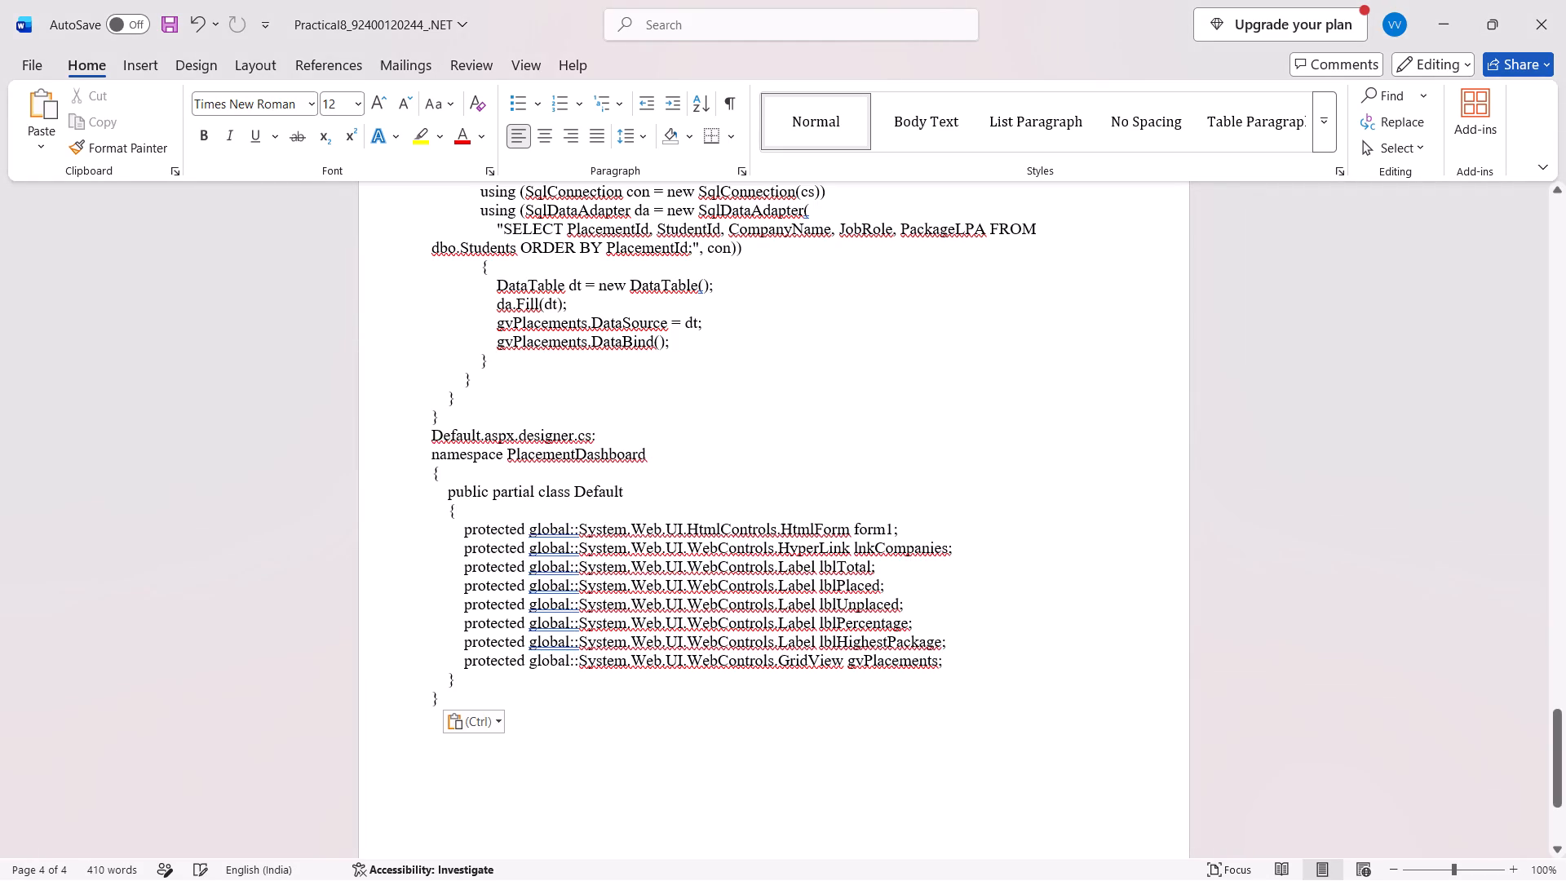
Format the "Default.aspx.designer.cs:" heading as bold with a font size of 14, and return to the empty line after its code.
drag(598, 436, 402, 449)
drag(402, 449, 316, 436)
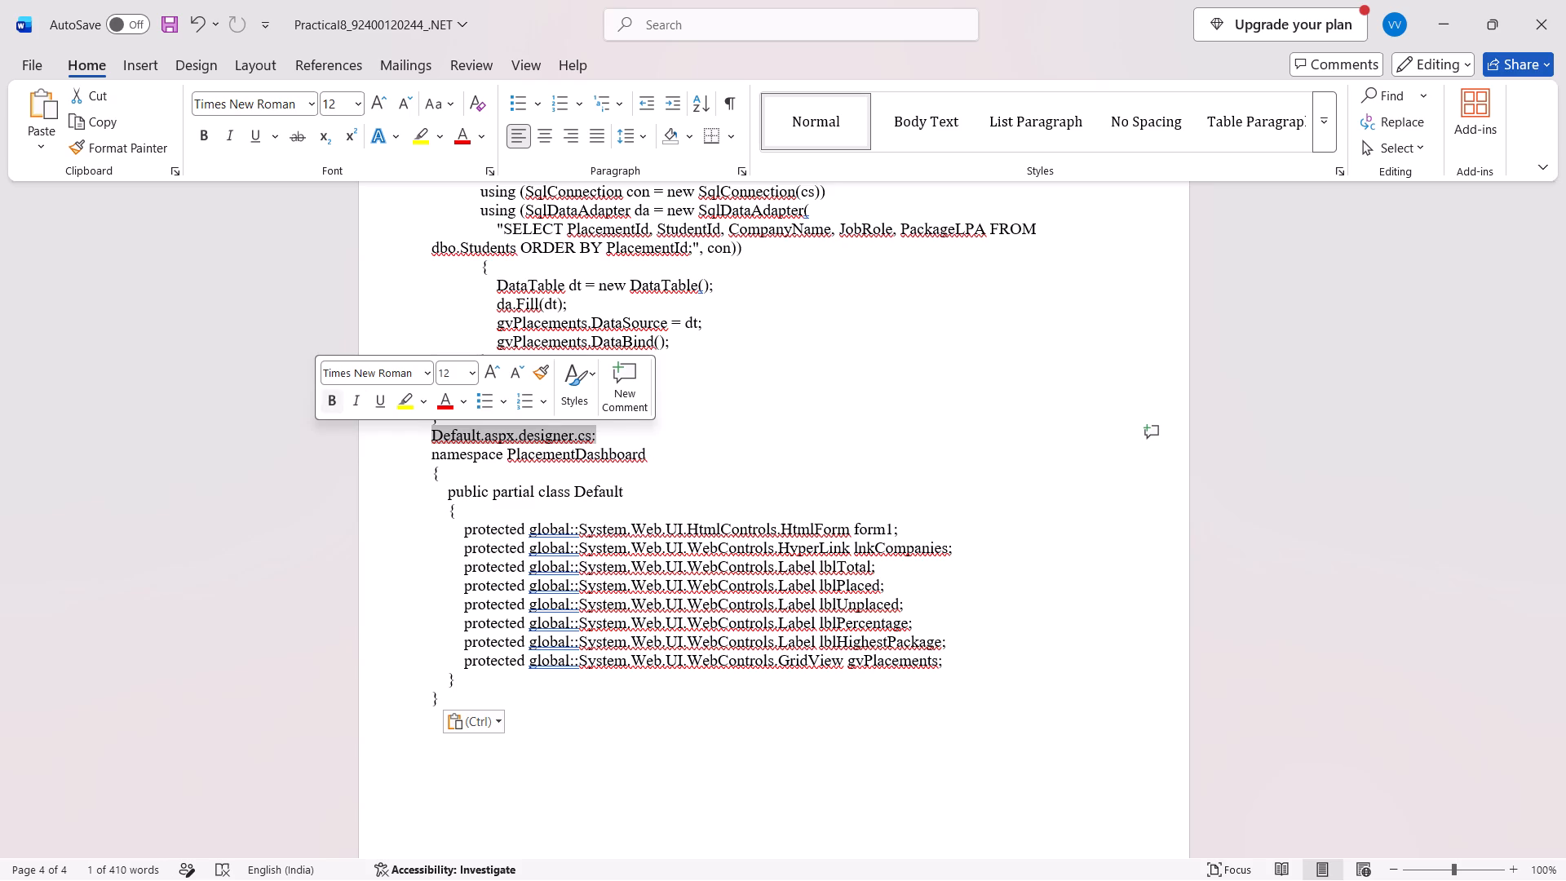
click(330, 408)
click(469, 375)
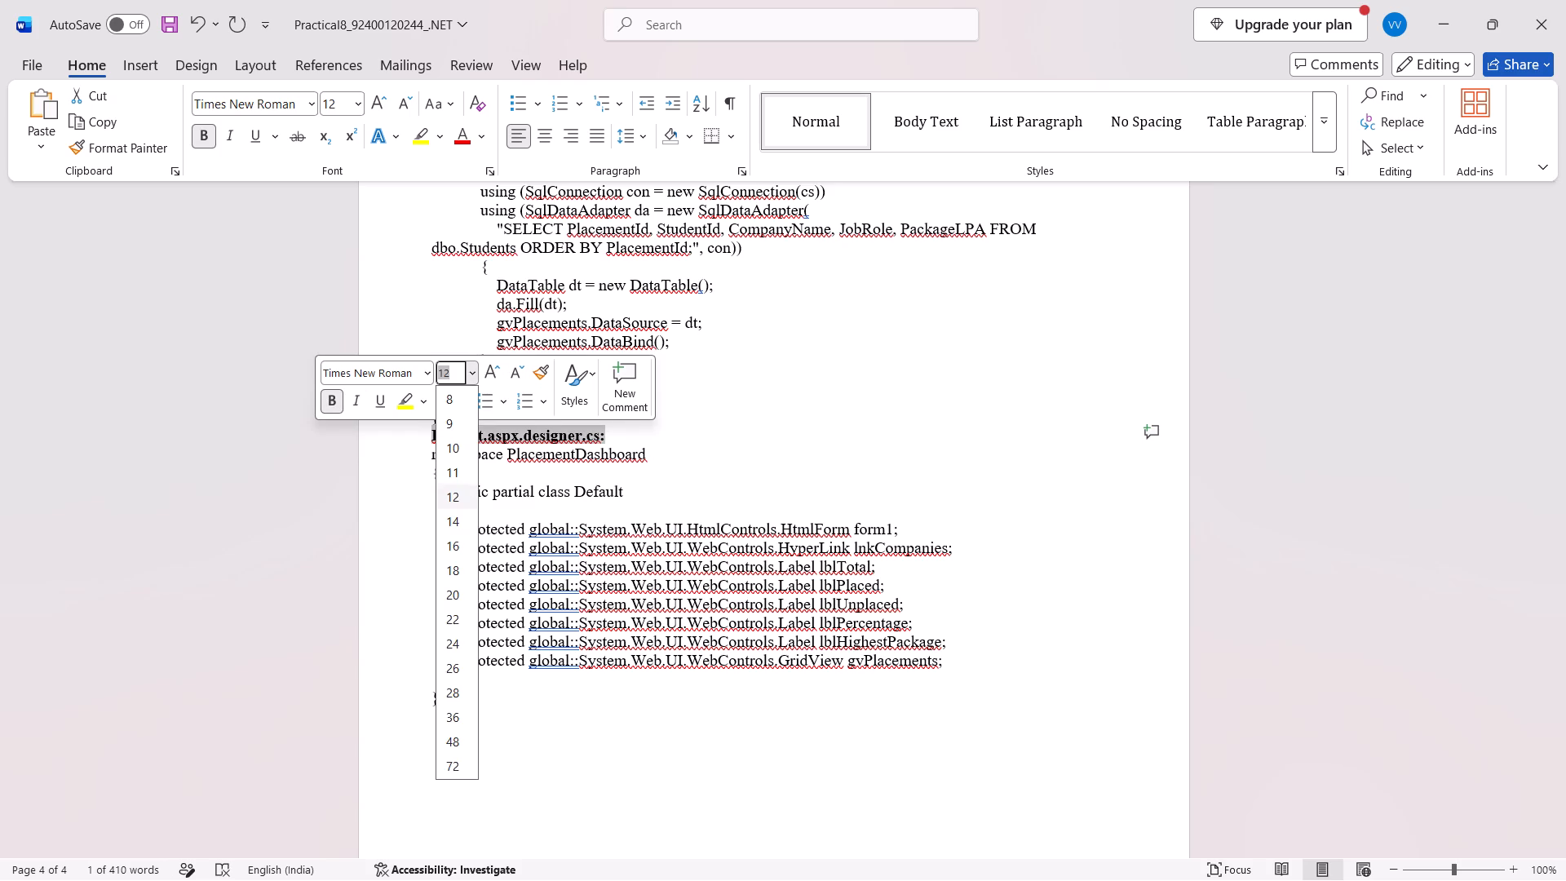
click(456, 524)
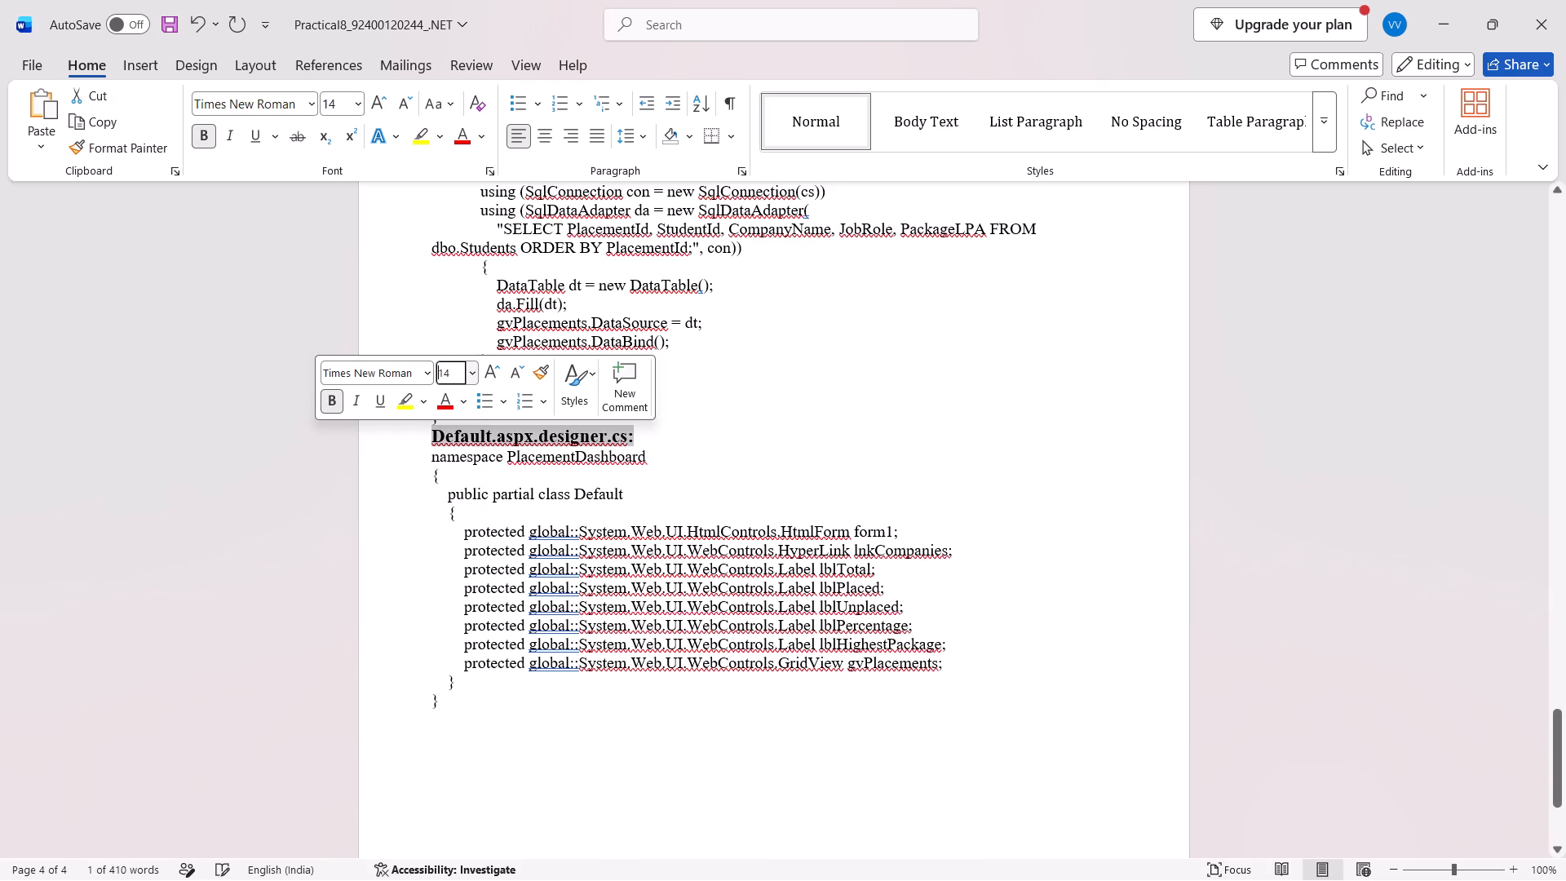
click(473, 711)
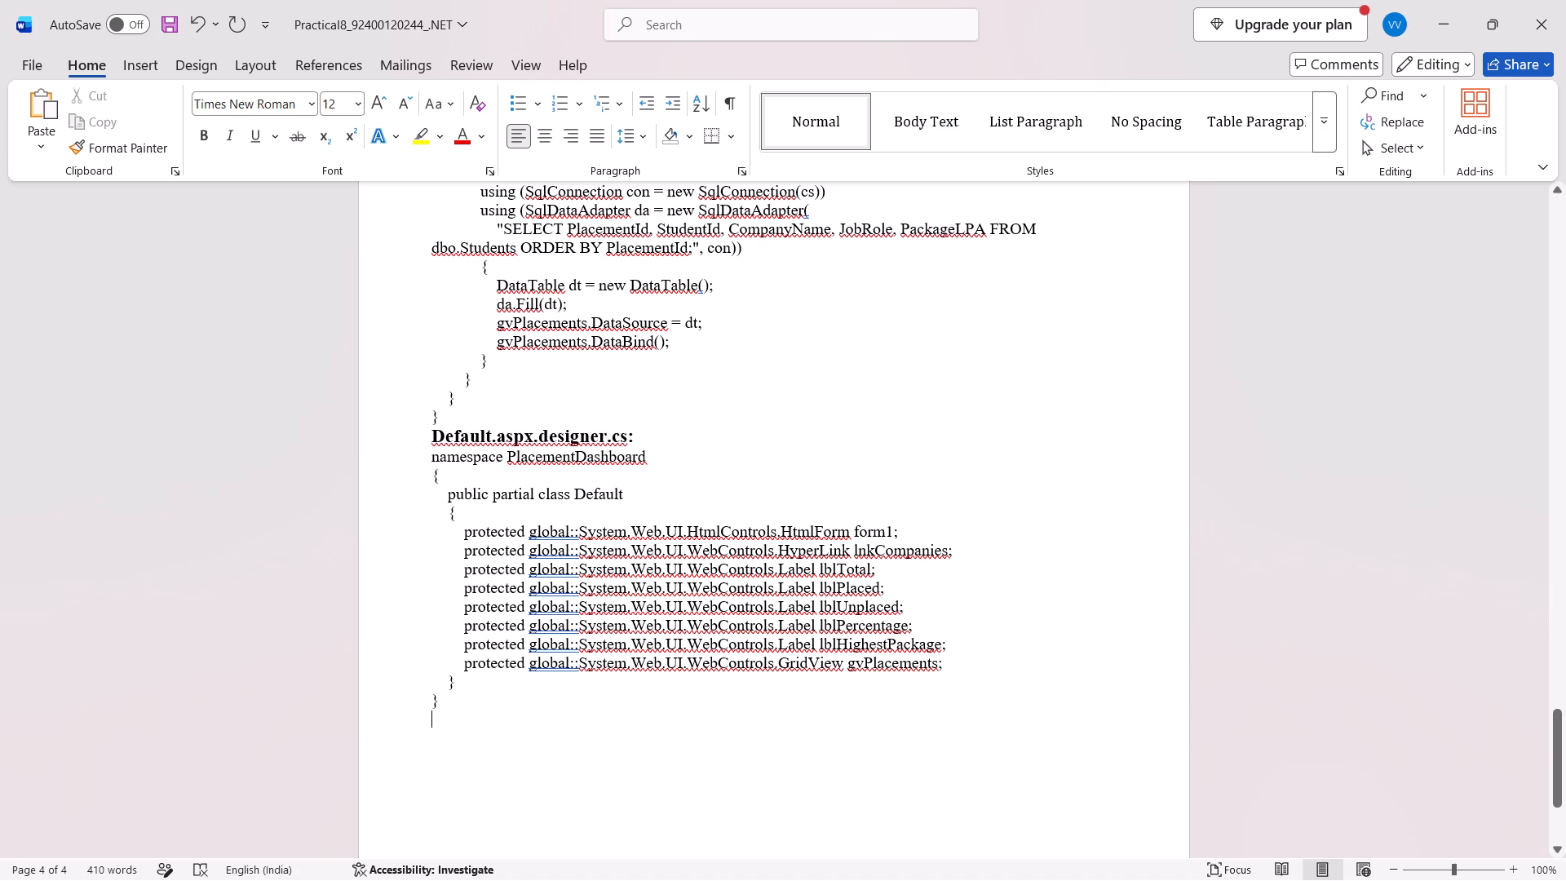
Switch to Visual Studio and open Web.config to view its contents.
key(alt+Tab)
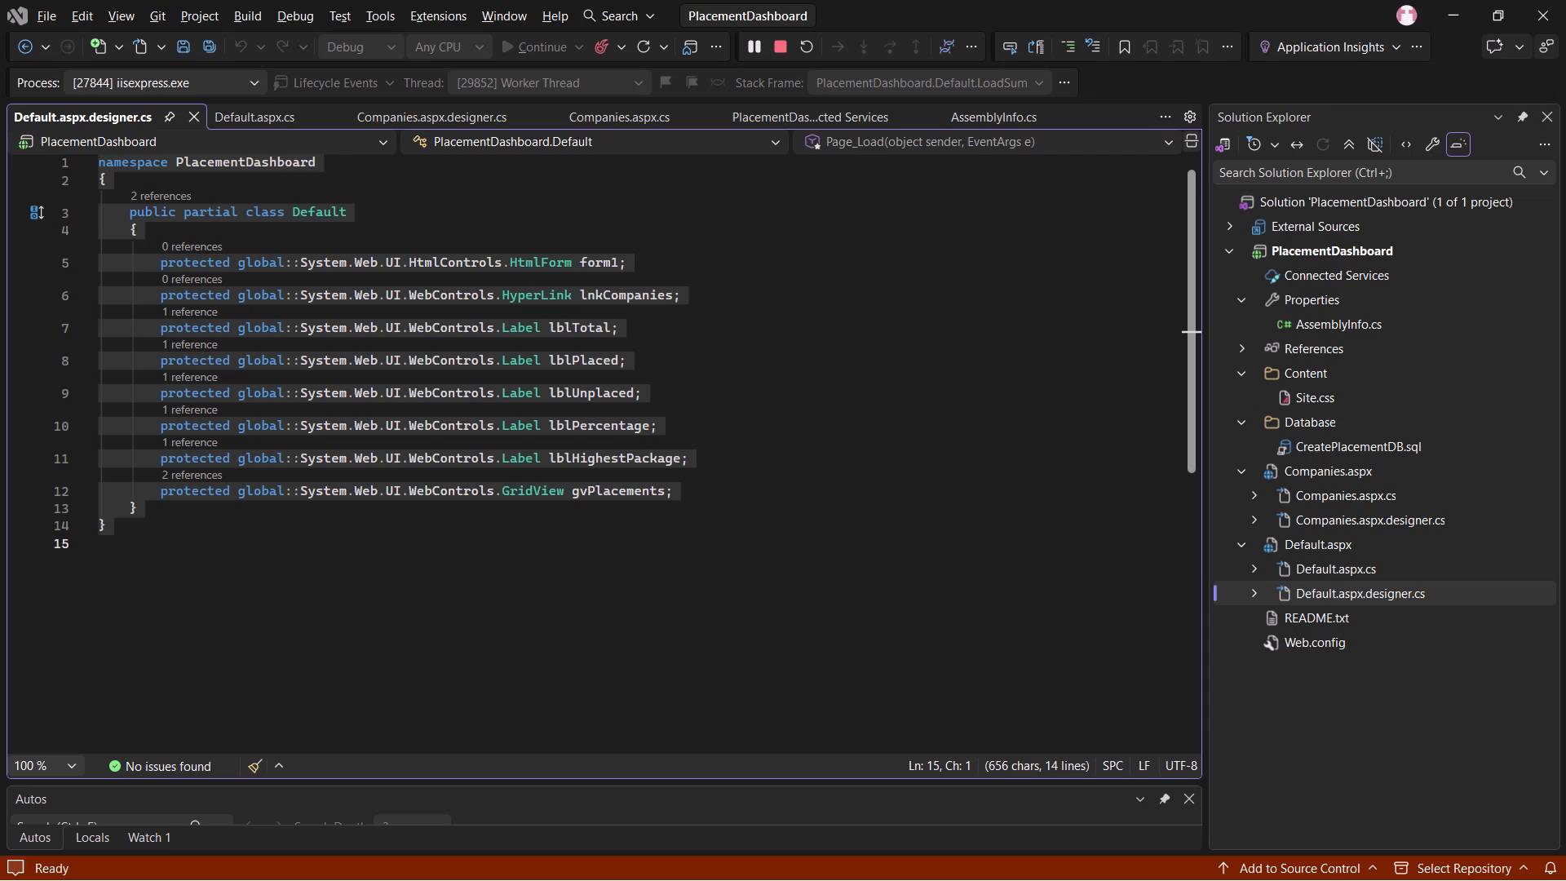
click(1019, 581)
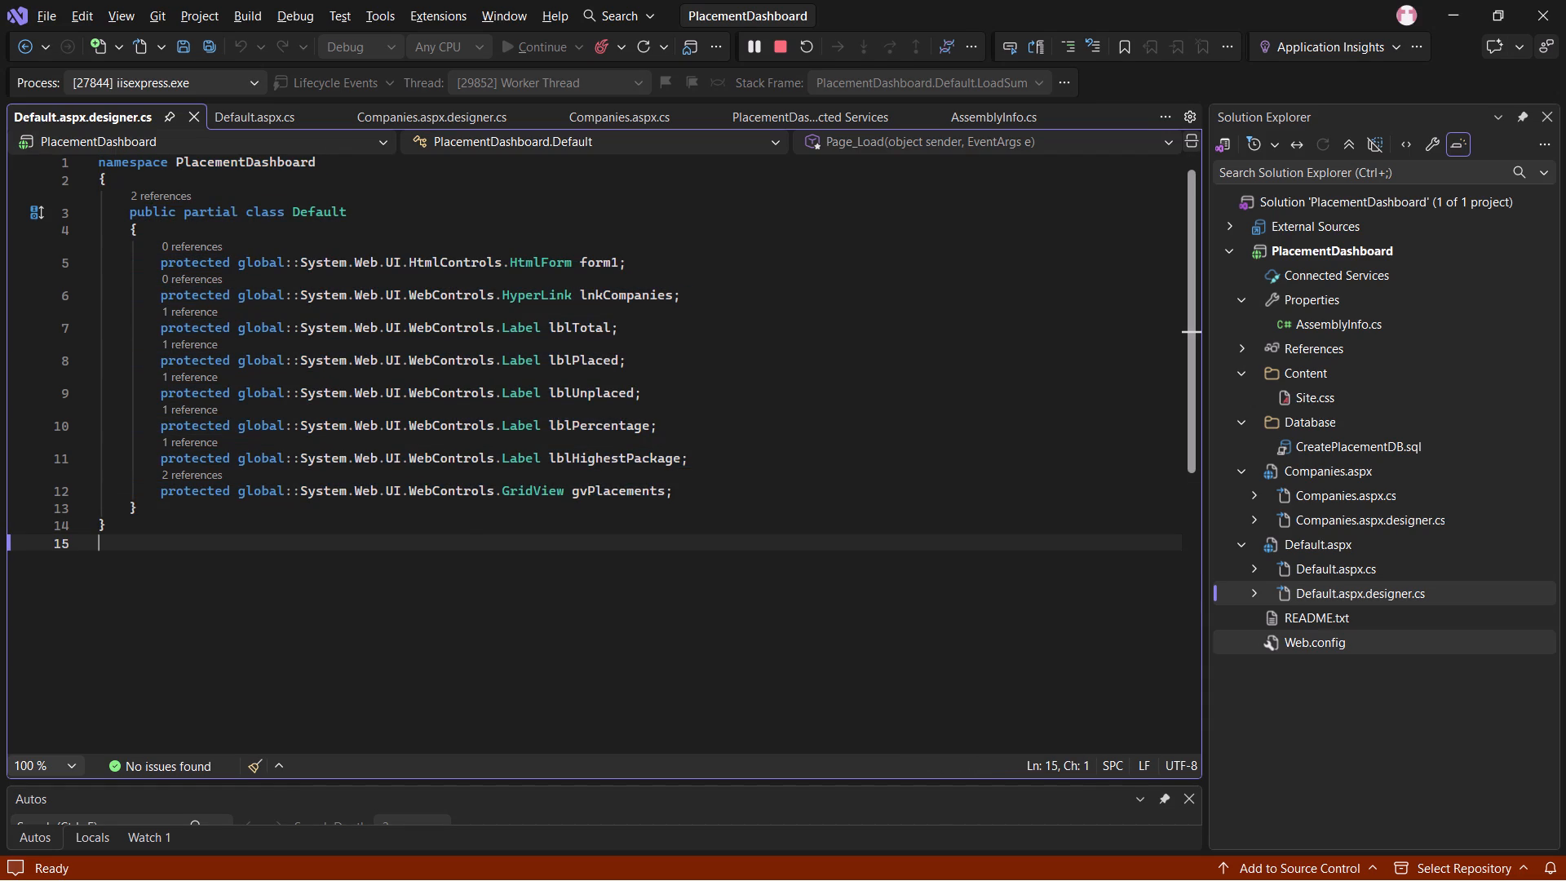
double_click(1352, 644)
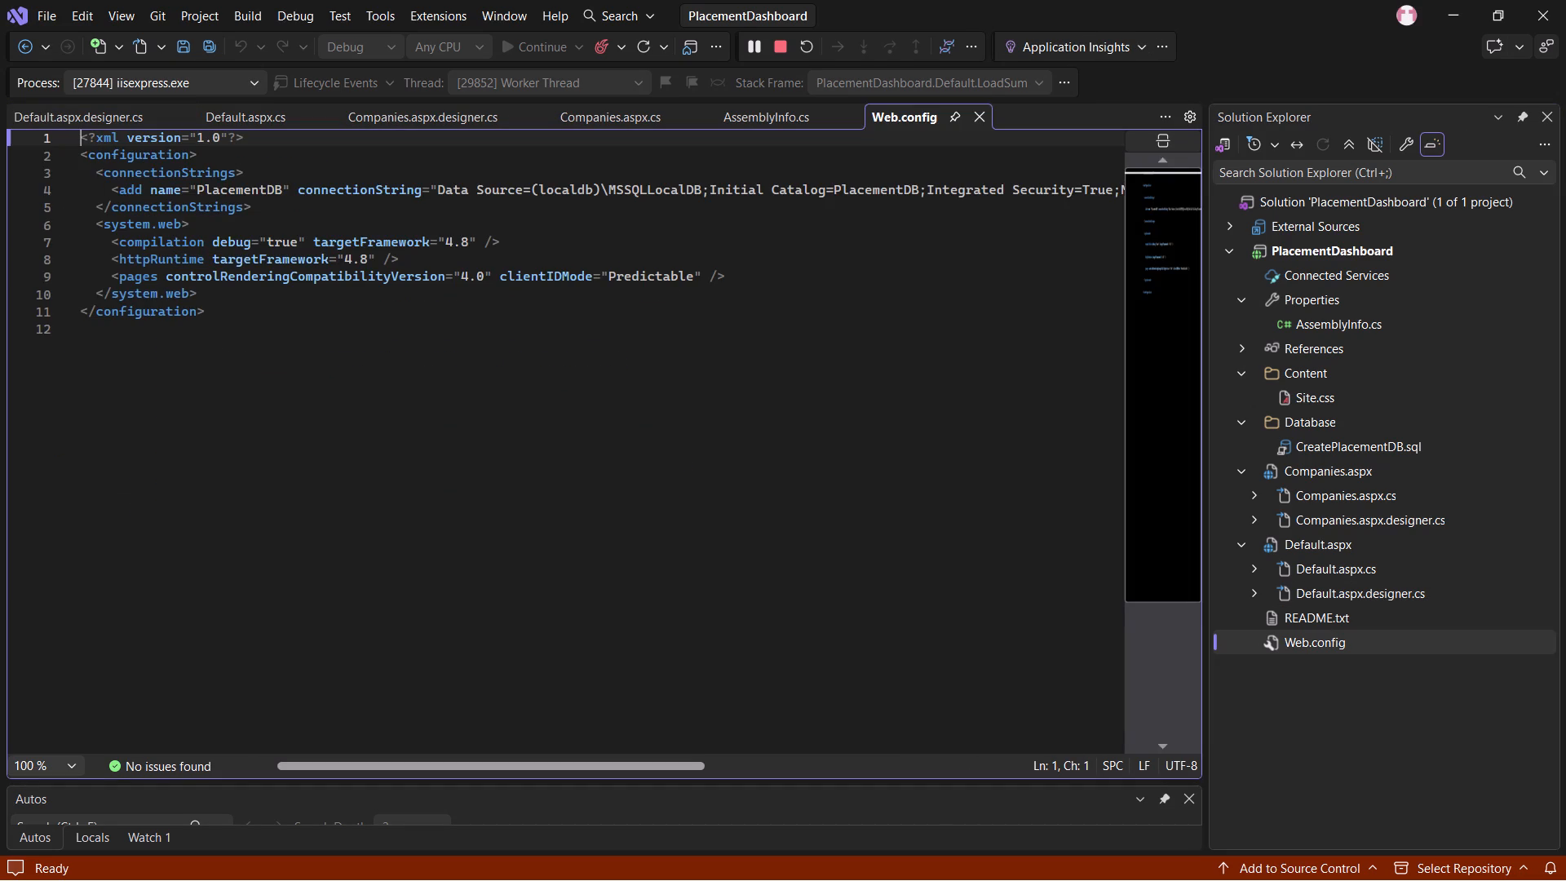
scroll(879, 530, up, 7)
Open Companies.aspx from the PlacementDashboard project and look over its source code.
double_click(1329, 479)
scroll(806, 382, down, 20)
scroll(806, 382, down, 4)
scroll(806, 382, up, 19)
scroll(806, 382, down, 4)
scroll(806, 382, up, 13)
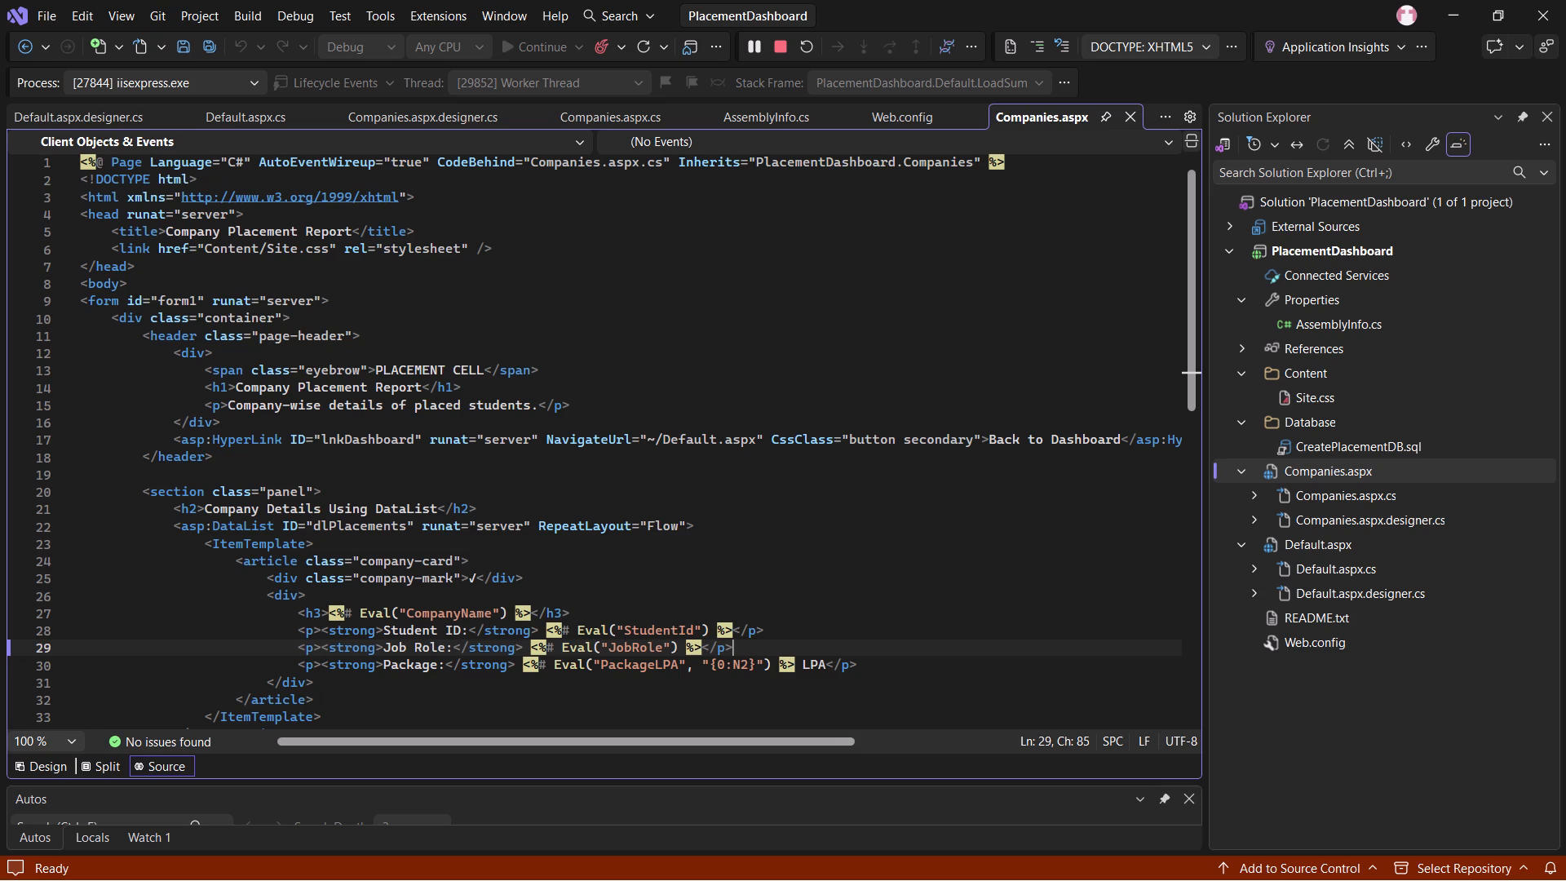
Switch to Word and add the heading "Companies.aspx:" after the designer code, followed by a new line.
key(alt+Tab)
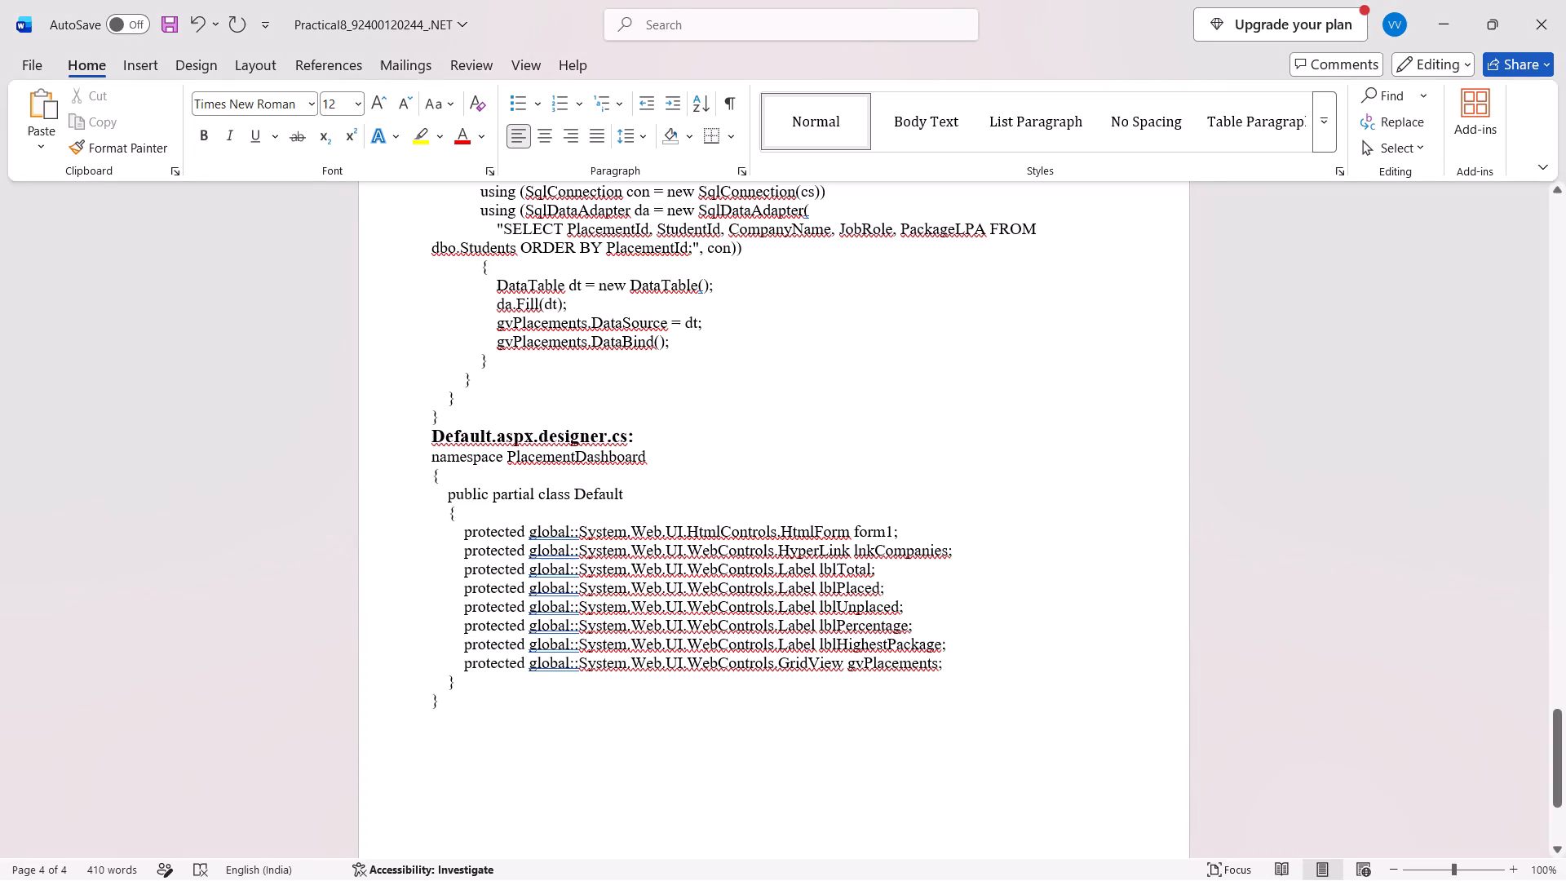
text(companies)
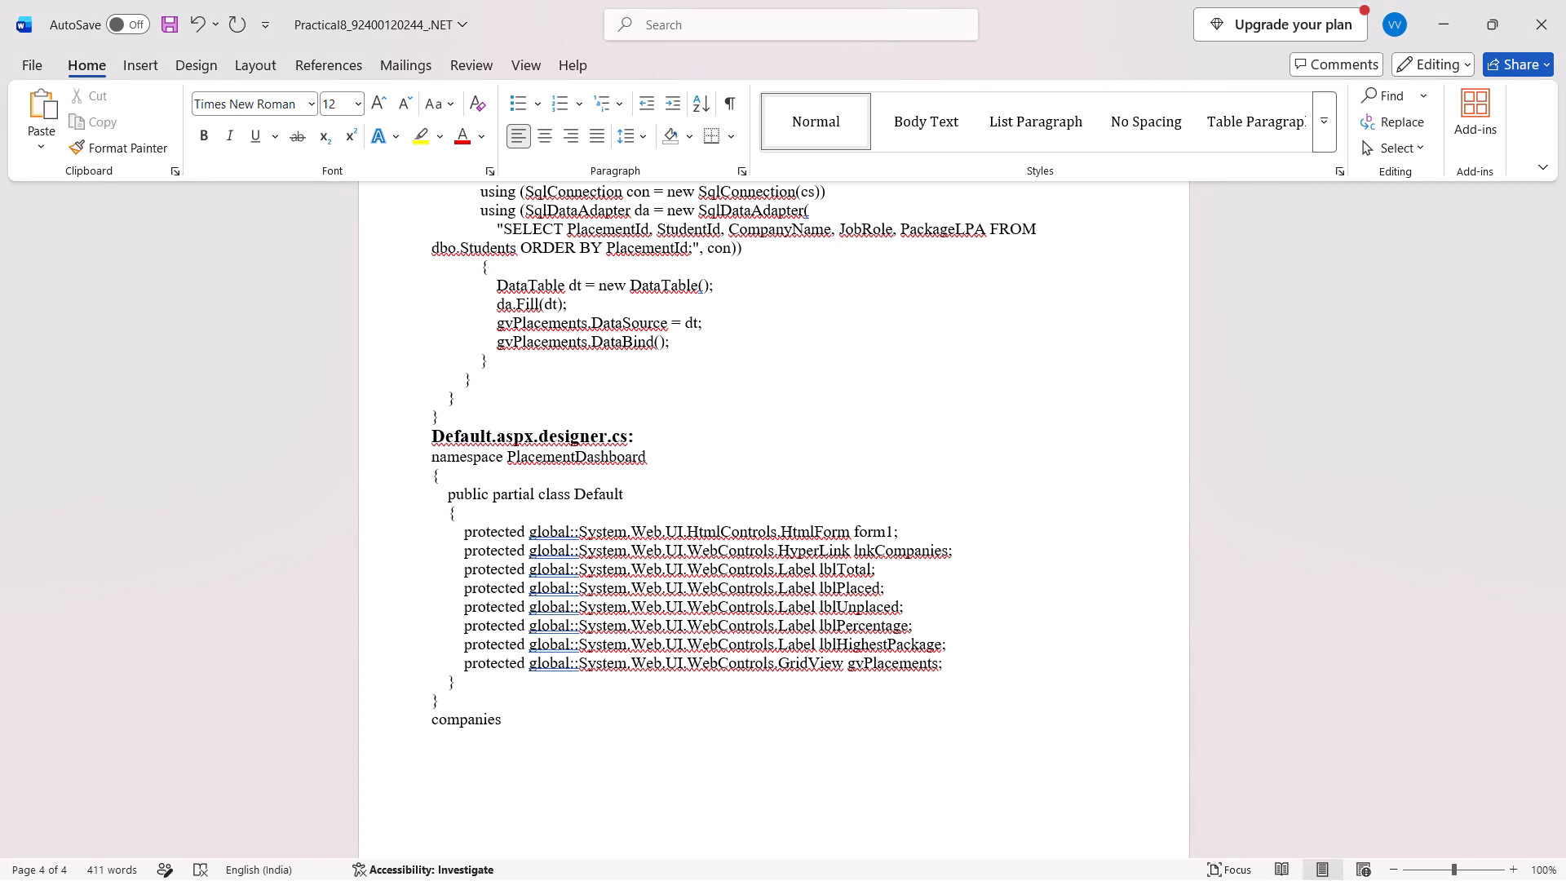
key(period)
text(as)
key(p)
key(x)
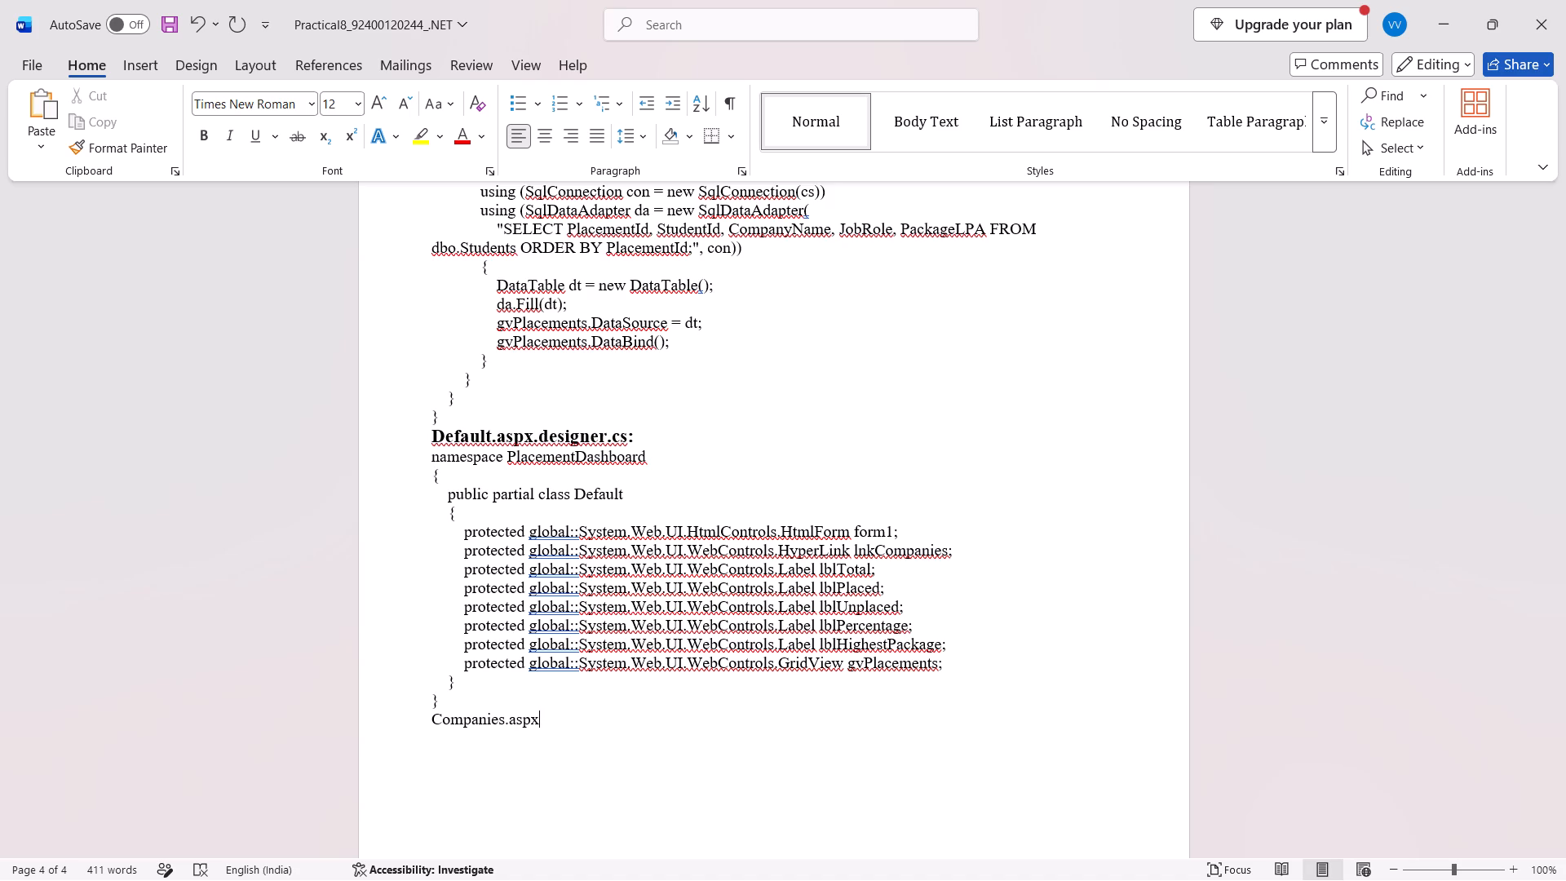
key(shift+colon)
key(Return)
Copy the entire Companies.aspx code from Visual Studio and paste it under the "Companies.aspx:" heading in Word.
key(alt+Tab)
key(ctrl+a)
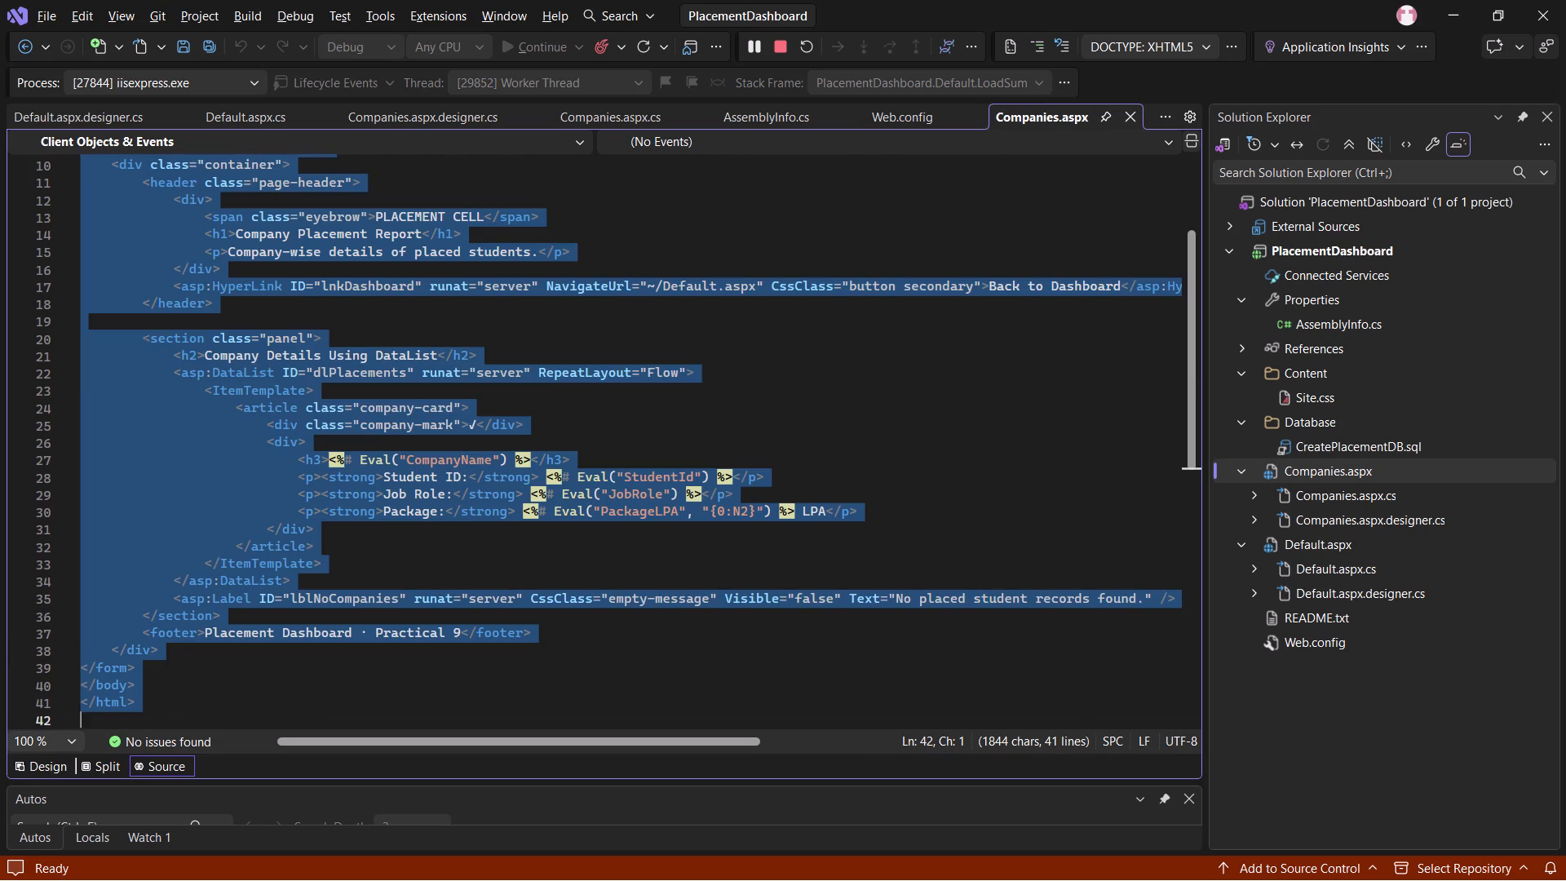
key(ctrl+c)
key(alt+Tab)
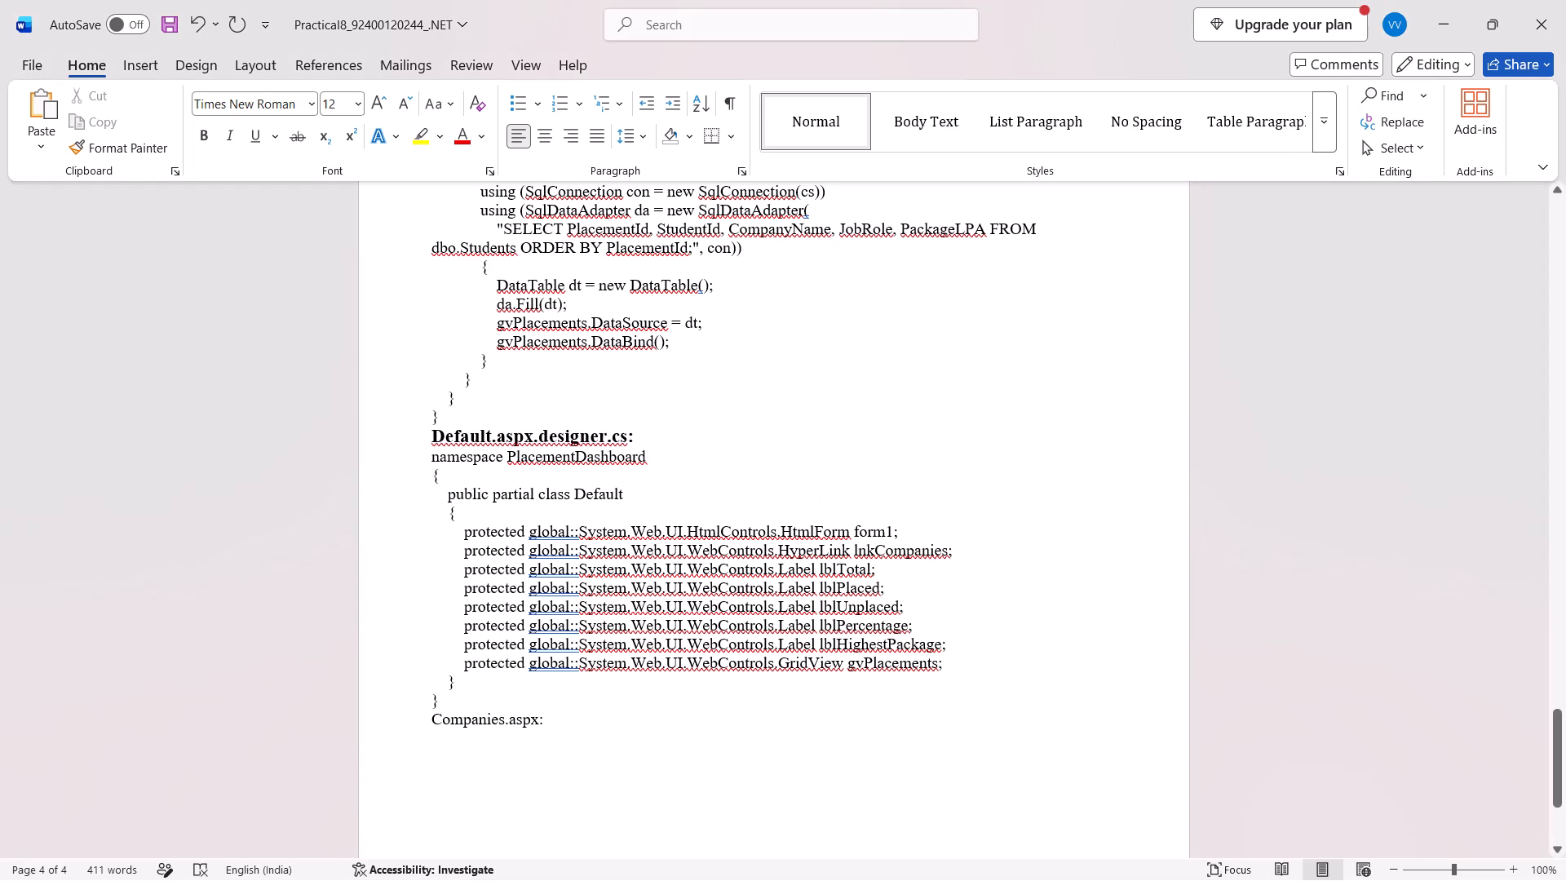
key(ctrl+v)
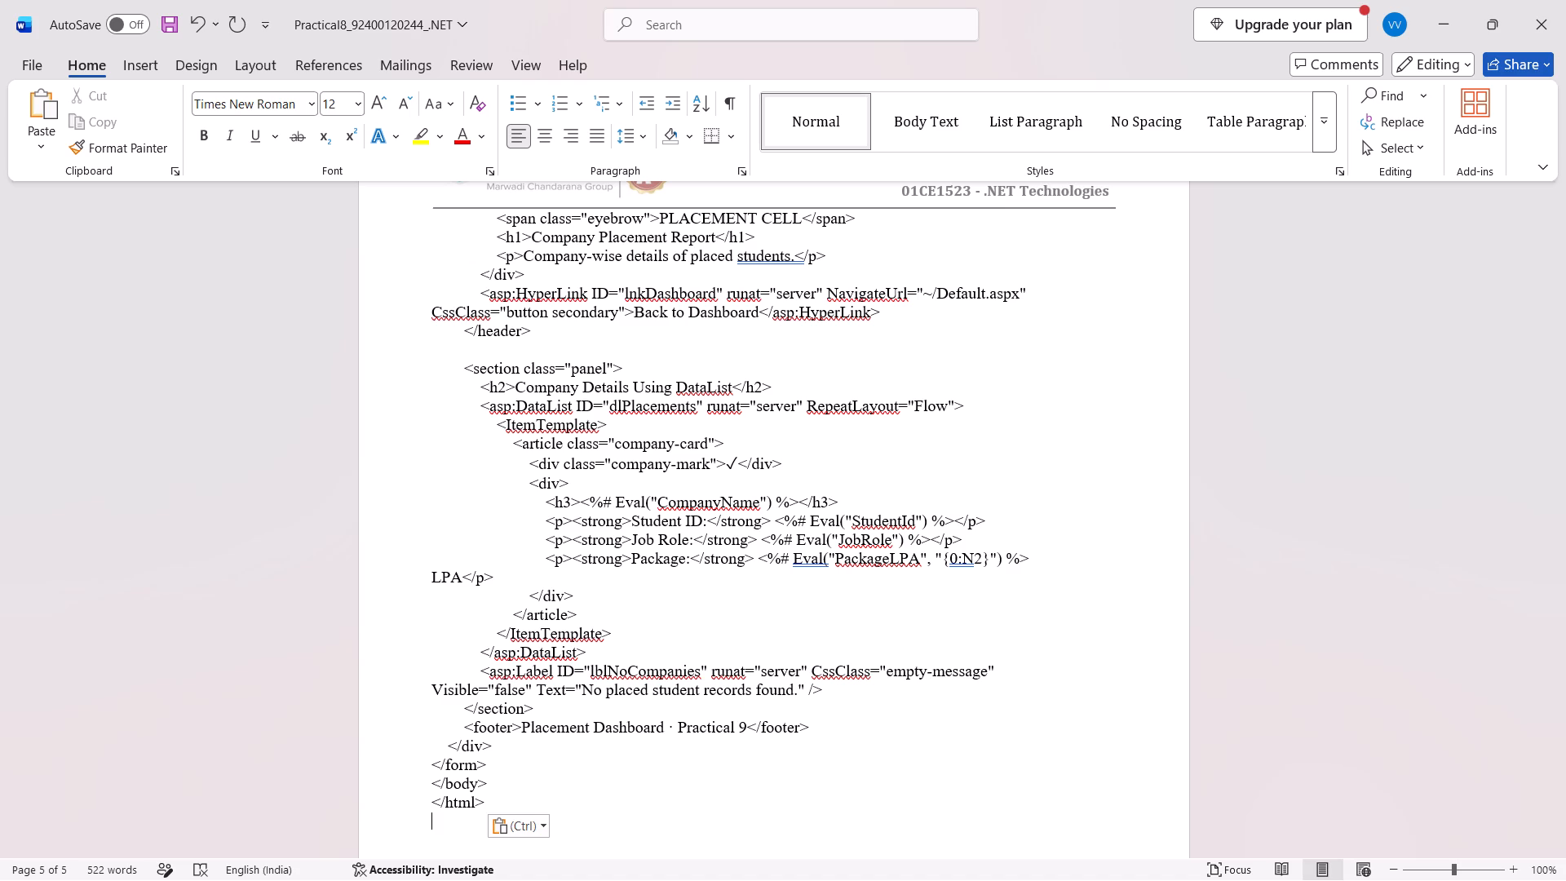
Format the "Companies.aspx:" heading as bold with a font size of 14.
scroll(806, 382, up, 5)
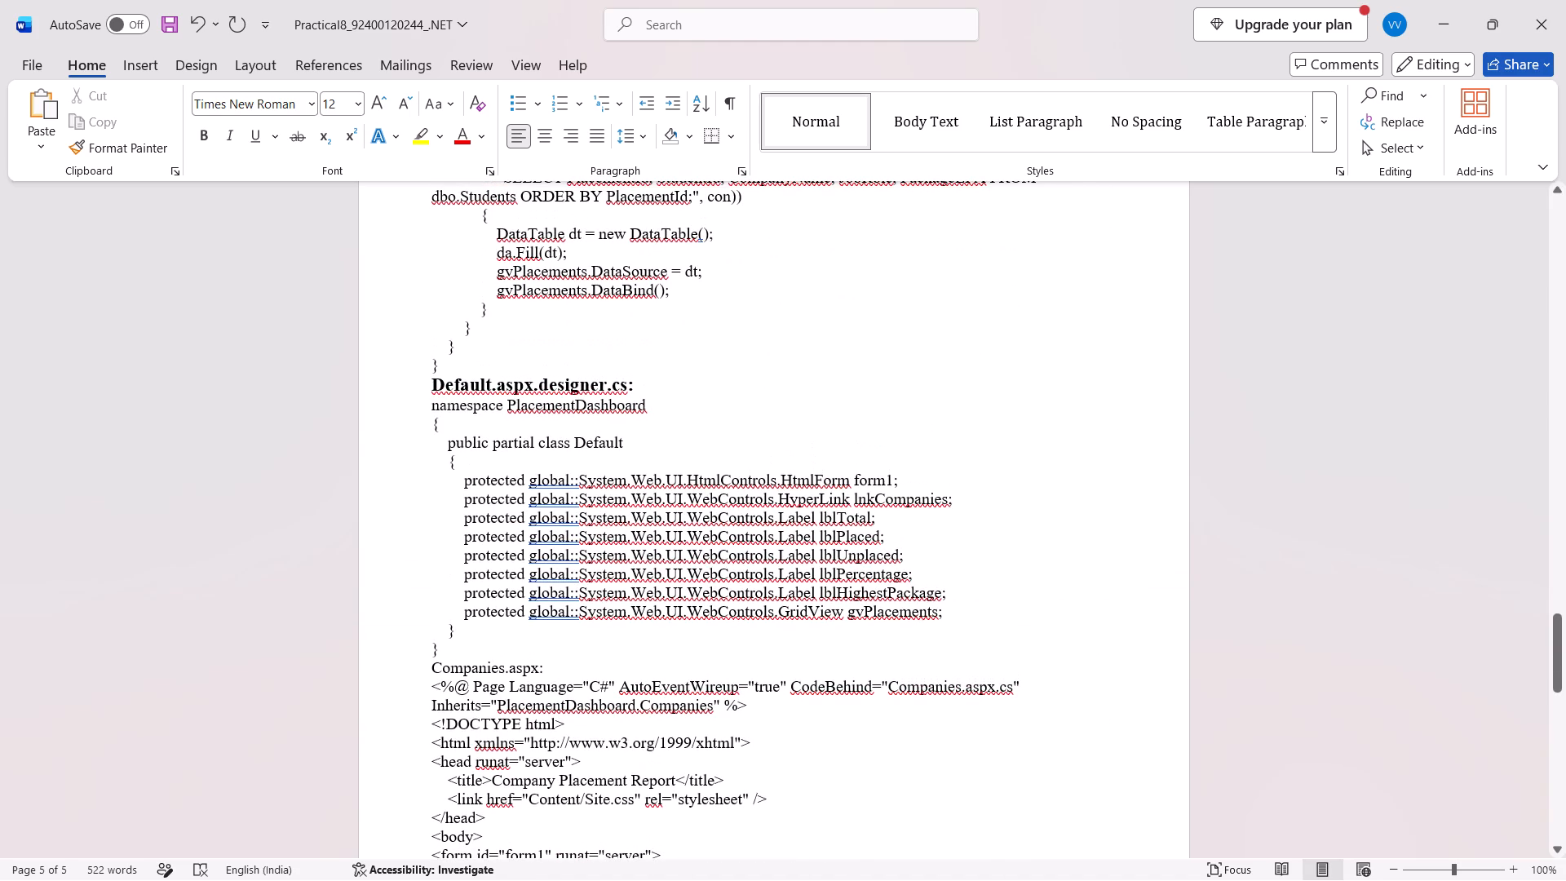
scroll(622, 496, down, 1)
drag(556, 370, 533, 365)
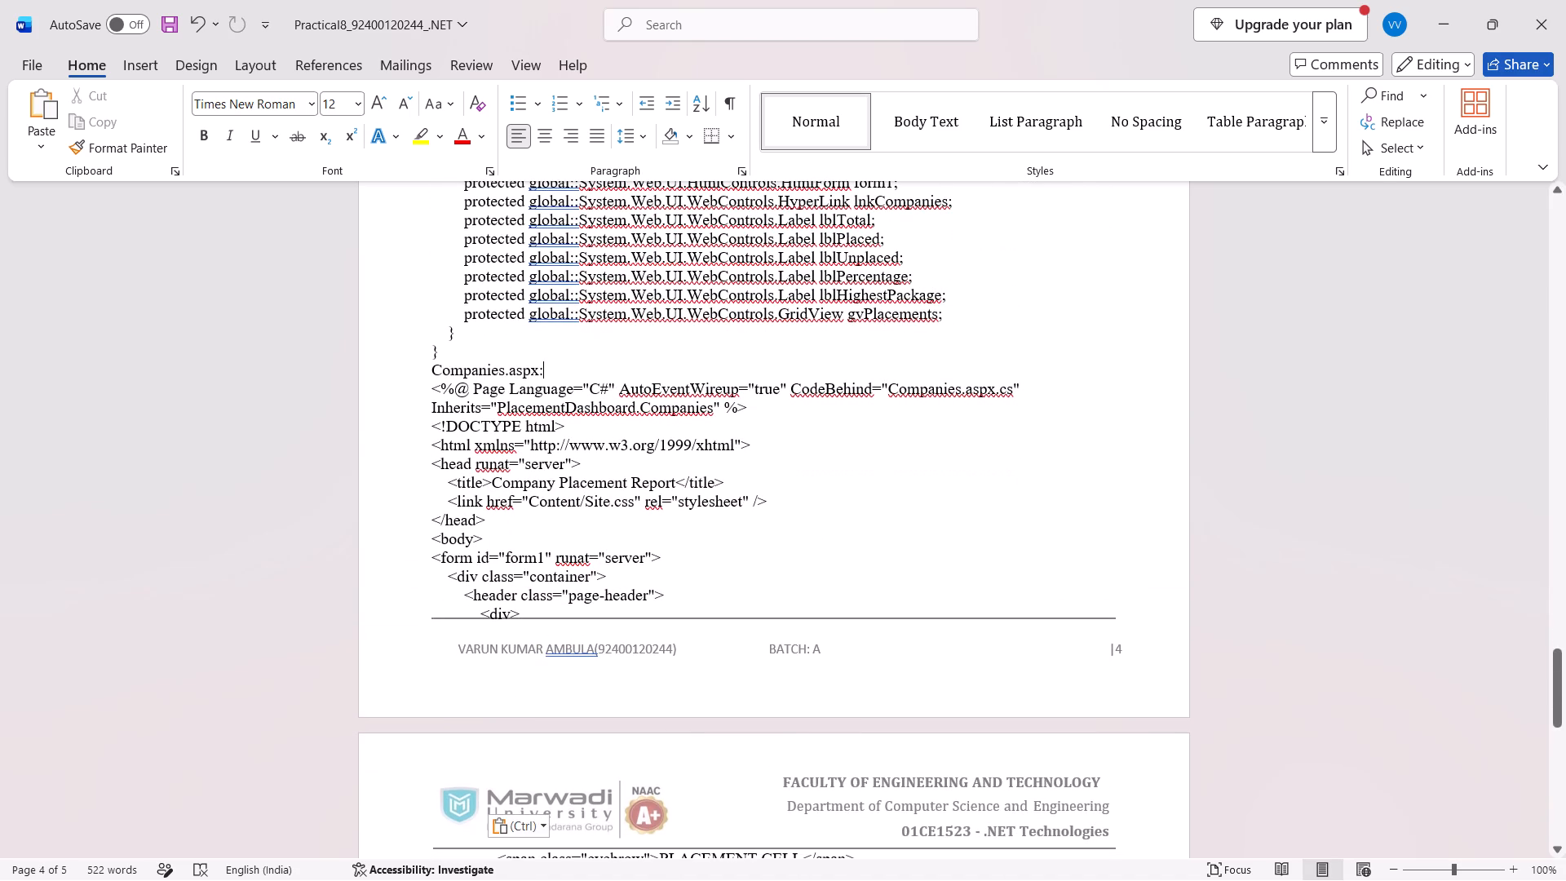
drag(533, 365, 423, 371)
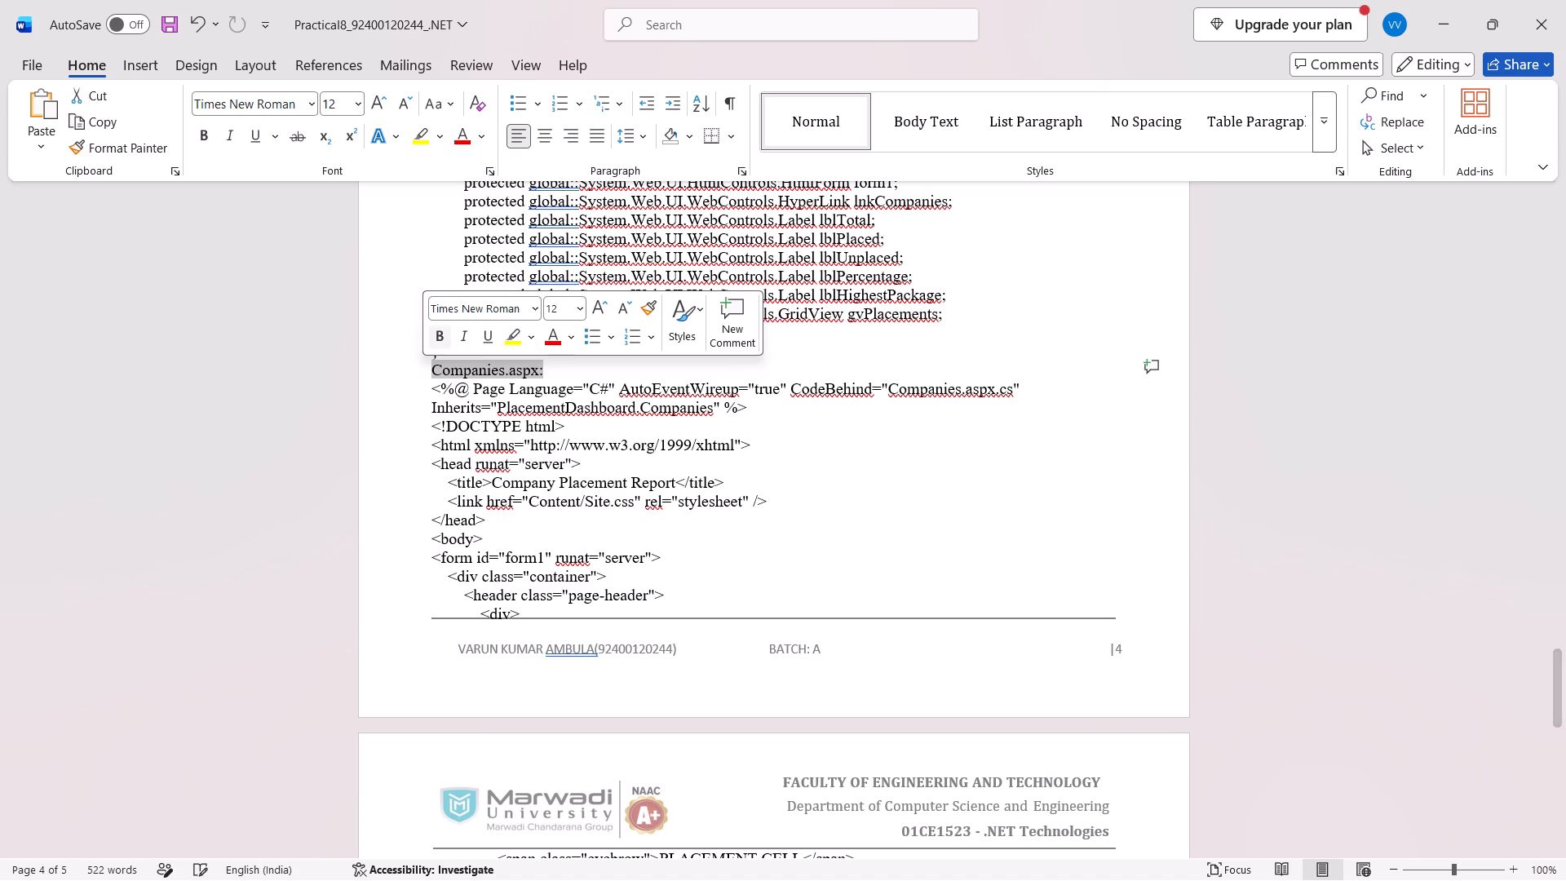
click(448, 341)
click(579, 310)
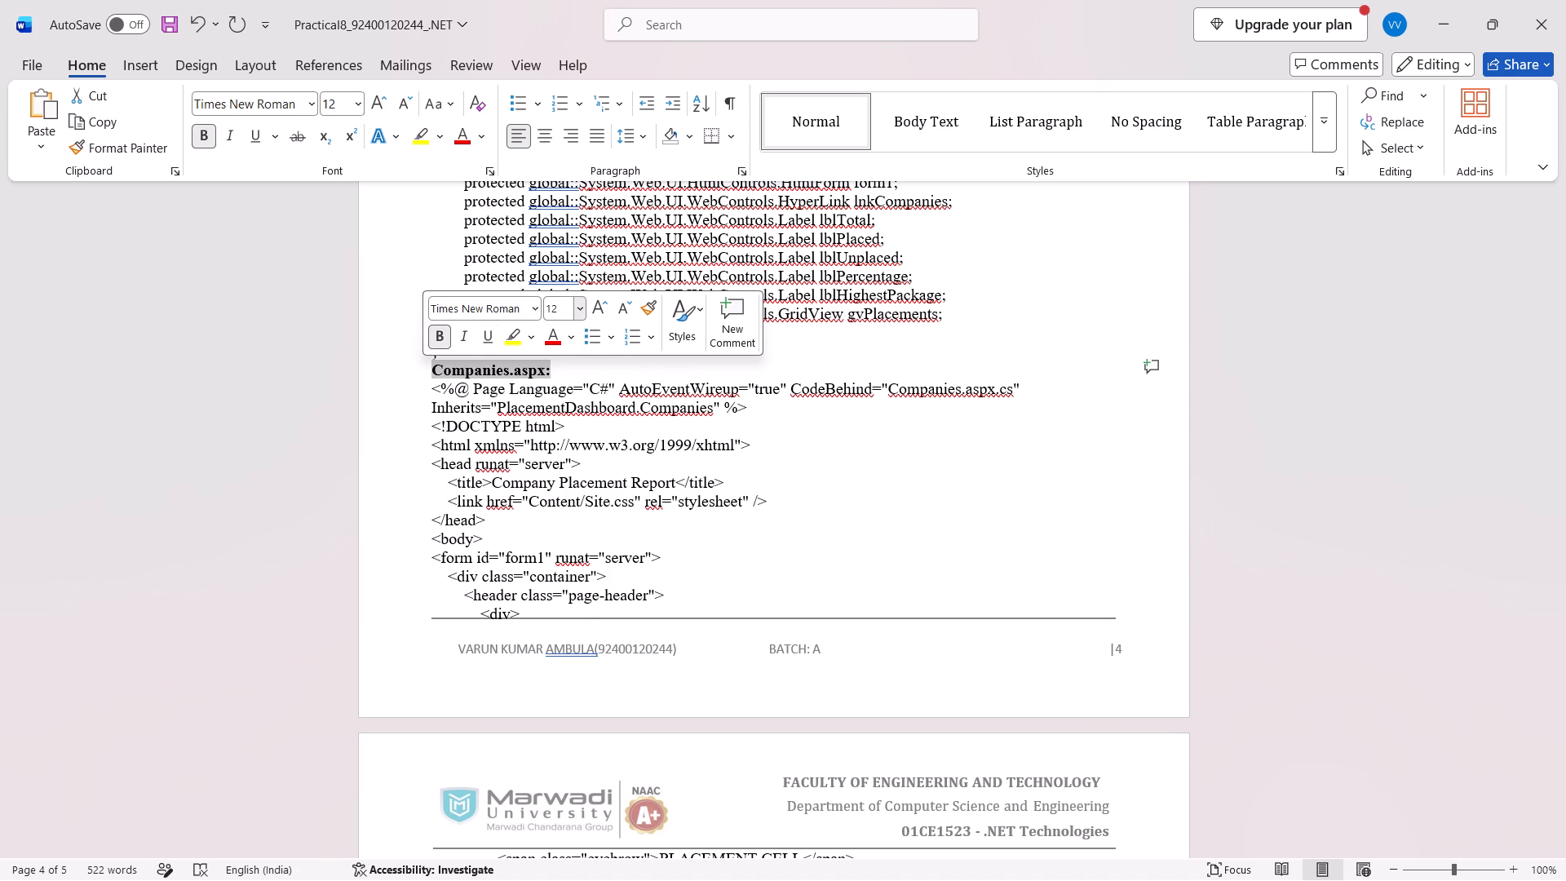
click(564, 465)
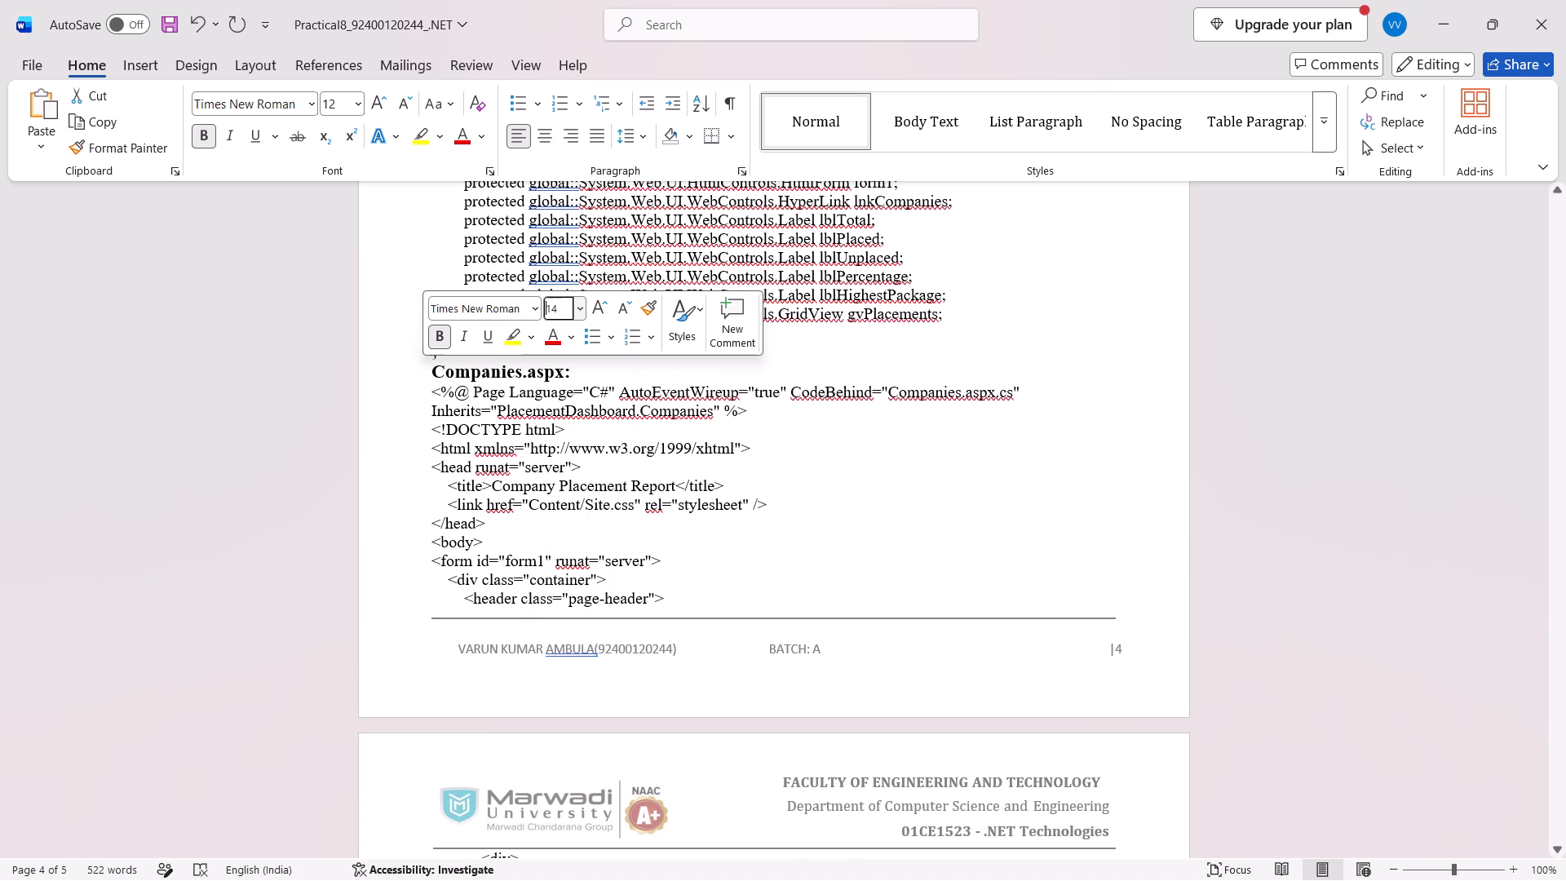
Place the cursor after the Companies.aspx code in Word, and copy the entire Companies.aspx.cs code from Visual Studio.
scroll(551, 613, down, 8)
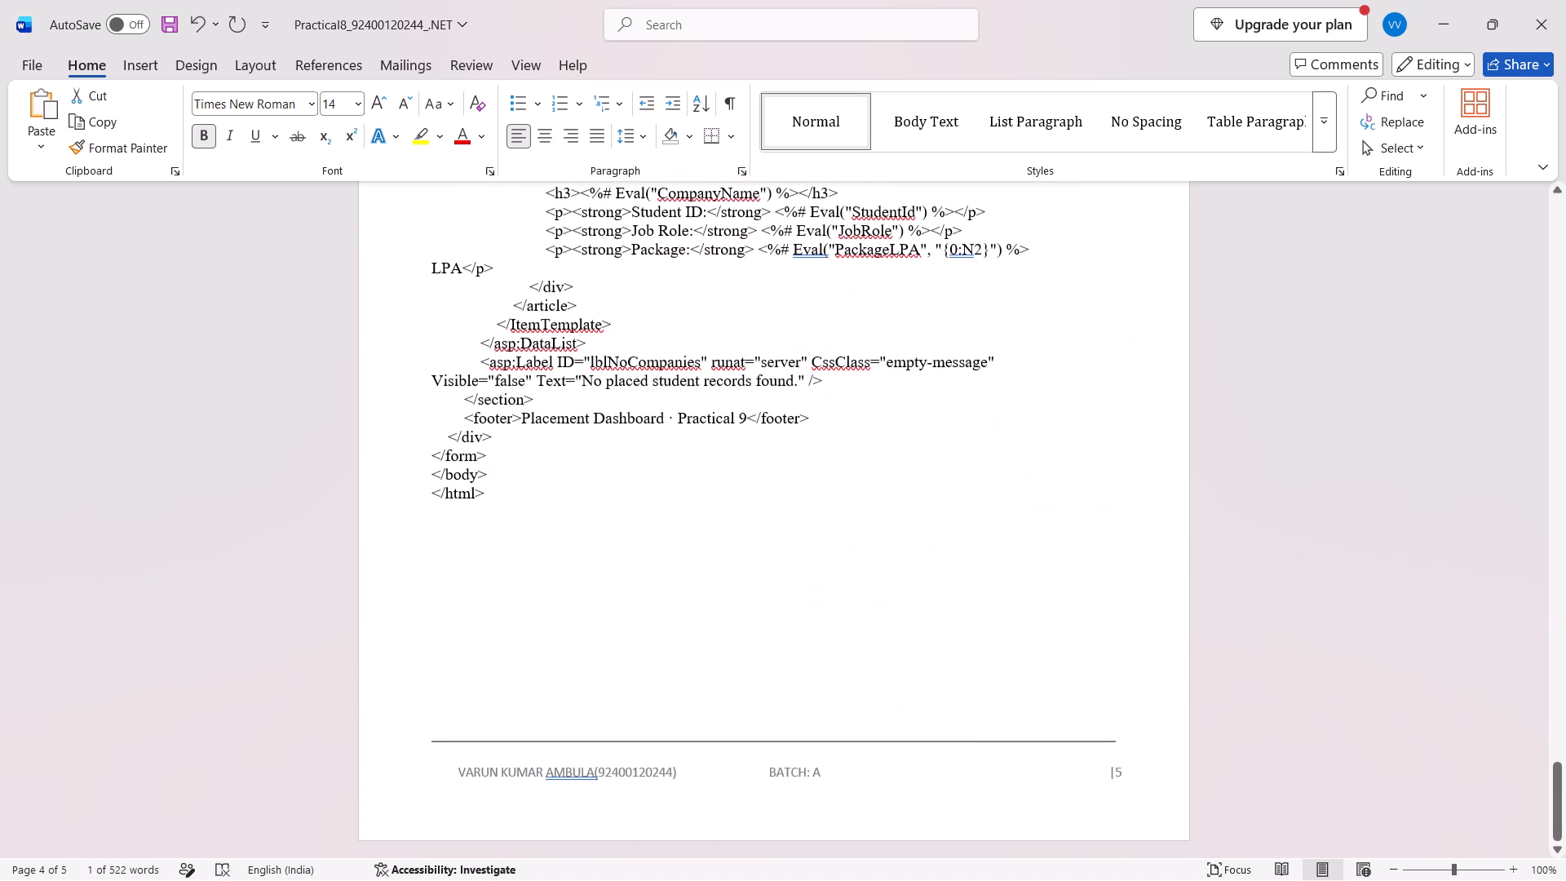
click(512, 511)
key(alt+Tab)
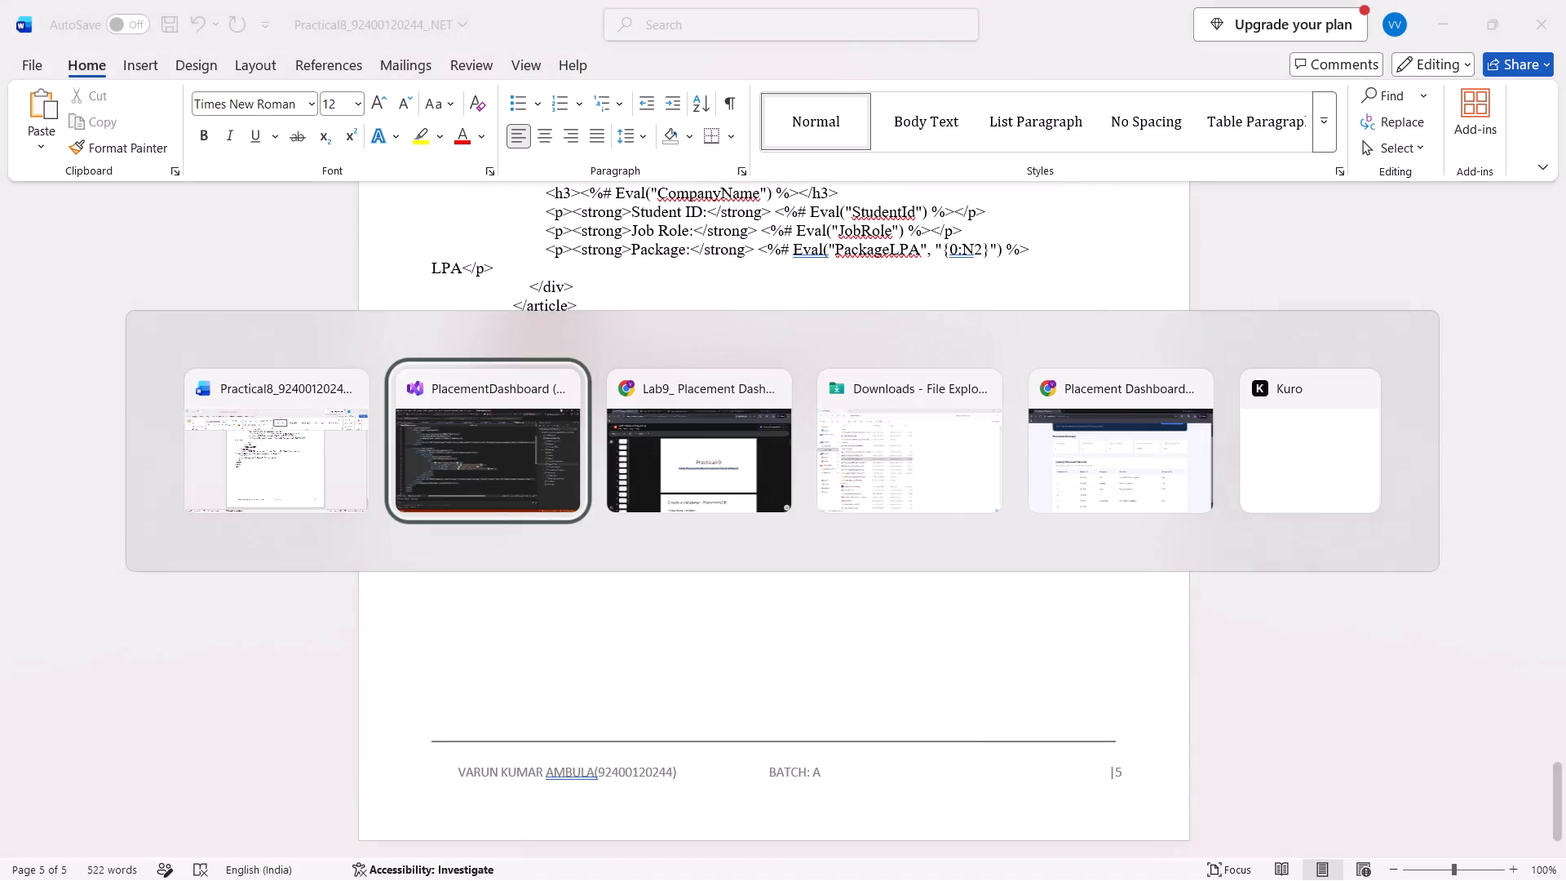
double_click(1282, 496)
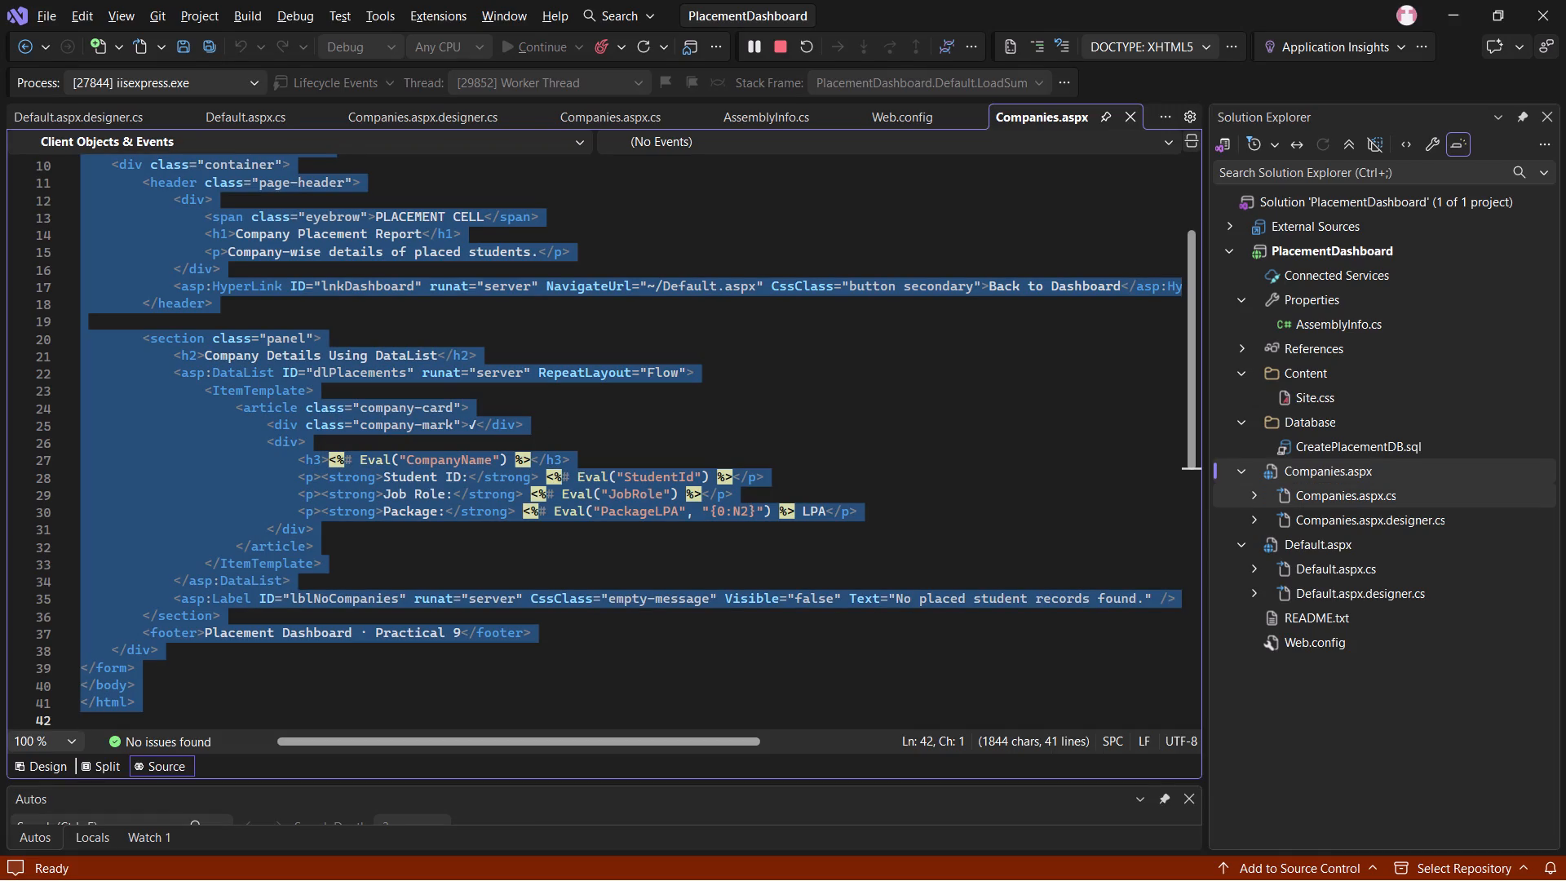
click(700, 559)
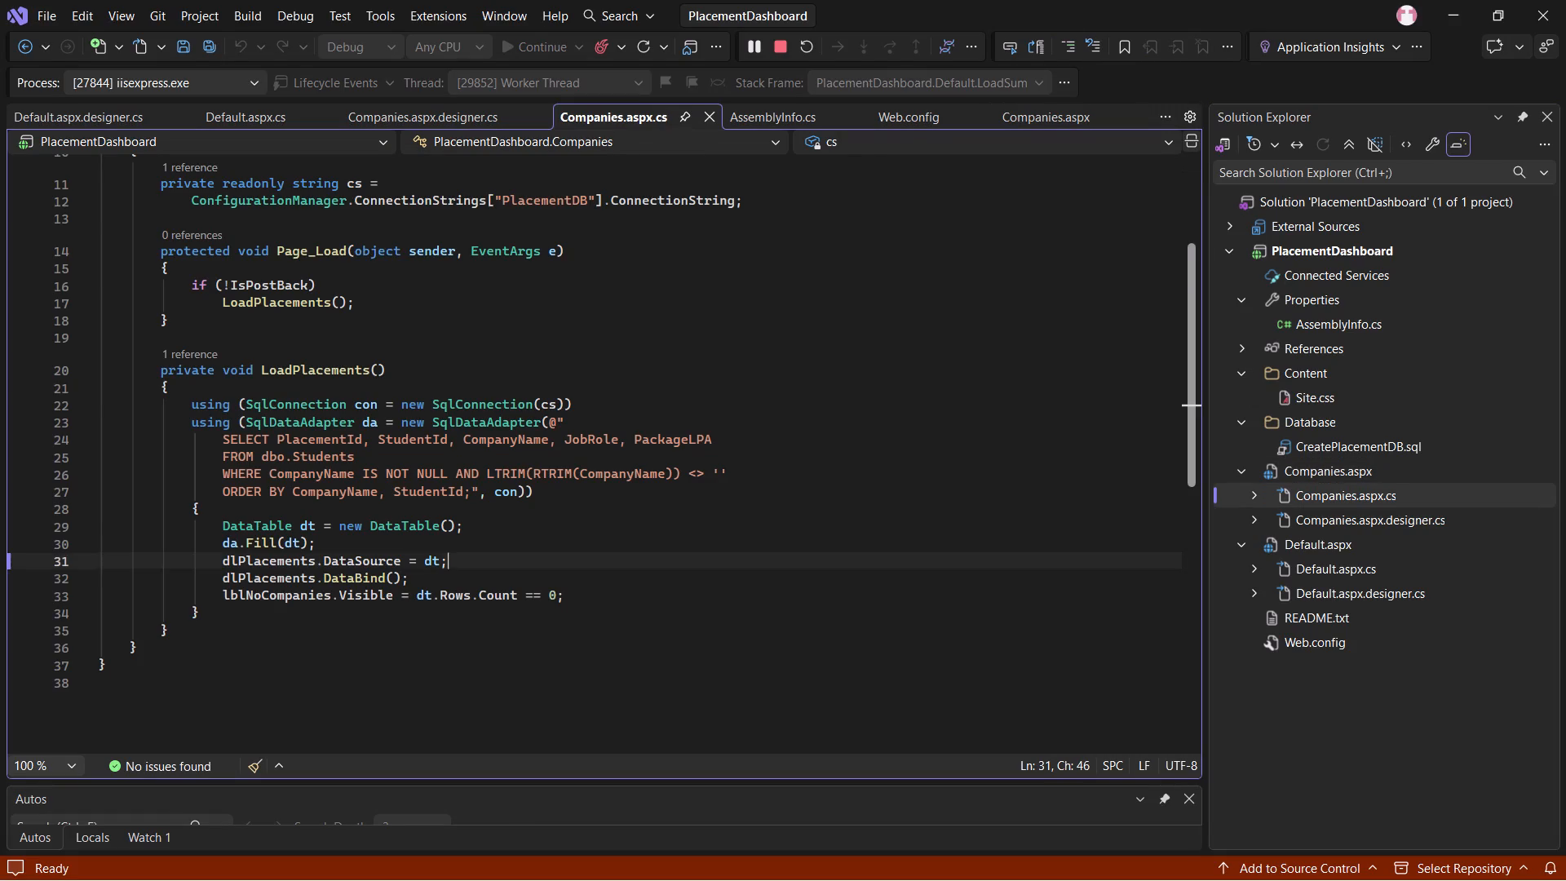
key(ctrl+a)
key(ctrl+c)
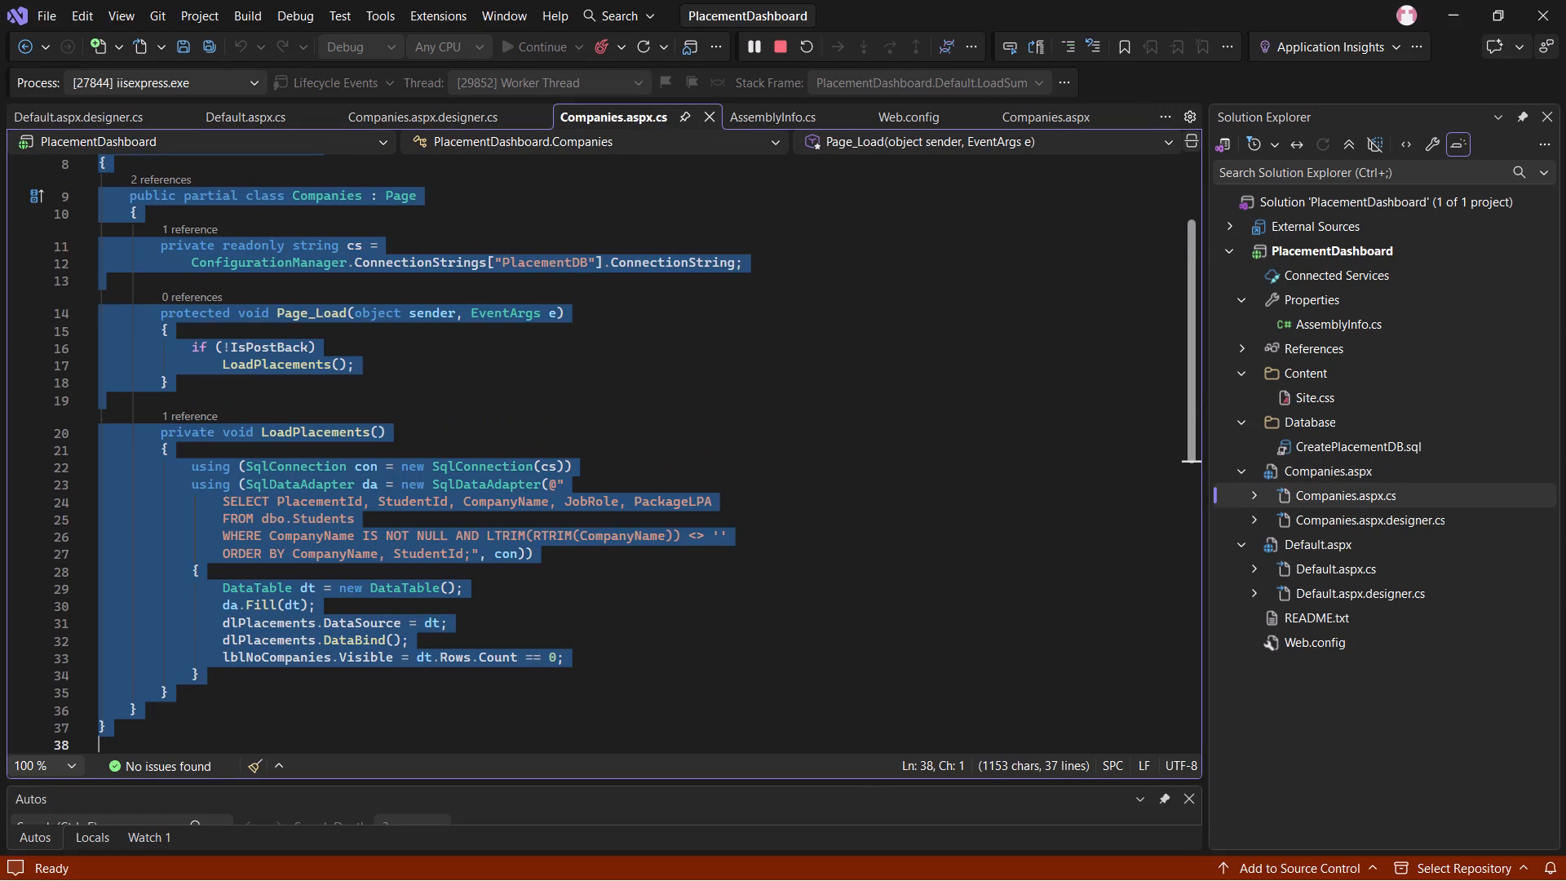
Switch to Word, add the heading "Companies.aspx.cs:" at the end of the report, and paste the copied code beneath it.
key(alt+Tab)
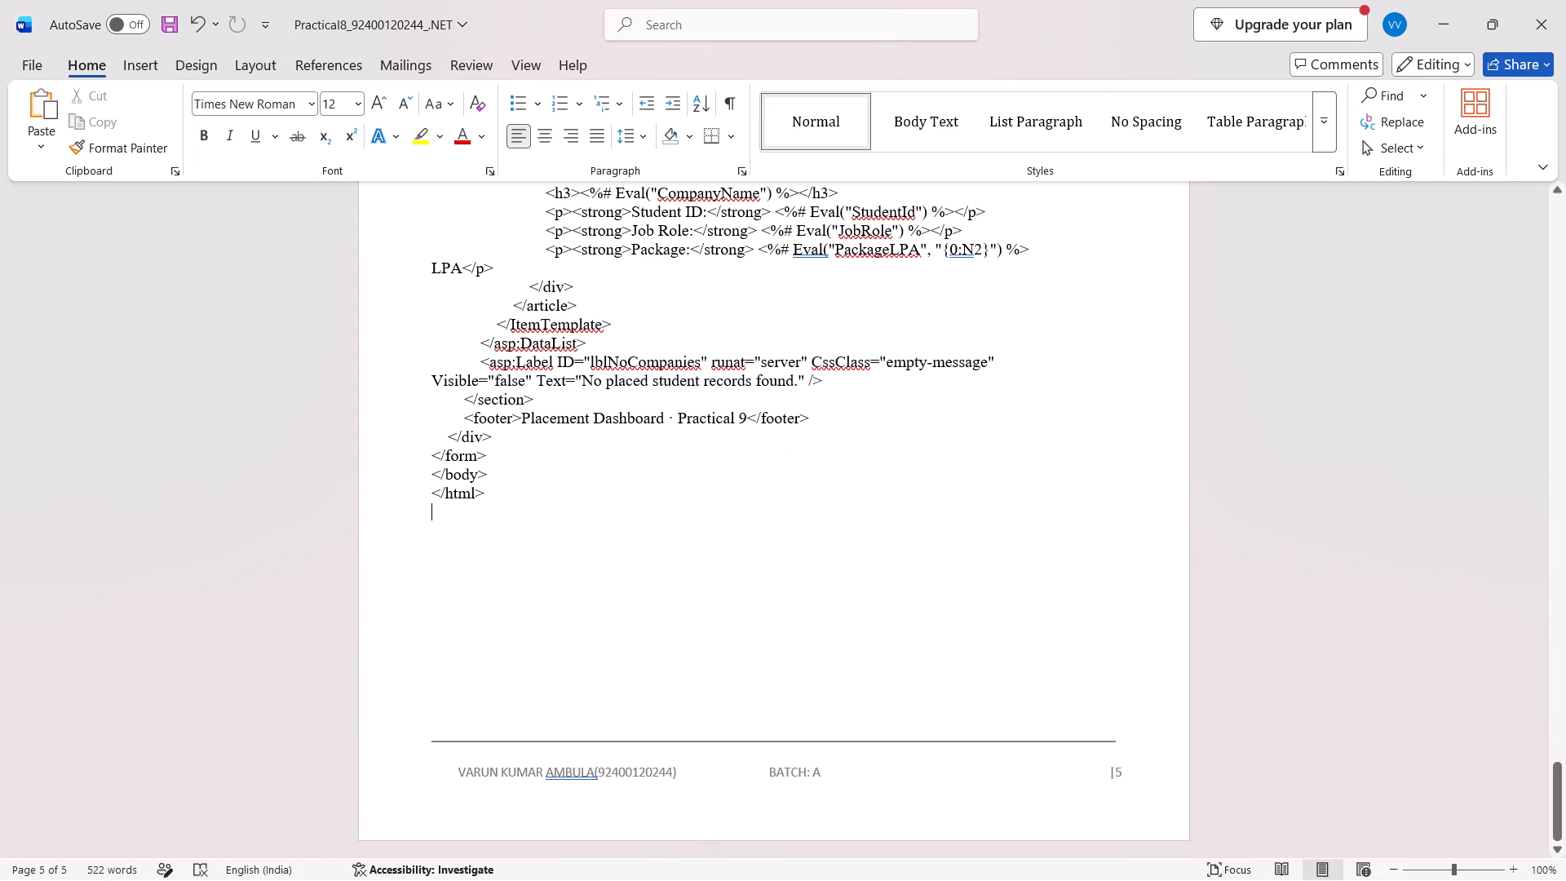
text(companies.a)
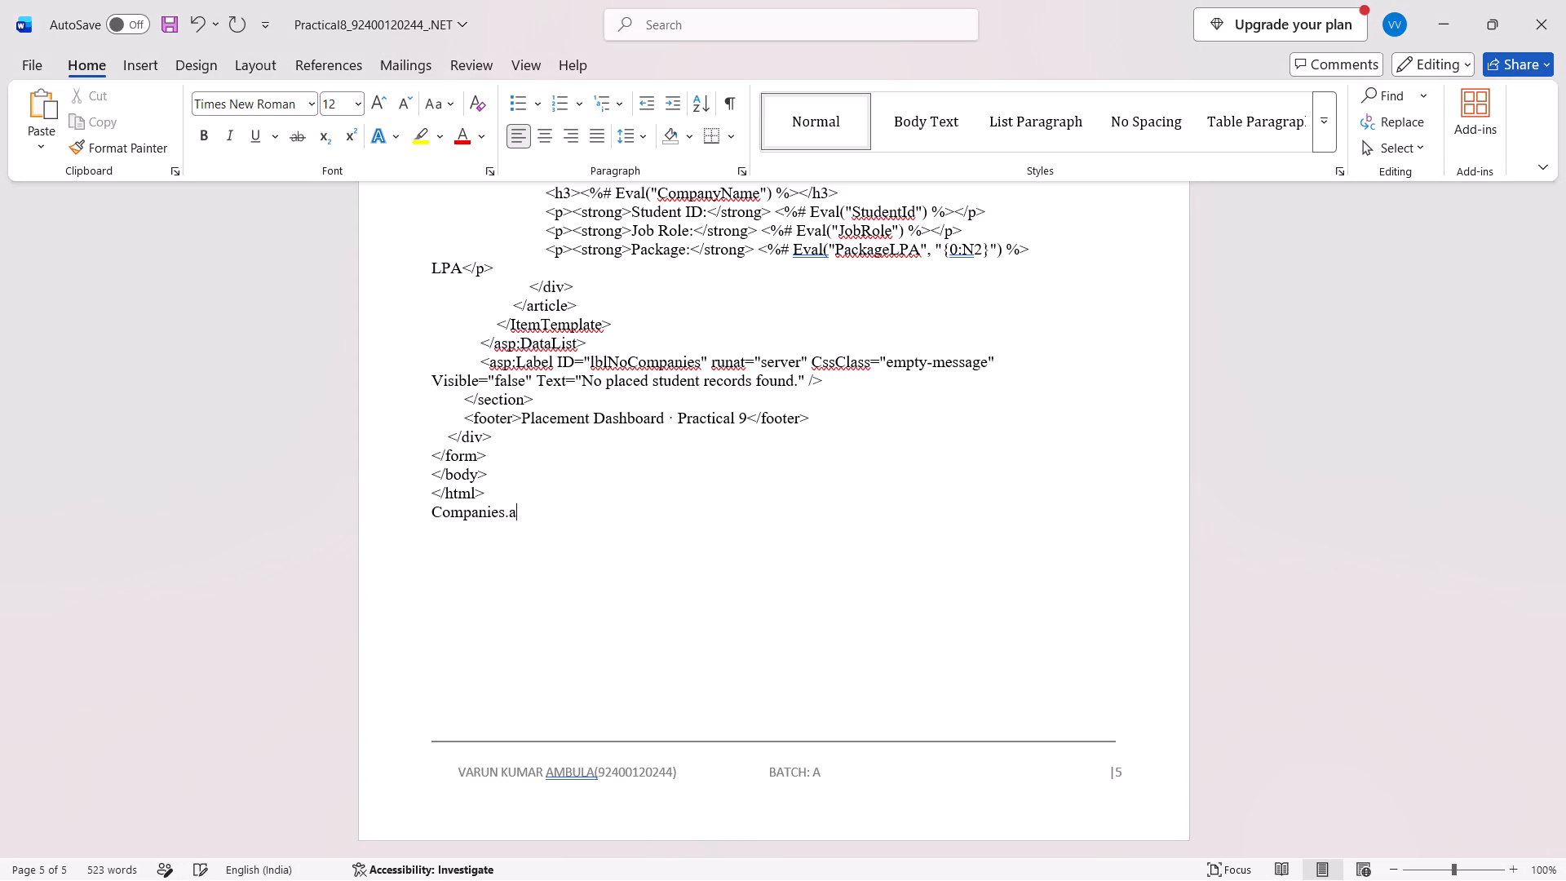
text(spx.cs)
key(shift+colon)
key(Return)
key(ctrl+v)
Format the "Companies.aspx.cs:" heading as bold with a font size of 14.
scroll(700, 559, up, 1)
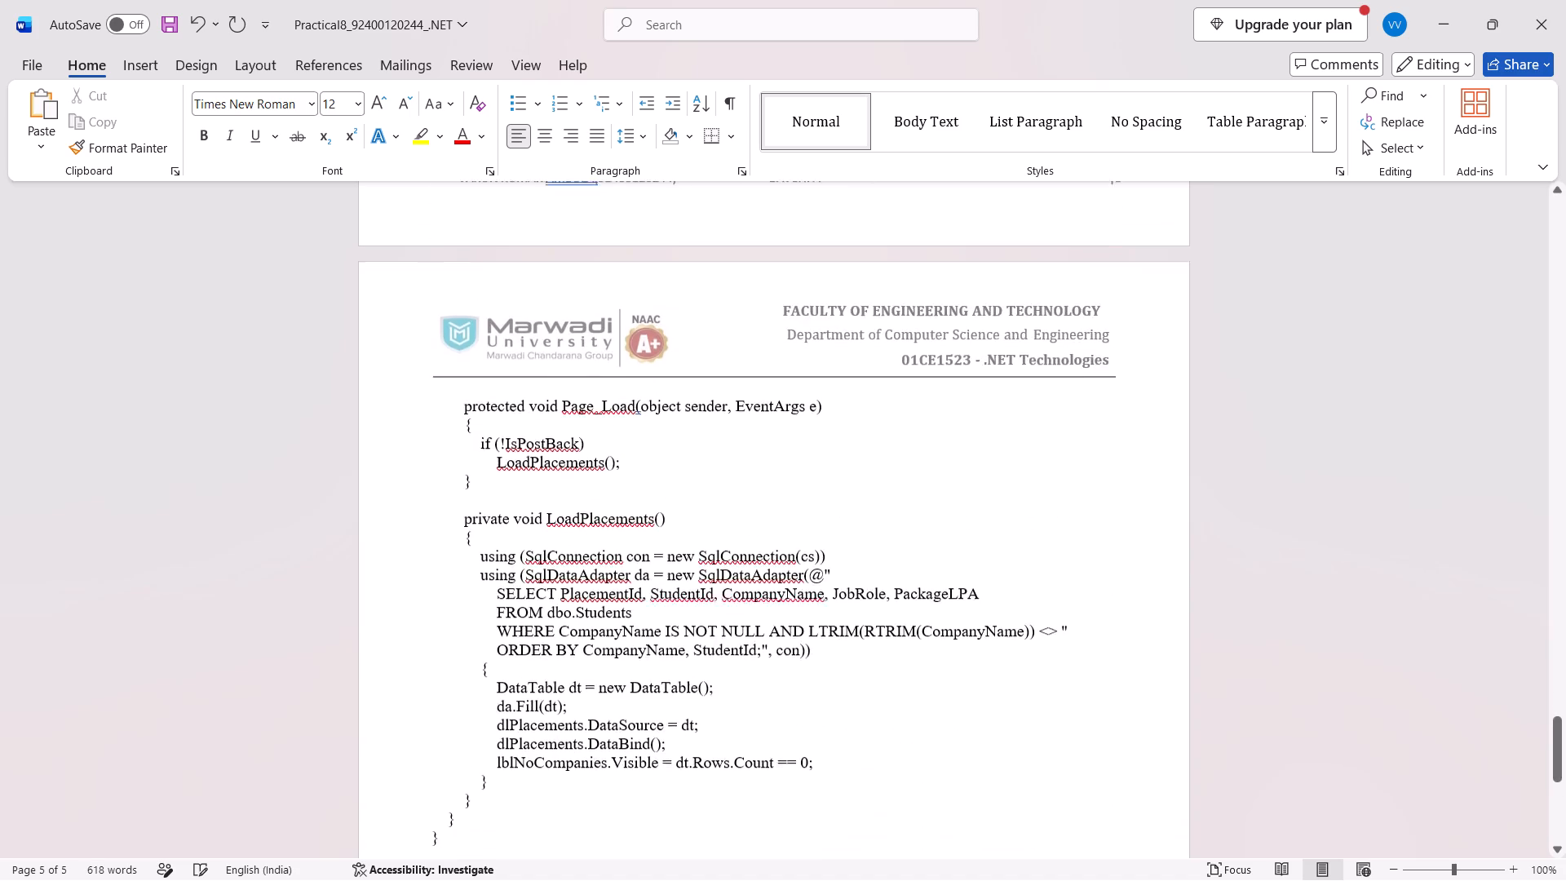
scroll(700, 559, up, 3)
scroll(594, 666, down, 1)
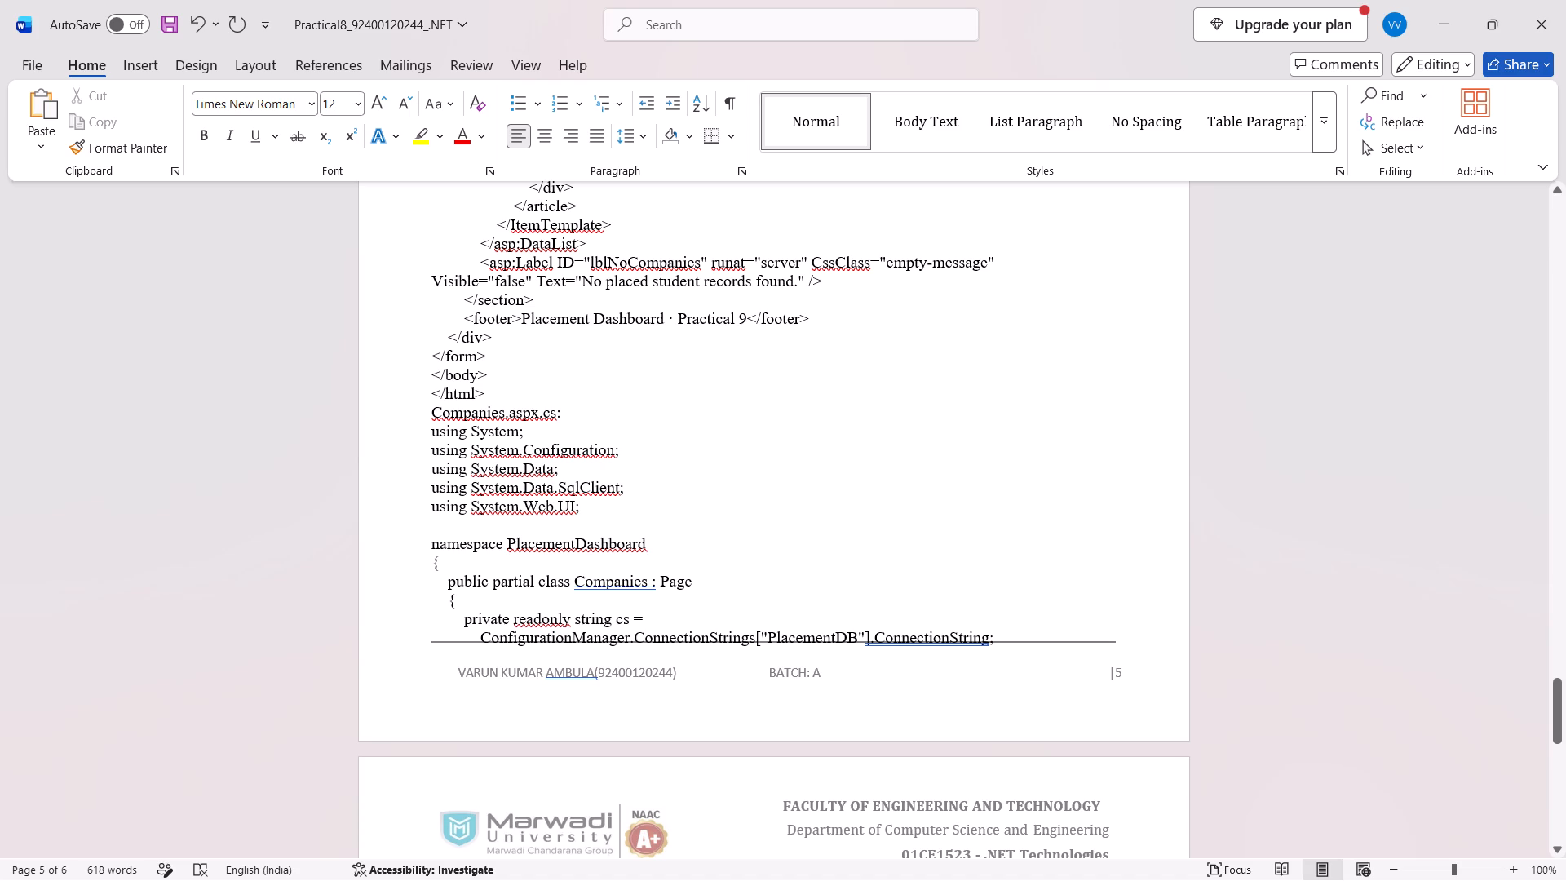
drag(562, 414, 429, 418)
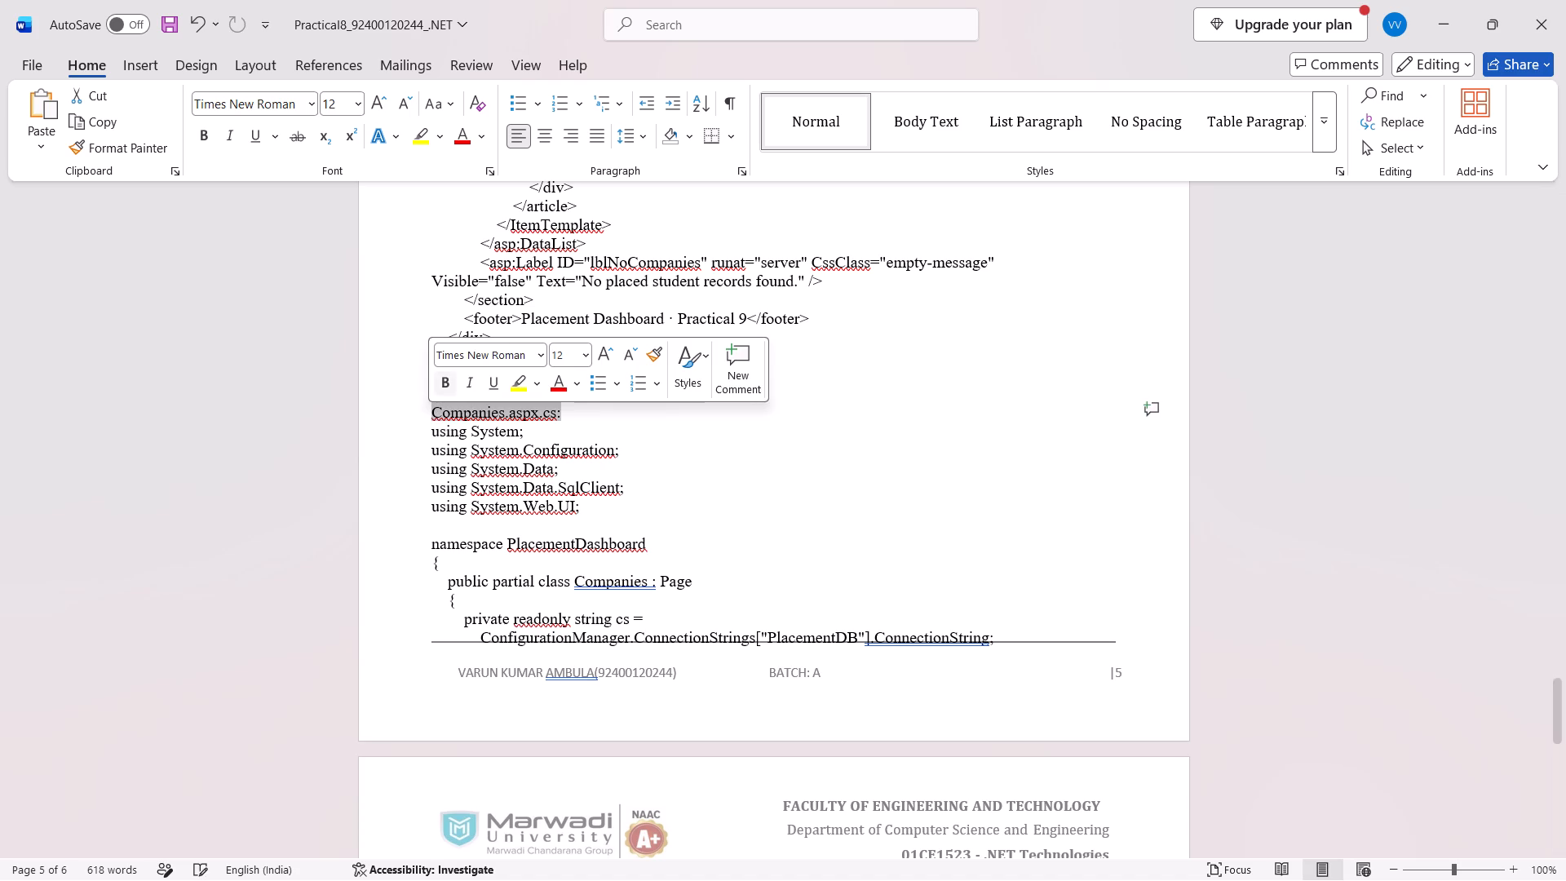
click(438, 381)
click(582, 359)
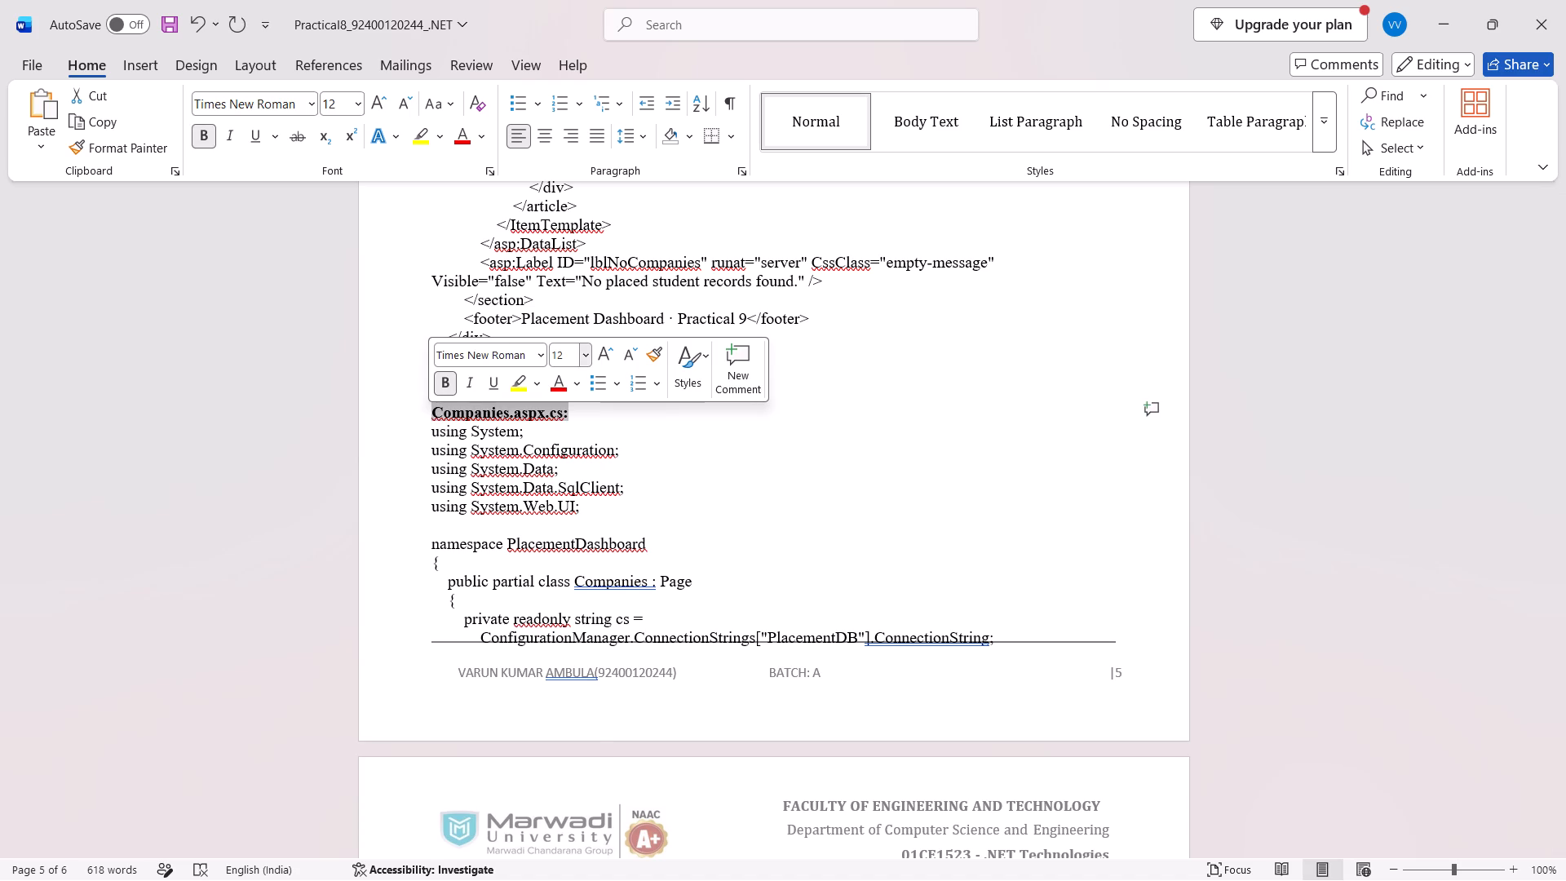
click(573, 506)
Start a new line after the Companies.aspx.cs code in Word, and copy the entire Companies.aspx.designer.cs code from Visual Studio.
scroll(573, 506, down, 4)
click(458, 720)
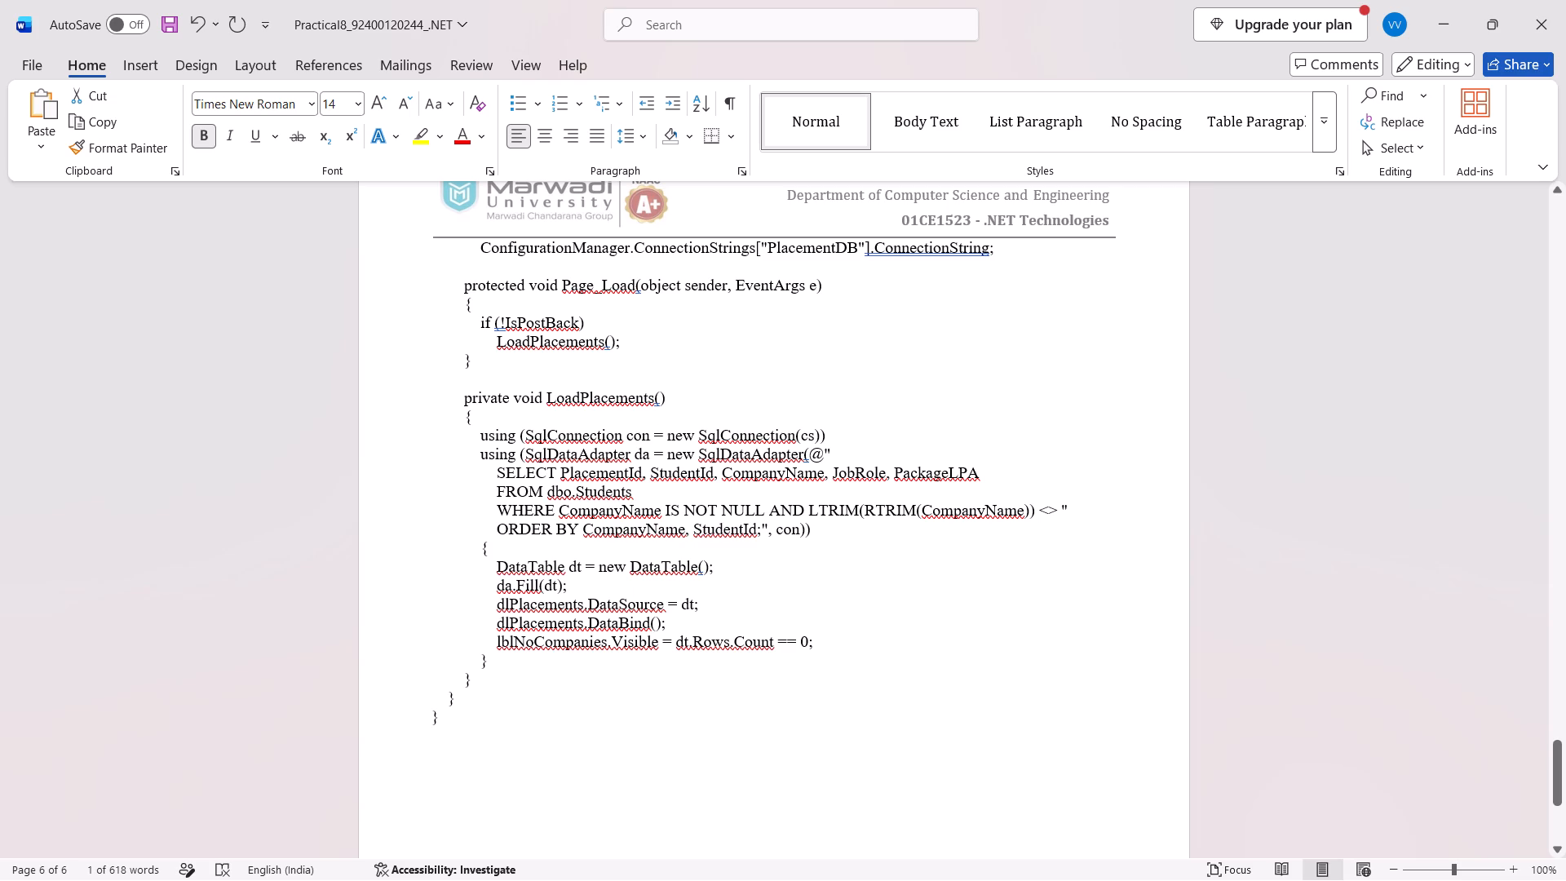
key(Return)
key(alt+Tab)
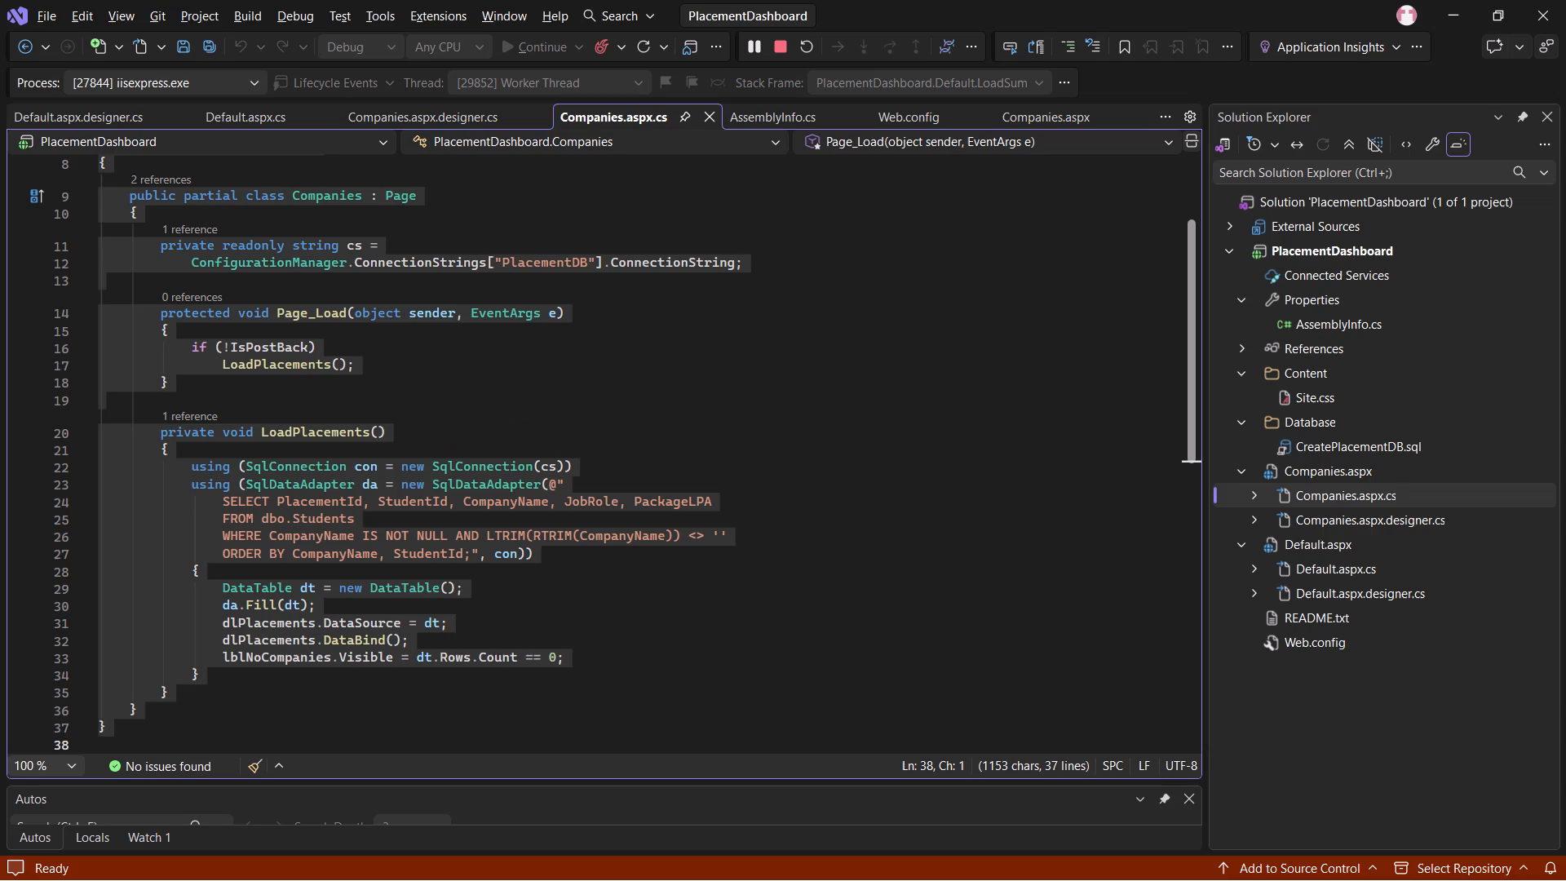
click(869, 698)
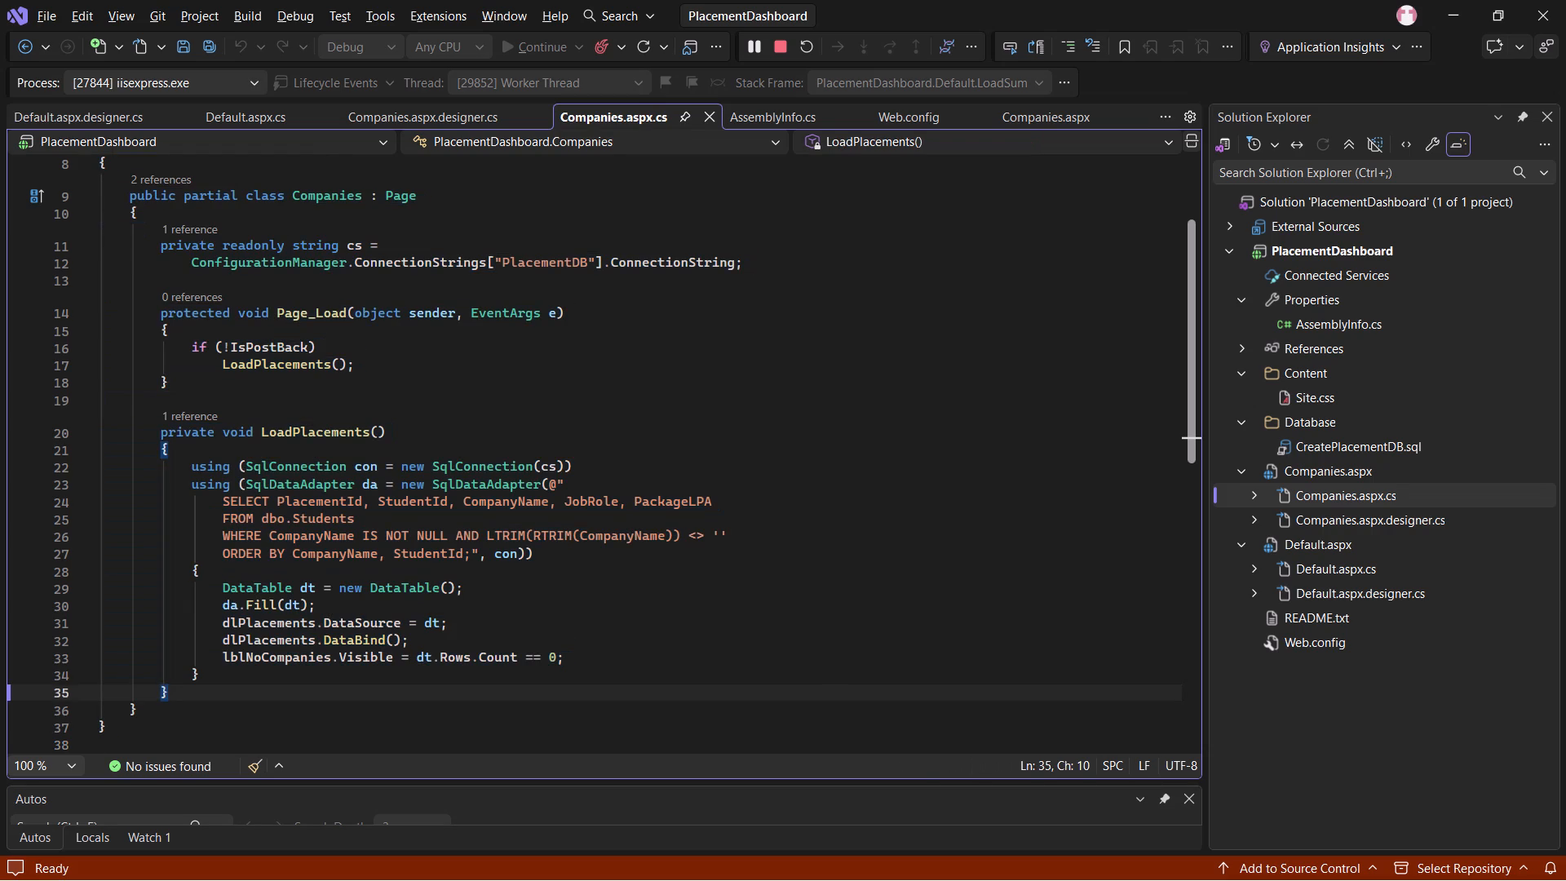
double_click(1360, 523)
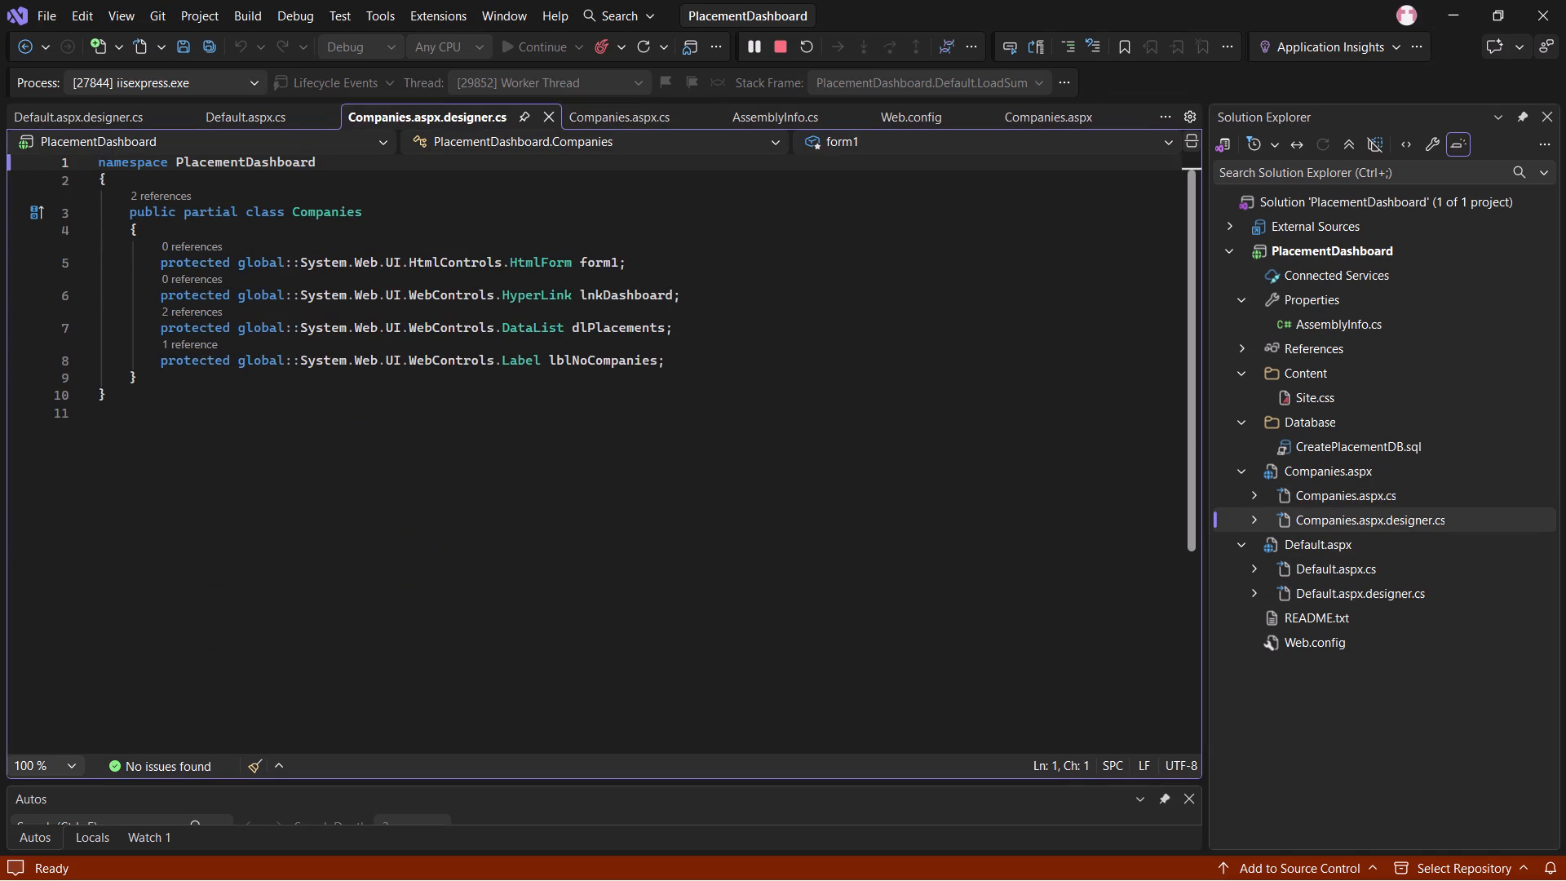
click(1255, 517)
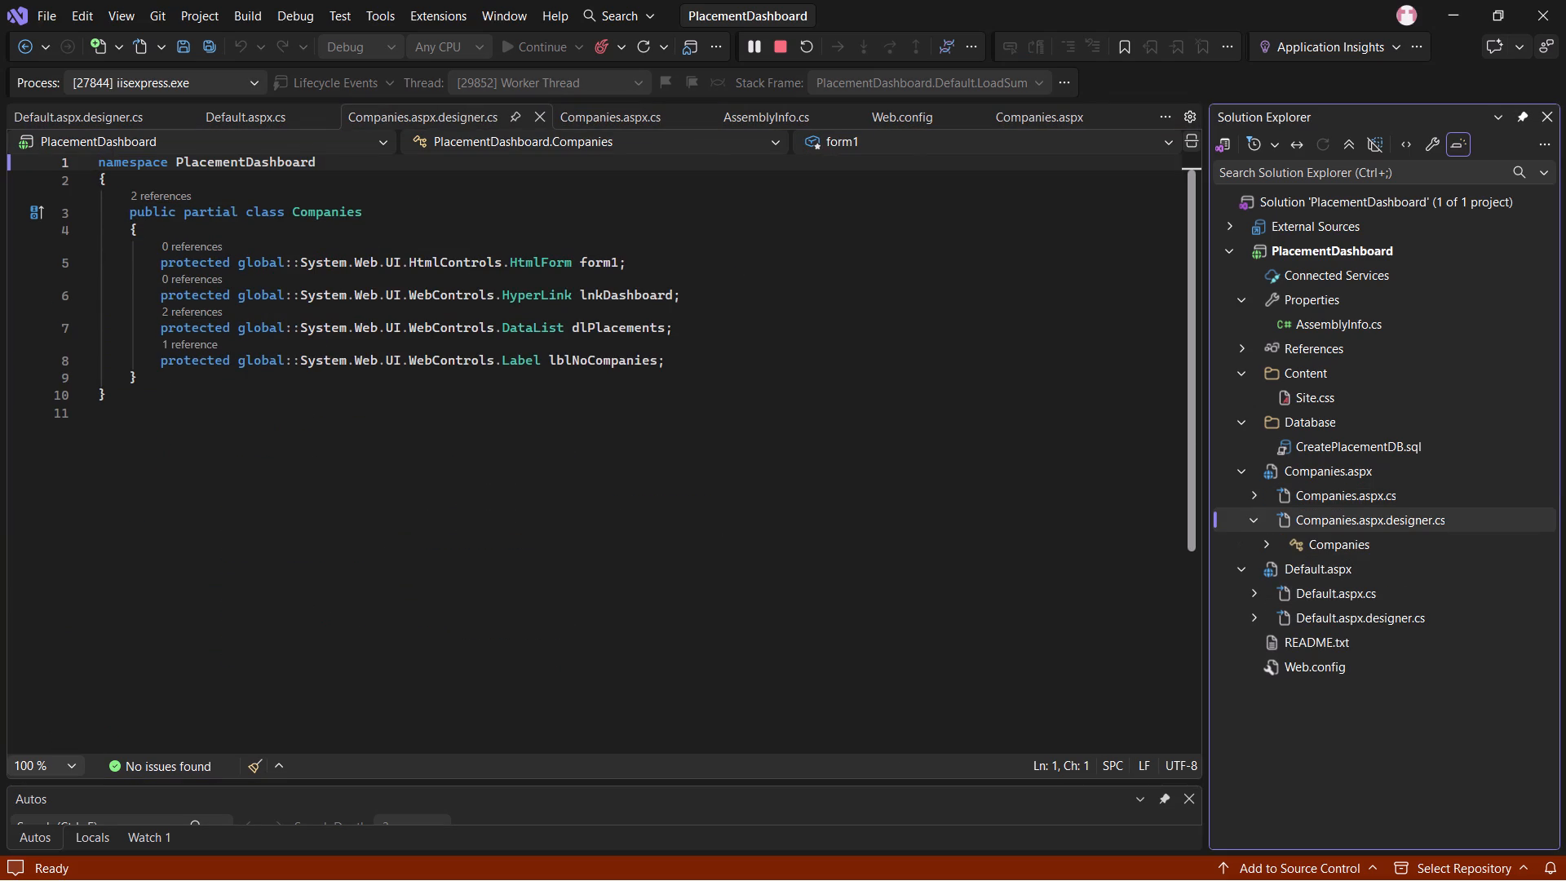
click(1255, 494)
click(1255, 494)
click(630, 405)
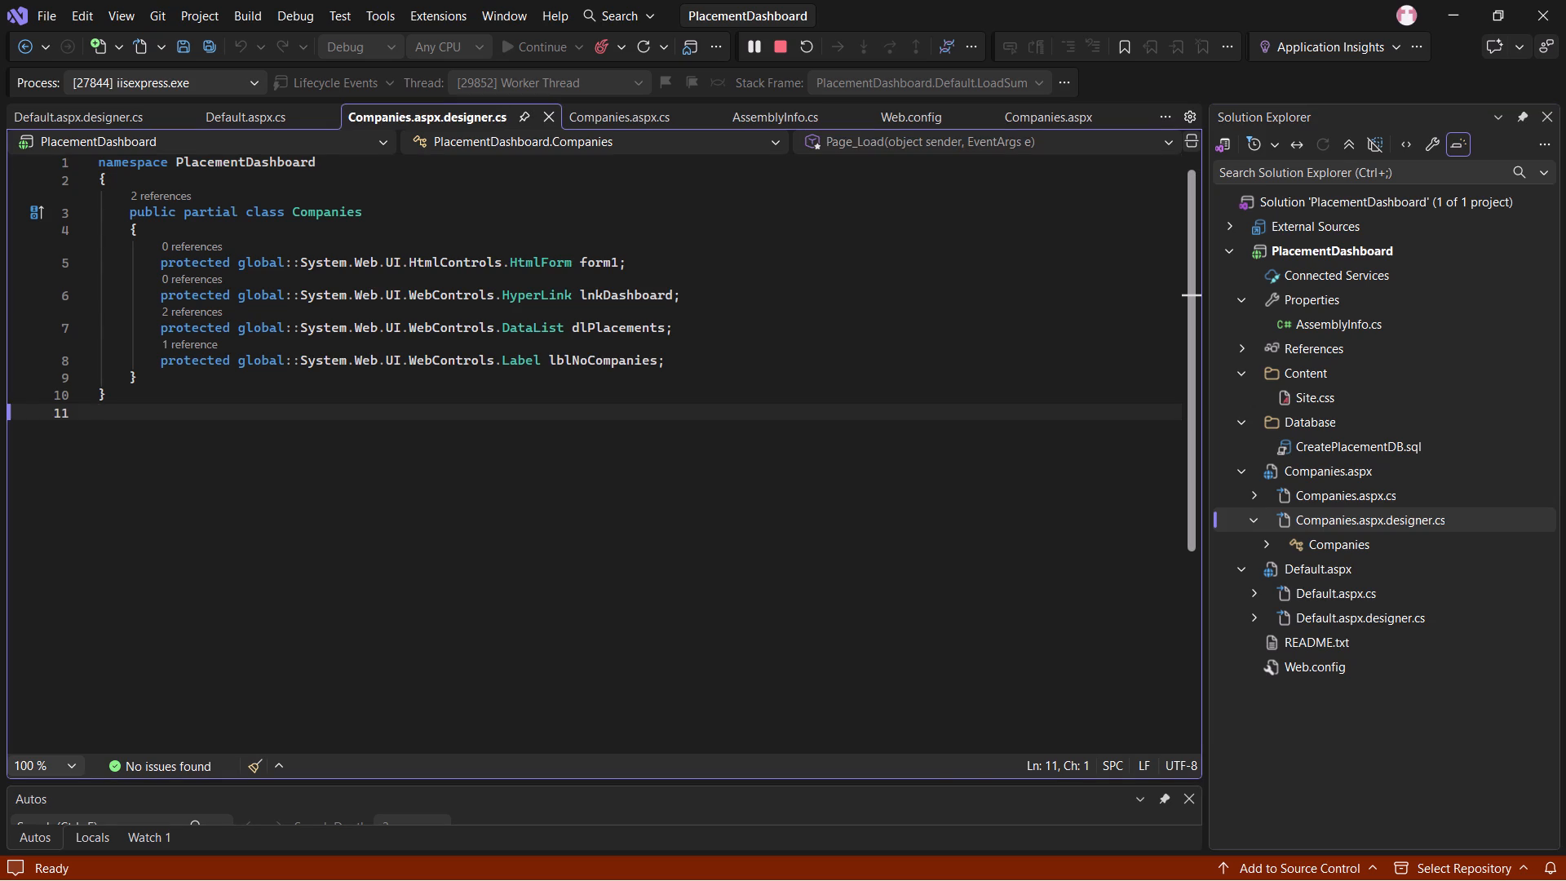
key(ctrl+a)
key(ctrl+c)
Switch to Word, add the heading "Companies.aspx.designer.cs:" on the new line, and paste the copied designer code beneath it.
key(alt+Tab)
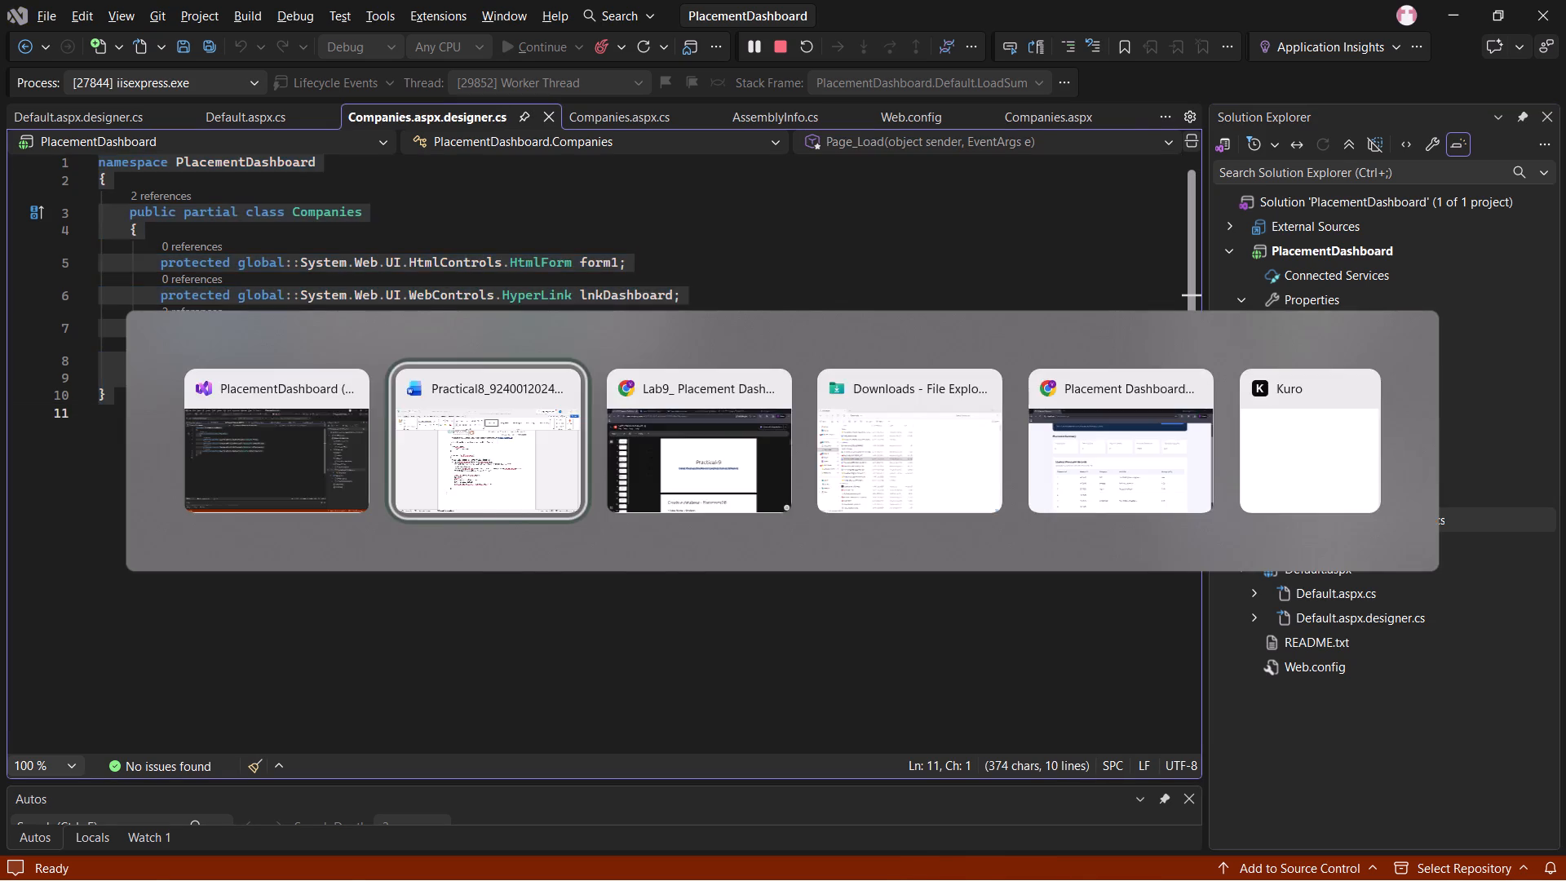
text(comap)
key(BackSpace)
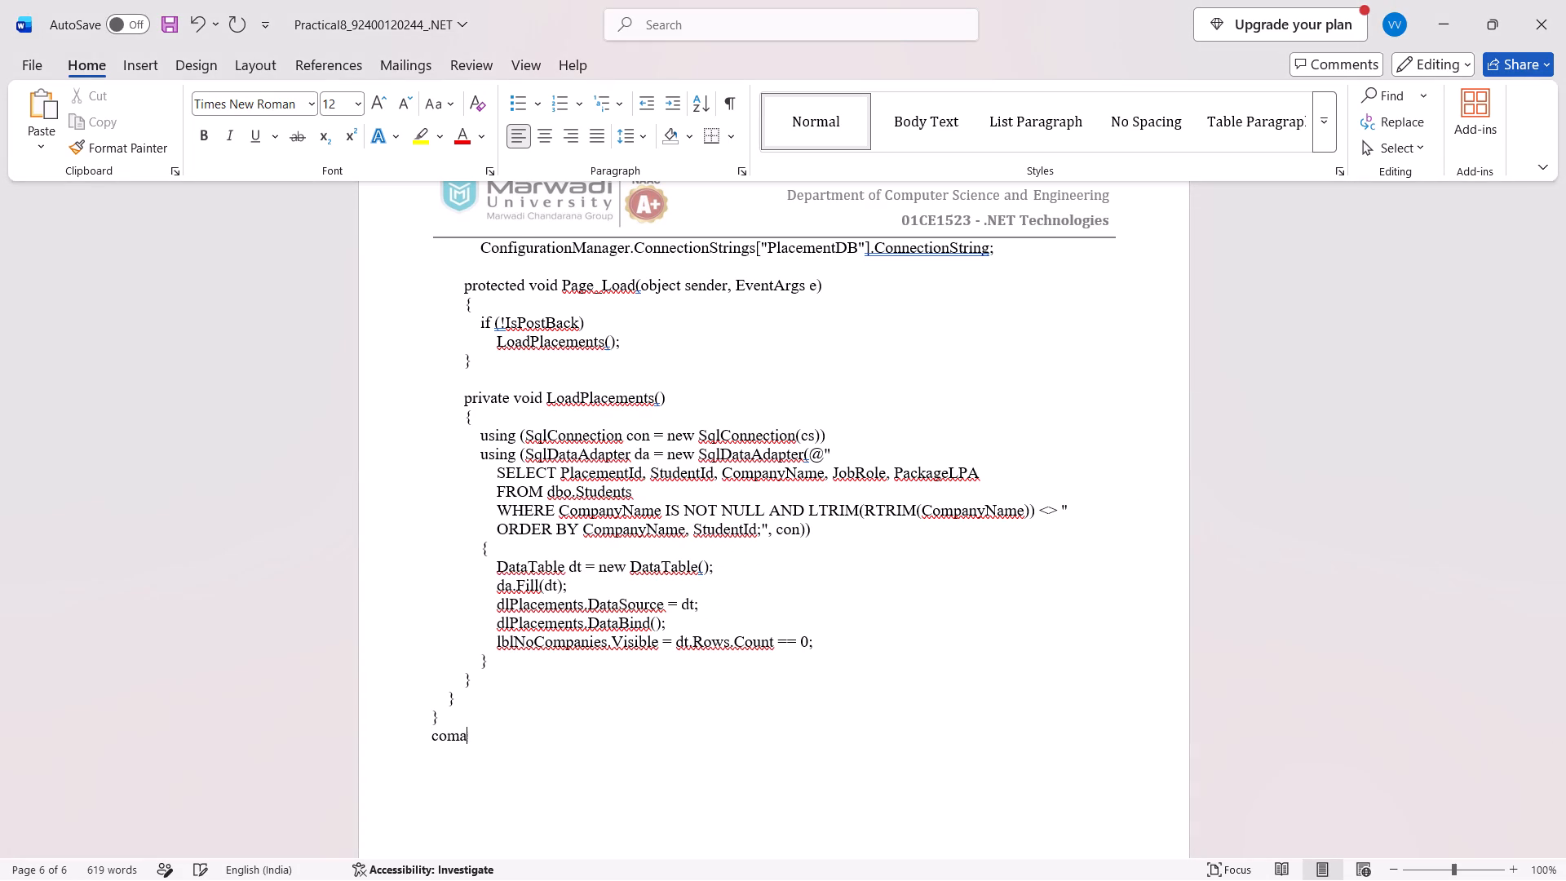
key(BackSpace)
text(panies,)
key(BackSpace)
text(.ax)
key(BackSpace)
text(spx.)
text(de)
text(si)
text(gn)
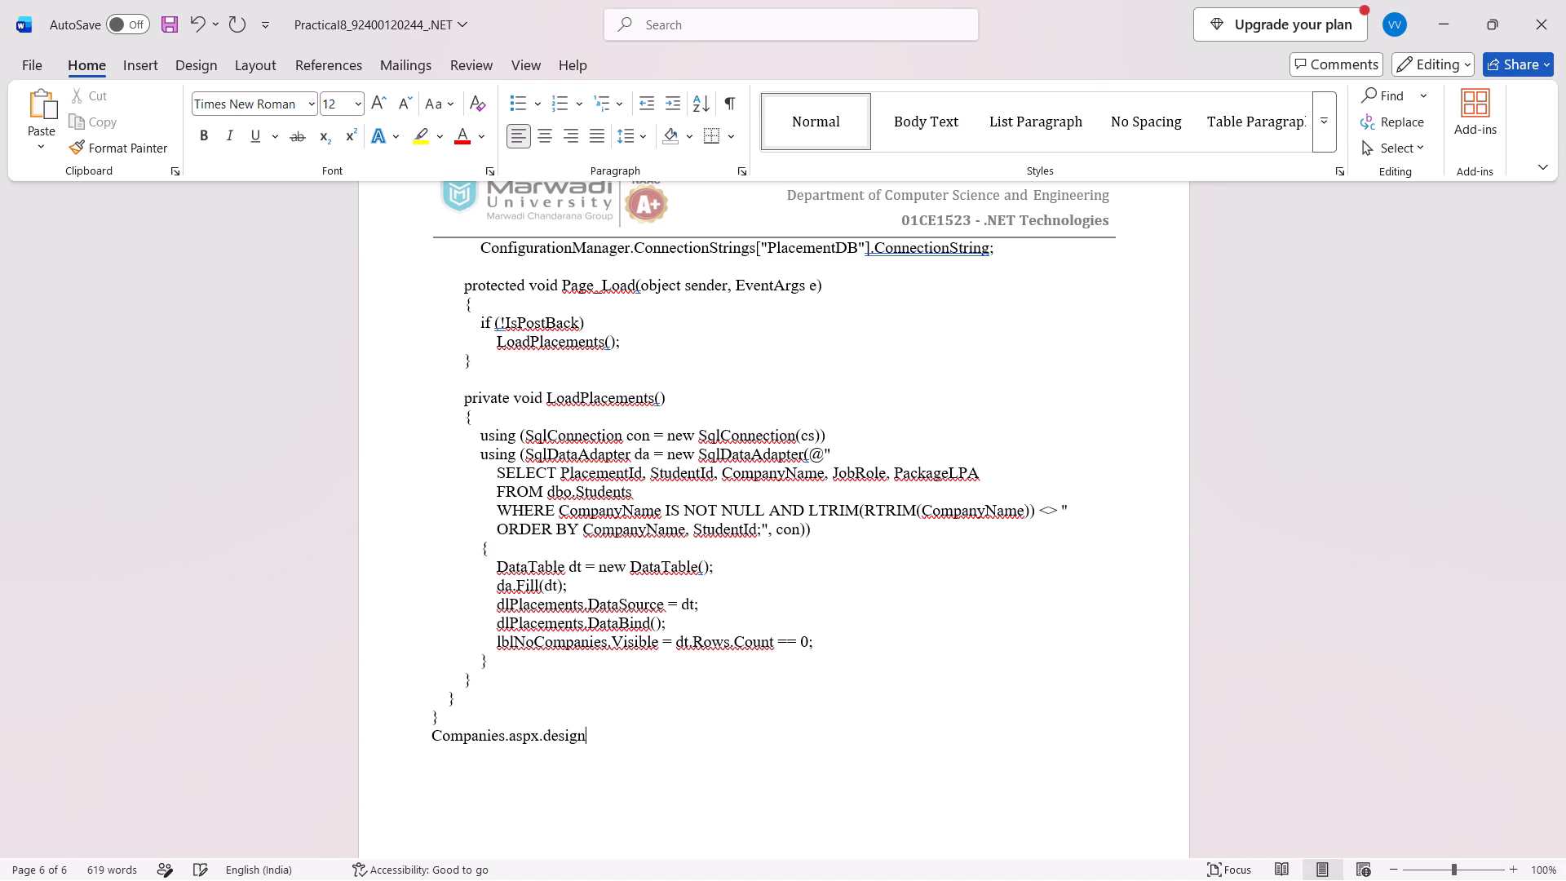
key(alt+Tab)
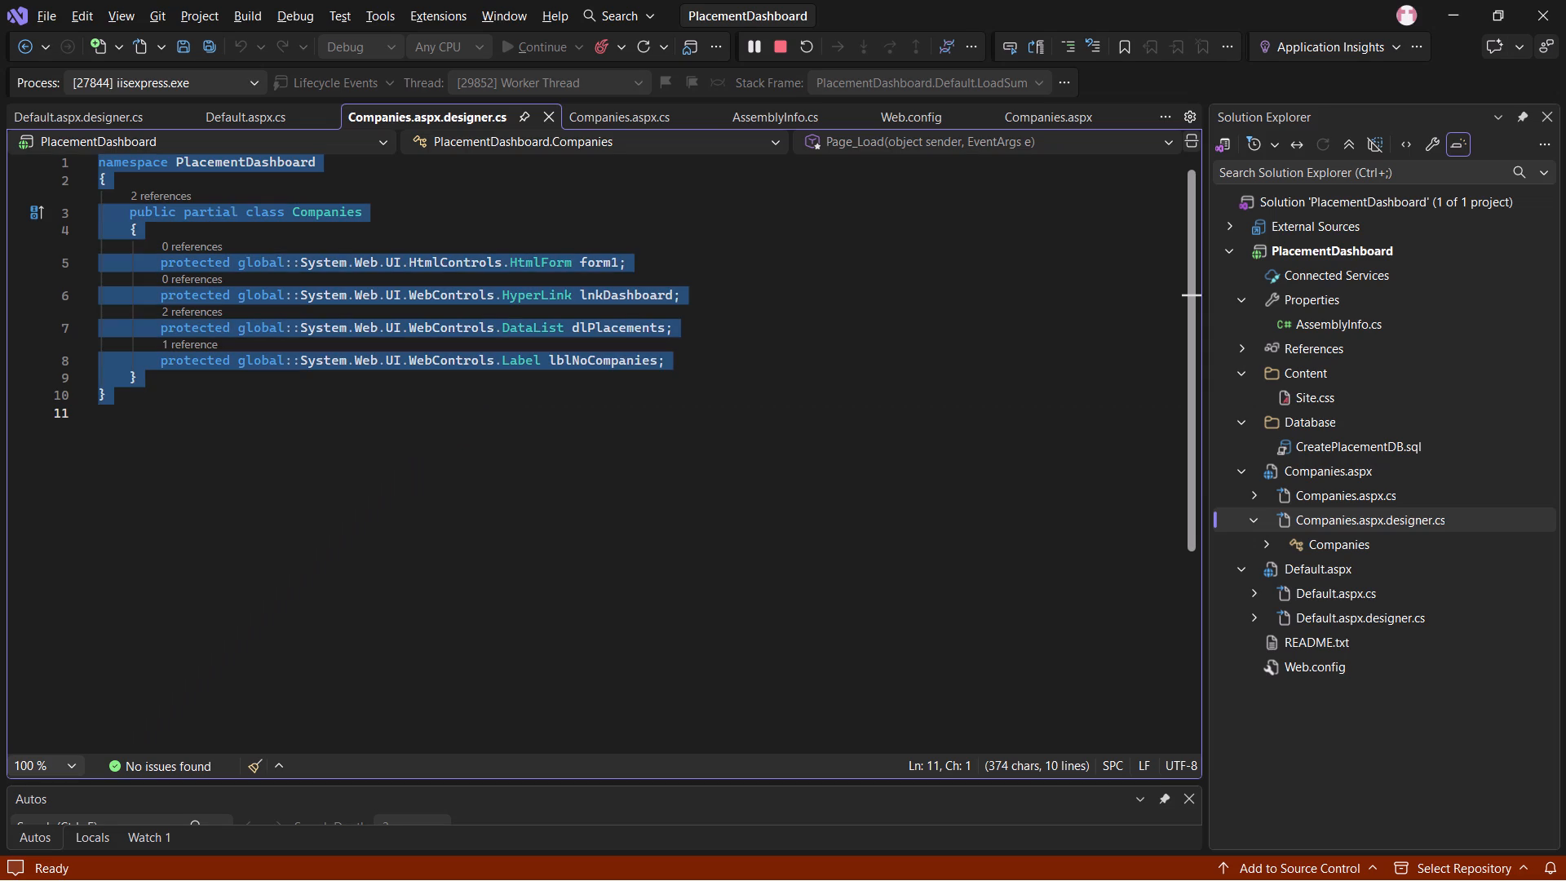
key(alt+Tab)
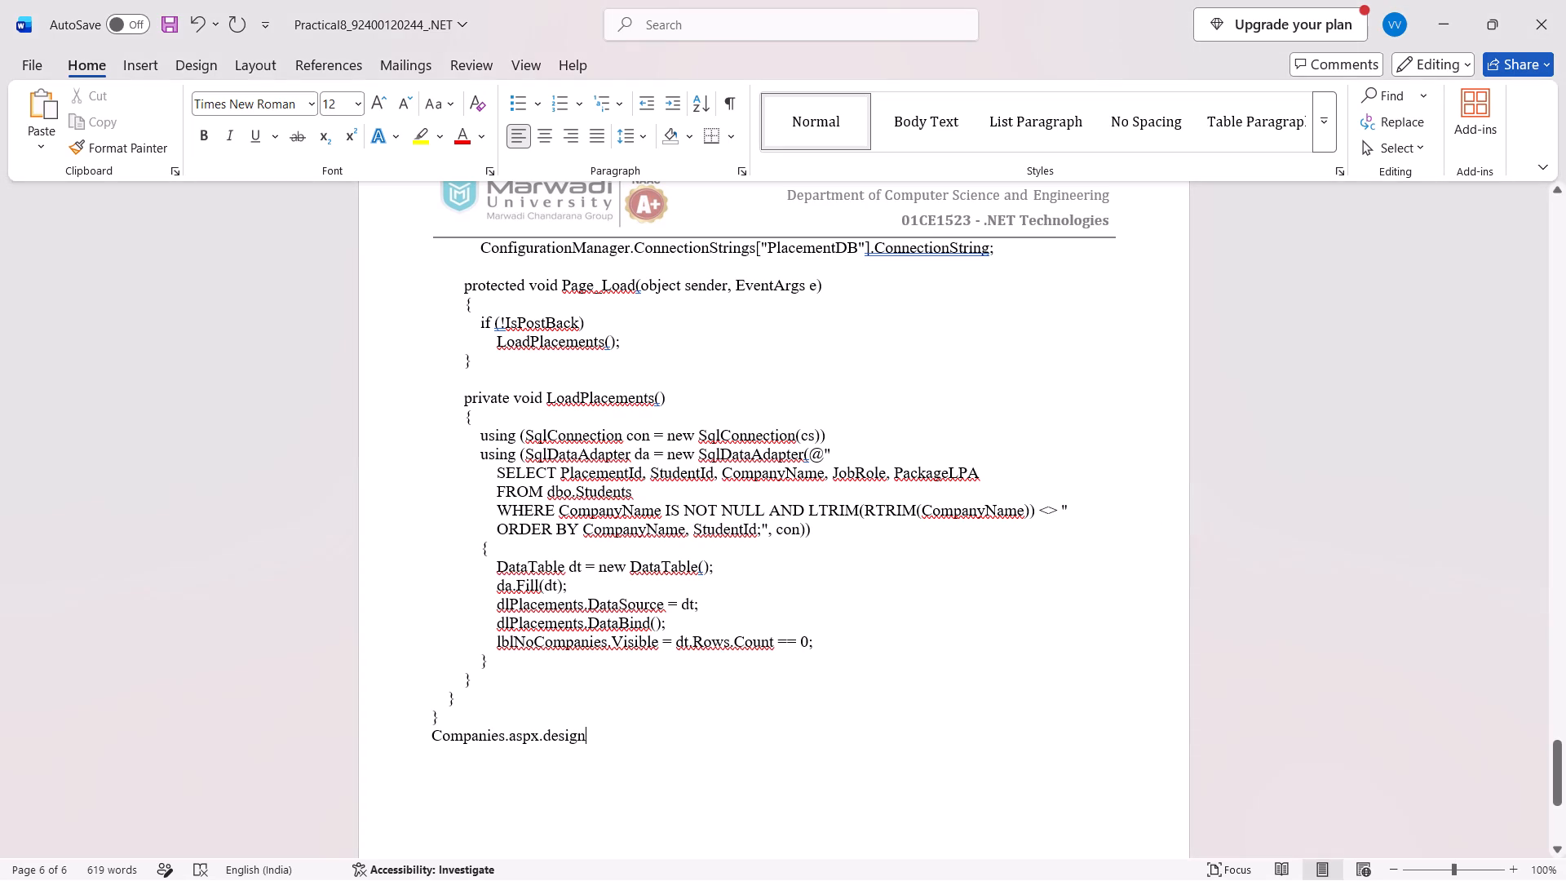
key(BackSpace)
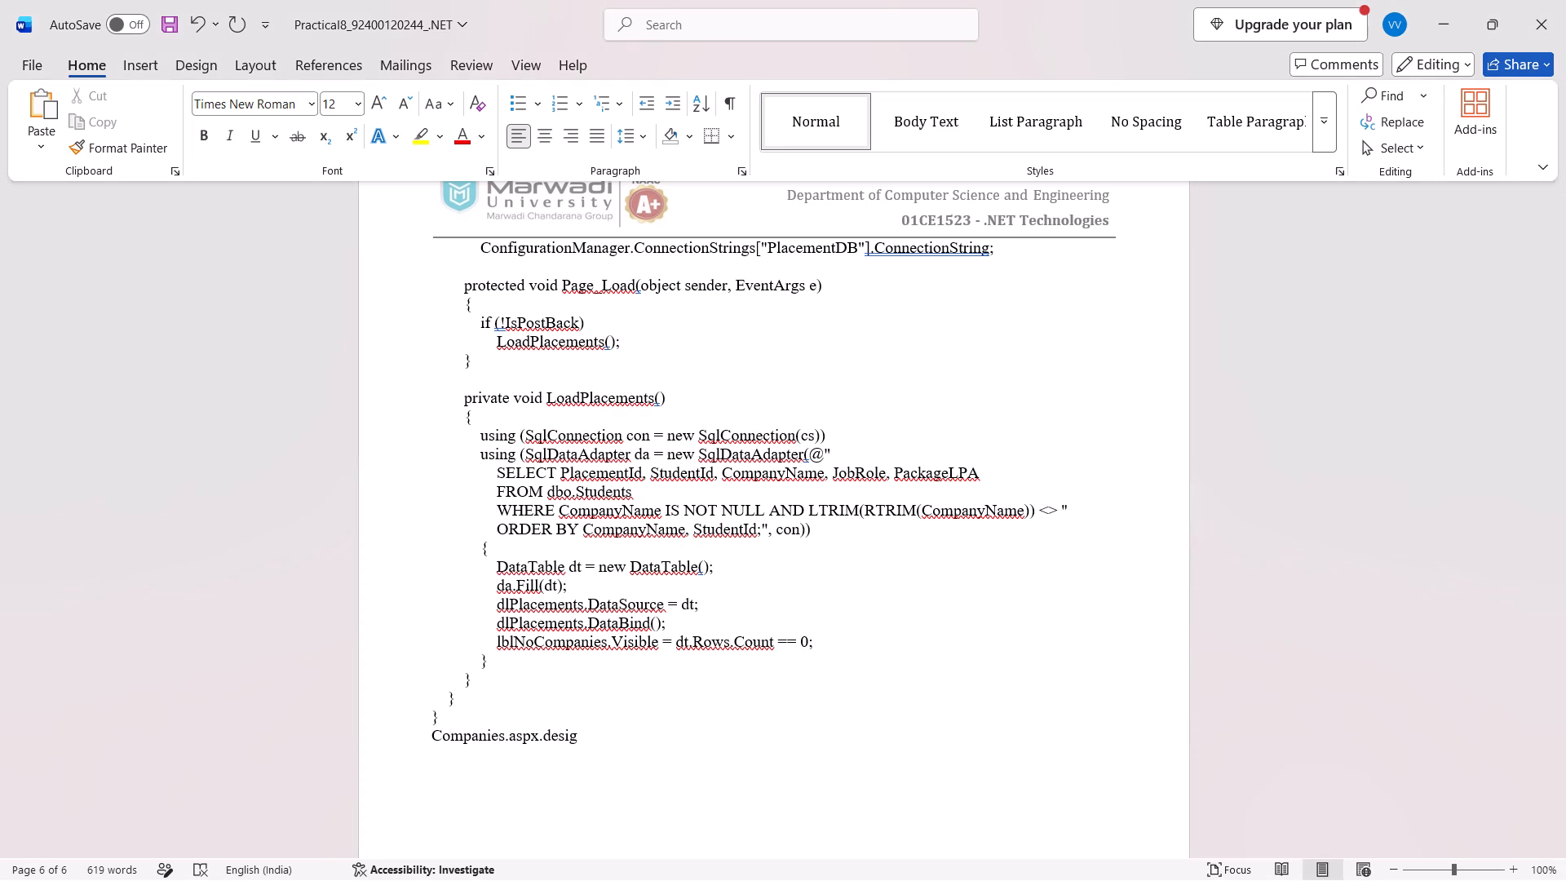
key(alt+Tab)
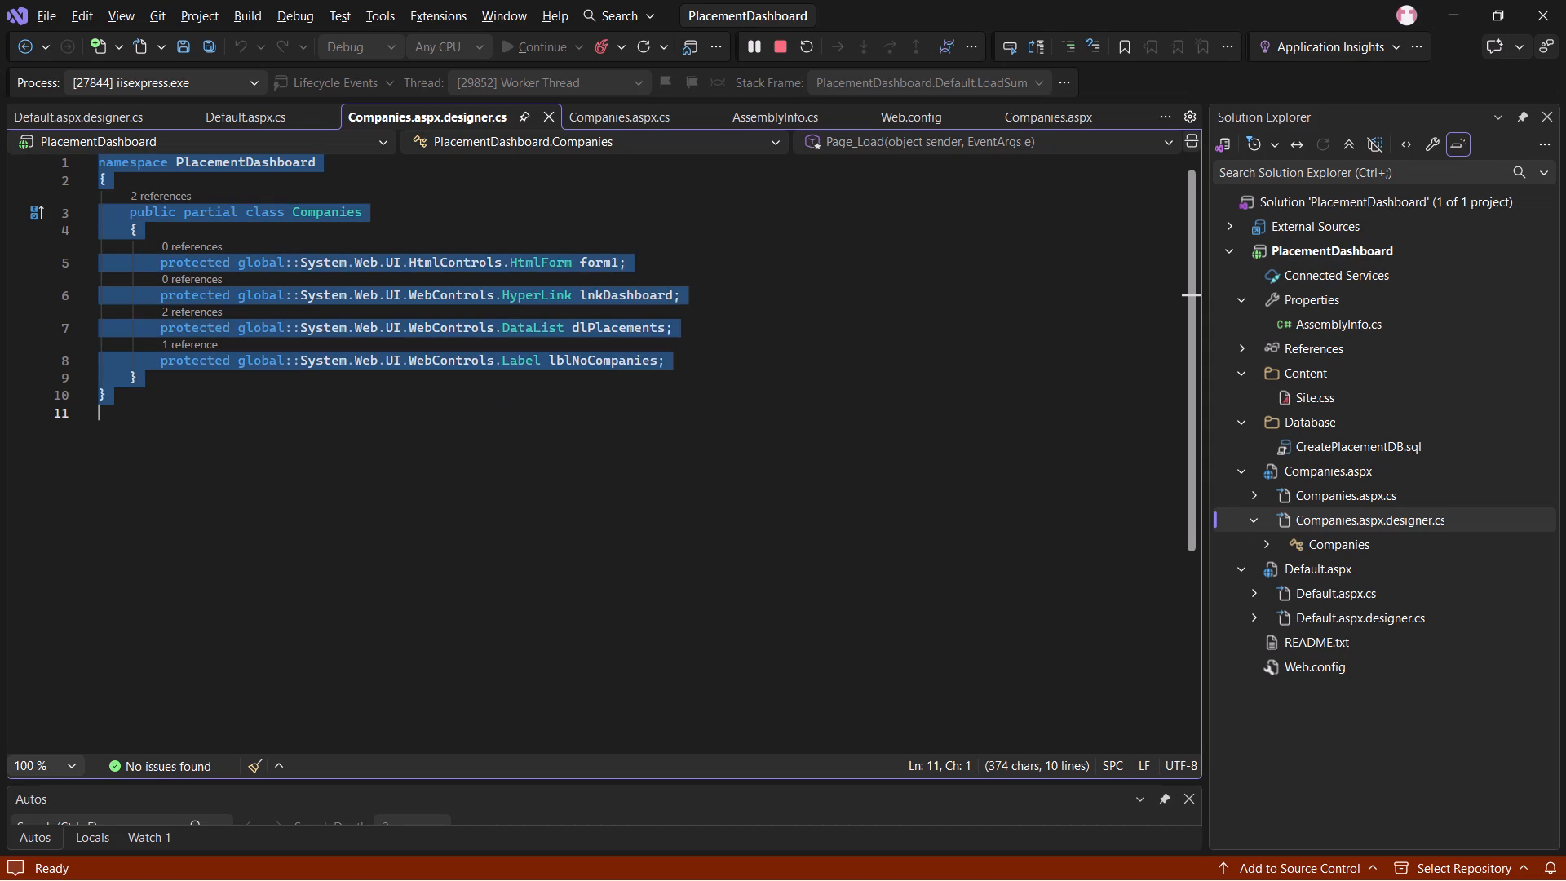
key(alt+Tab)
text(ner)
text(.cs)
key(shift+colon)
key(Return)
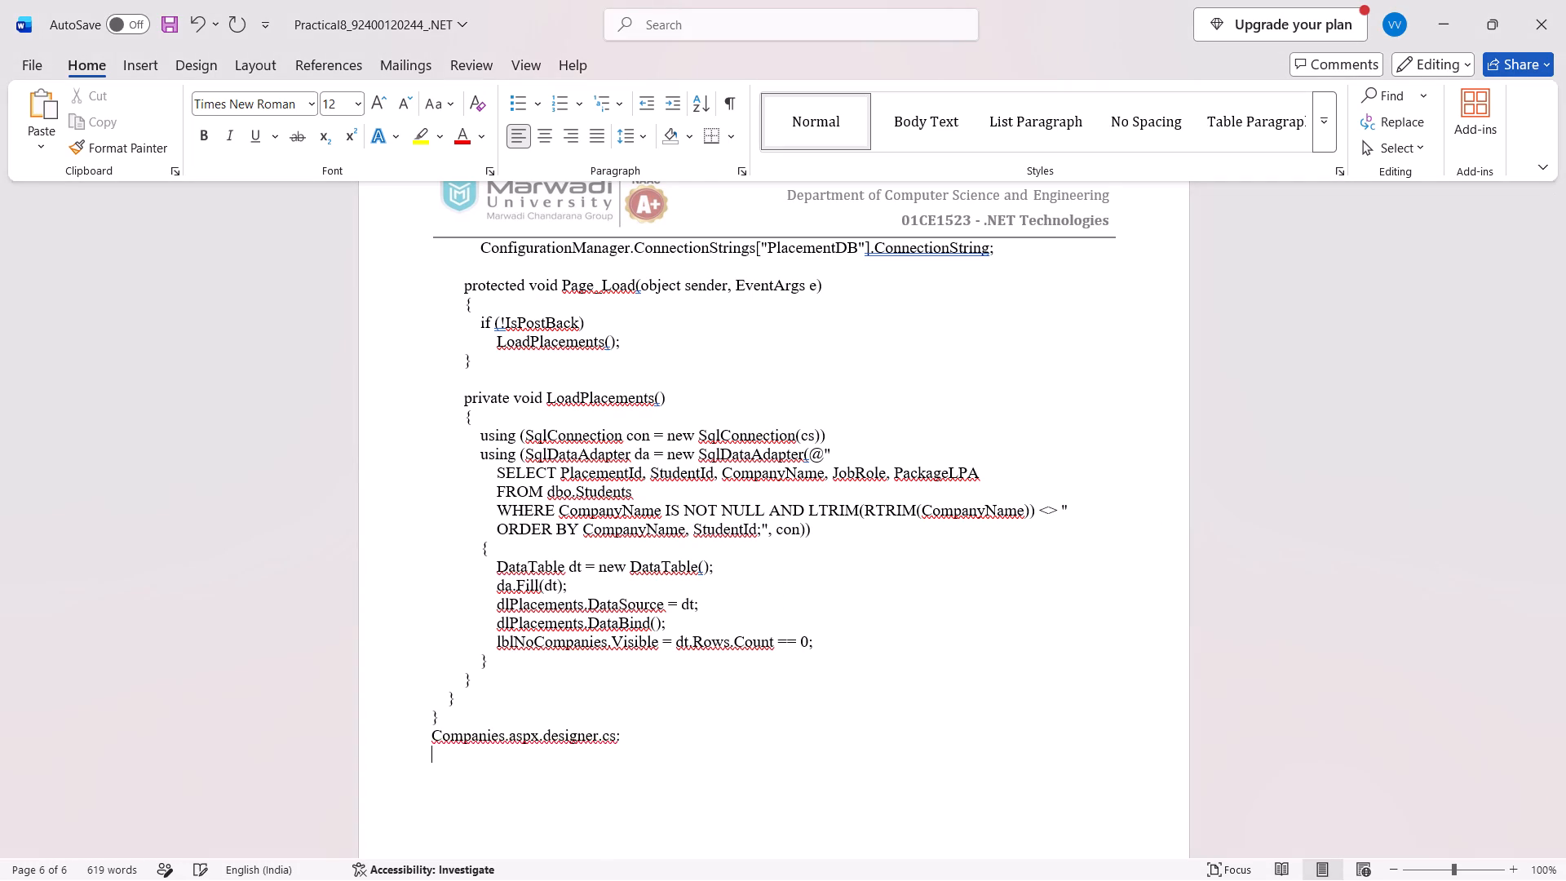
key(ctrl+v)
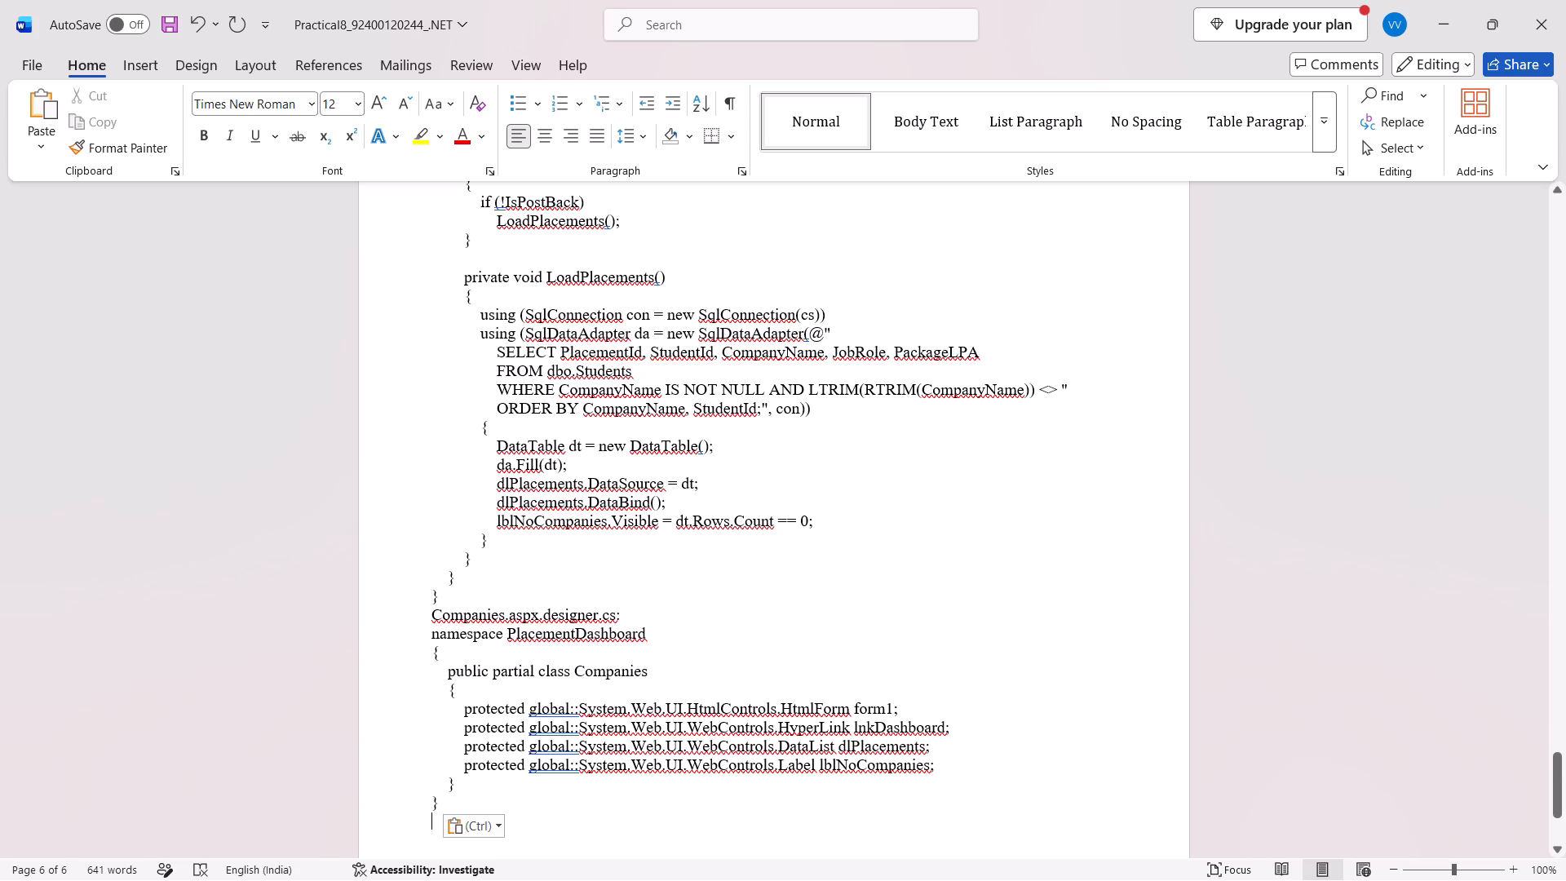
Format the "Companies.aspx.designer.cs:" heading as bold with a font size of 14.
drag(631, 615, 623, 617)
drag(623, 617, 426, 609)
click(443, 580)
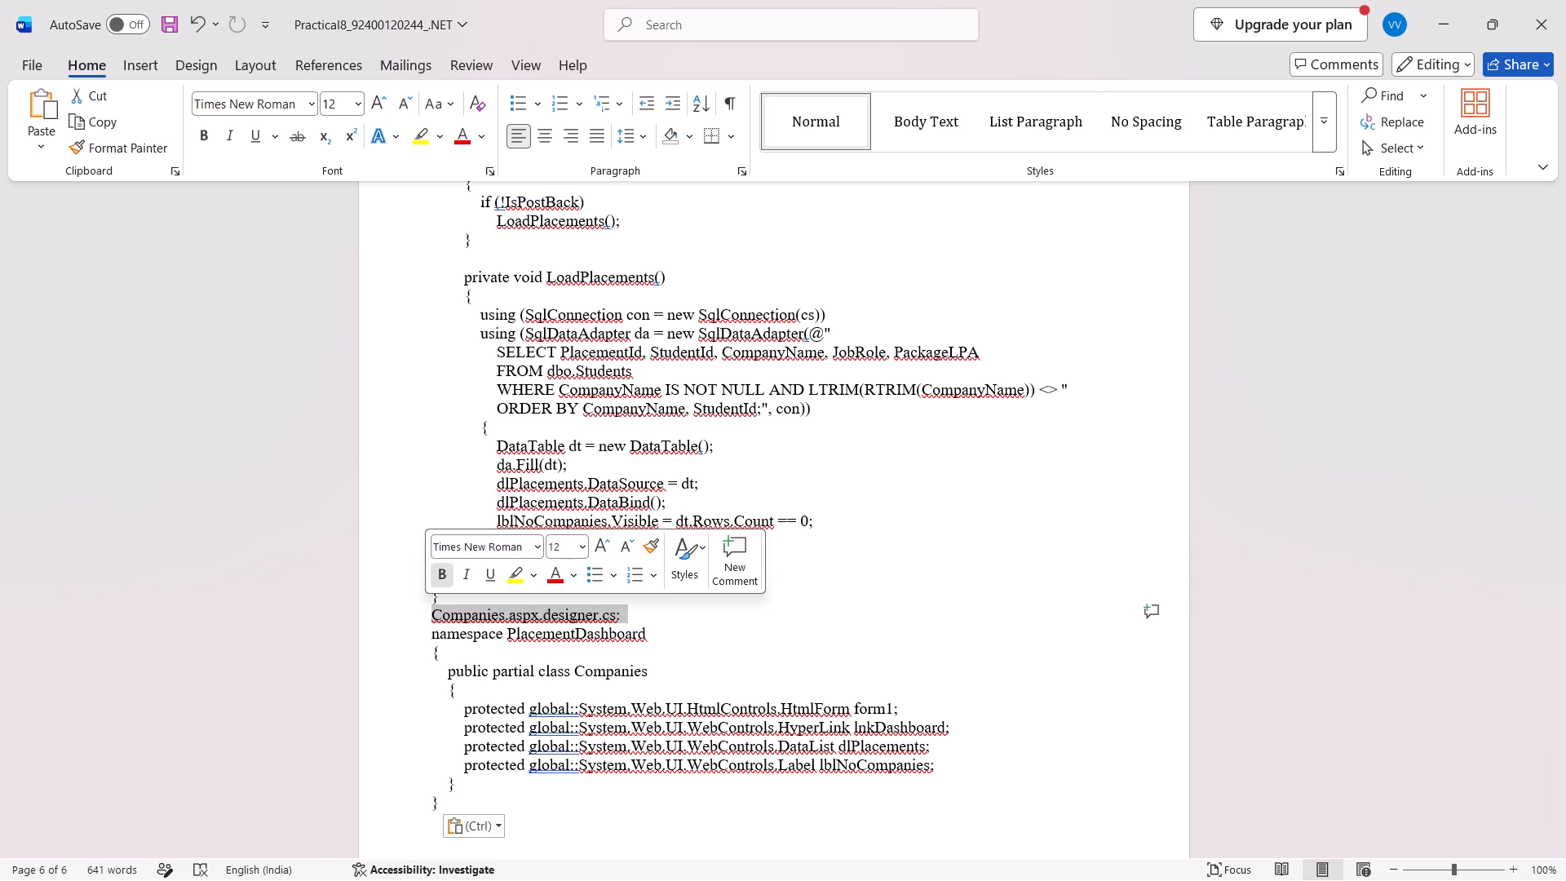
click(585, 546)
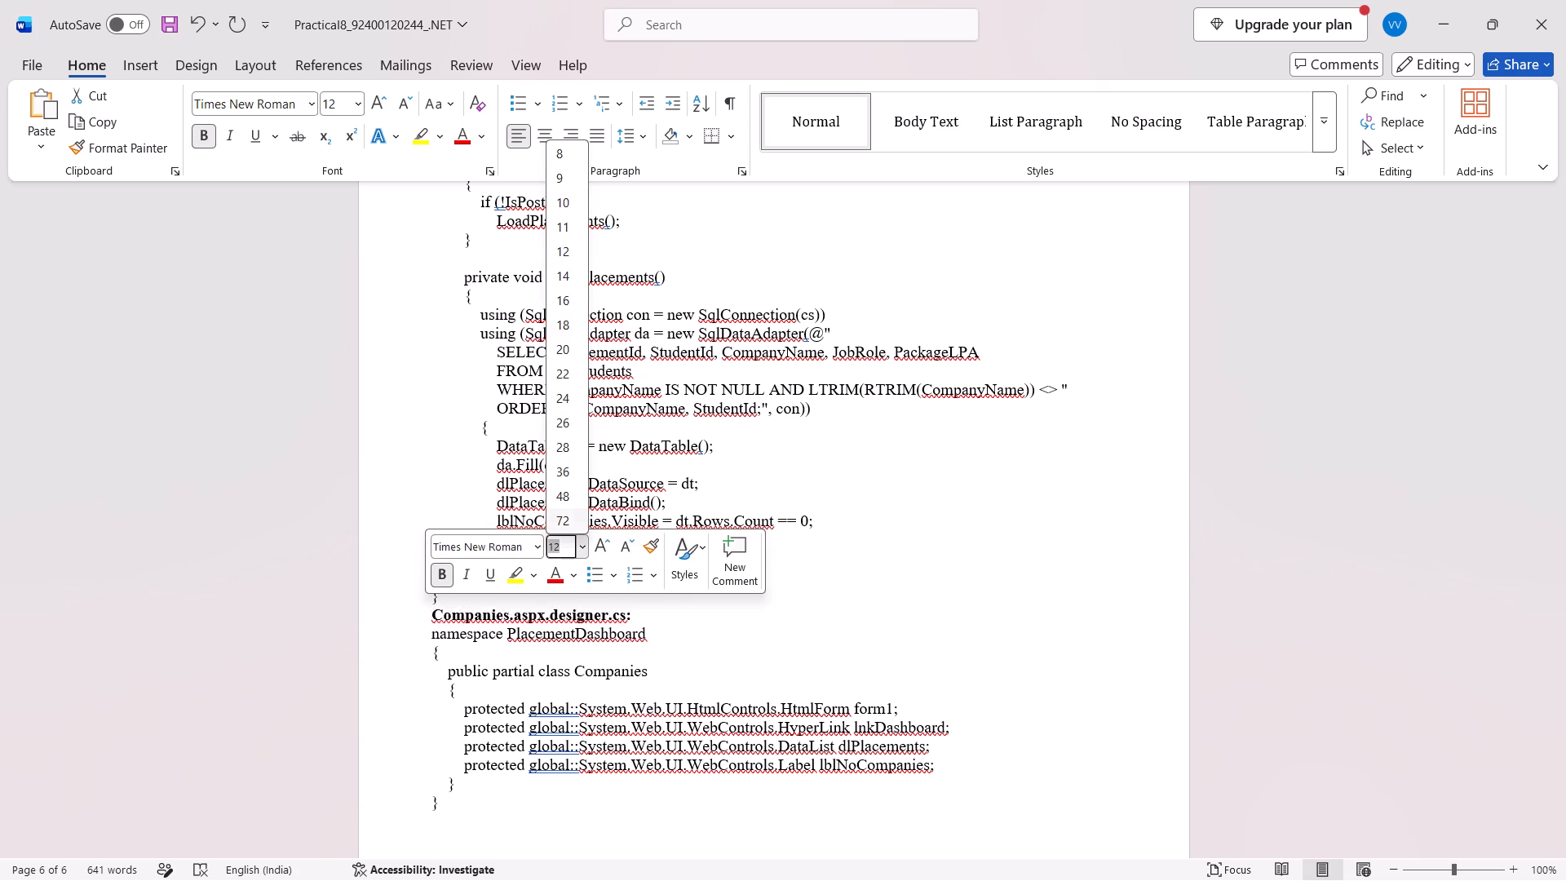
click(573, 272)
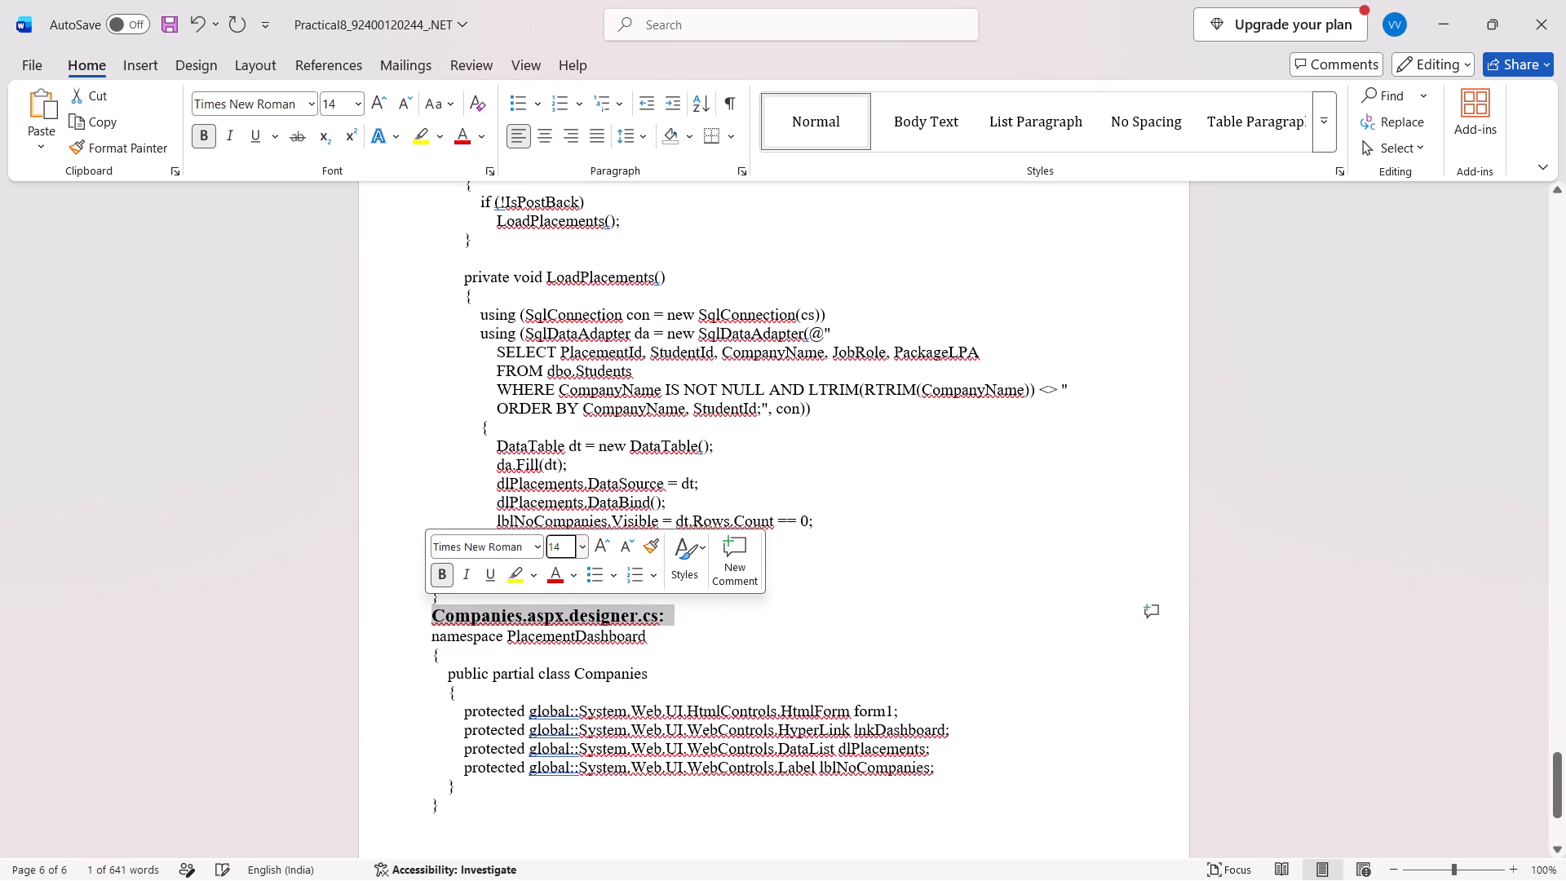
click(781, 505)
Review the pasted Companies.aspx, Companies.aspx.cs and Companies.aspx.designer.cs code sections and their headings in the report.
scroll(781, 505, up, 5)
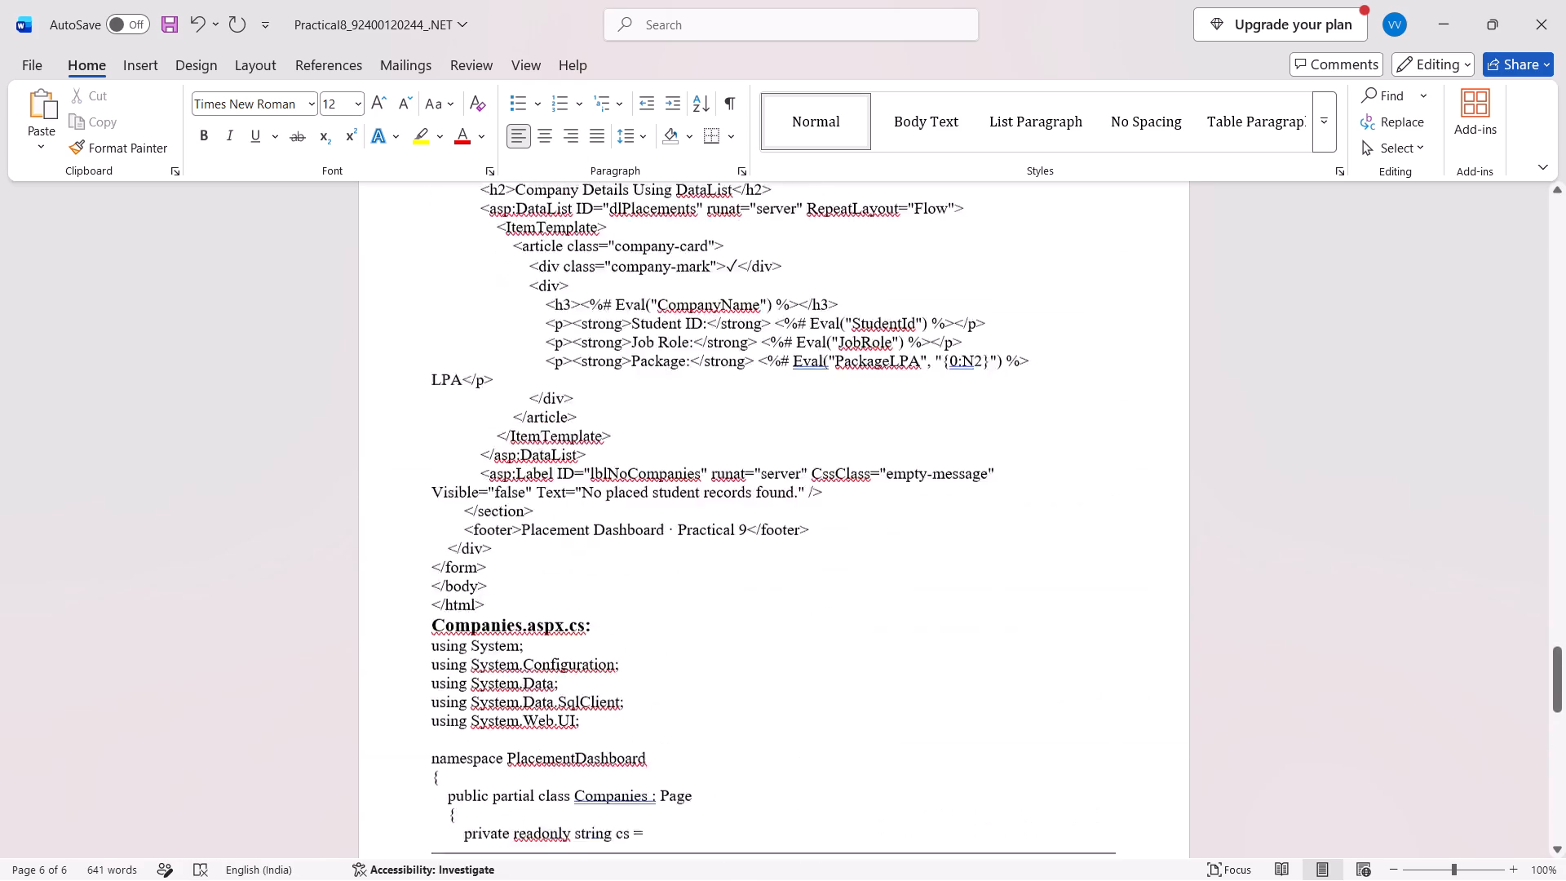
scroll(781, 505, up, 3)
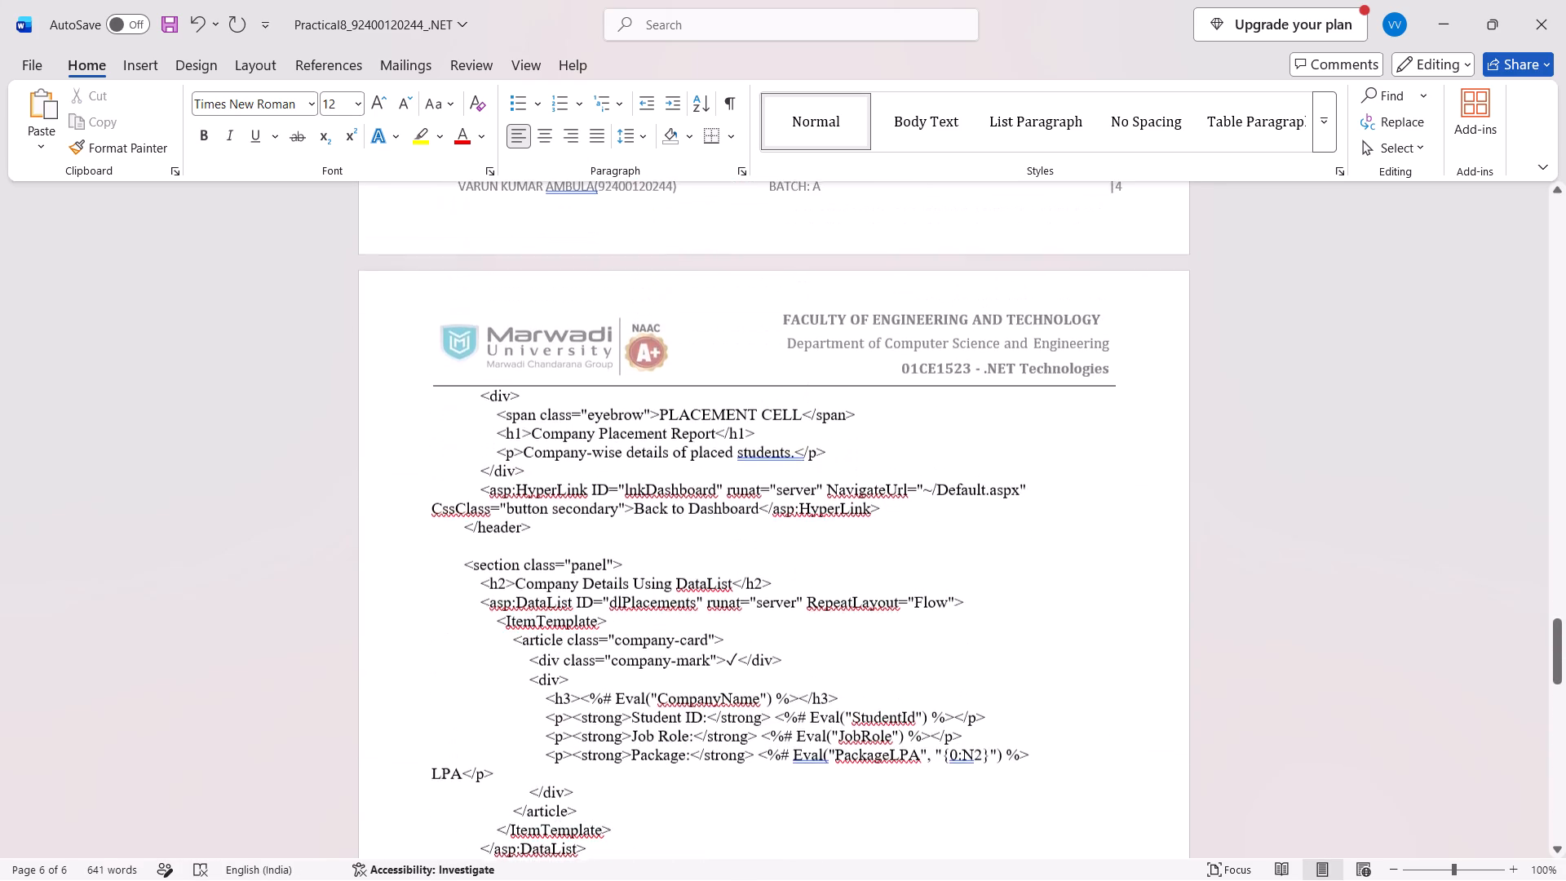
scroll(781, 505, up, 1)
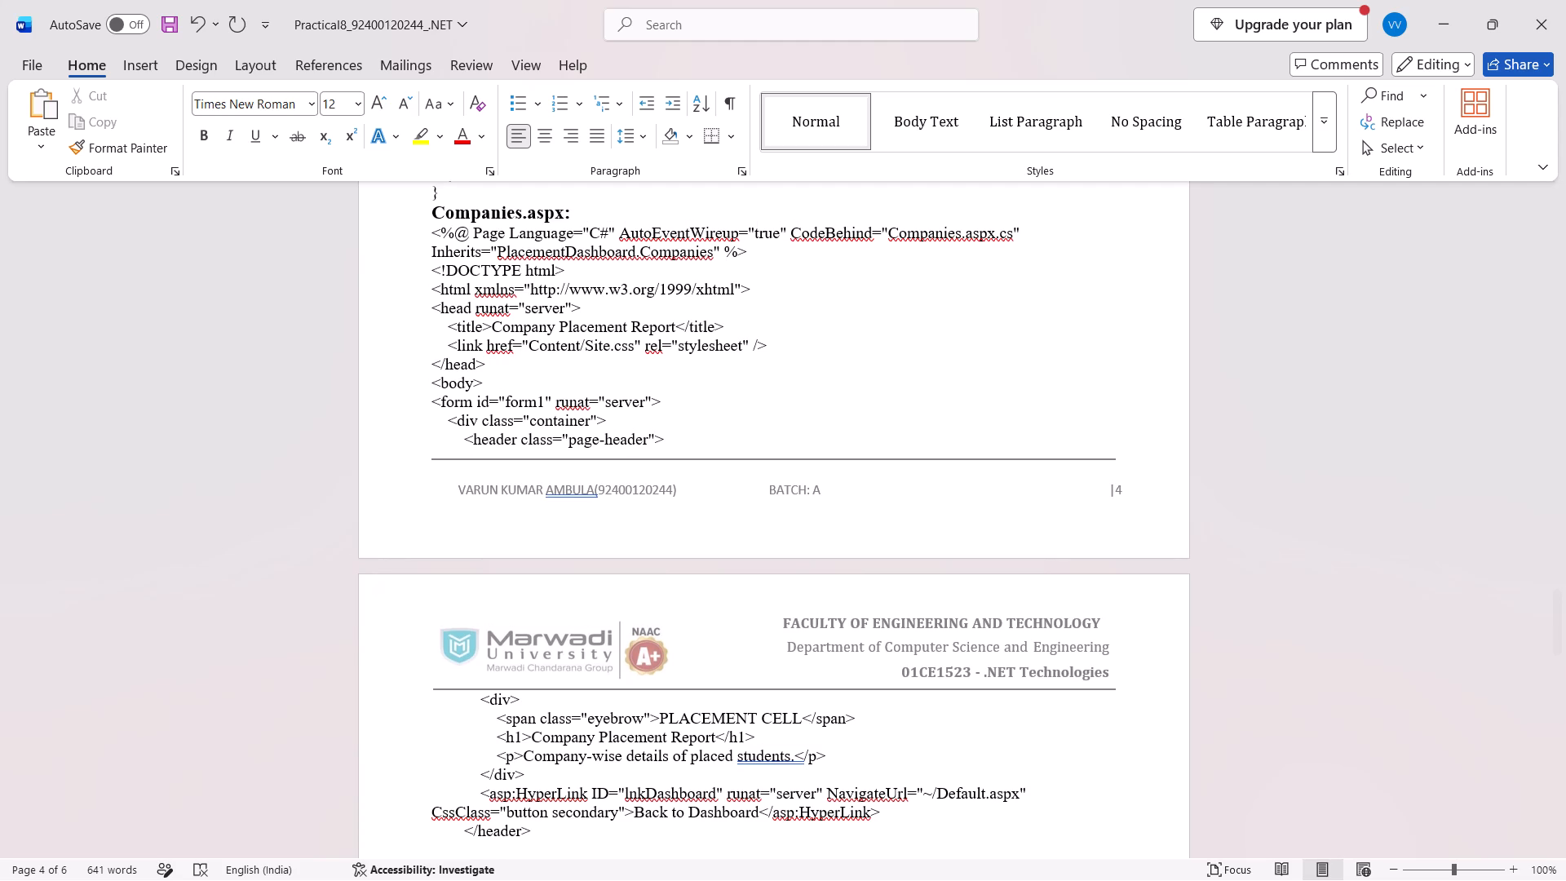
scroll(781, 505, down, 5)
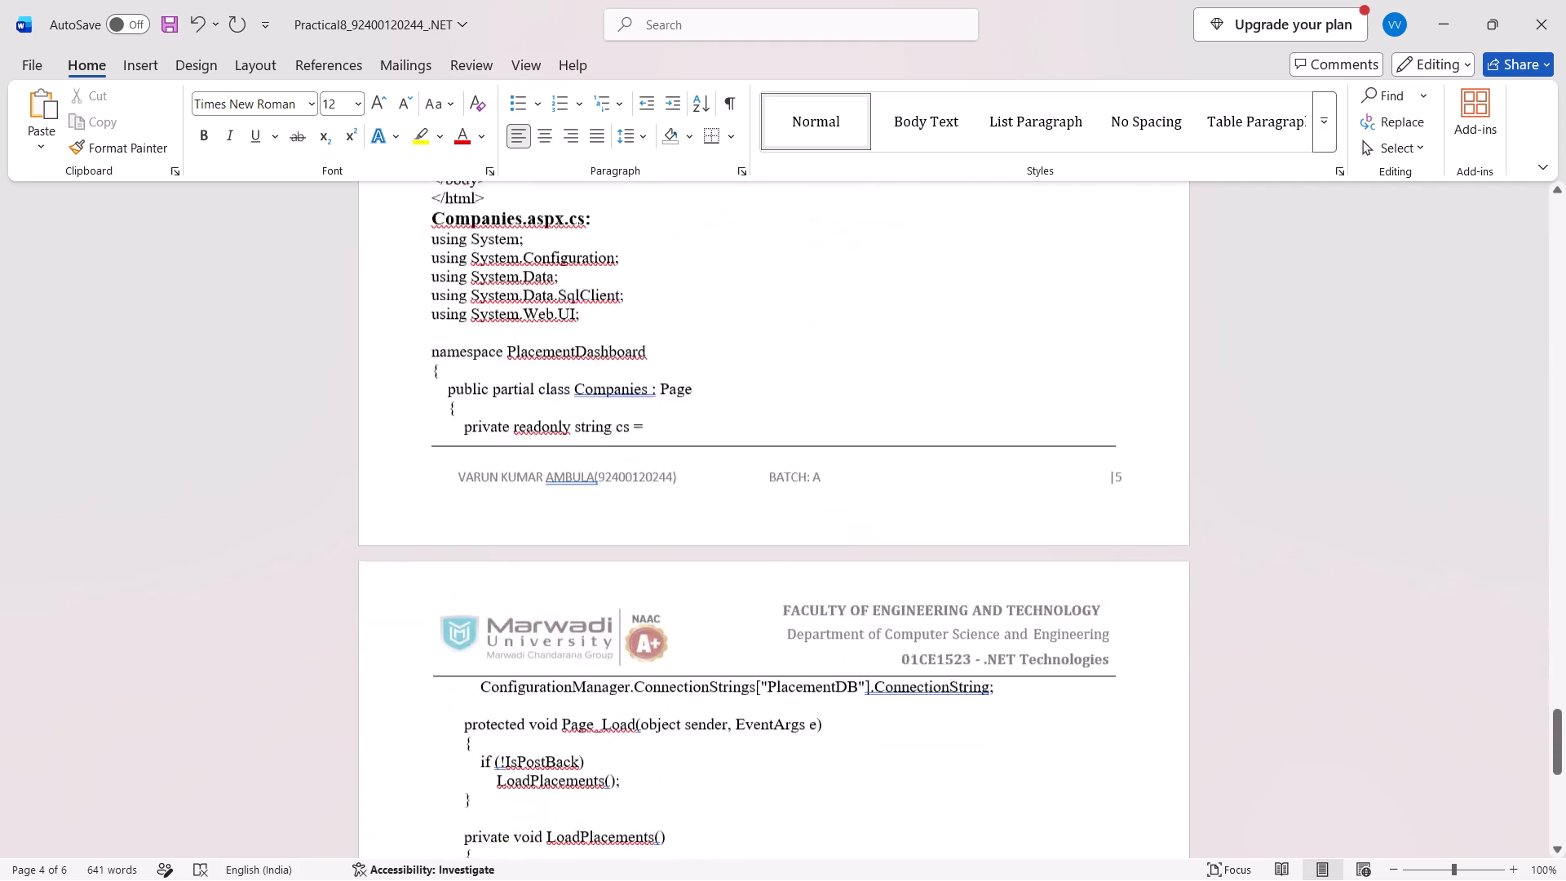
scroll(781, 505, down, 1)
scroll(781, 505, up, 7)
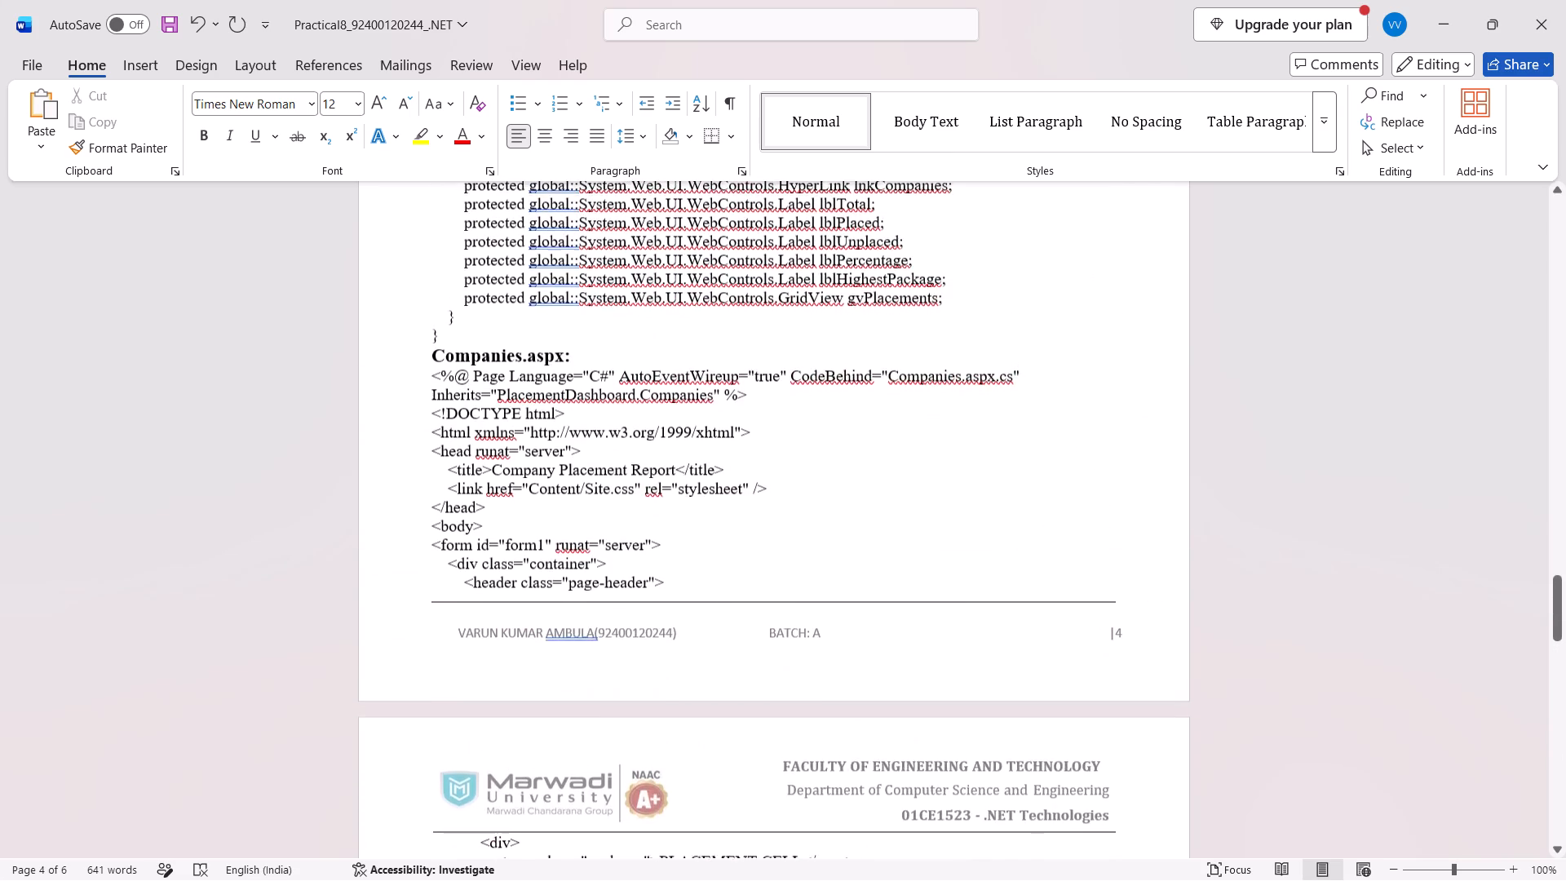
scroll(781, 505, down, 9)
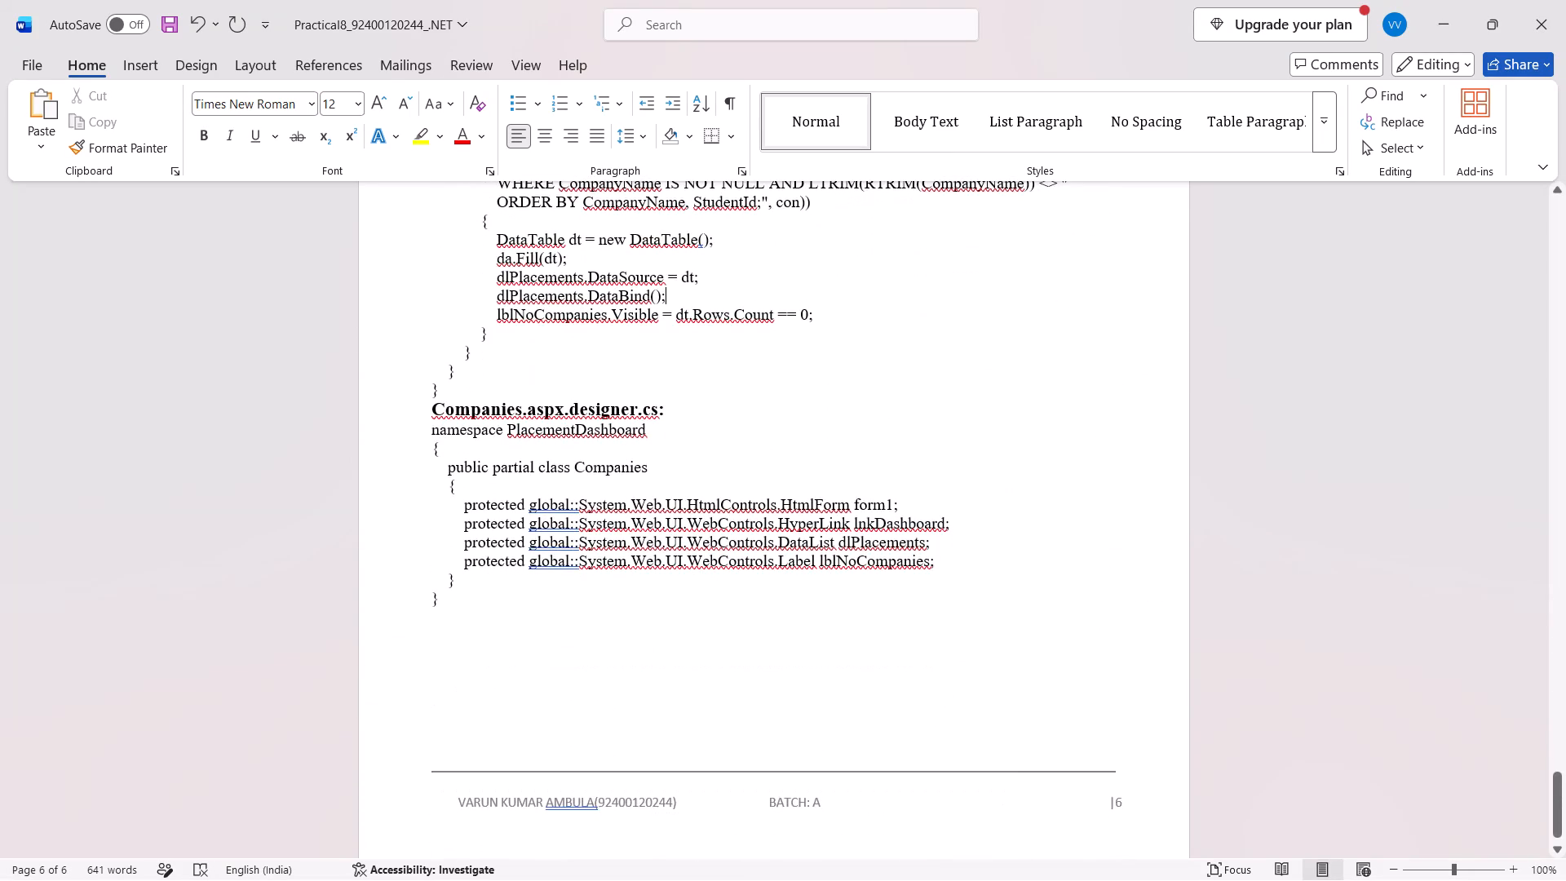
scroll(781, 505, up, 6)
scroll(781, 505, down, 3)
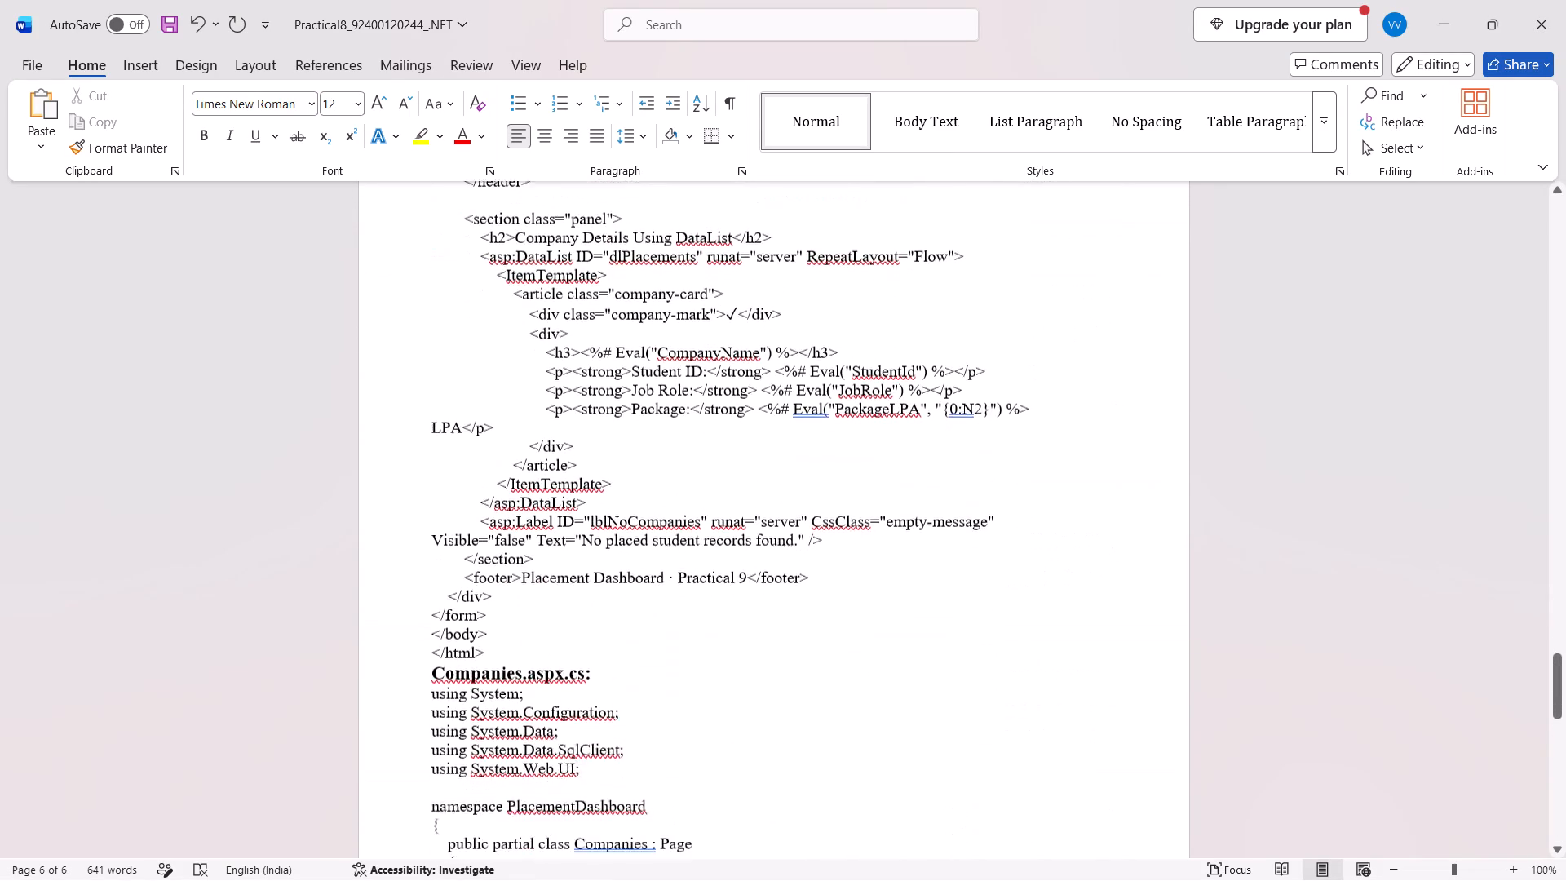
scroll(781, 505, down, 4)
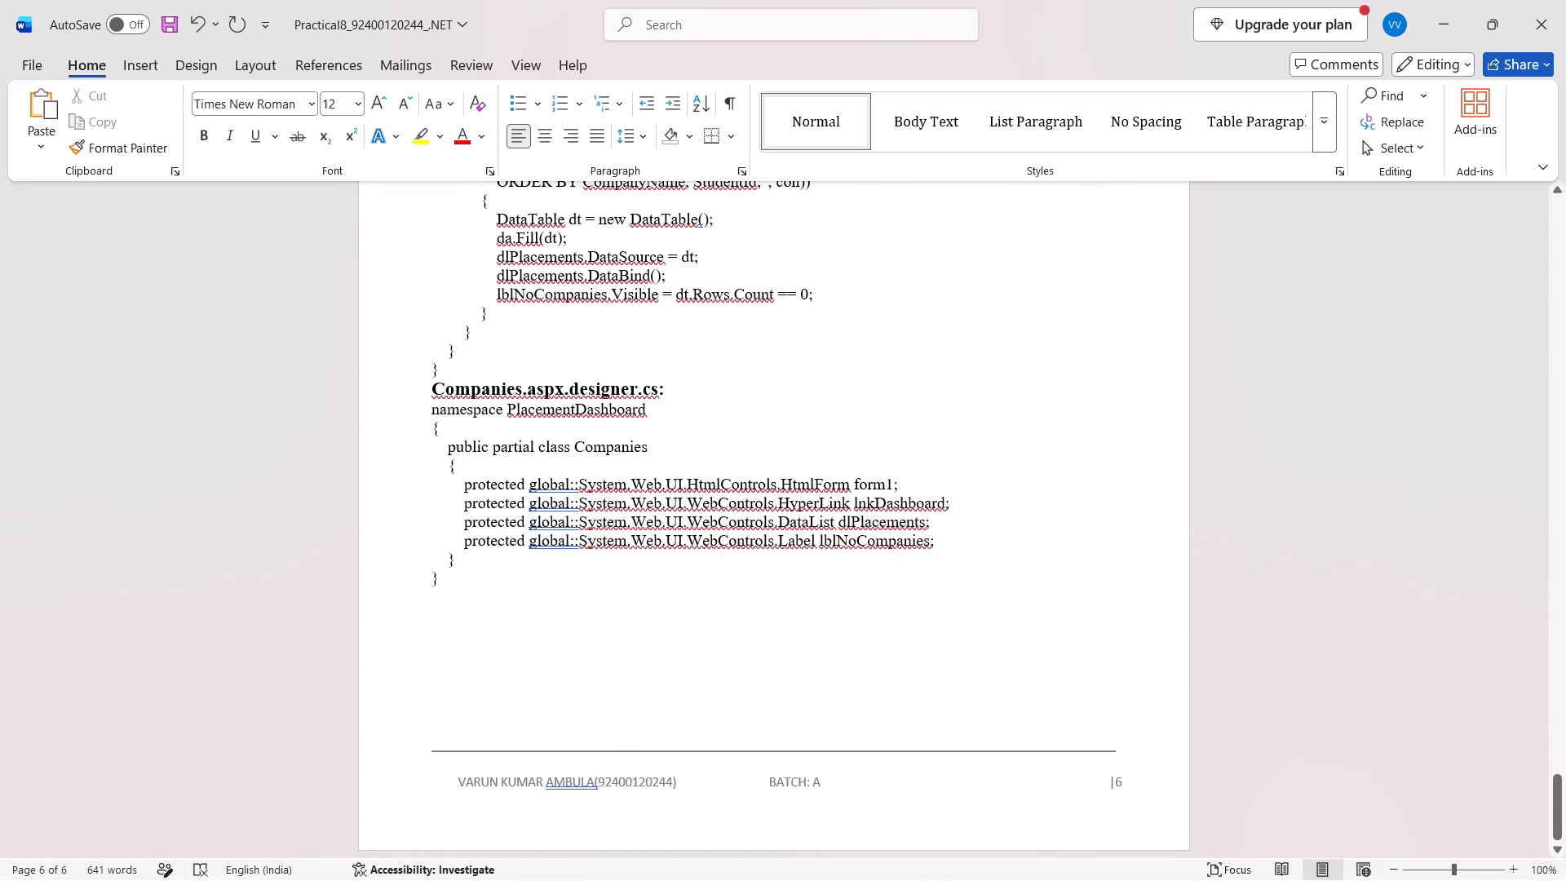
Switch to the running Placement Dashboard page in Chrome and examine its header, placement summary and student placement records.
key(alt+Tab)
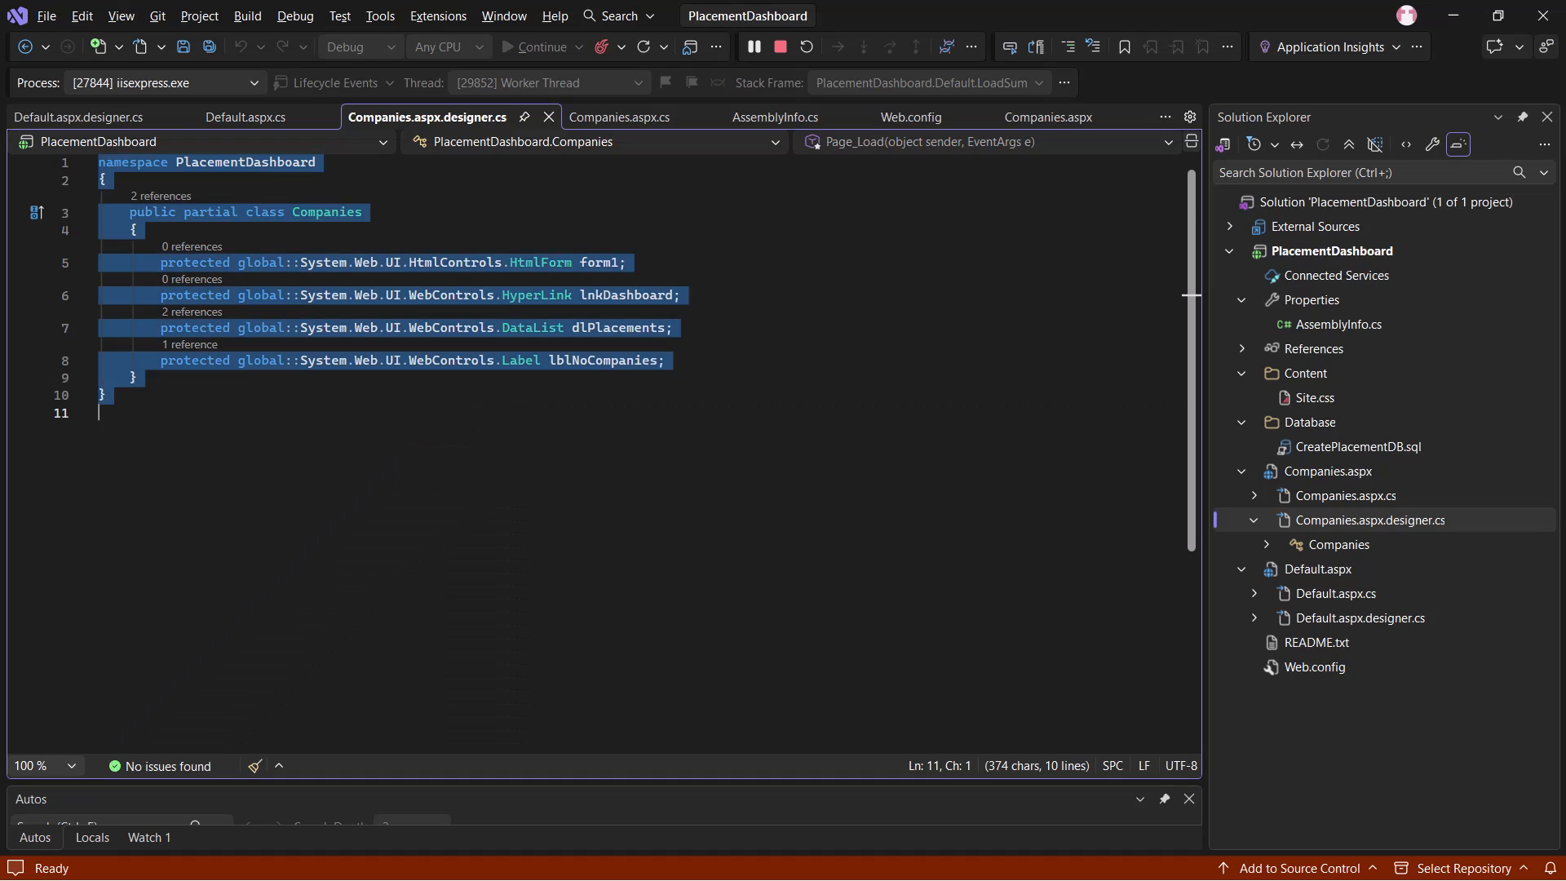
click(781, 505)
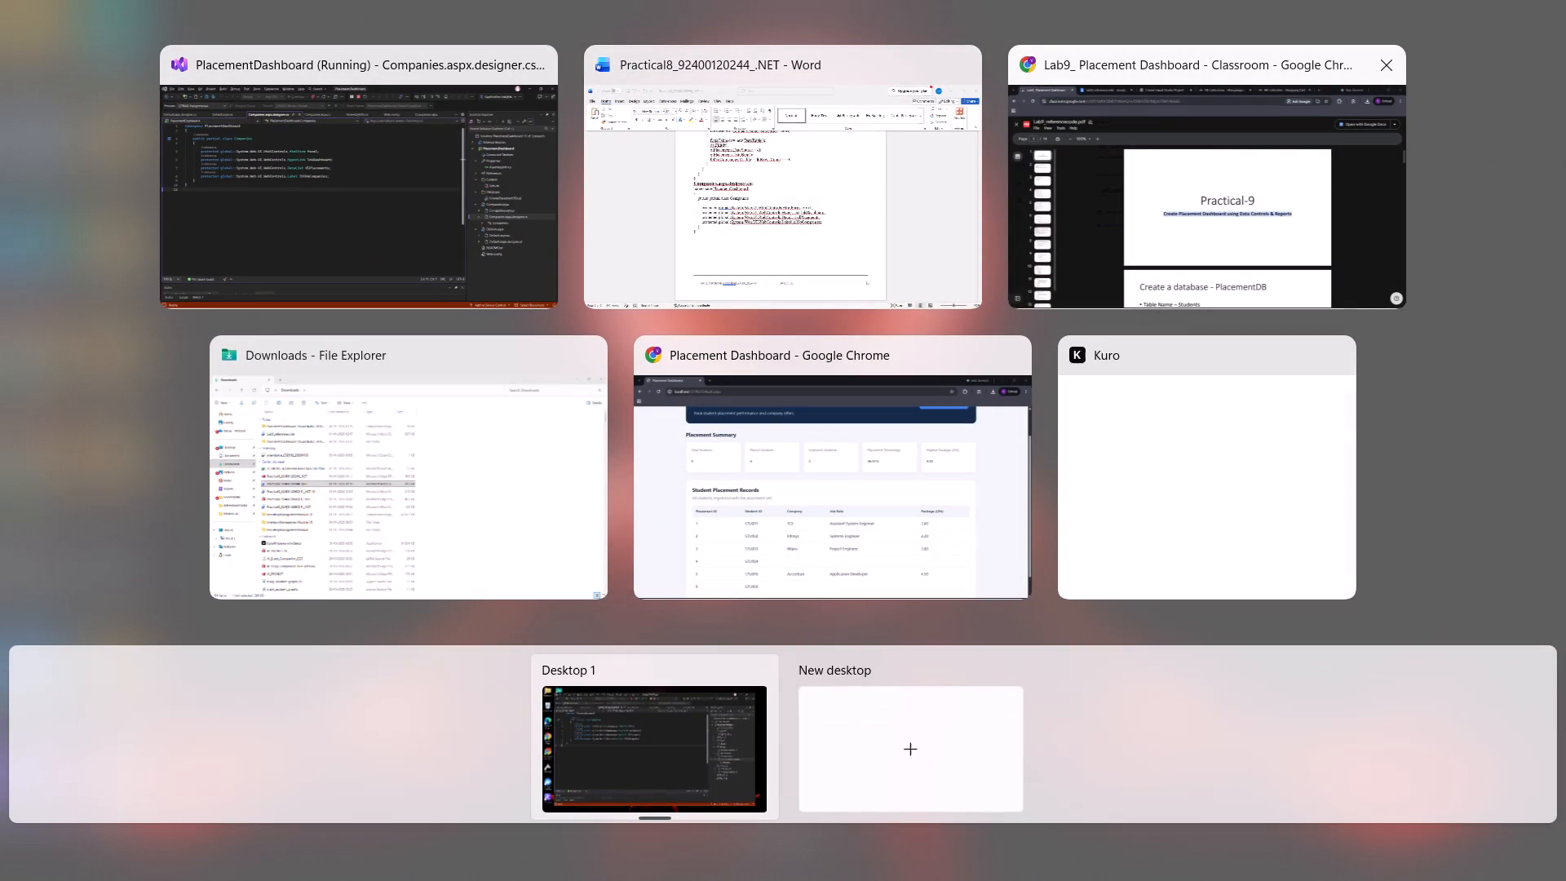
click(1205, 164)
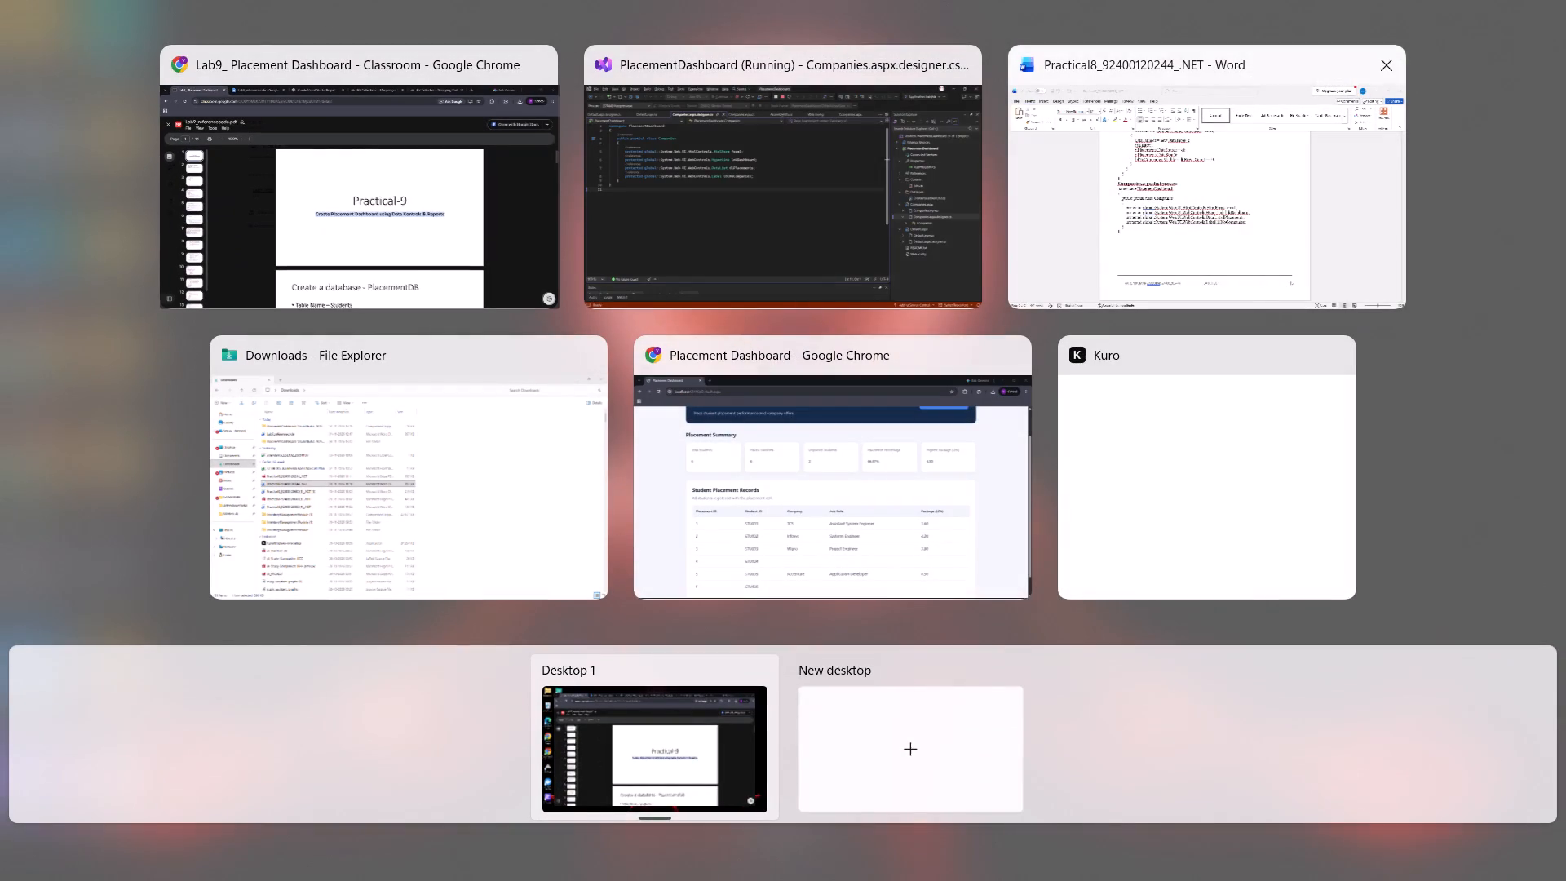
click(747, 423)
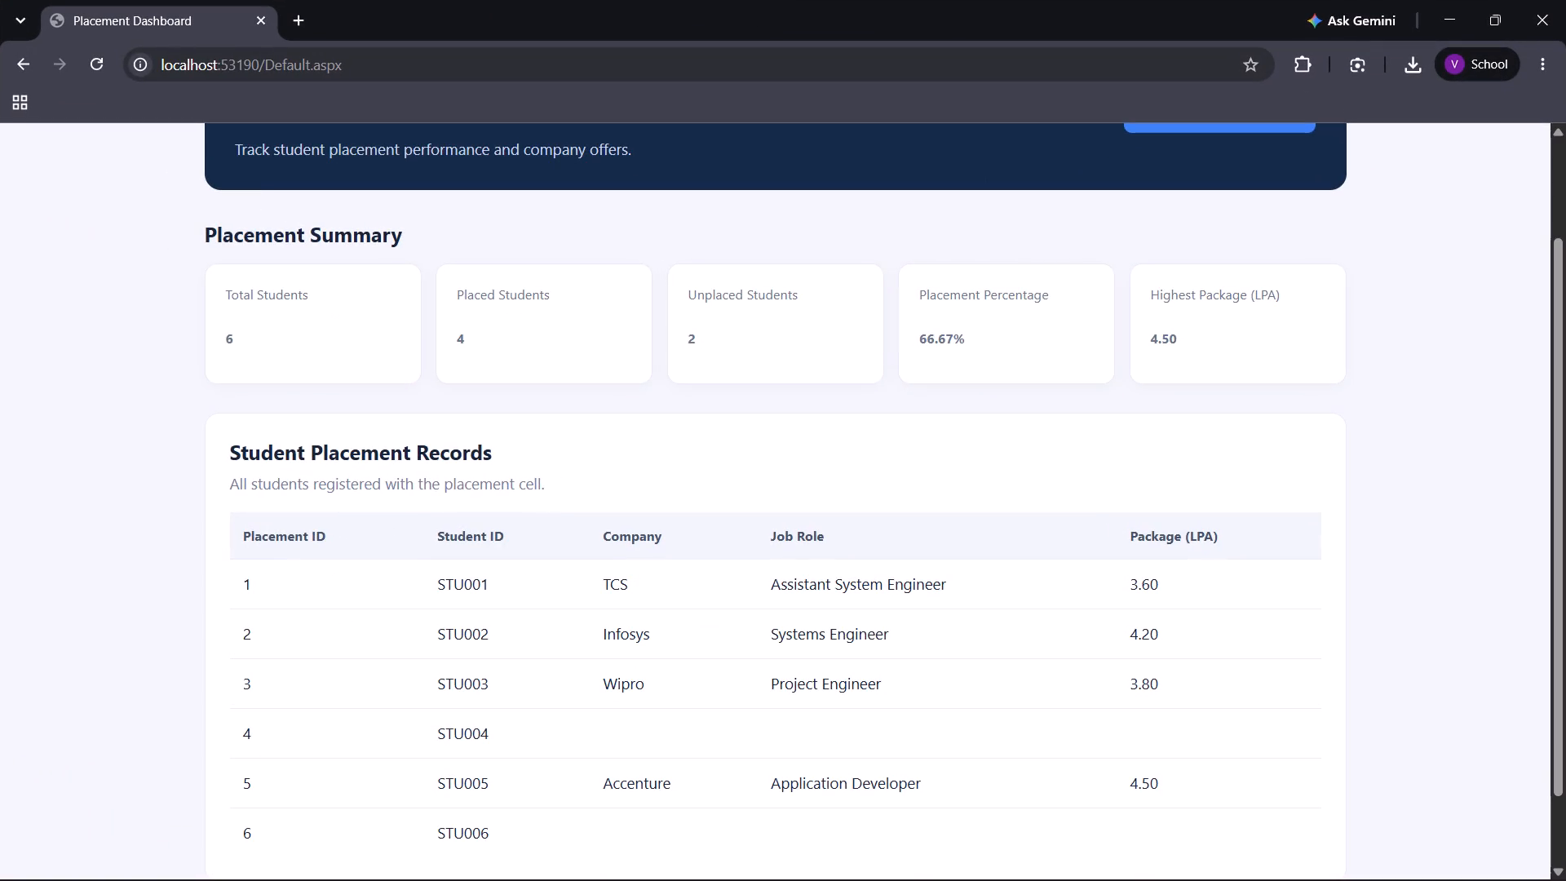
click(642, 587)
scroll(642, 587, up, 4)
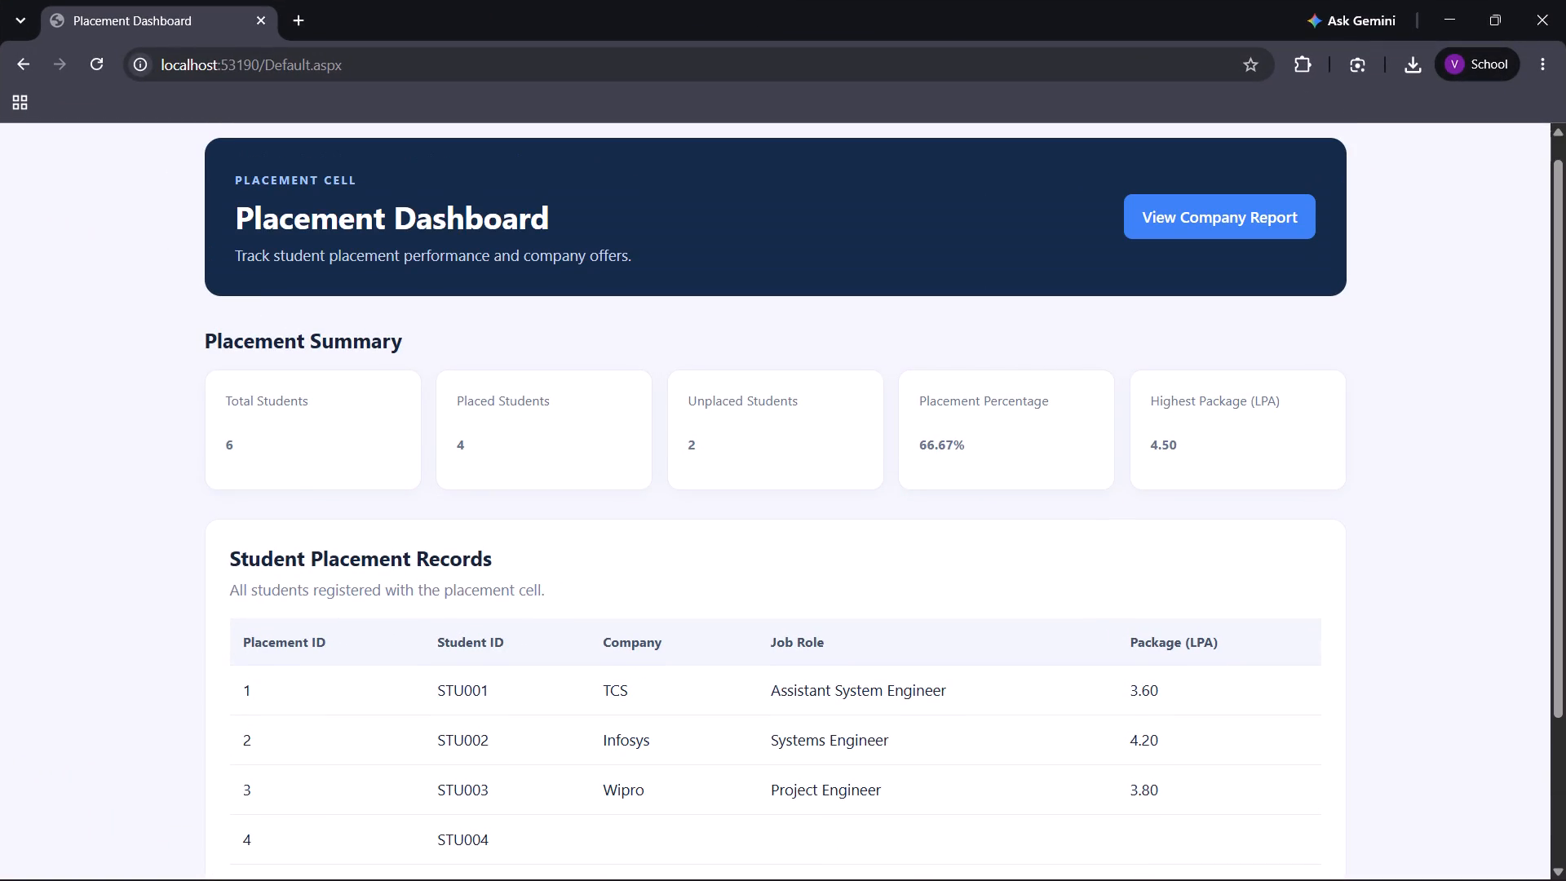
scroll(967, 352, down, 3)
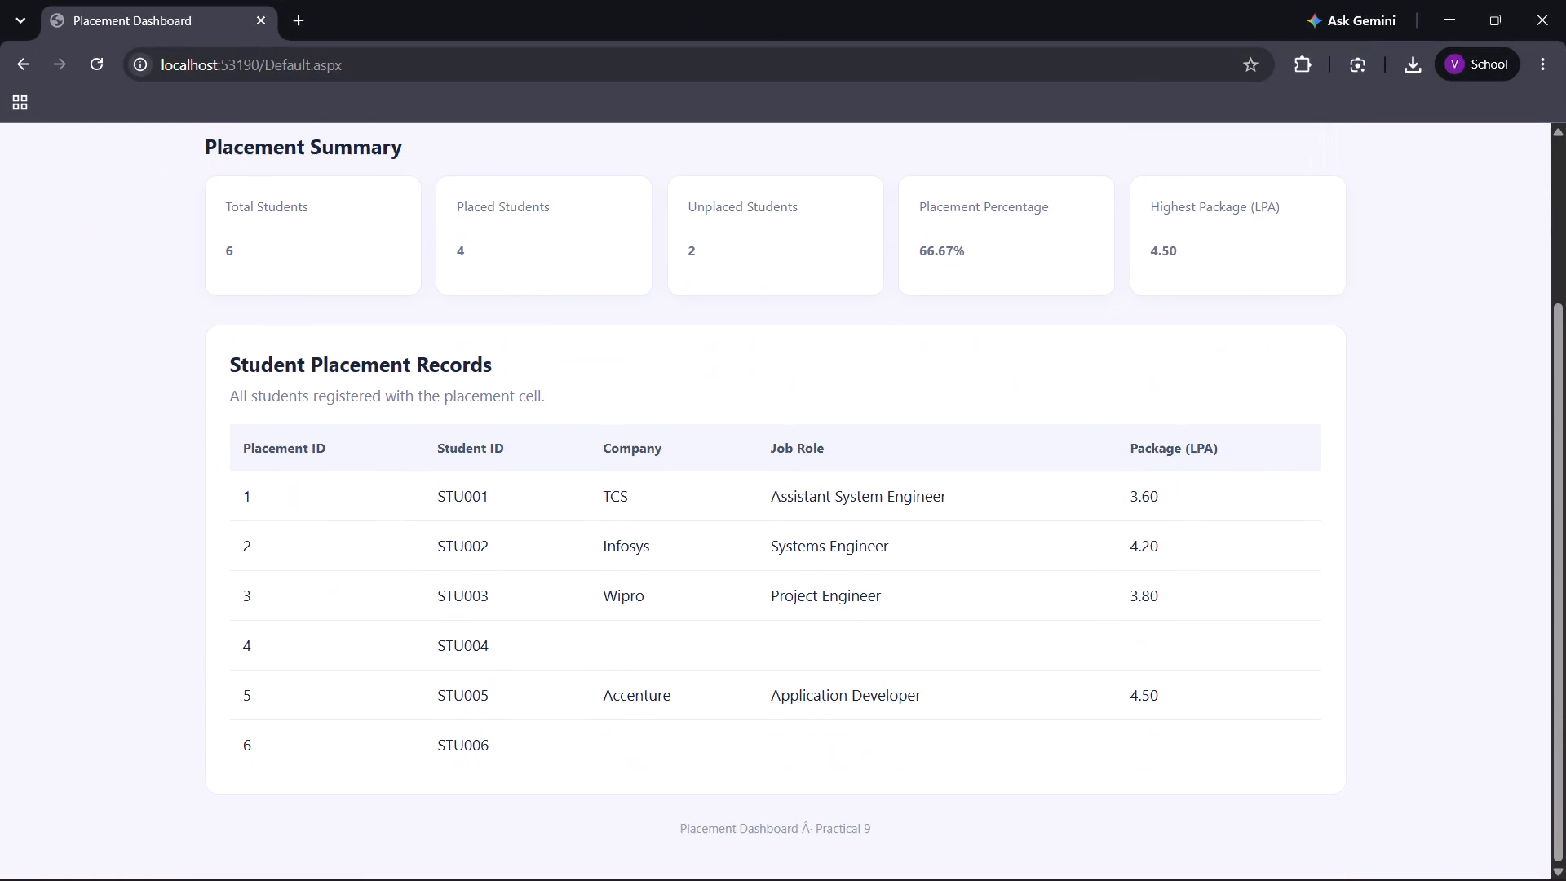
scroll(967, 352, up, 5)
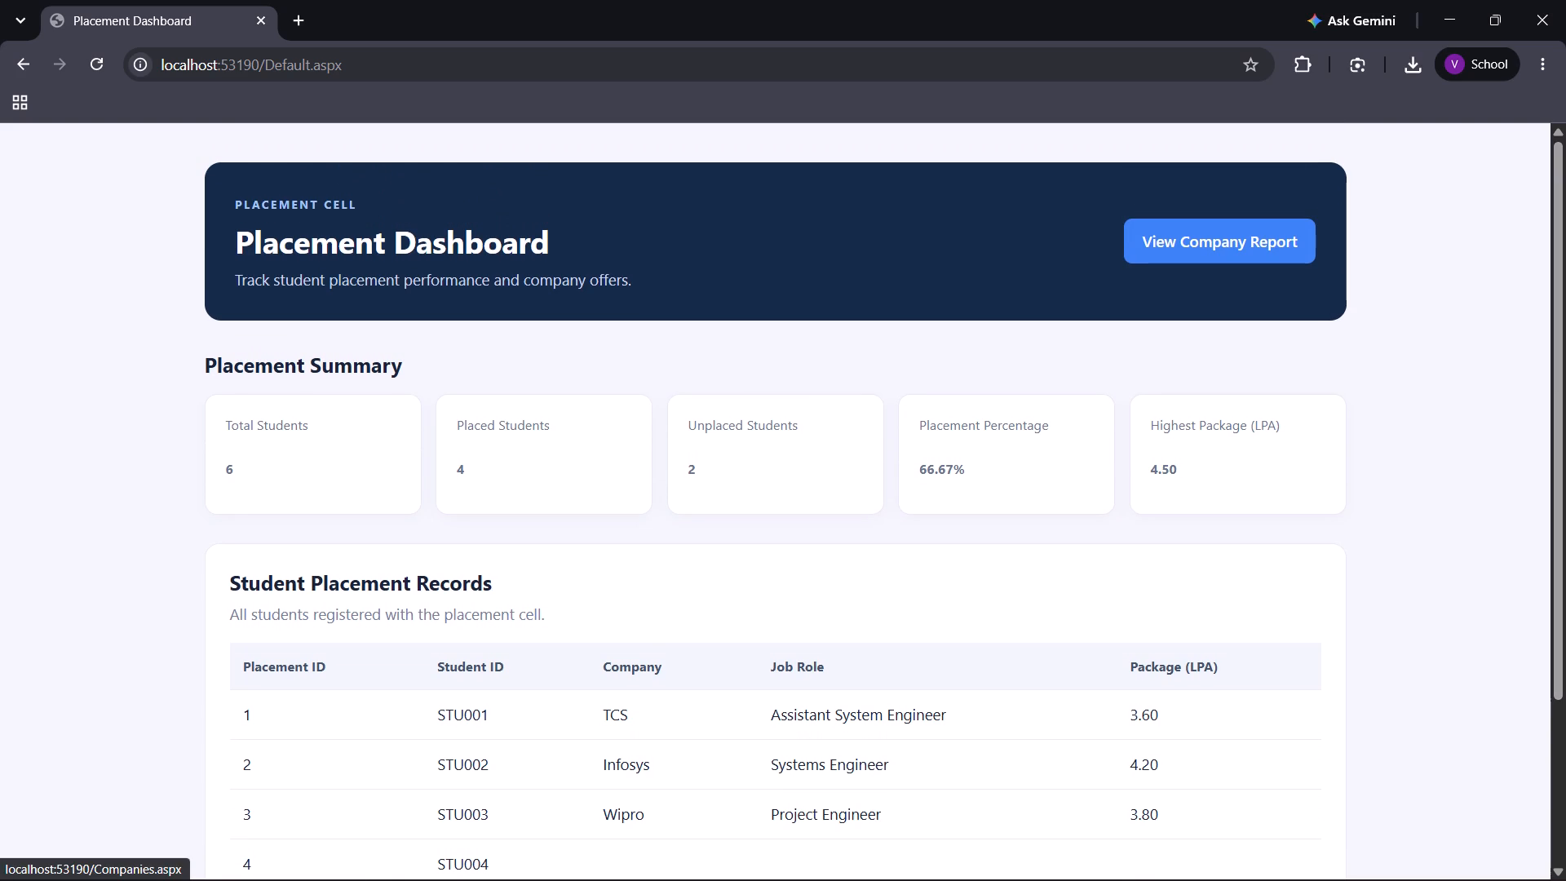
key(ctrl+i)
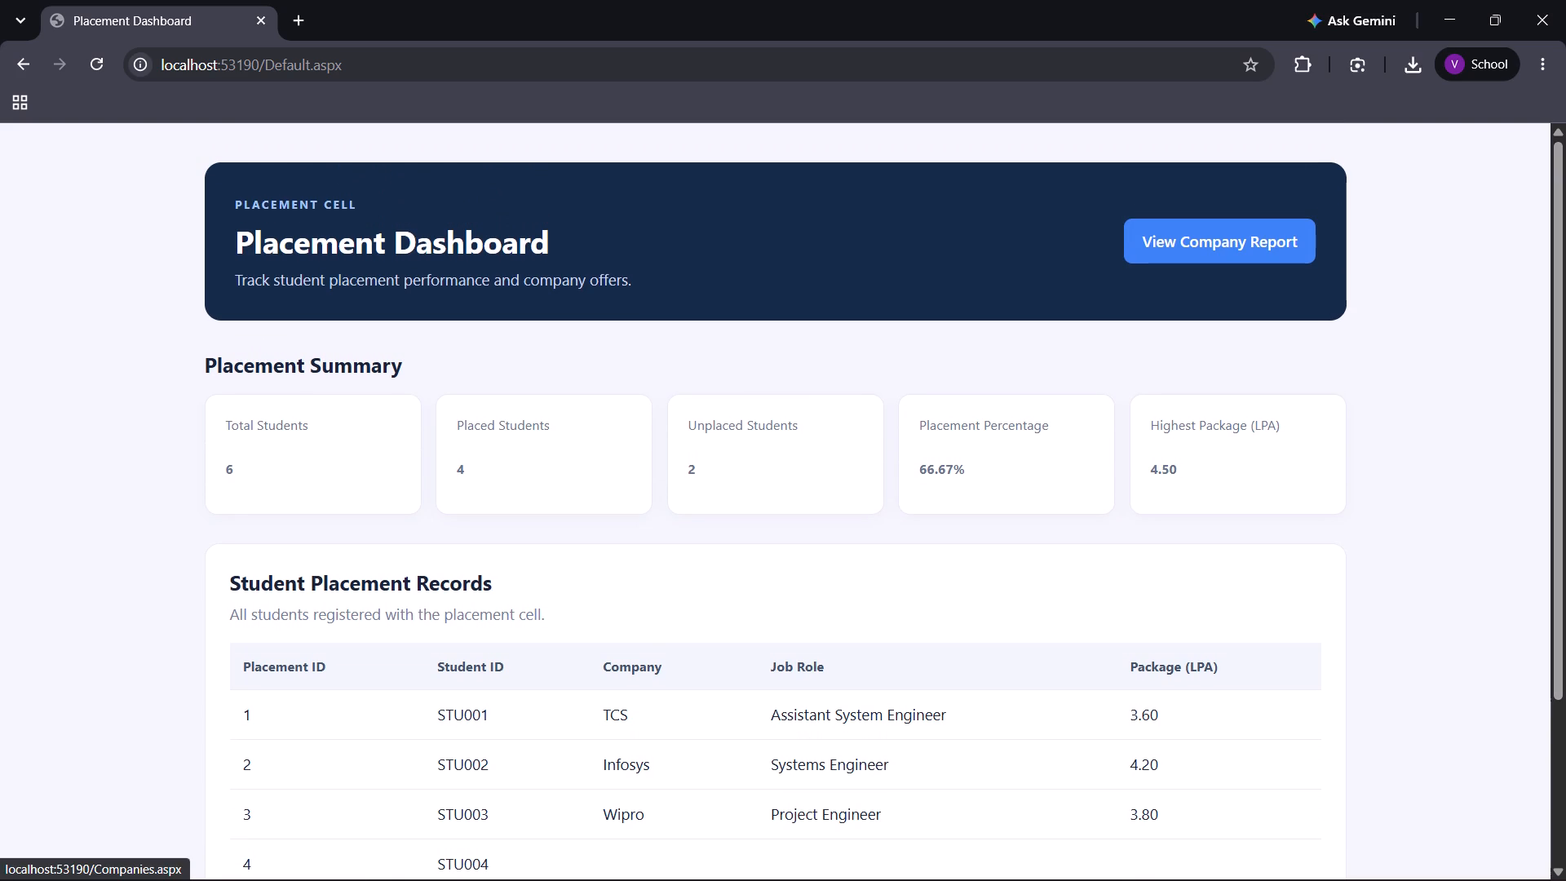
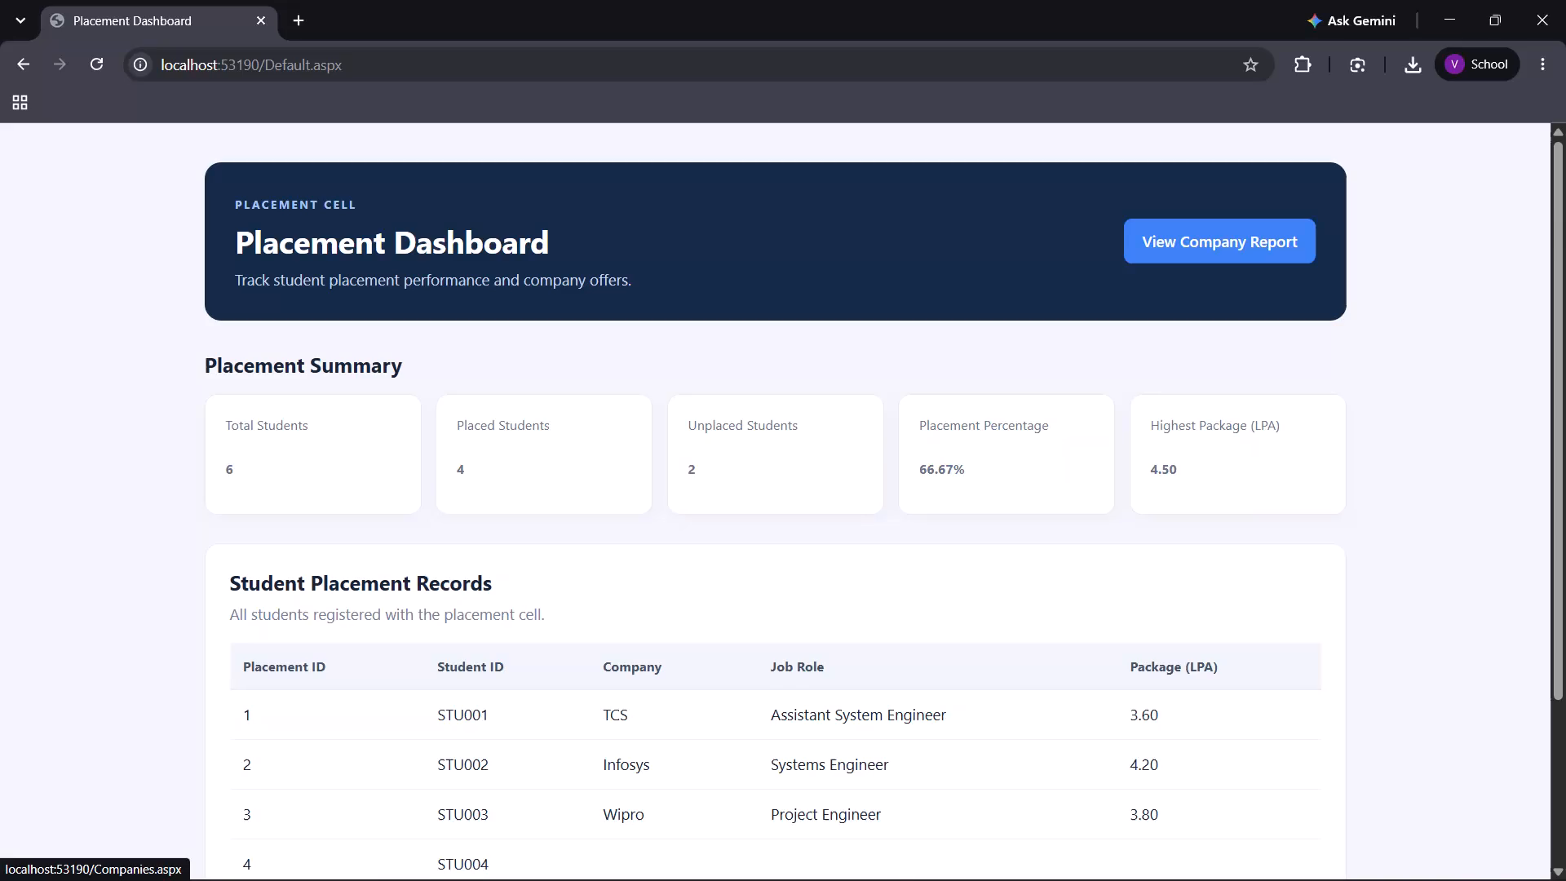
Open the developer tools for the dashboard page and look through its computed styles, layout, console, and sources with the debugger's Watch and Scope views.
scroll(1241, 255, up, 1)
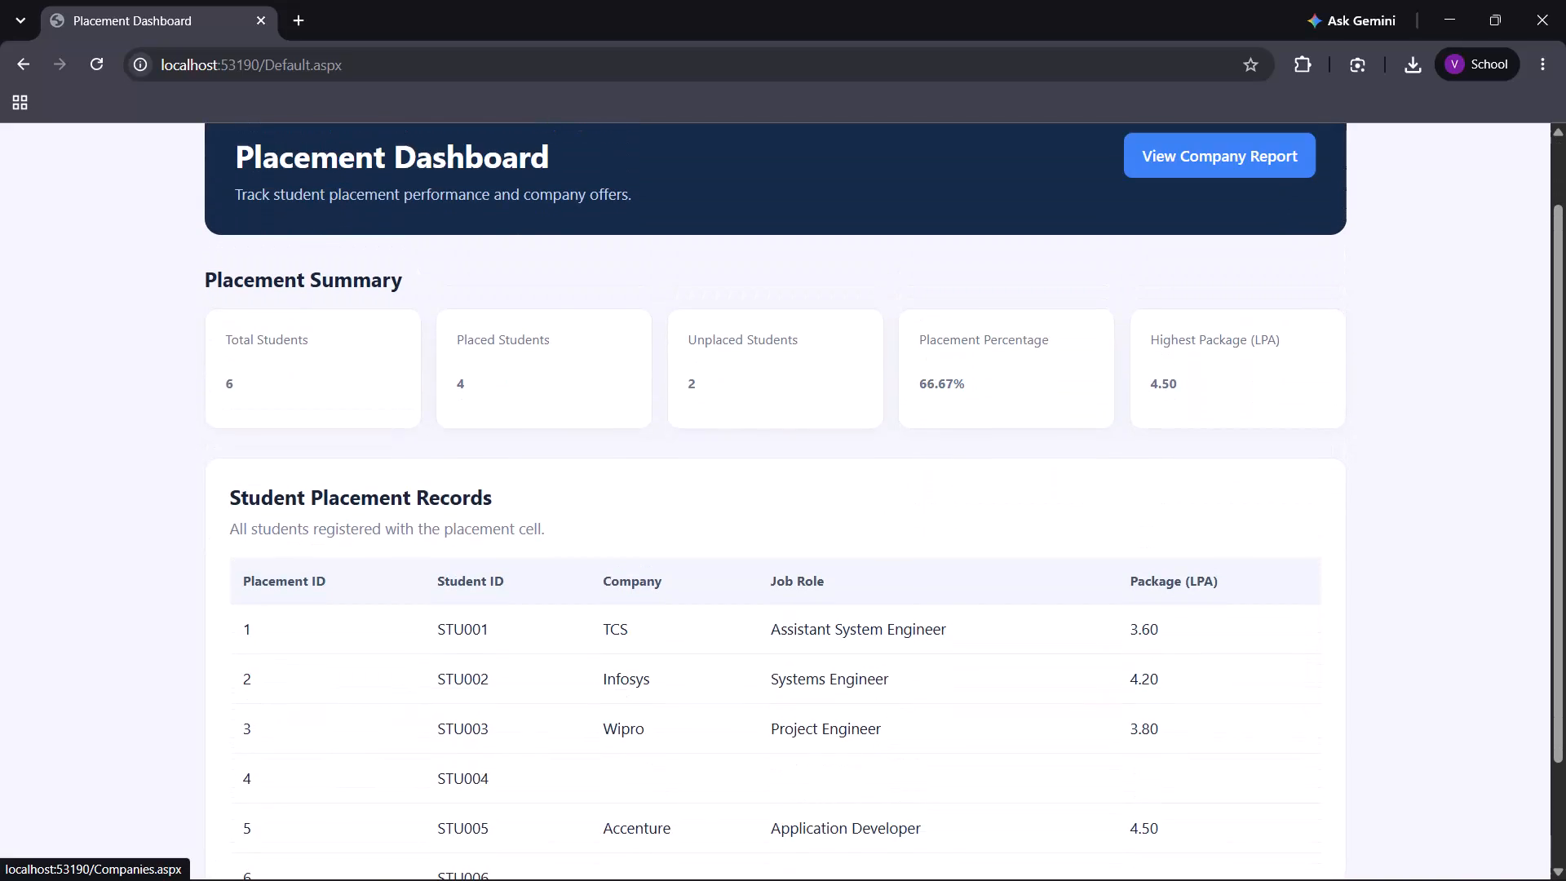
key(ctrl+shift+i)
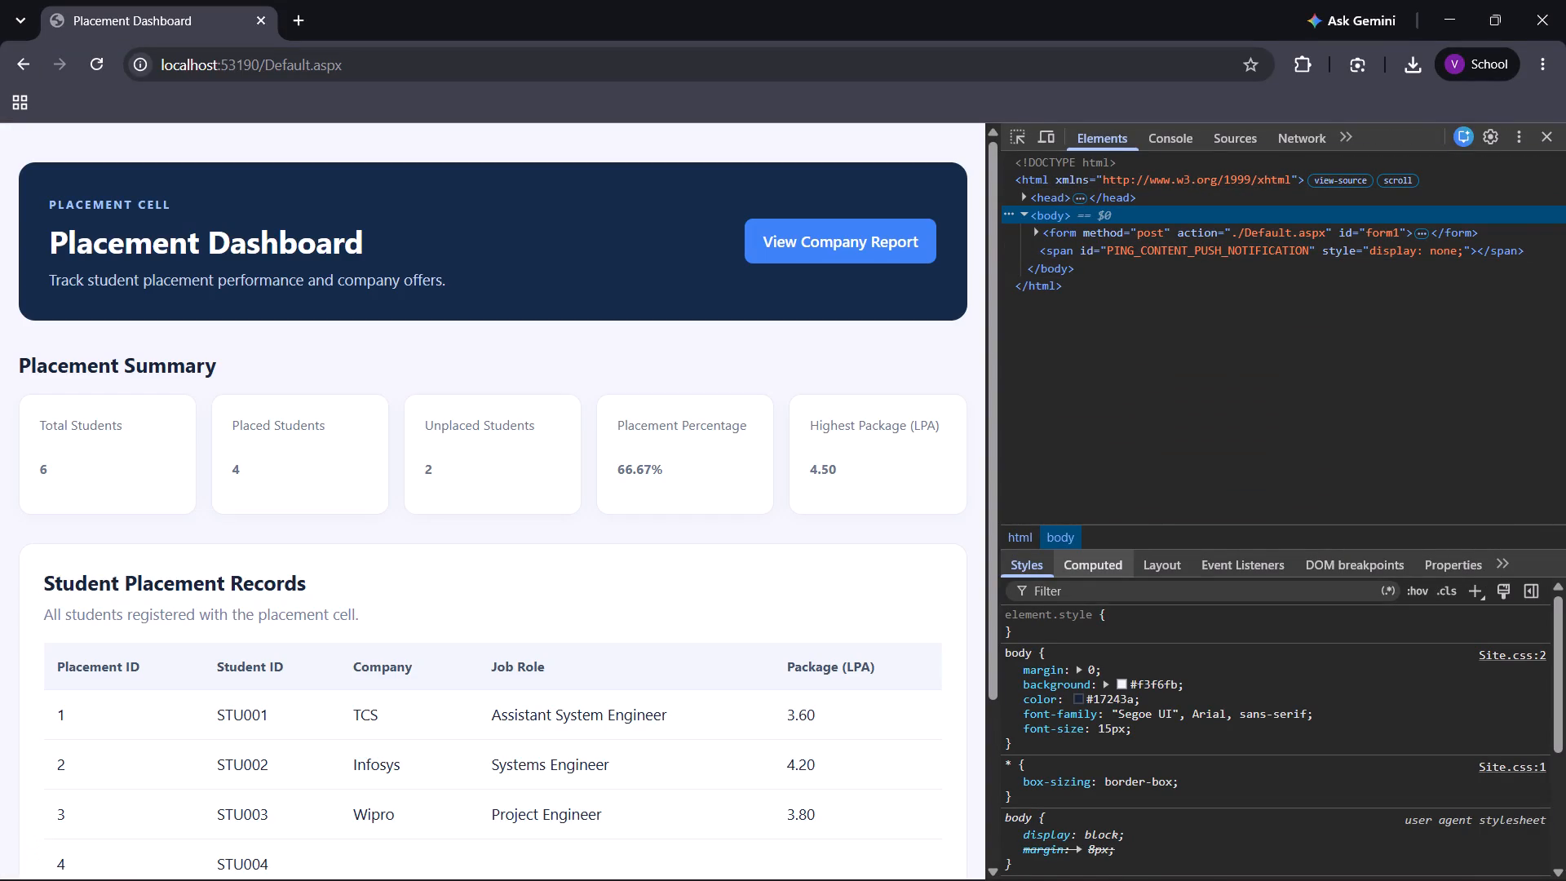
click(1098, 564)
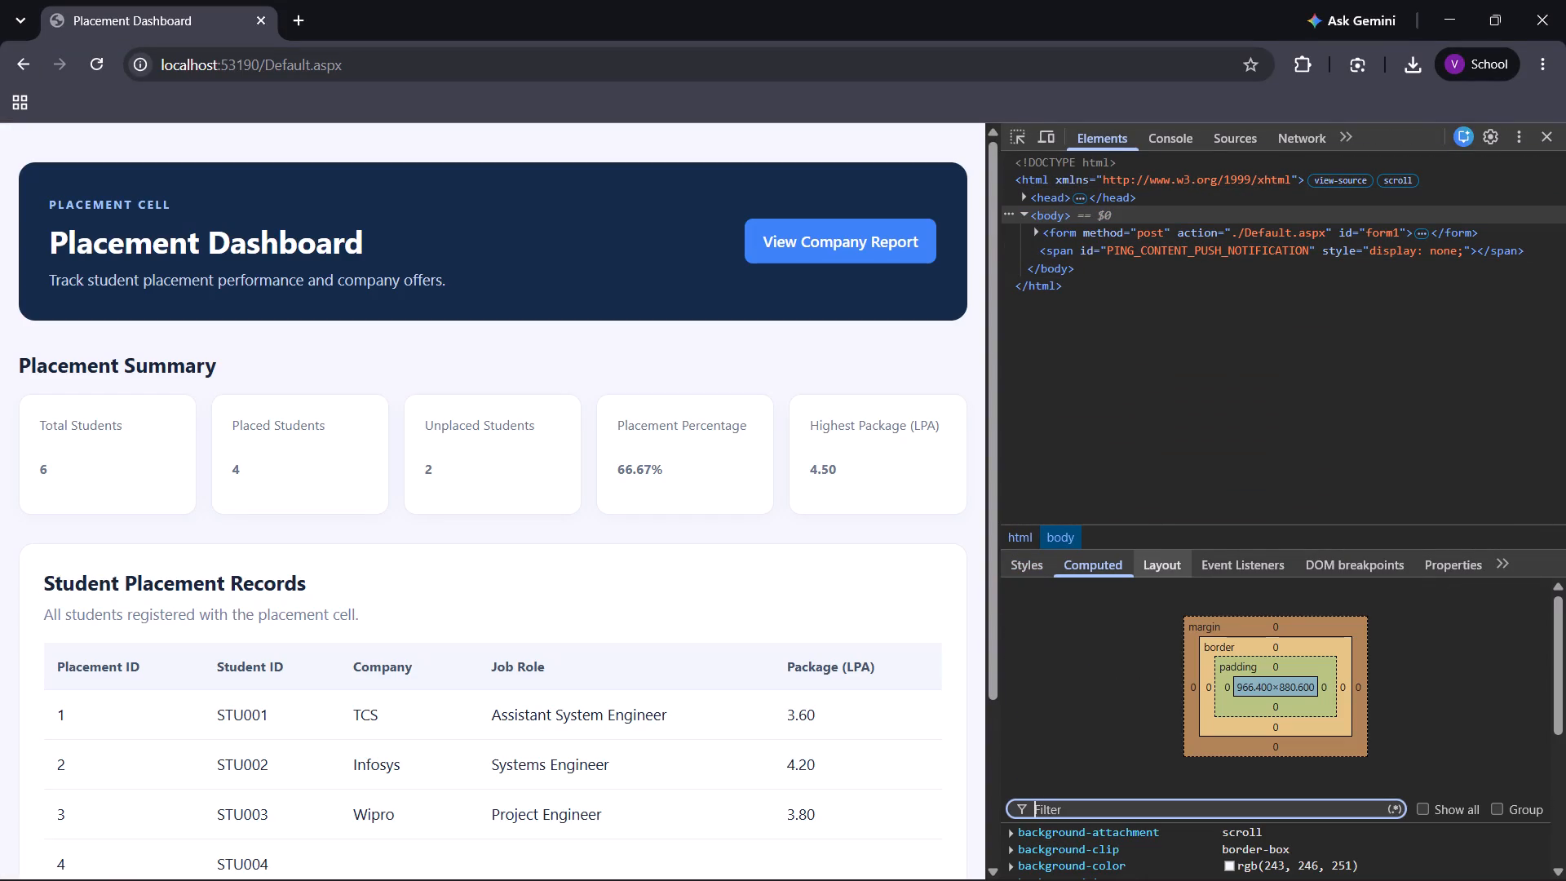
click(1181, 568)
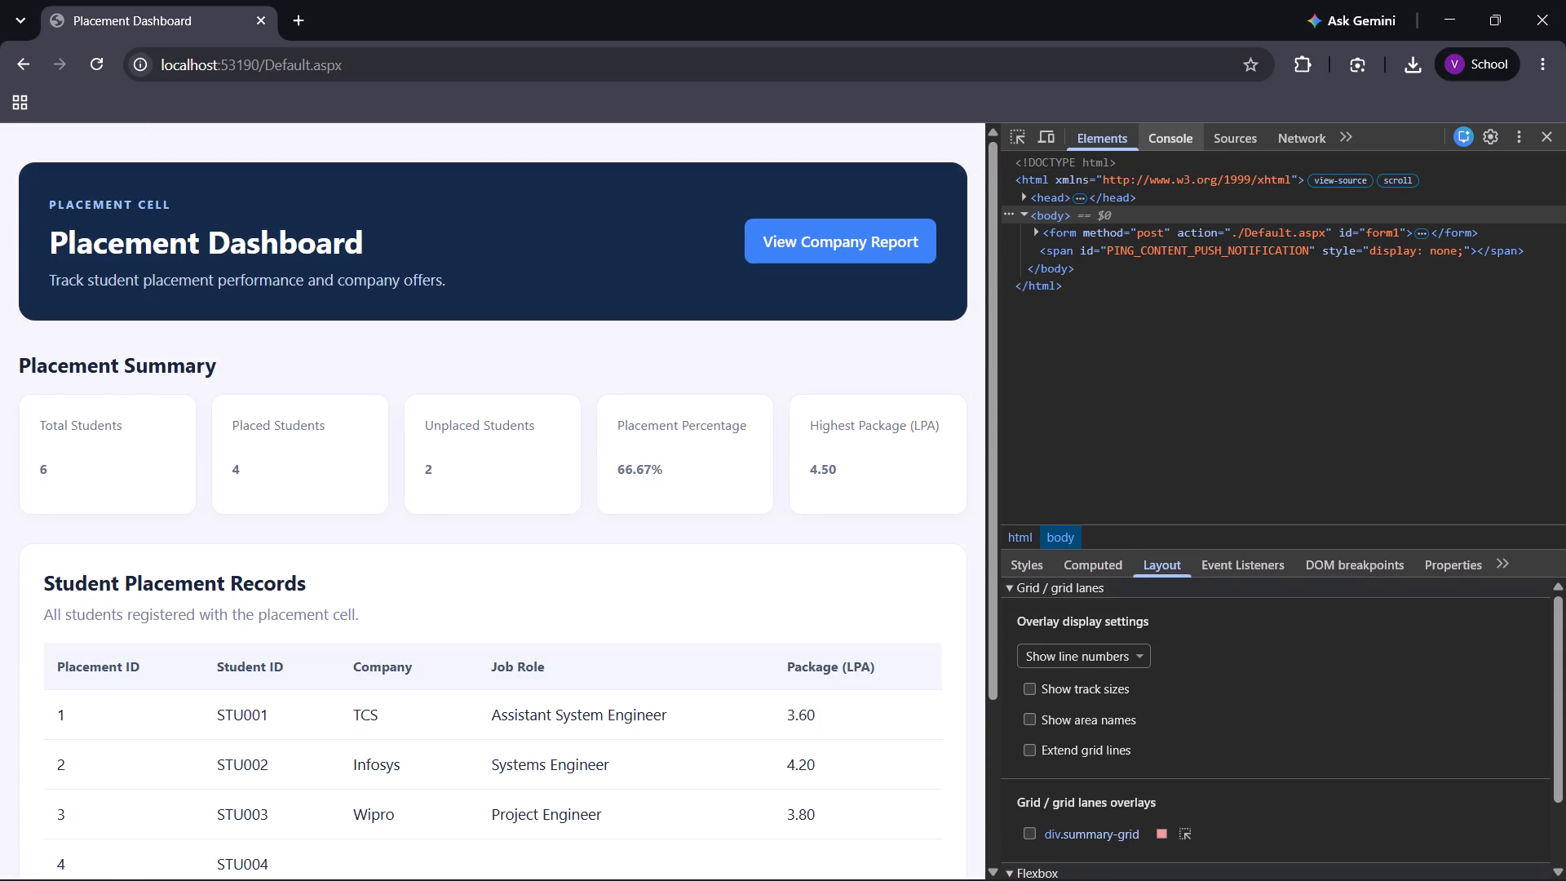
click(1177, 132)
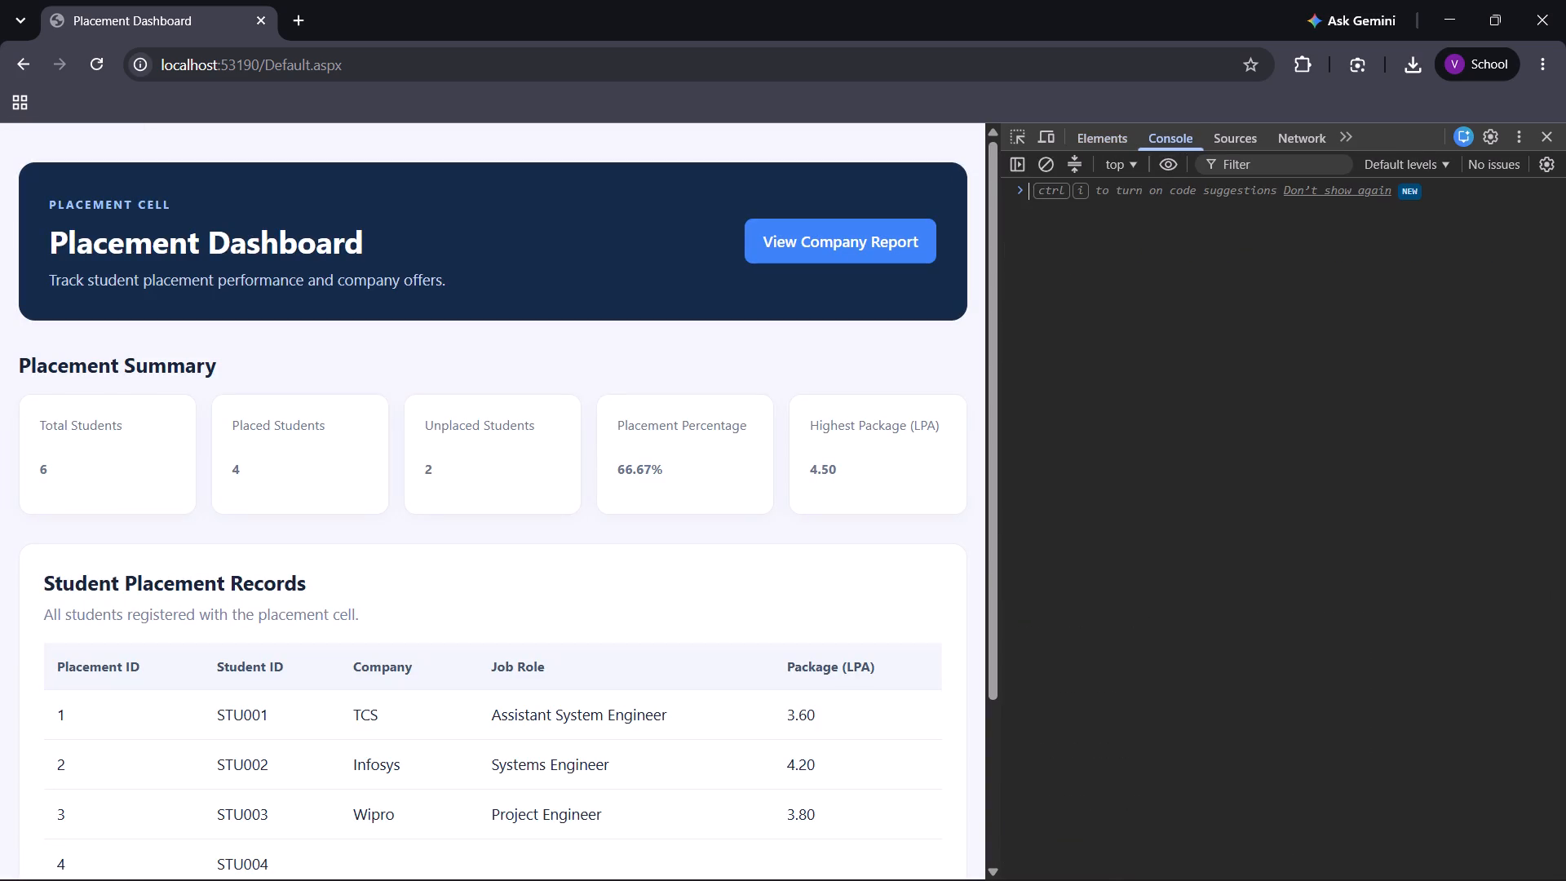
click(1244, 129)
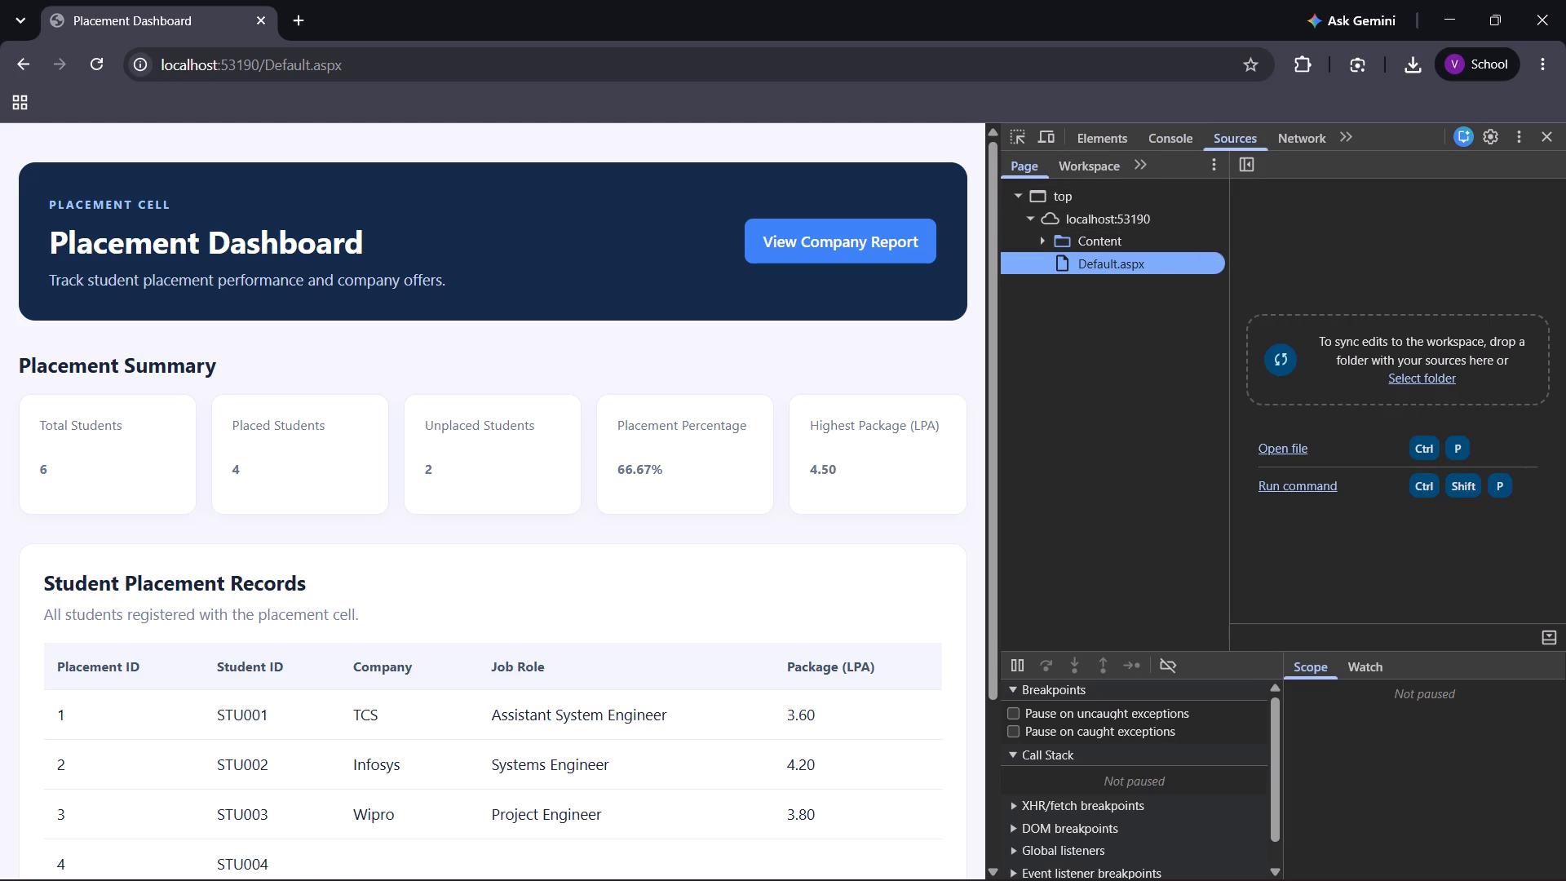
scroll(1090, 706, down, 1)
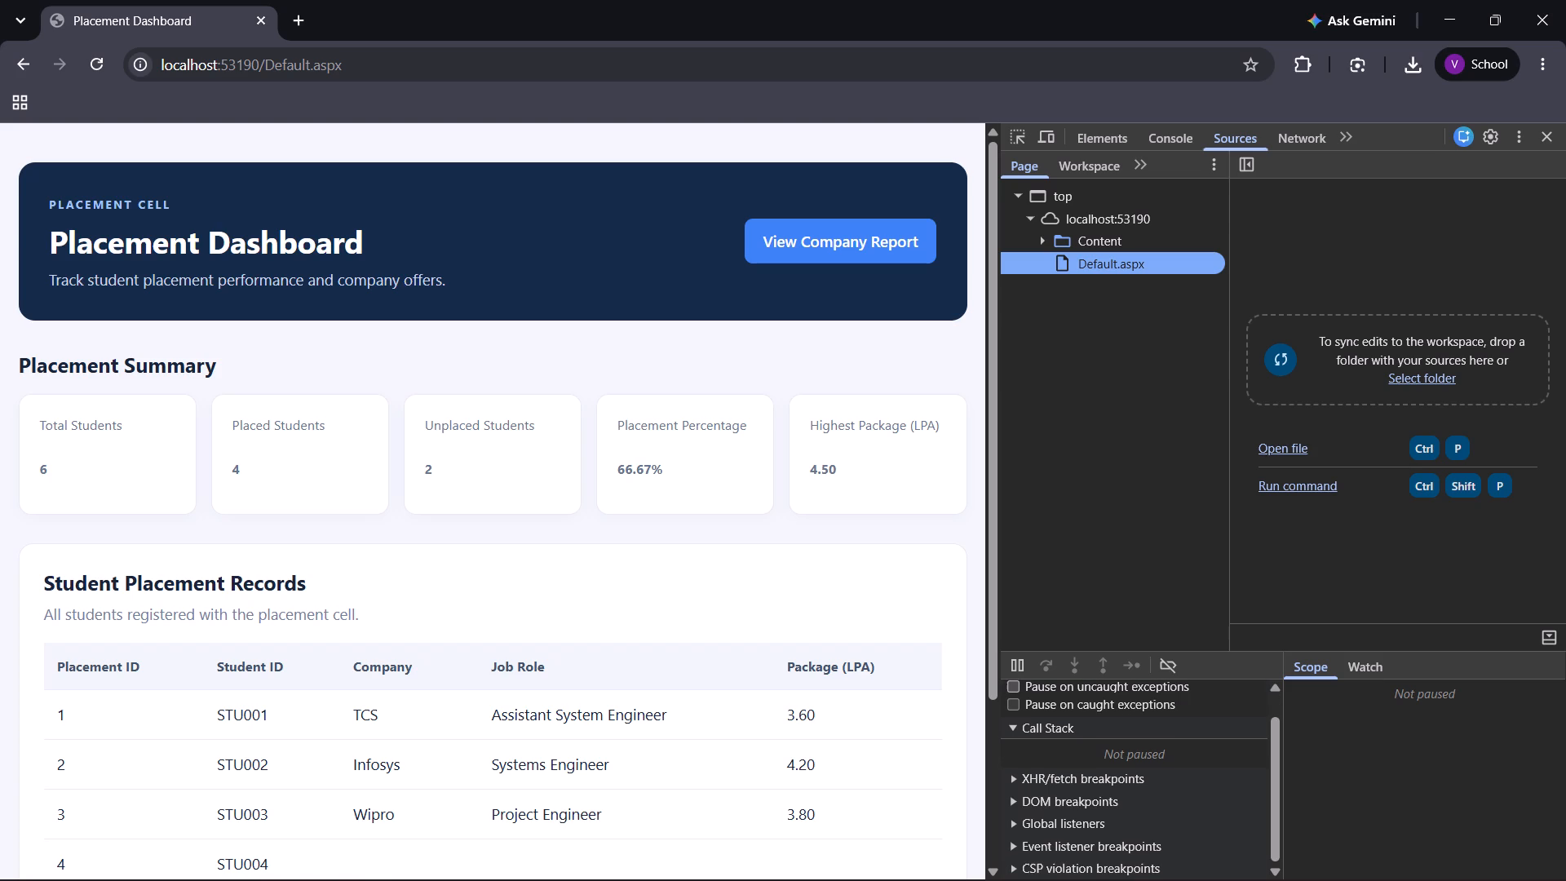
scroll(1090, 706, down, 1)
scroll(1090, 706, up, 2)
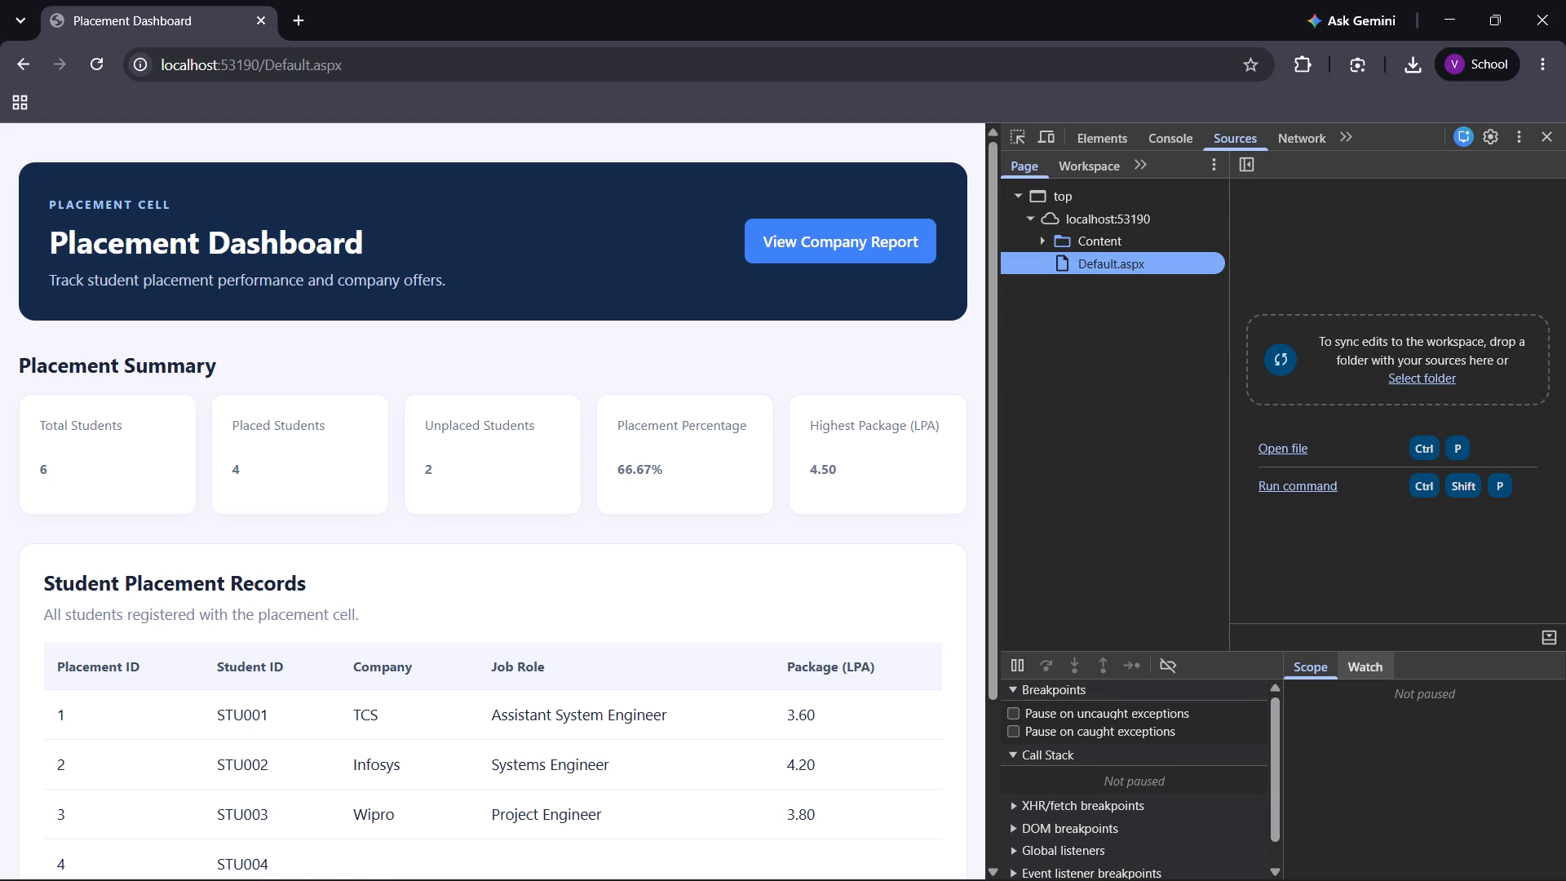
click(1372, 668)
click(1317, 682)
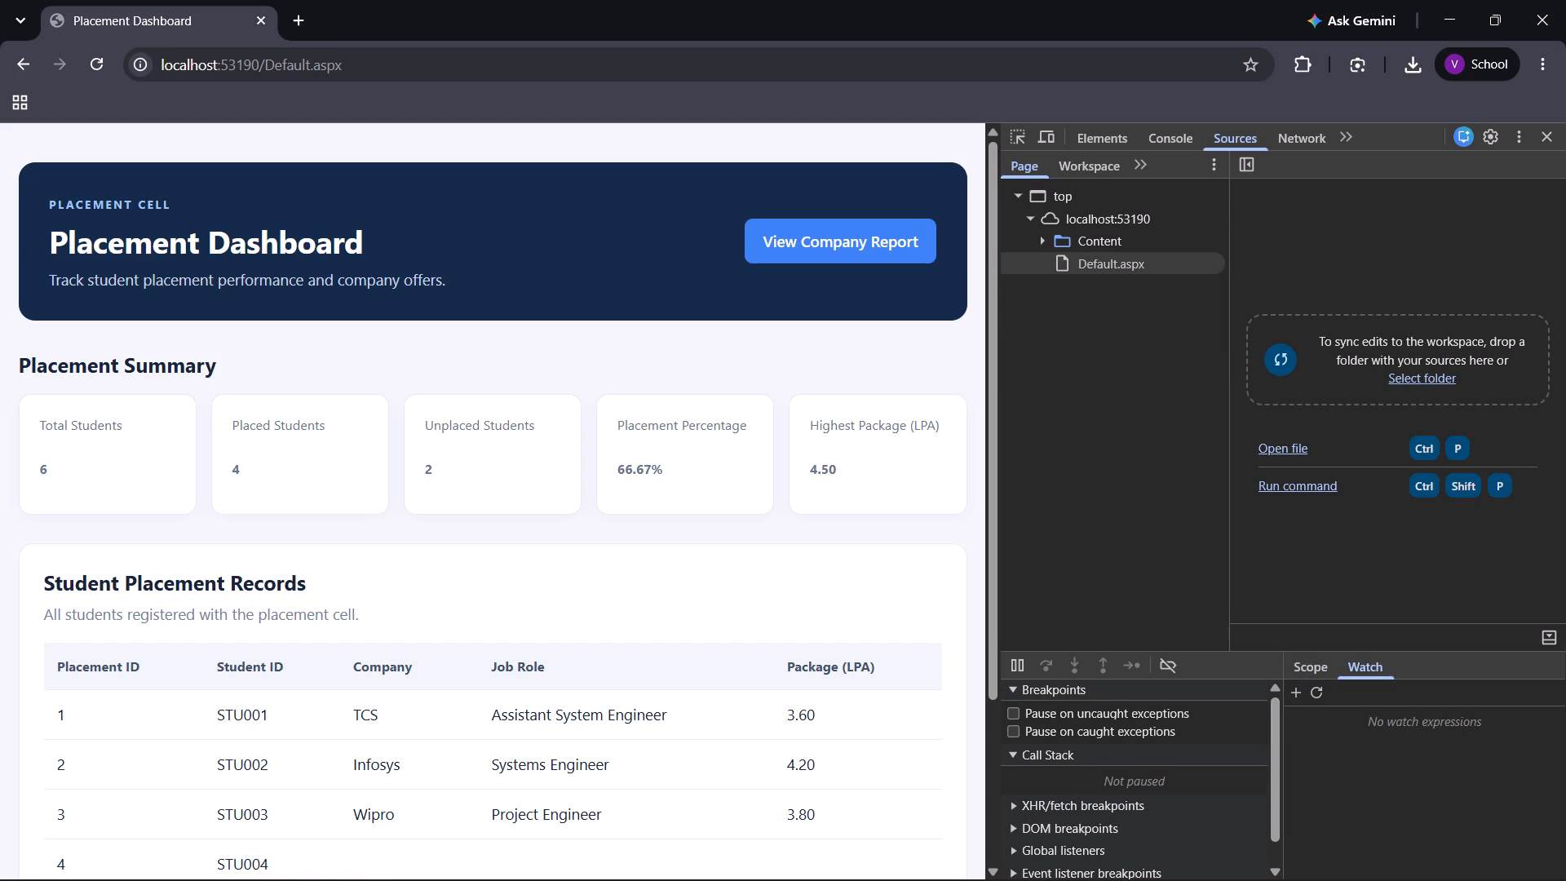
click(1317, 665)
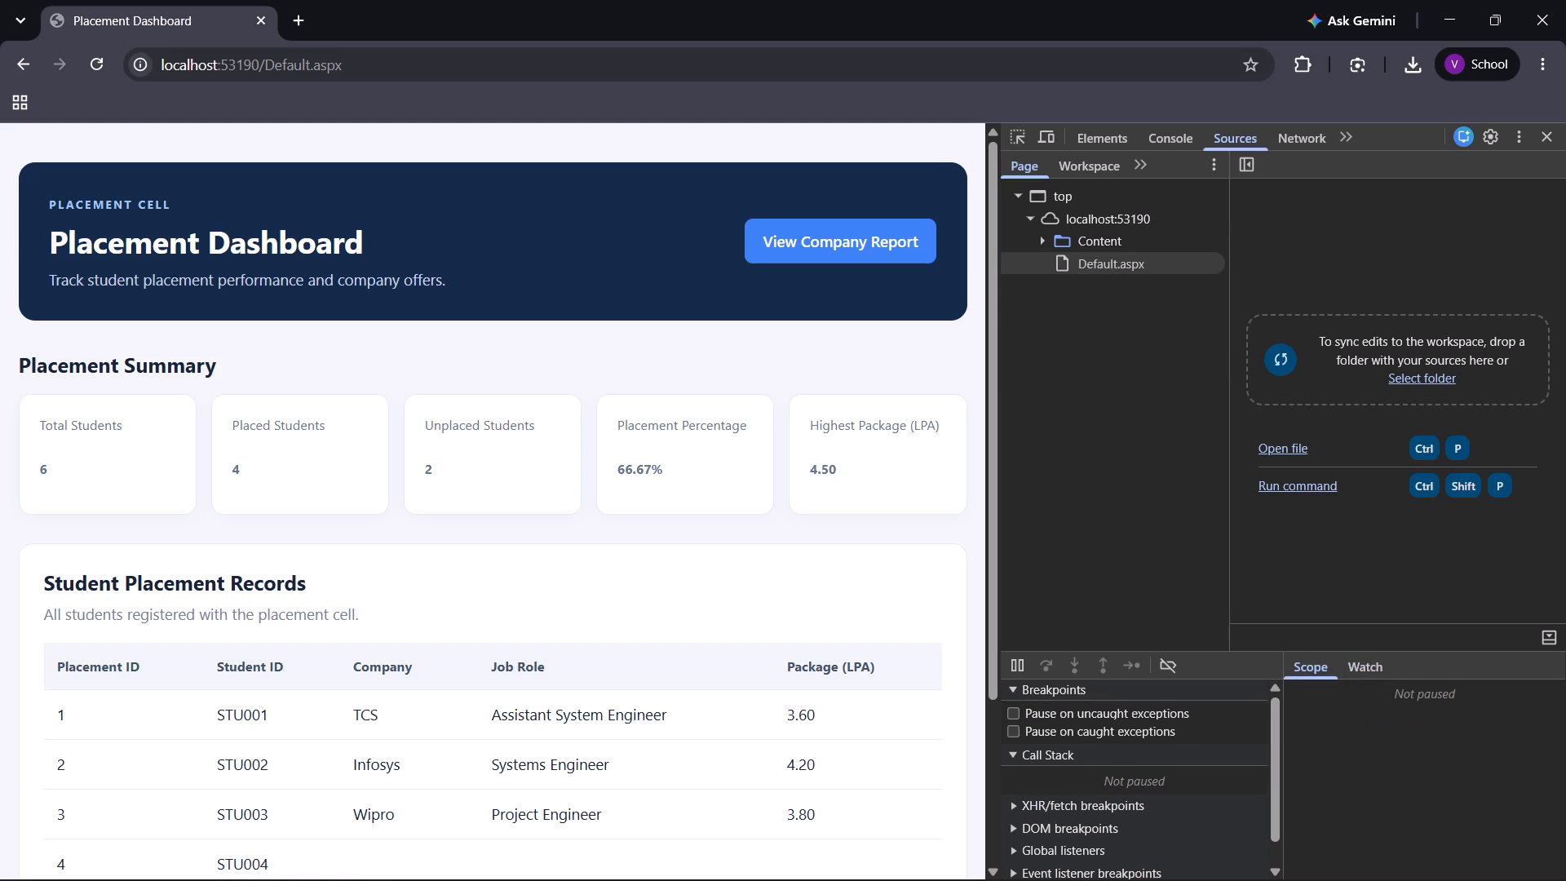
Open the developer tools settings and read through the Preferences options from Appearance down to Debugger.
click(1492, 143)
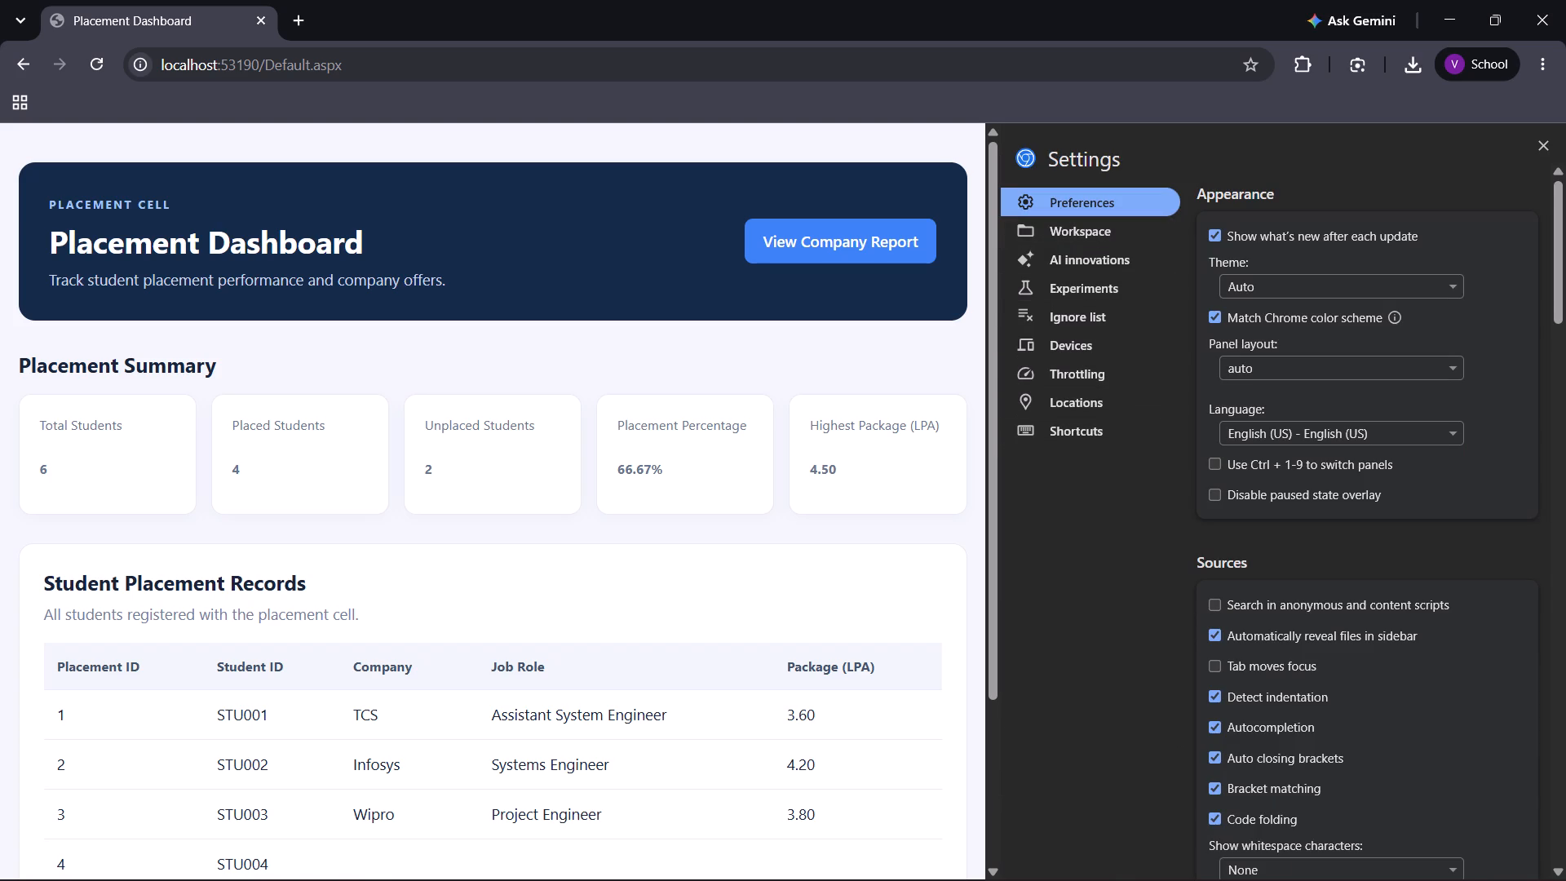
scroll(1283, 520, down, 6)
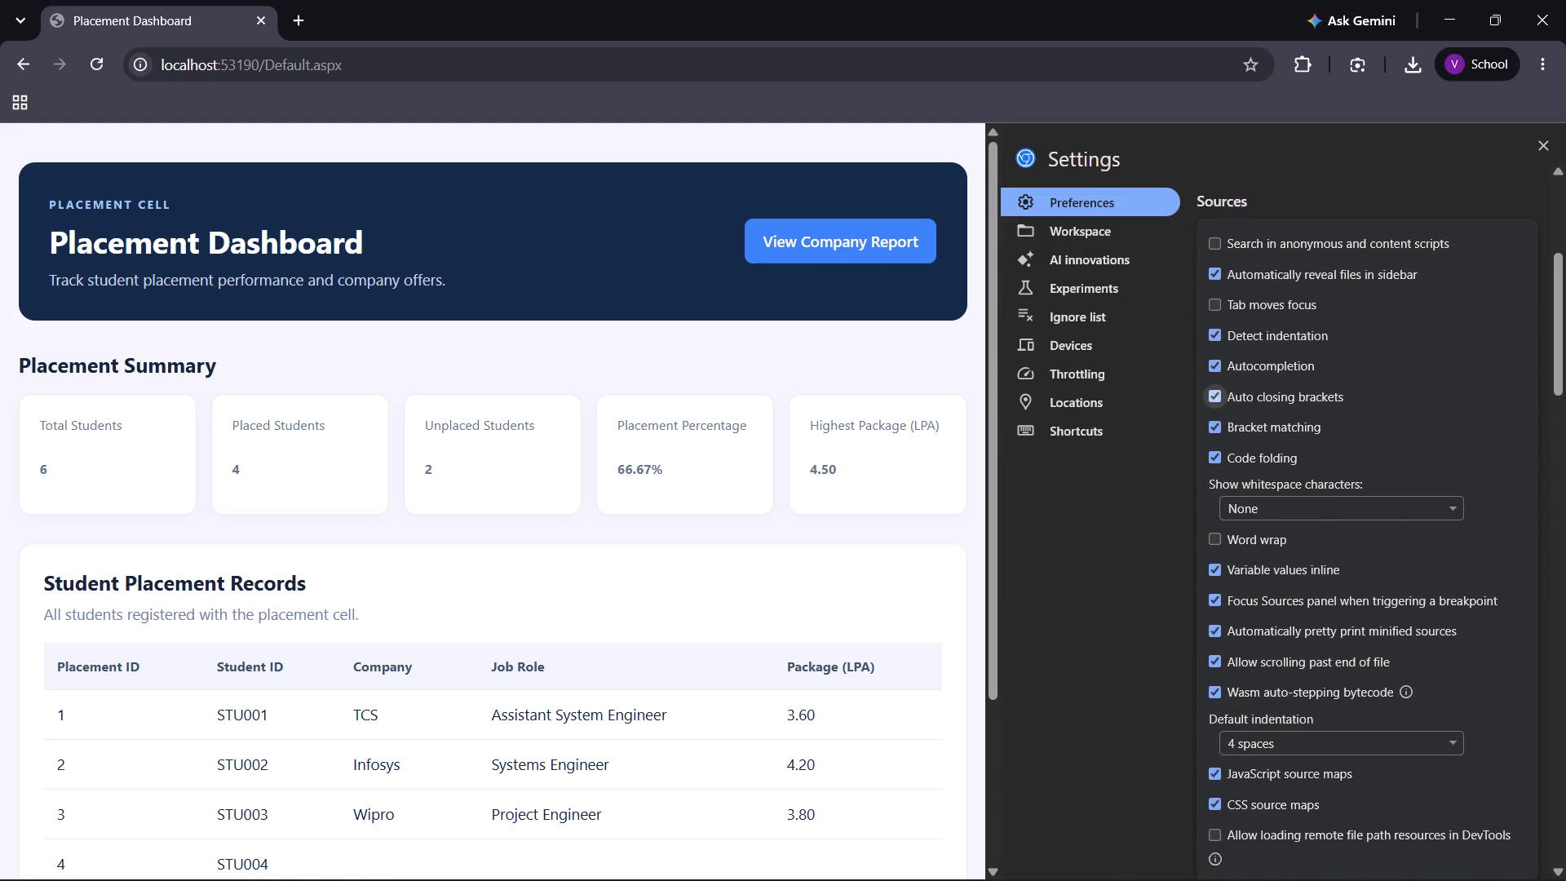
scroll(1283, 520, down, 8)
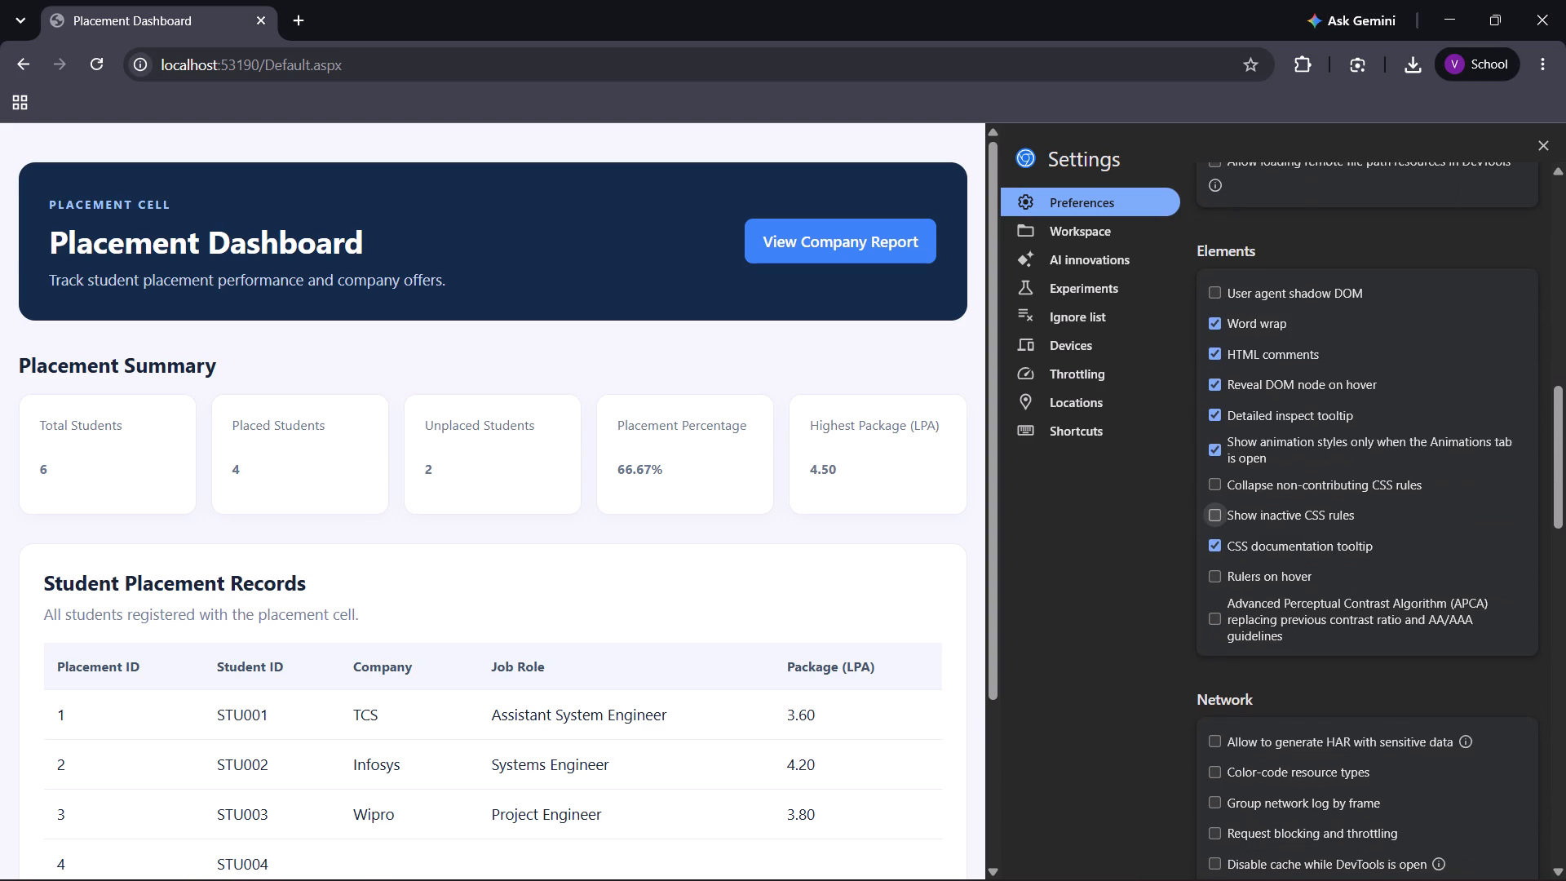
scroll(1283, 520, down, 7)
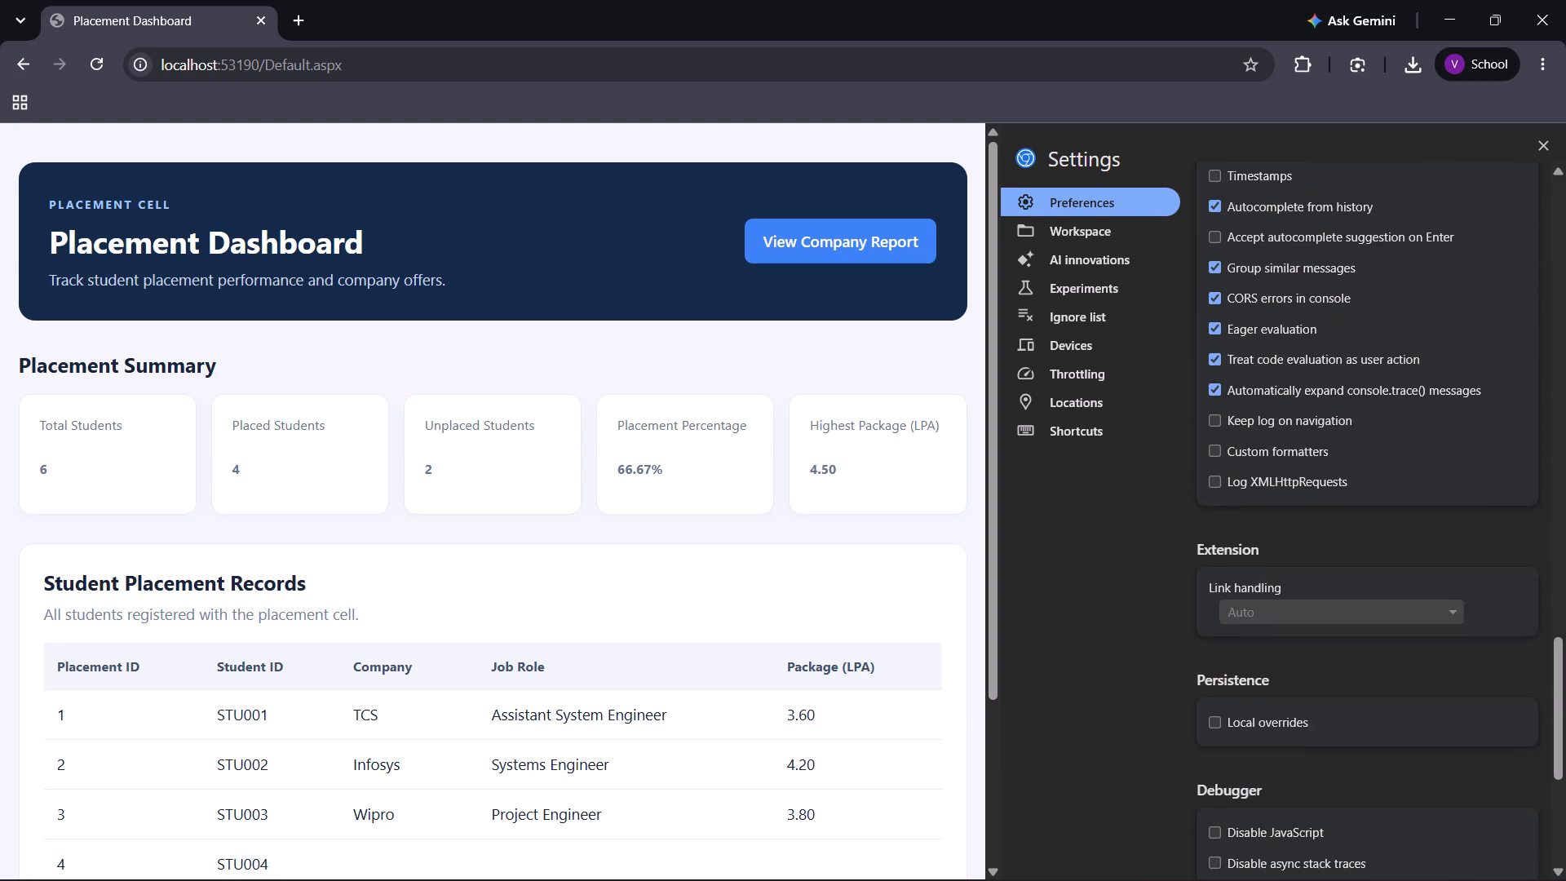
scroll(1283, 520, down, 1)
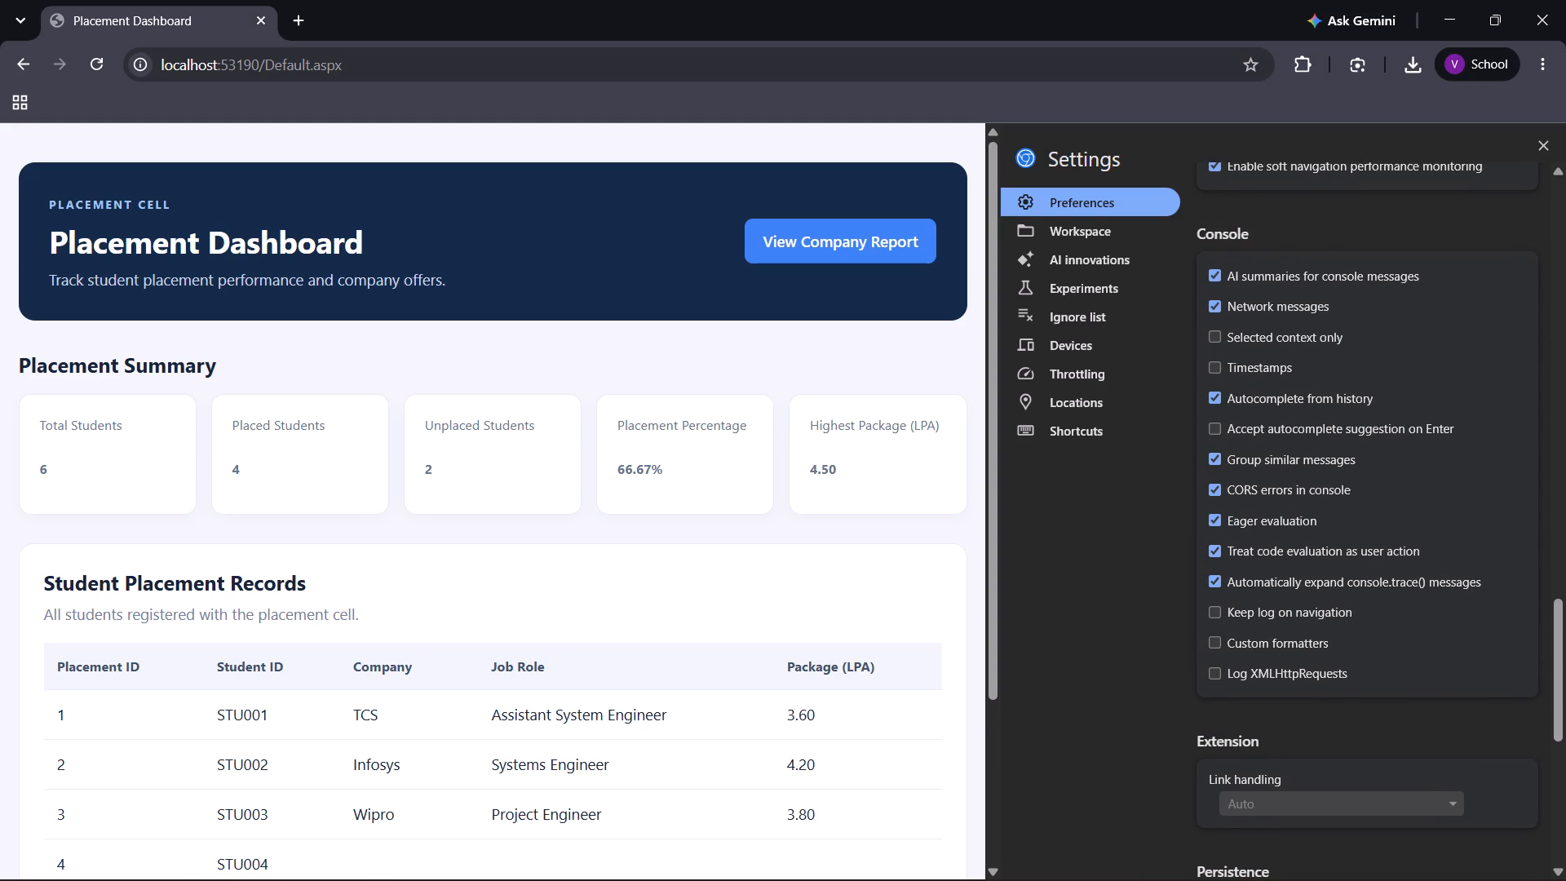
scroll(1307, 317, up, 4)
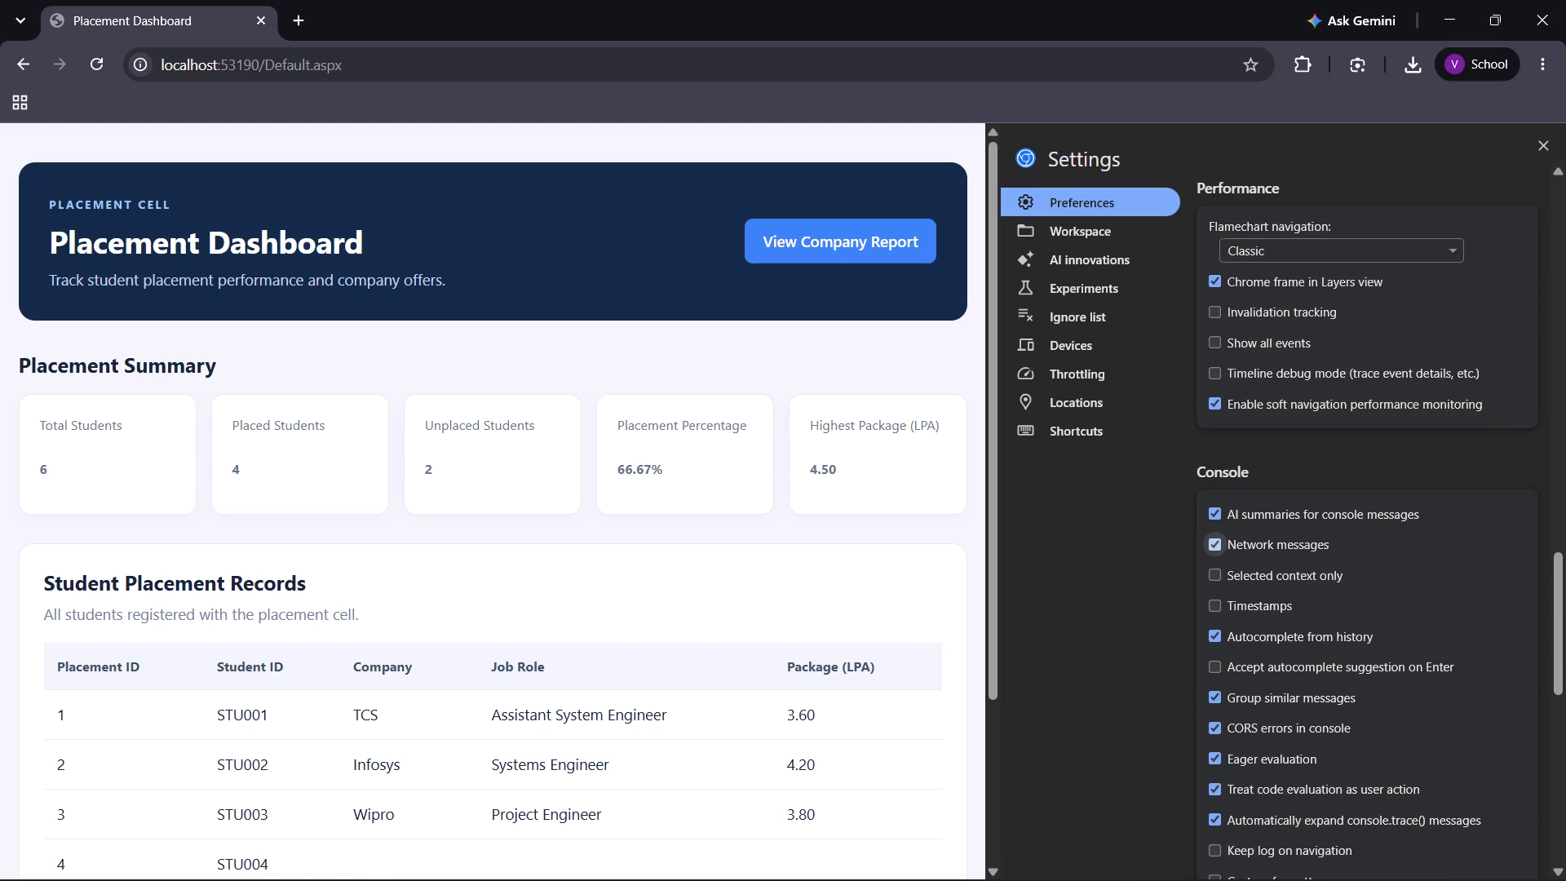
scroll(1307, 317, up, 4)
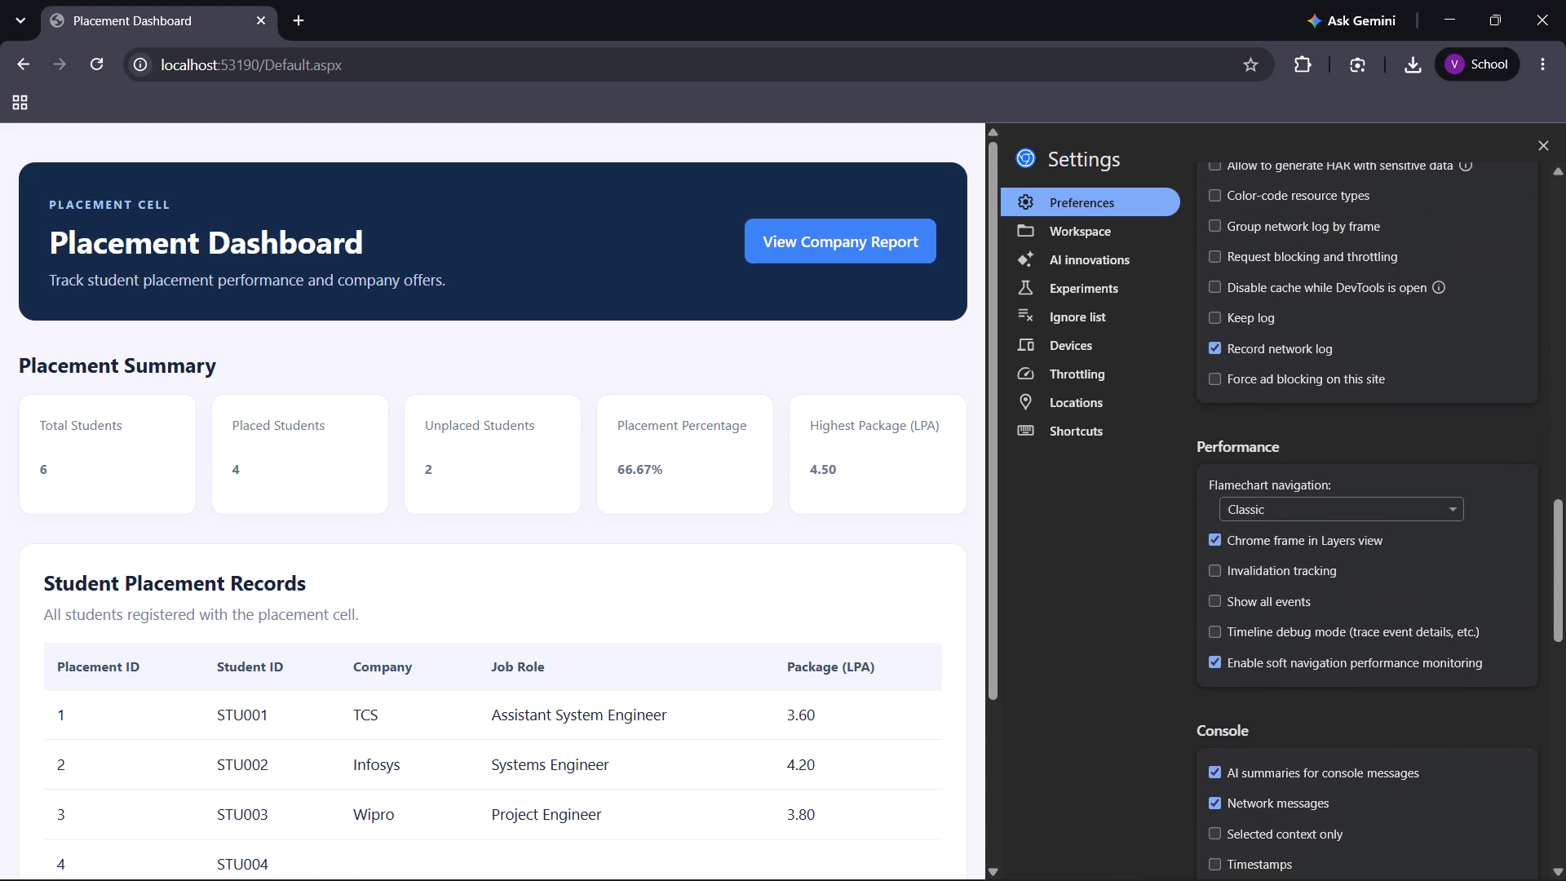
scroll(1307, 317, up, 4)
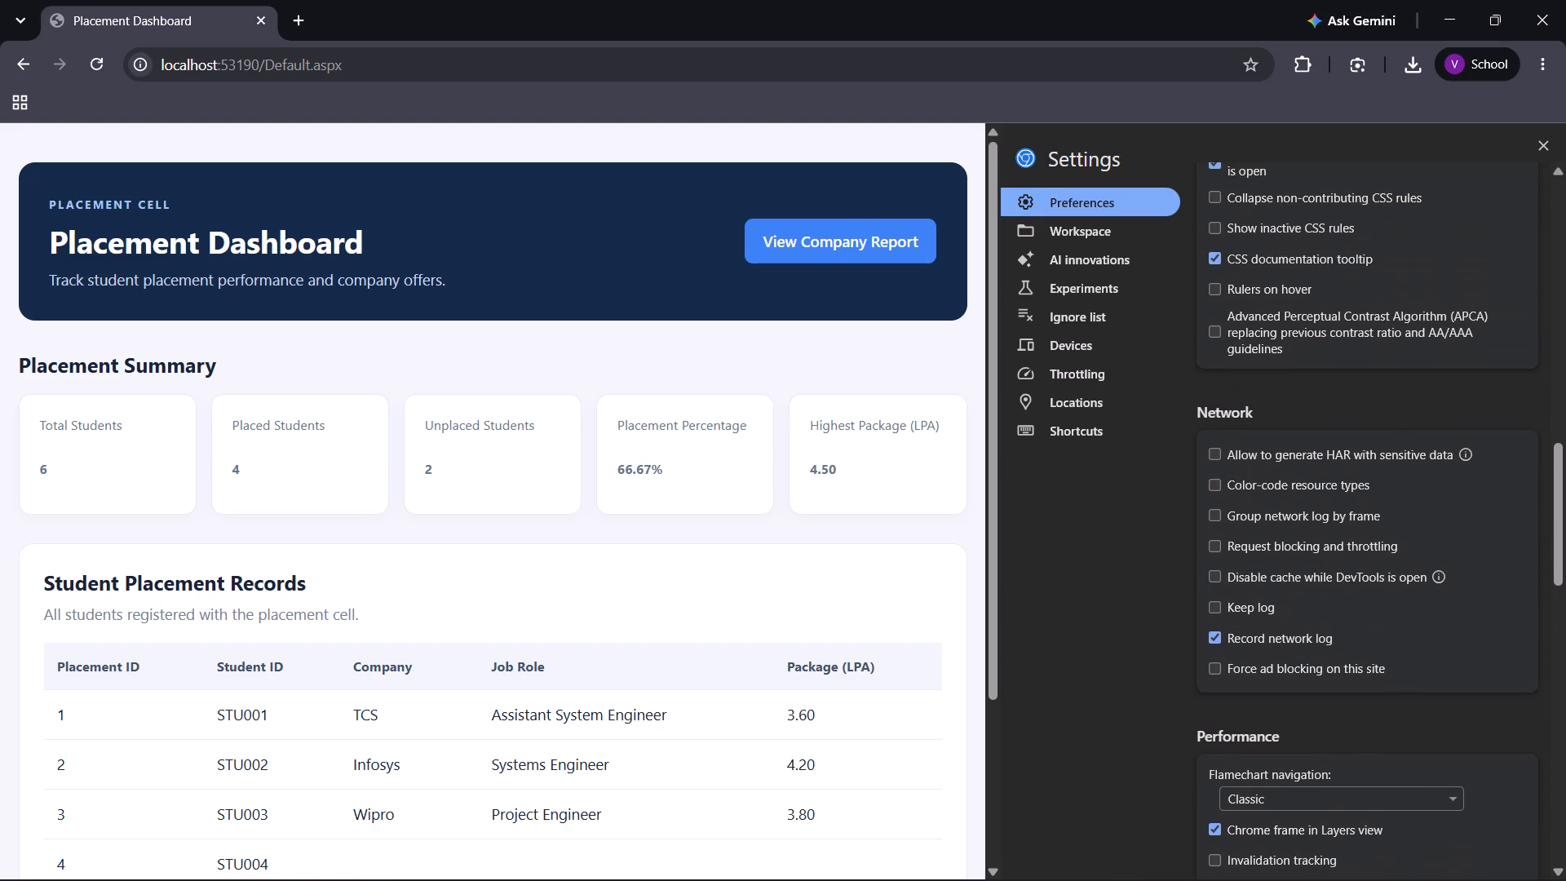
scroll(1307, 317, up, 4)
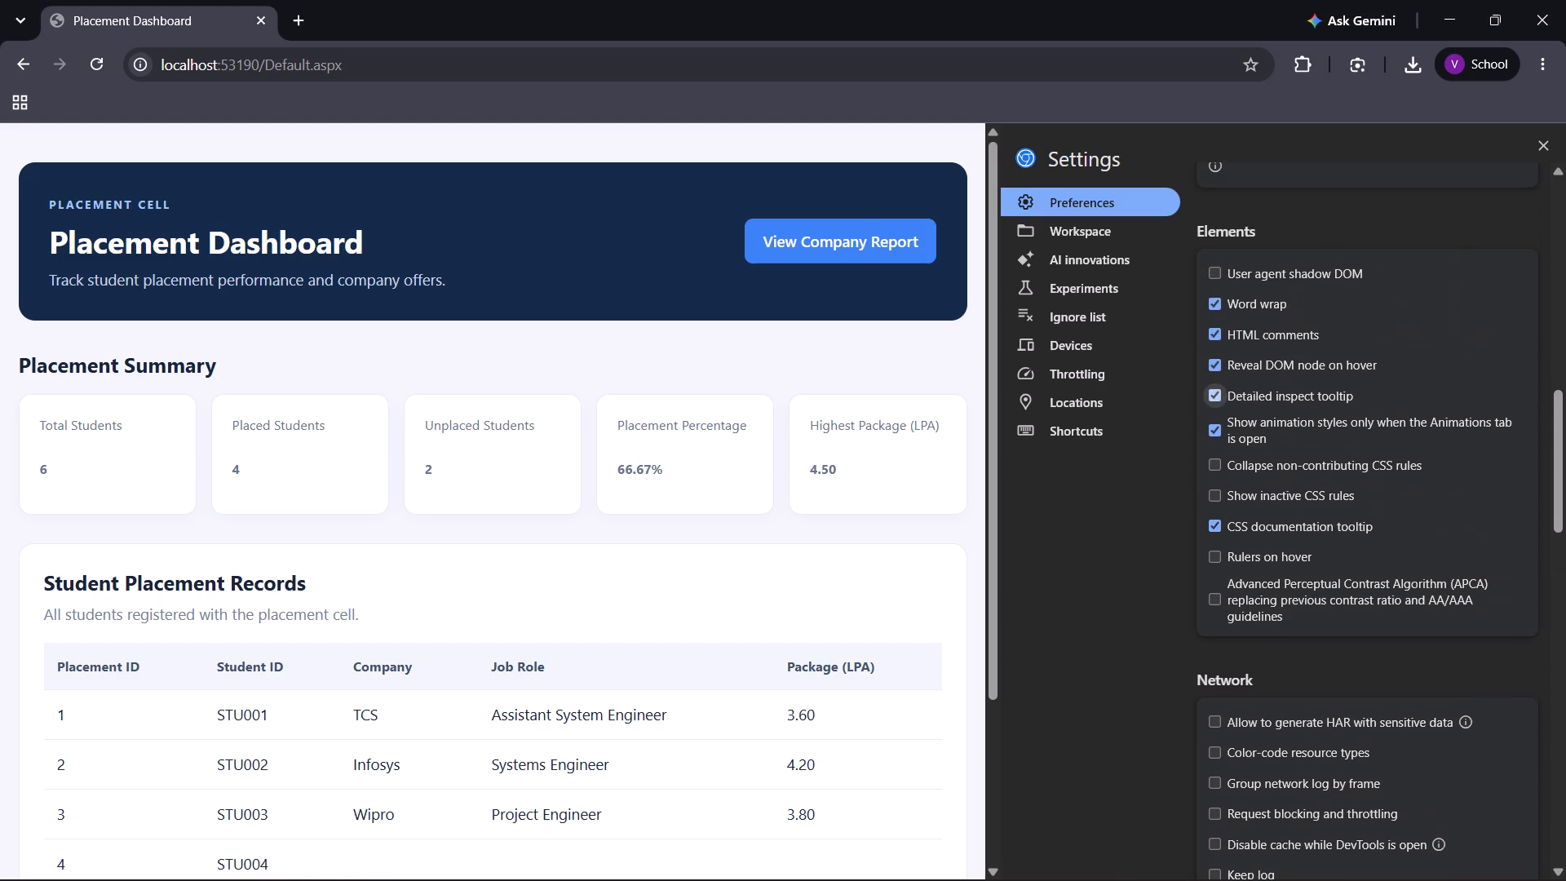
scroll(1307, 317, up, 3)
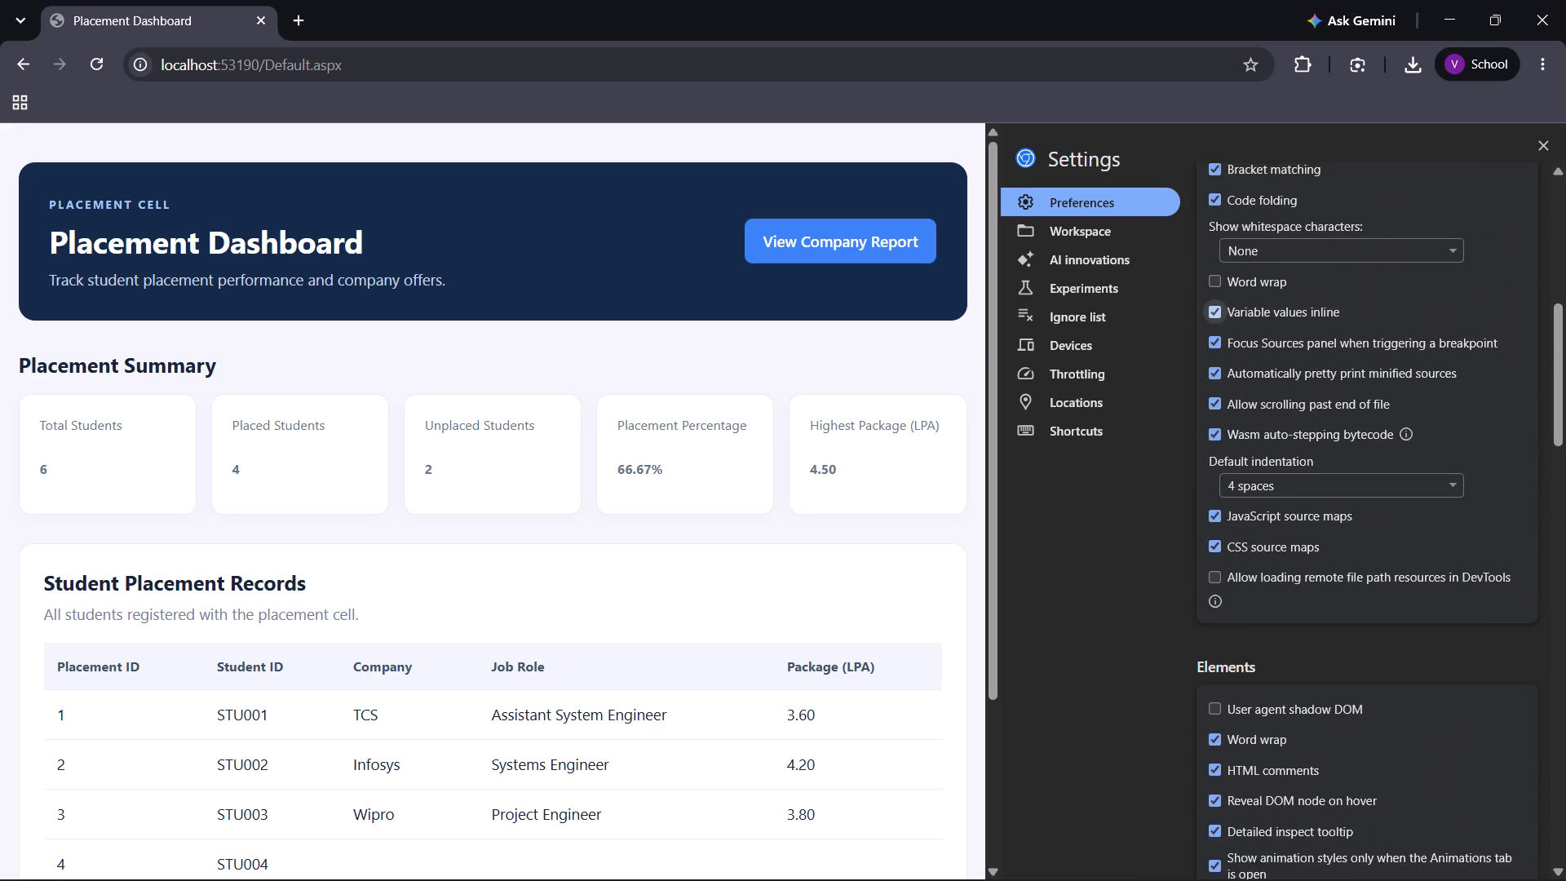
scroll(1307, 317, up, 5)
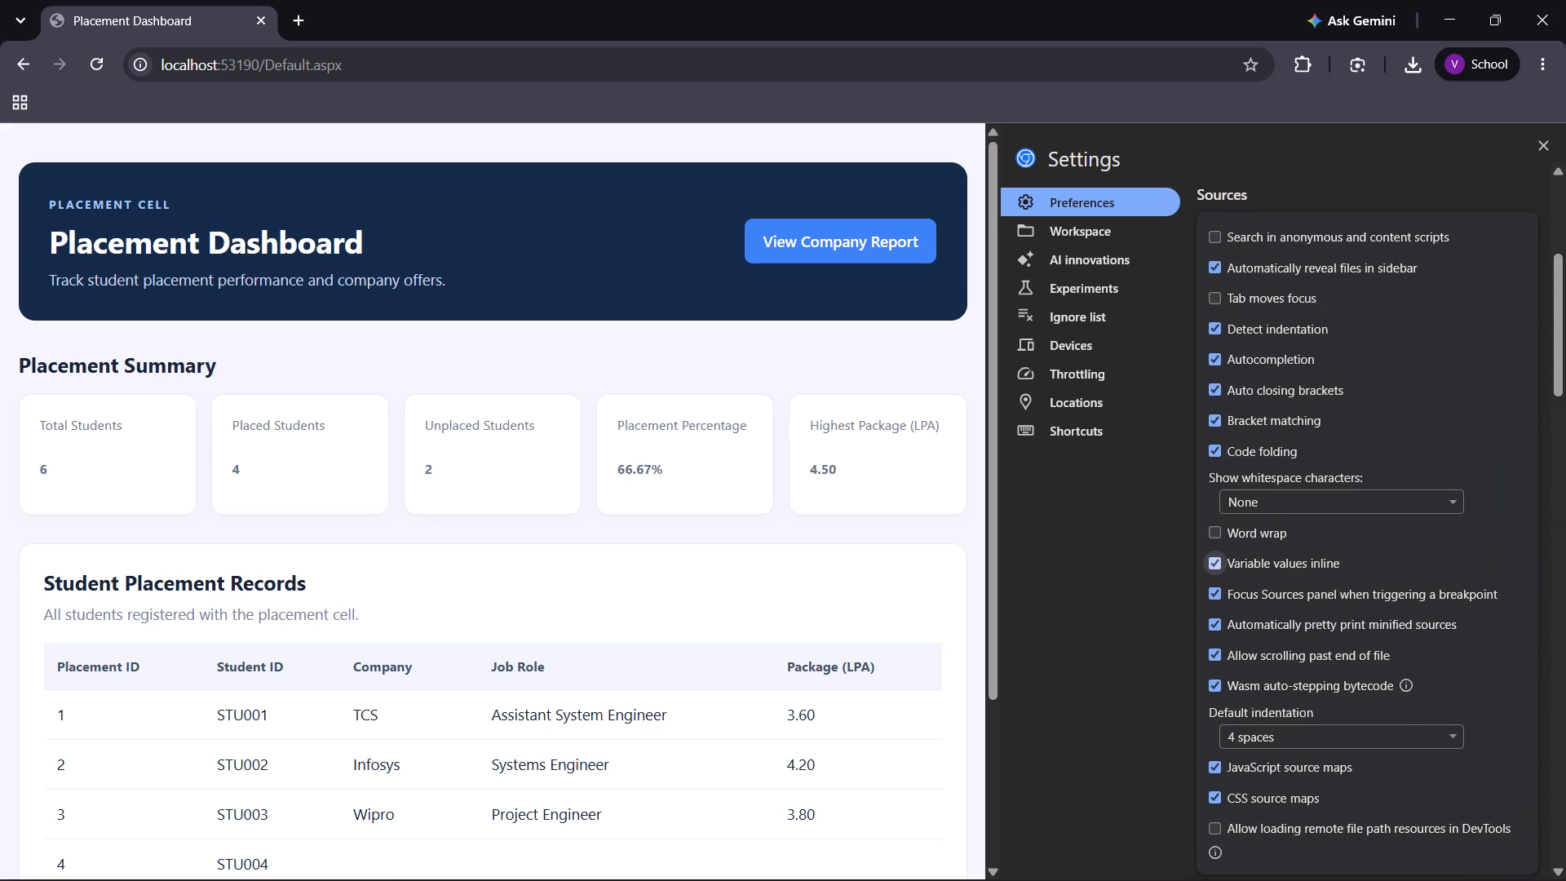
scroll(1307, 317, up, 4)
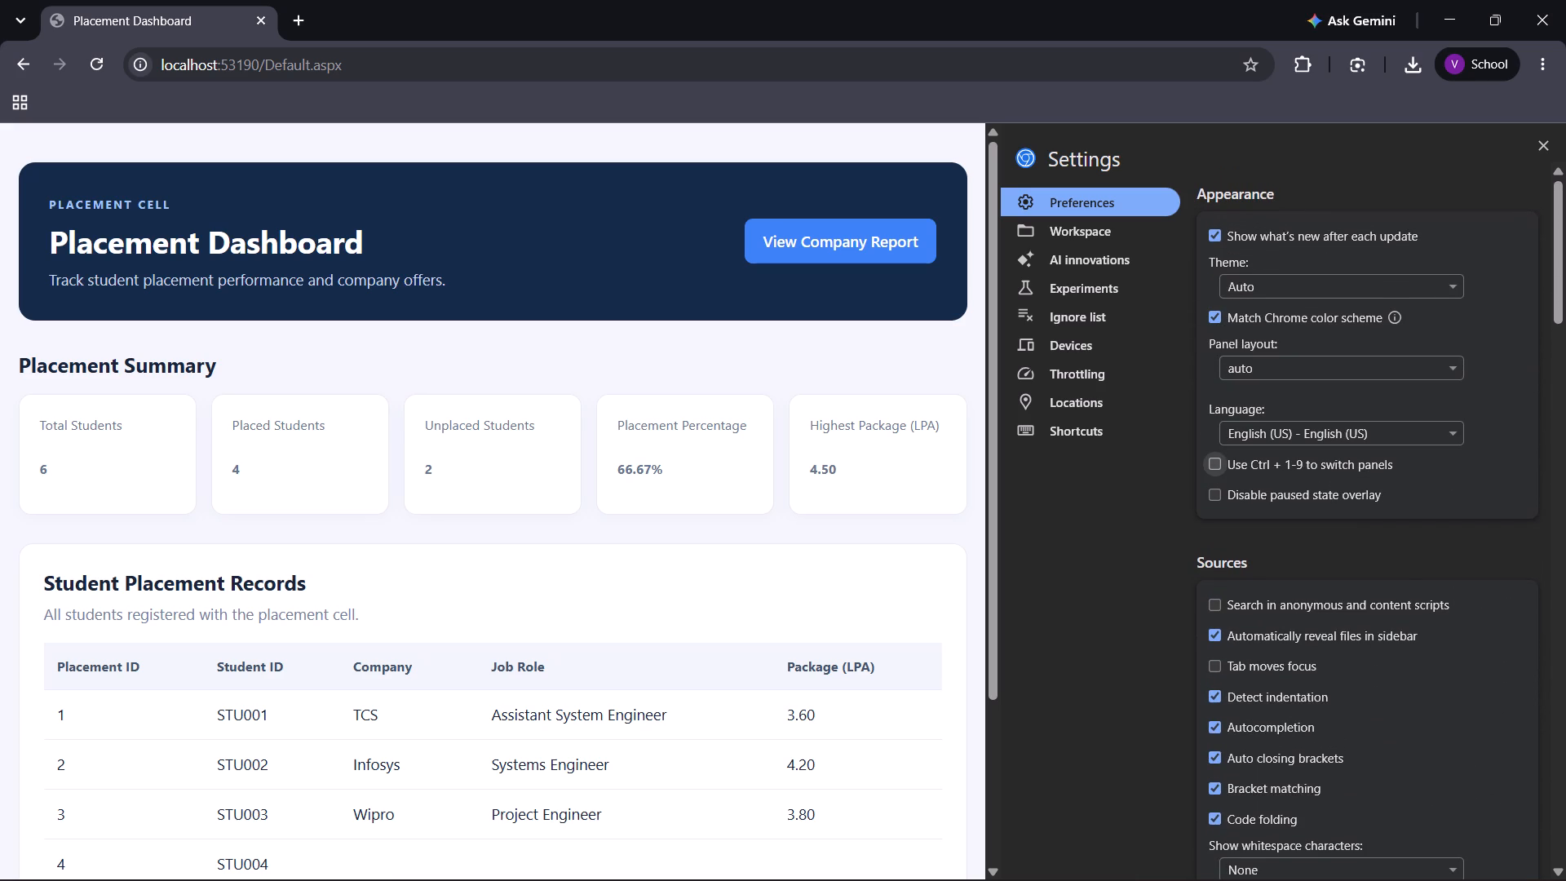
Examine the Devices, Ignore list and Workspace settings of the developer tools, and return to Preferences.
click(1091, 345)
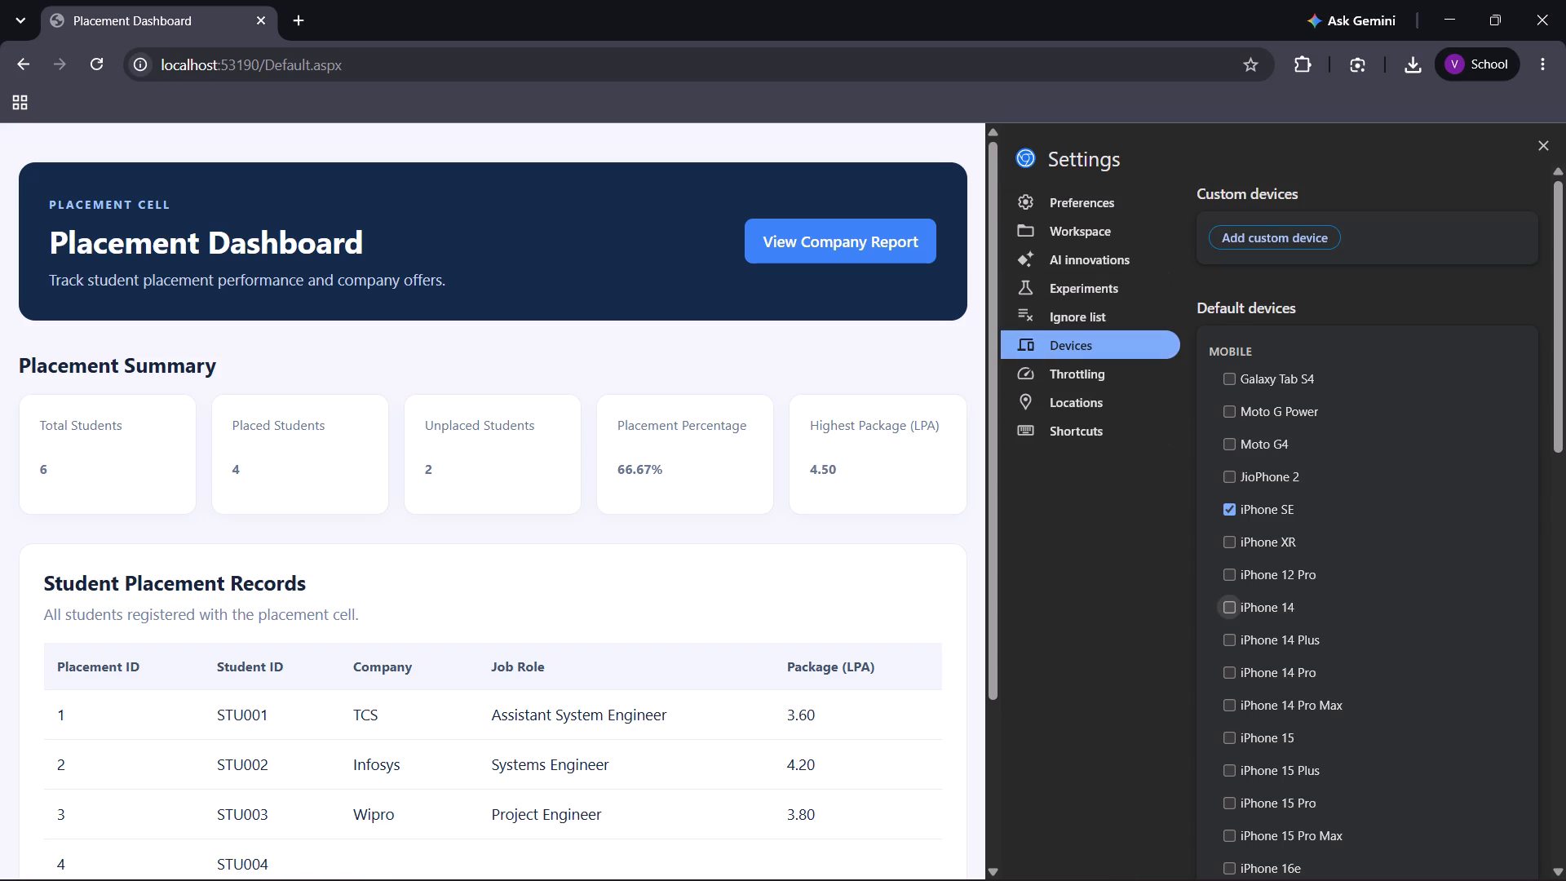
scroll(1280, 357, down, 3)
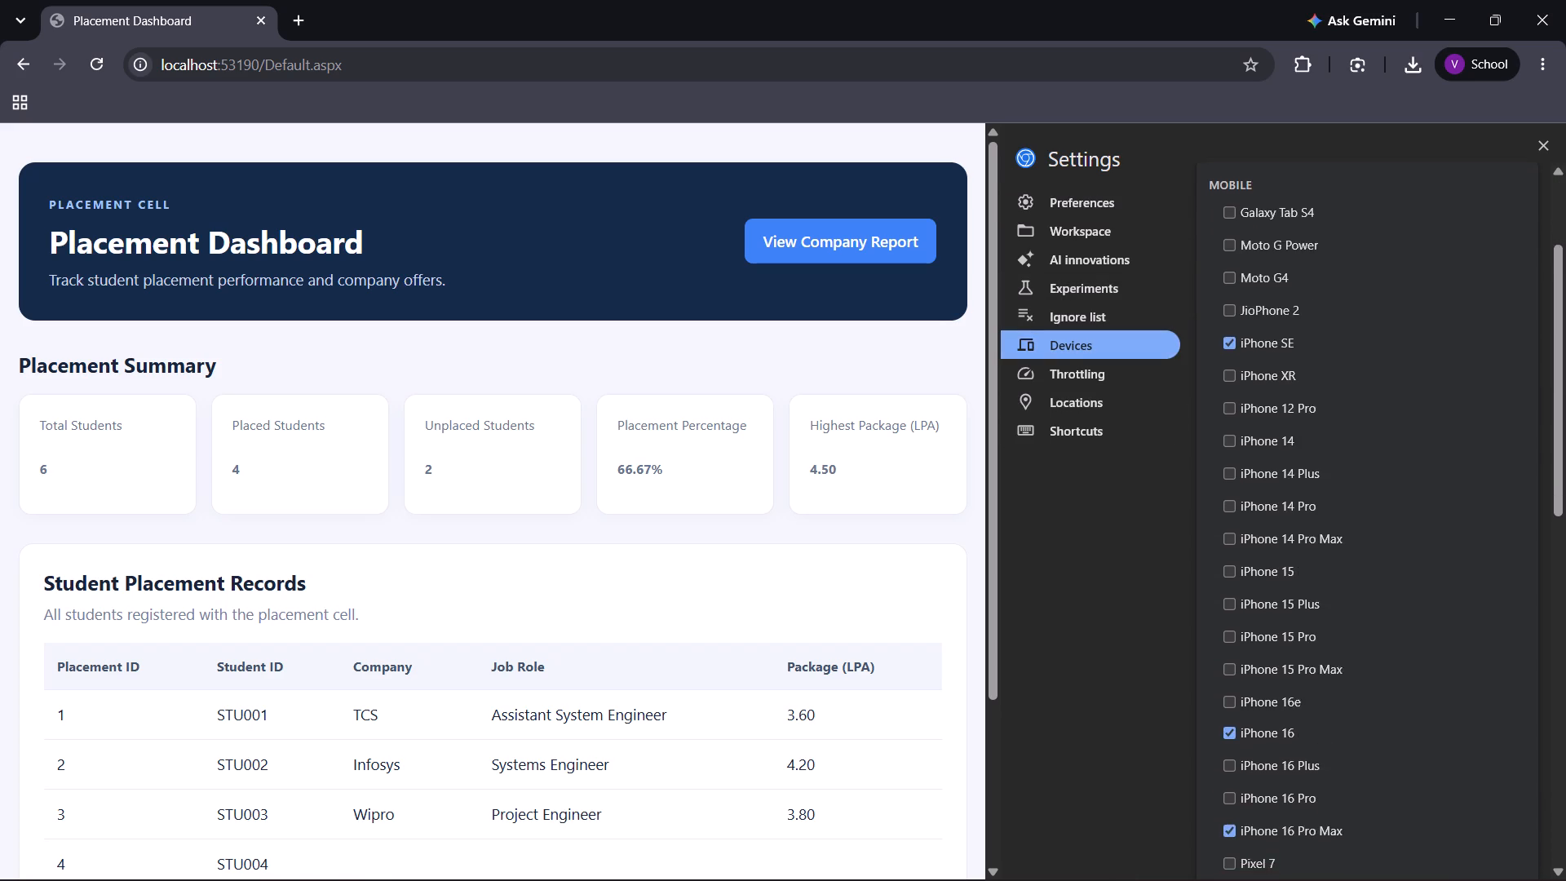
scroll(1280, 357, down, 7)
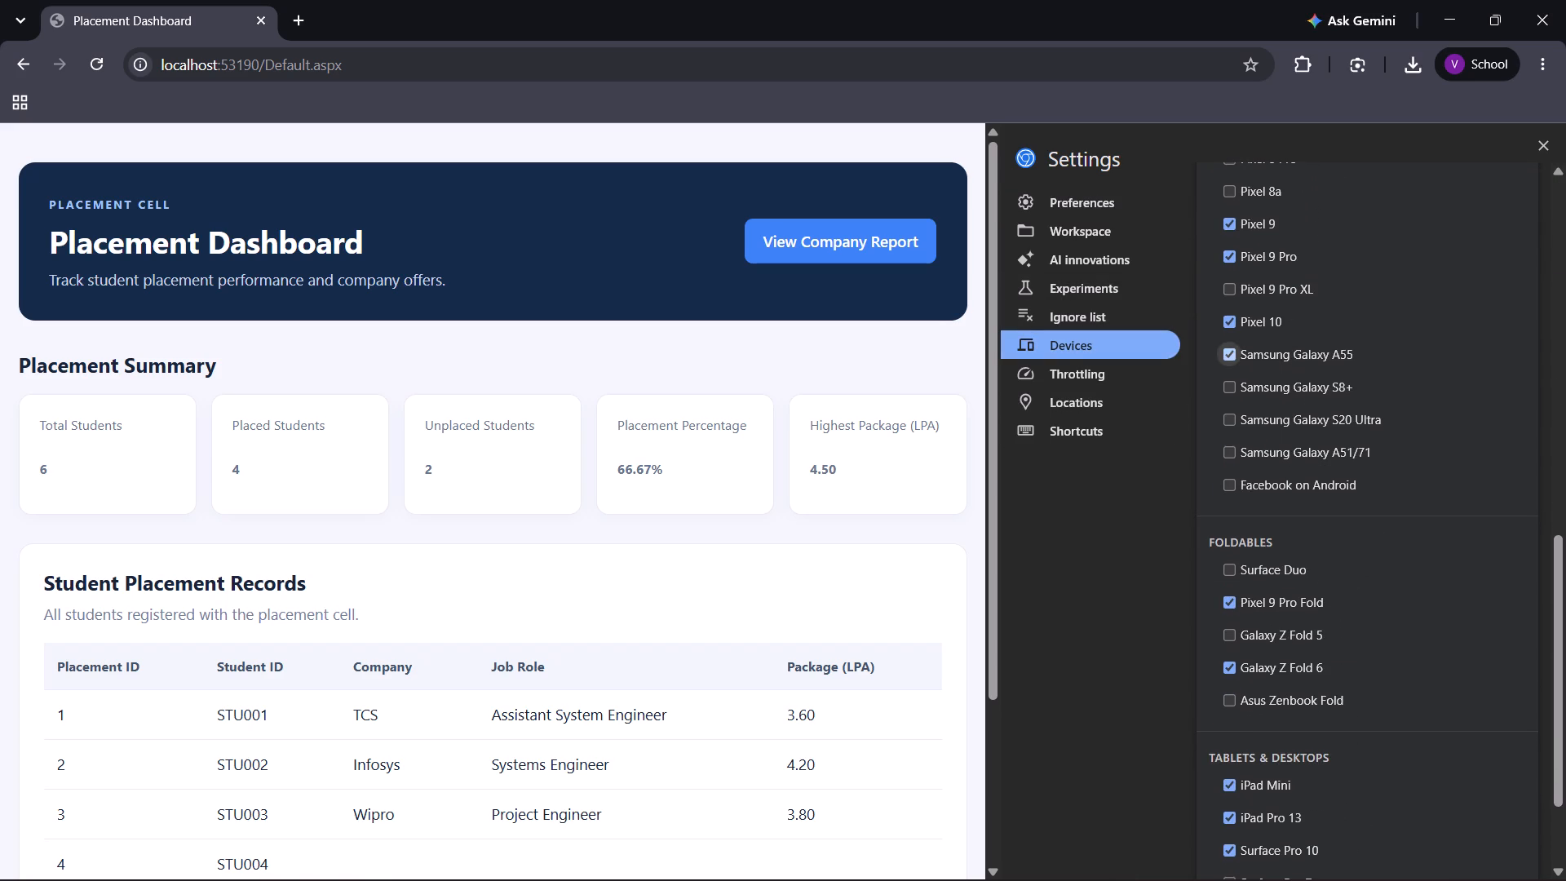
scroll(1280, 357, up, 8)
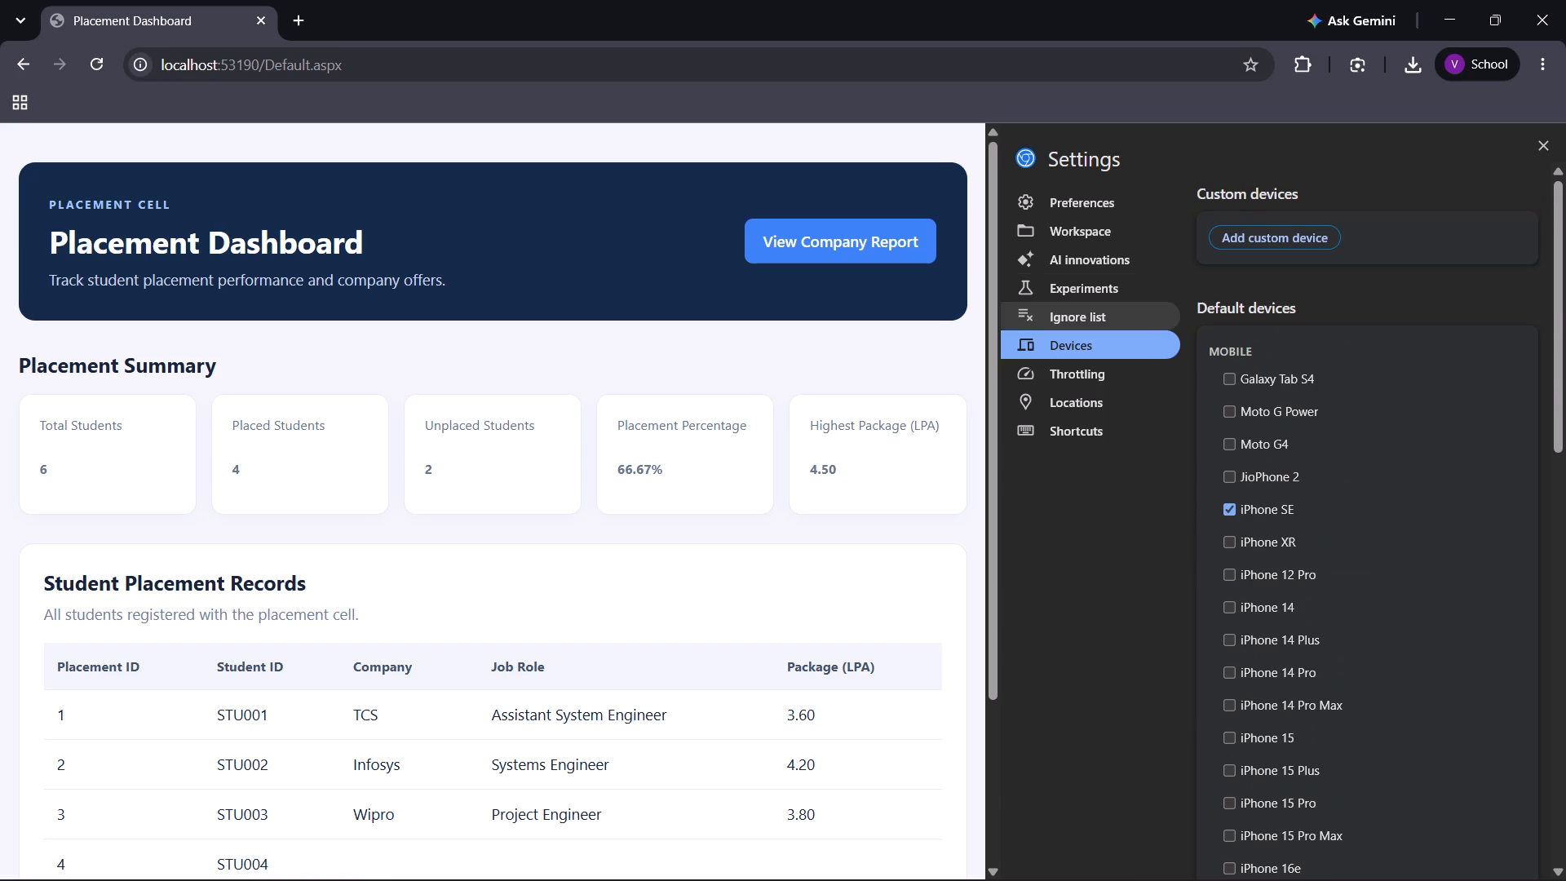
click(1078, 322)
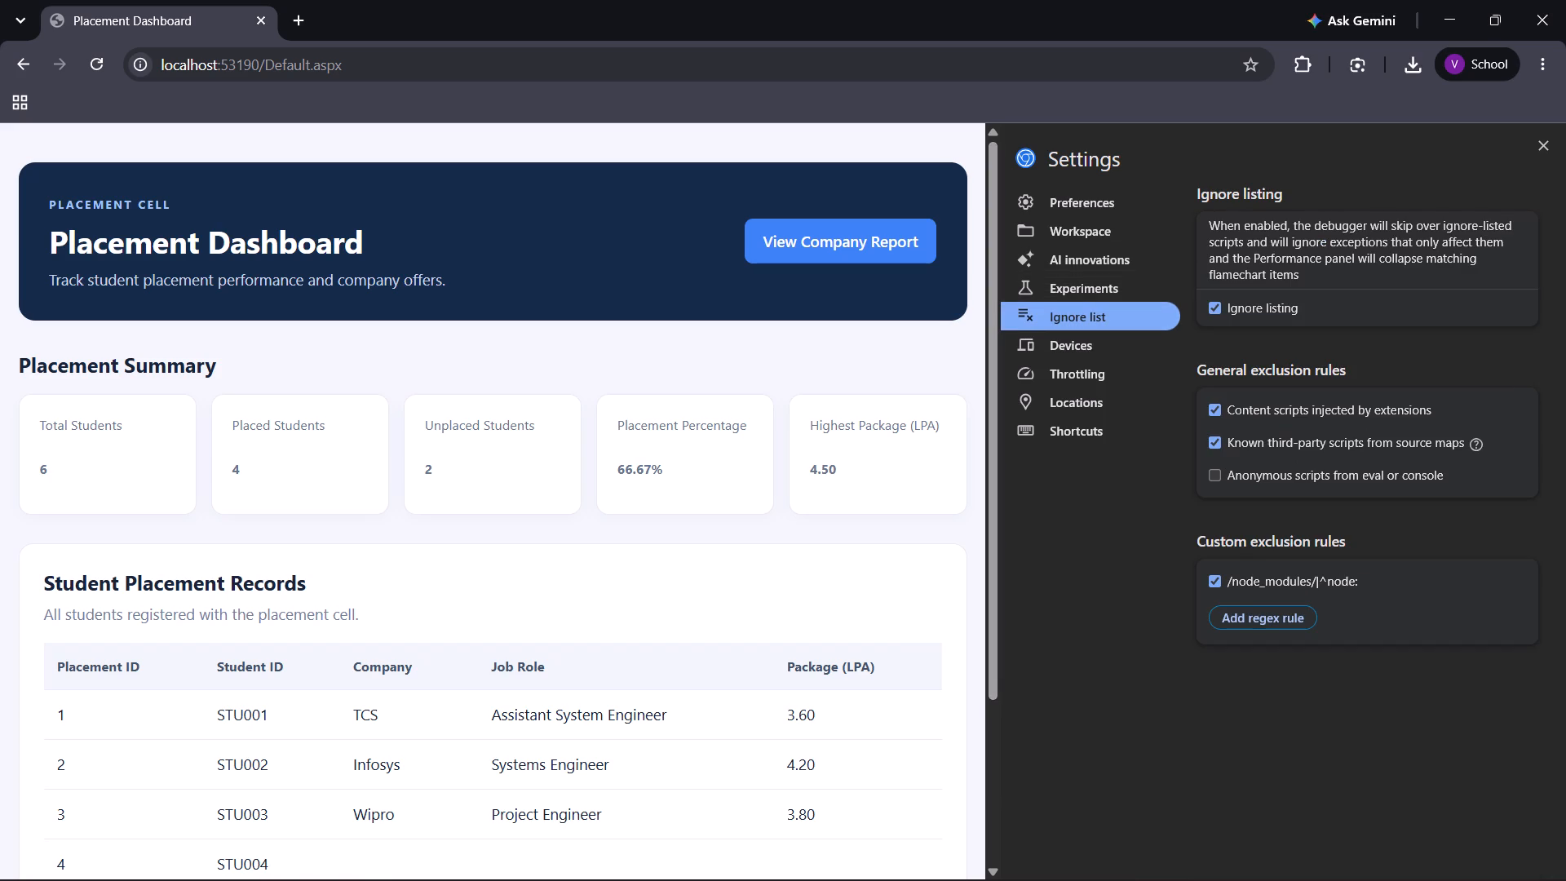
click(1074, 227)
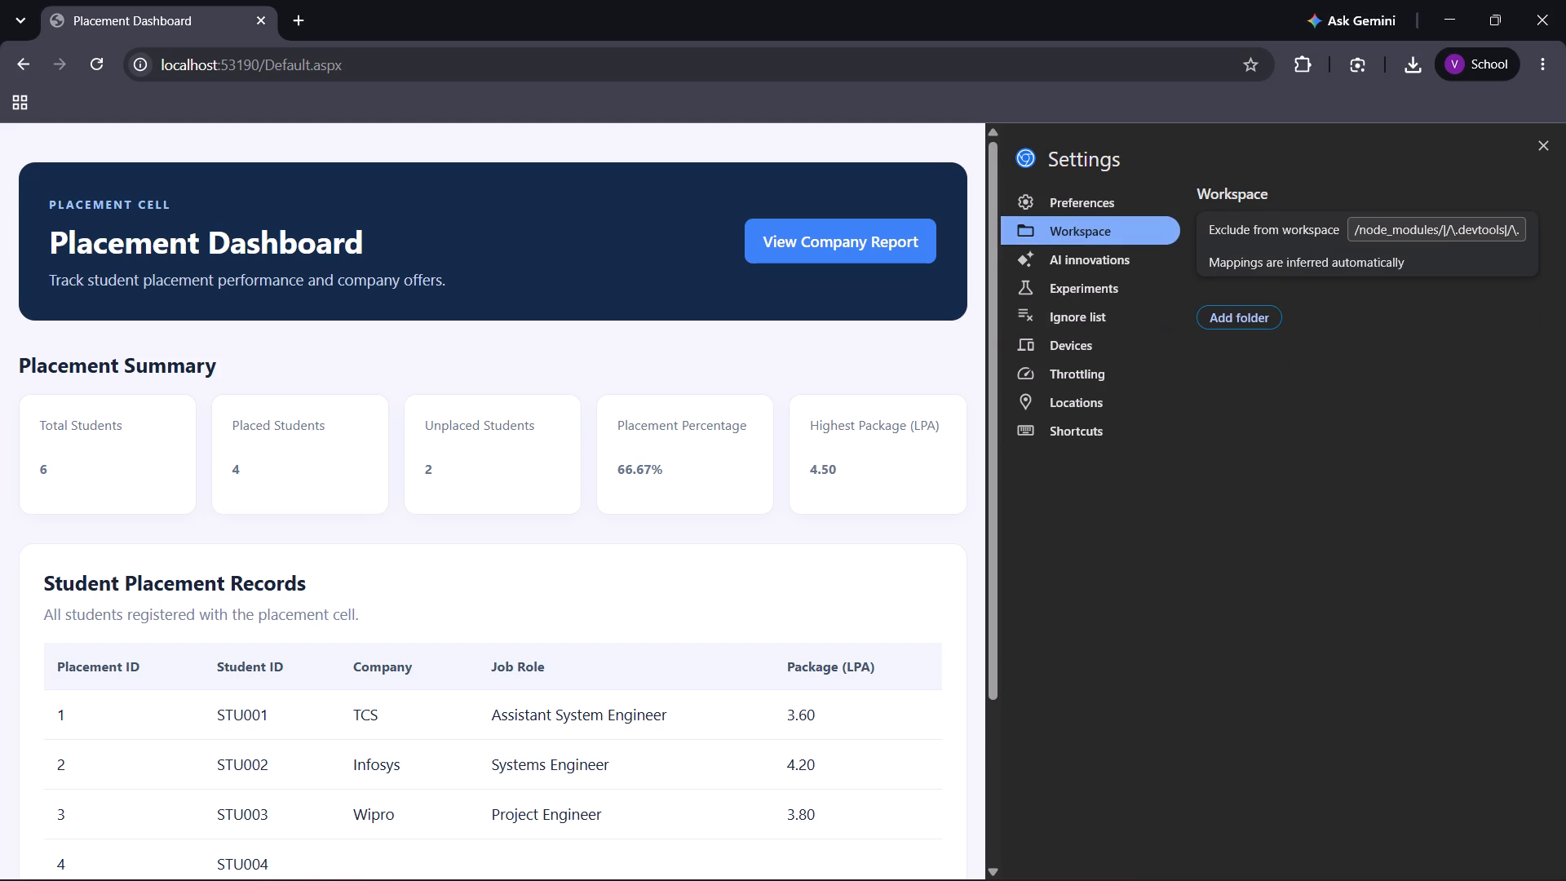
click(1123, 206)
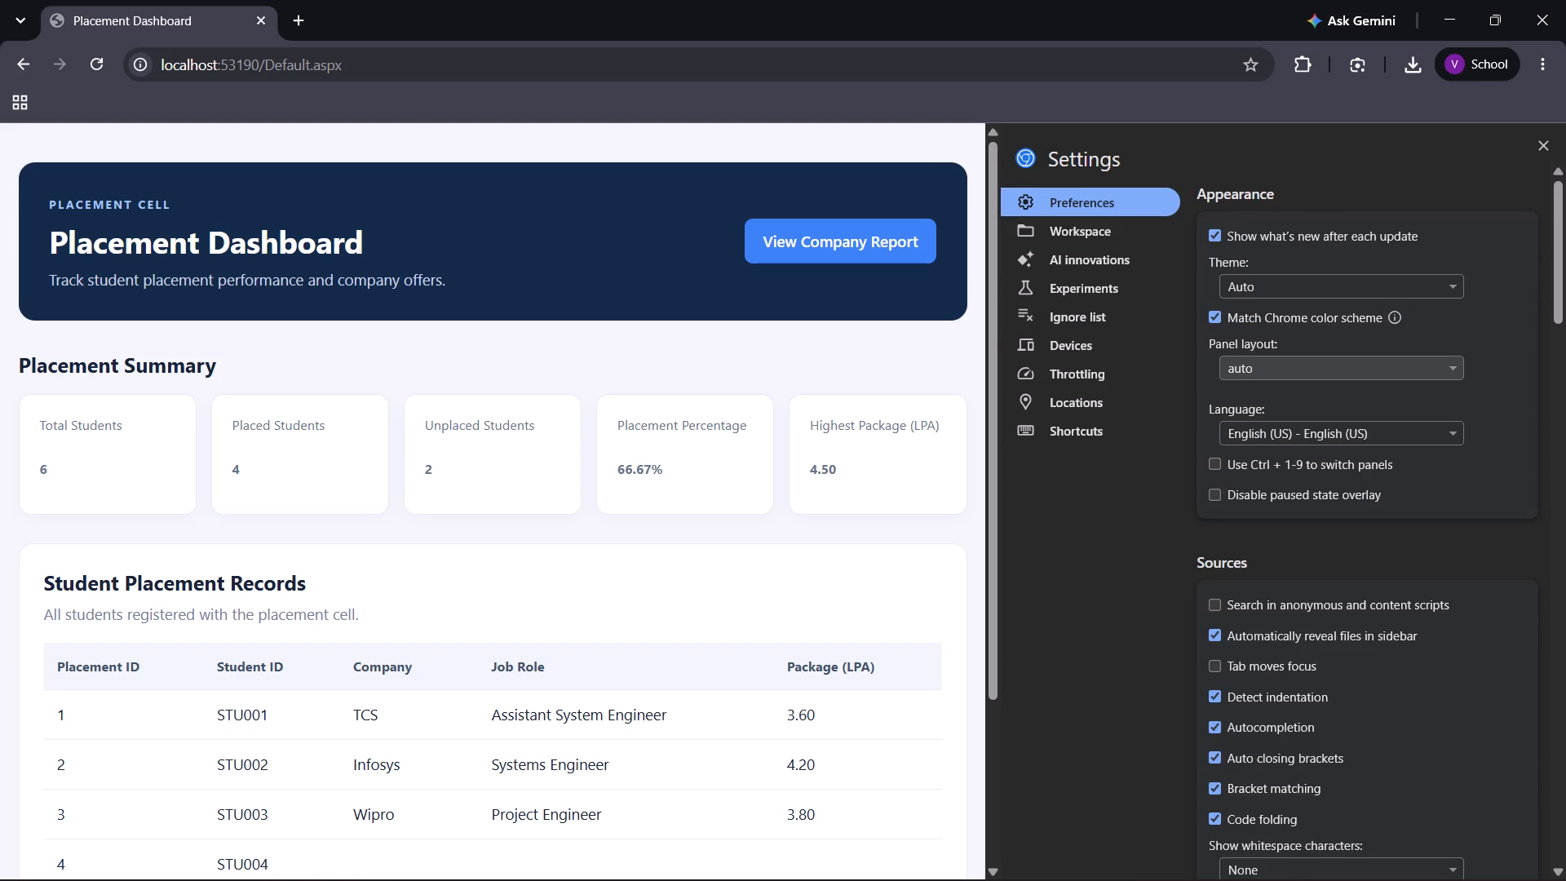
scroll(1309, 370, down, 3)
scroll(1309, 370, up, 3)
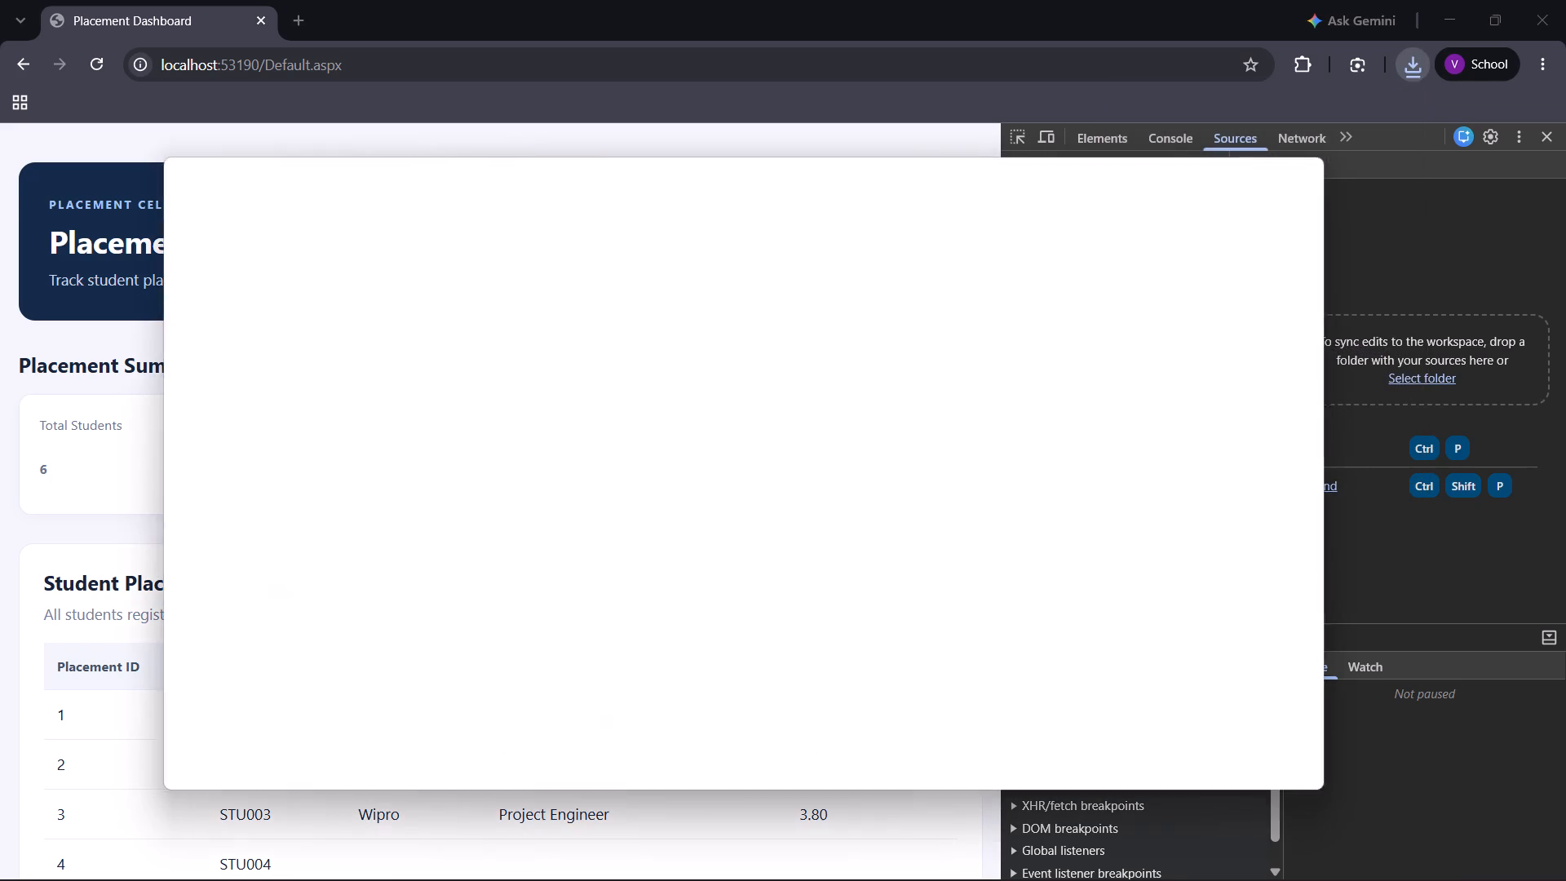
scroll(749, 476, down, 2)
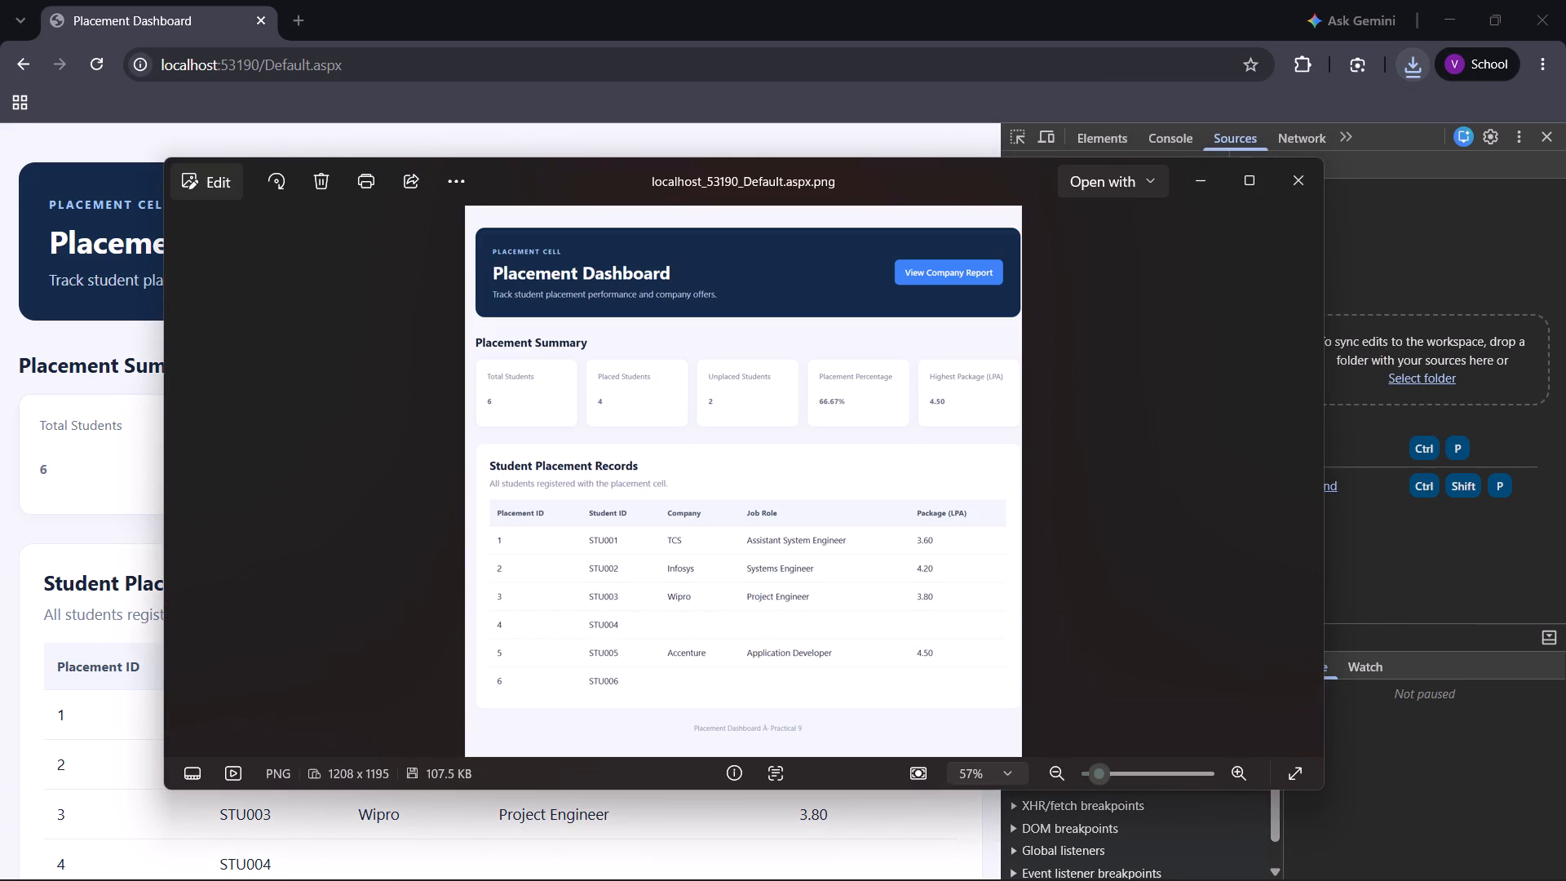
scroll(749, 476, up, 1)
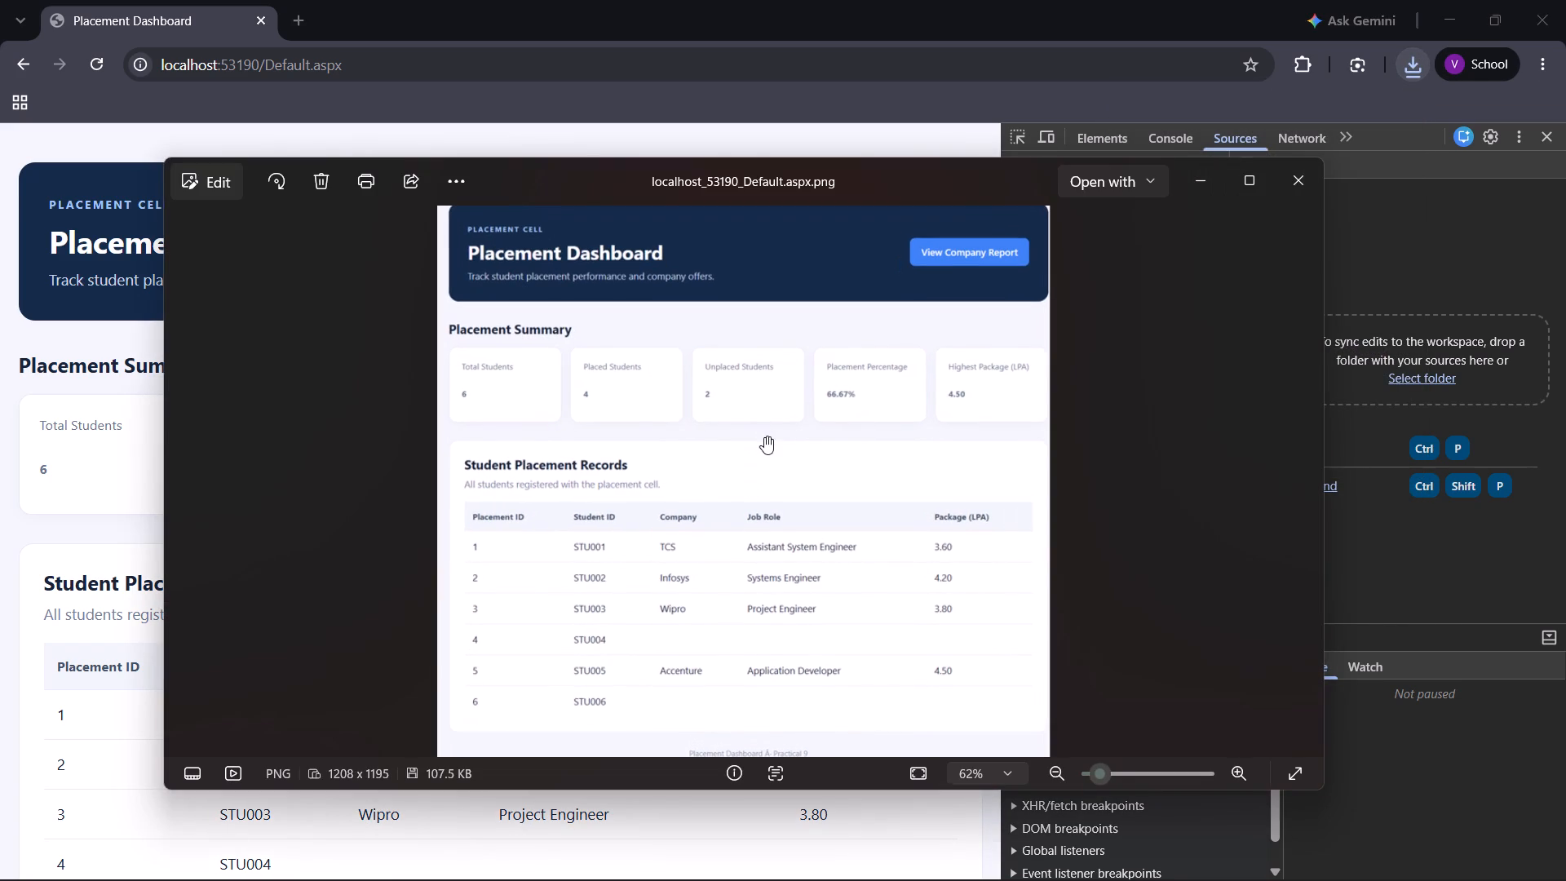
ctrl+scroll(764, 436, down, 6)
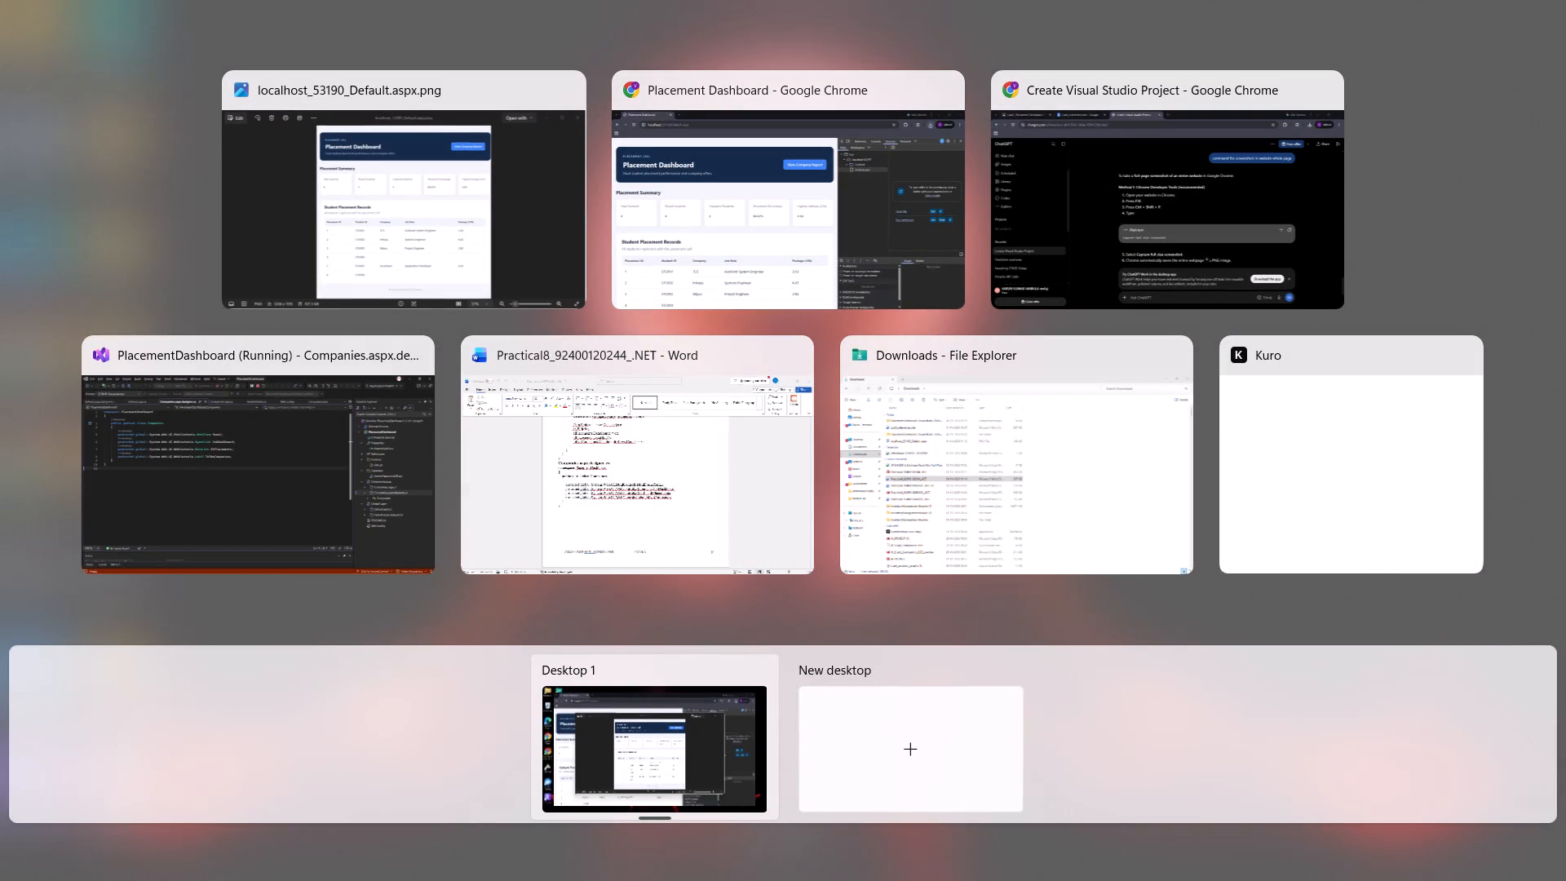
Switch to the Word report and add blank lines after the Companies.aspx.designer.cs code until a new page starts.
click(742, 461)
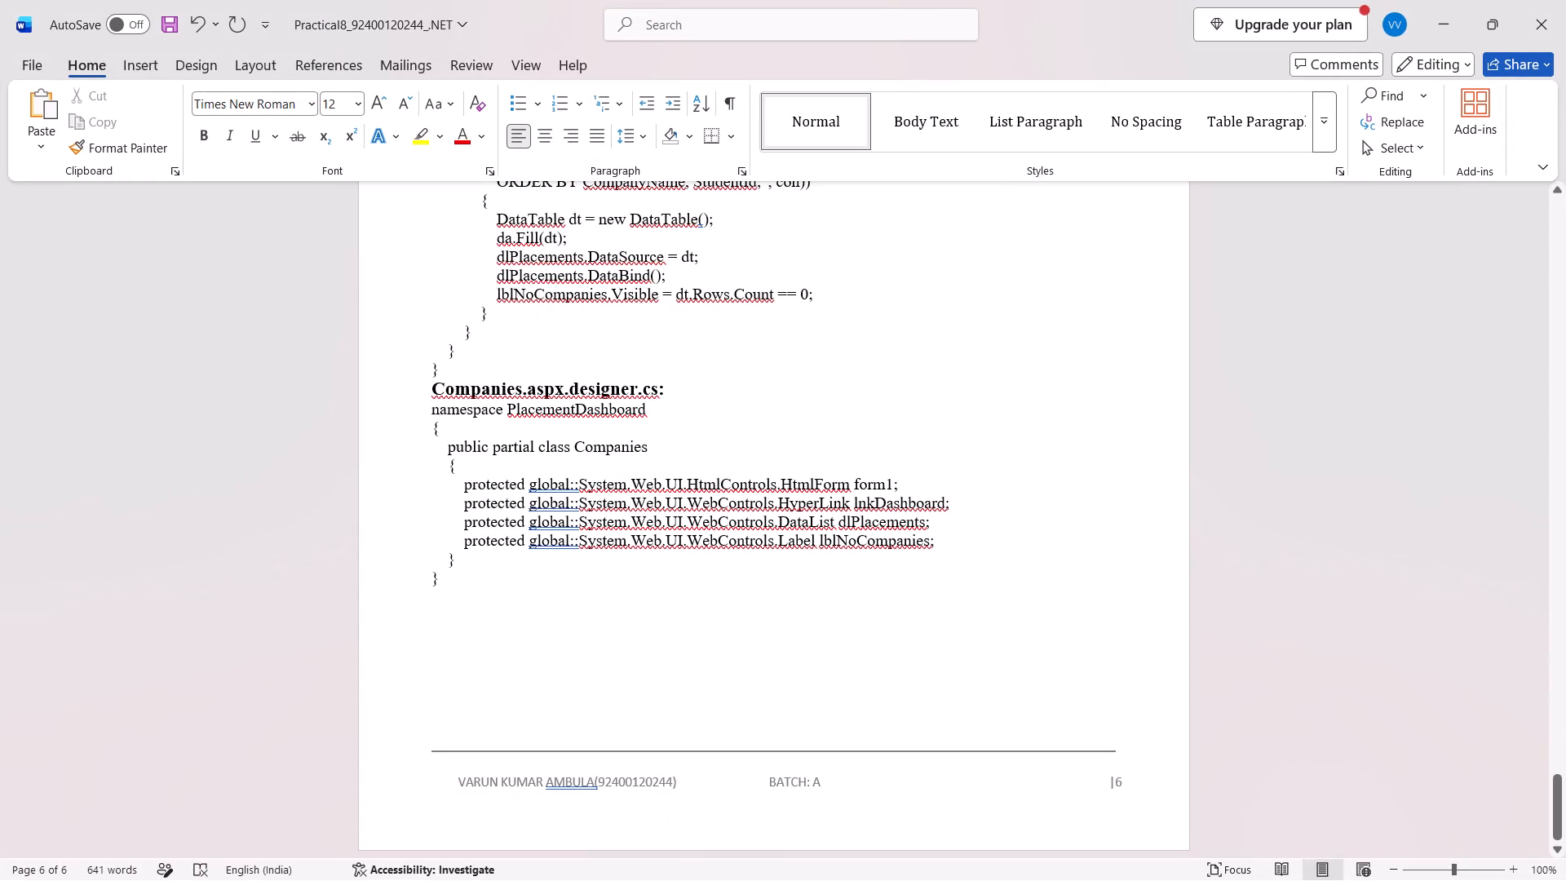
click(529, 586)
key(Return)
key(Return)
key(Return)
key(Return)
key(Return)
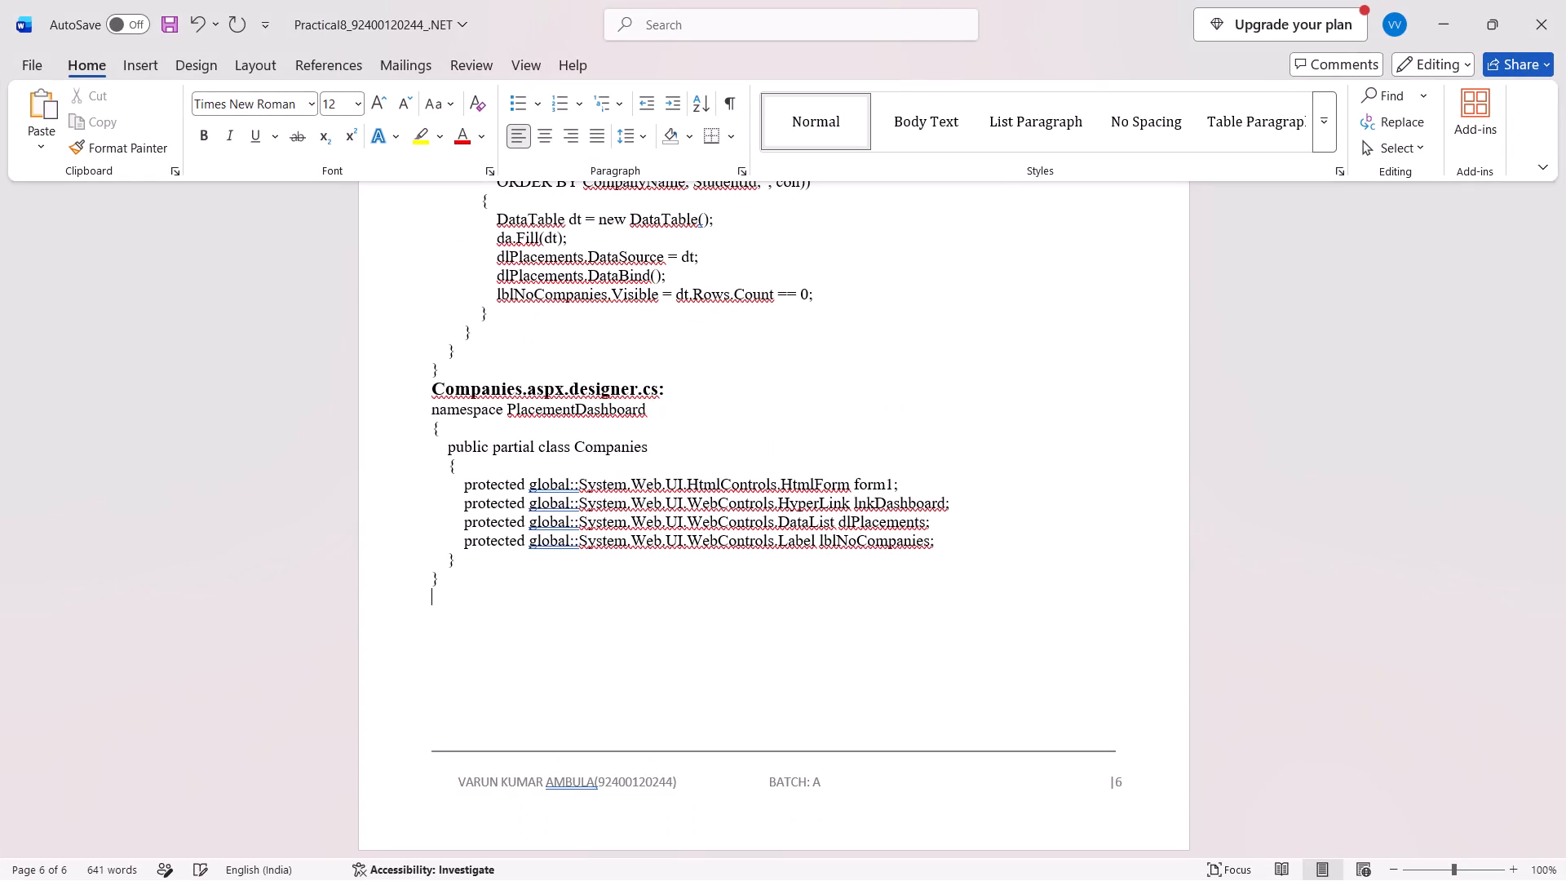
key(Return)
key(Return)
key(Return)
key(Return)
key(Return)
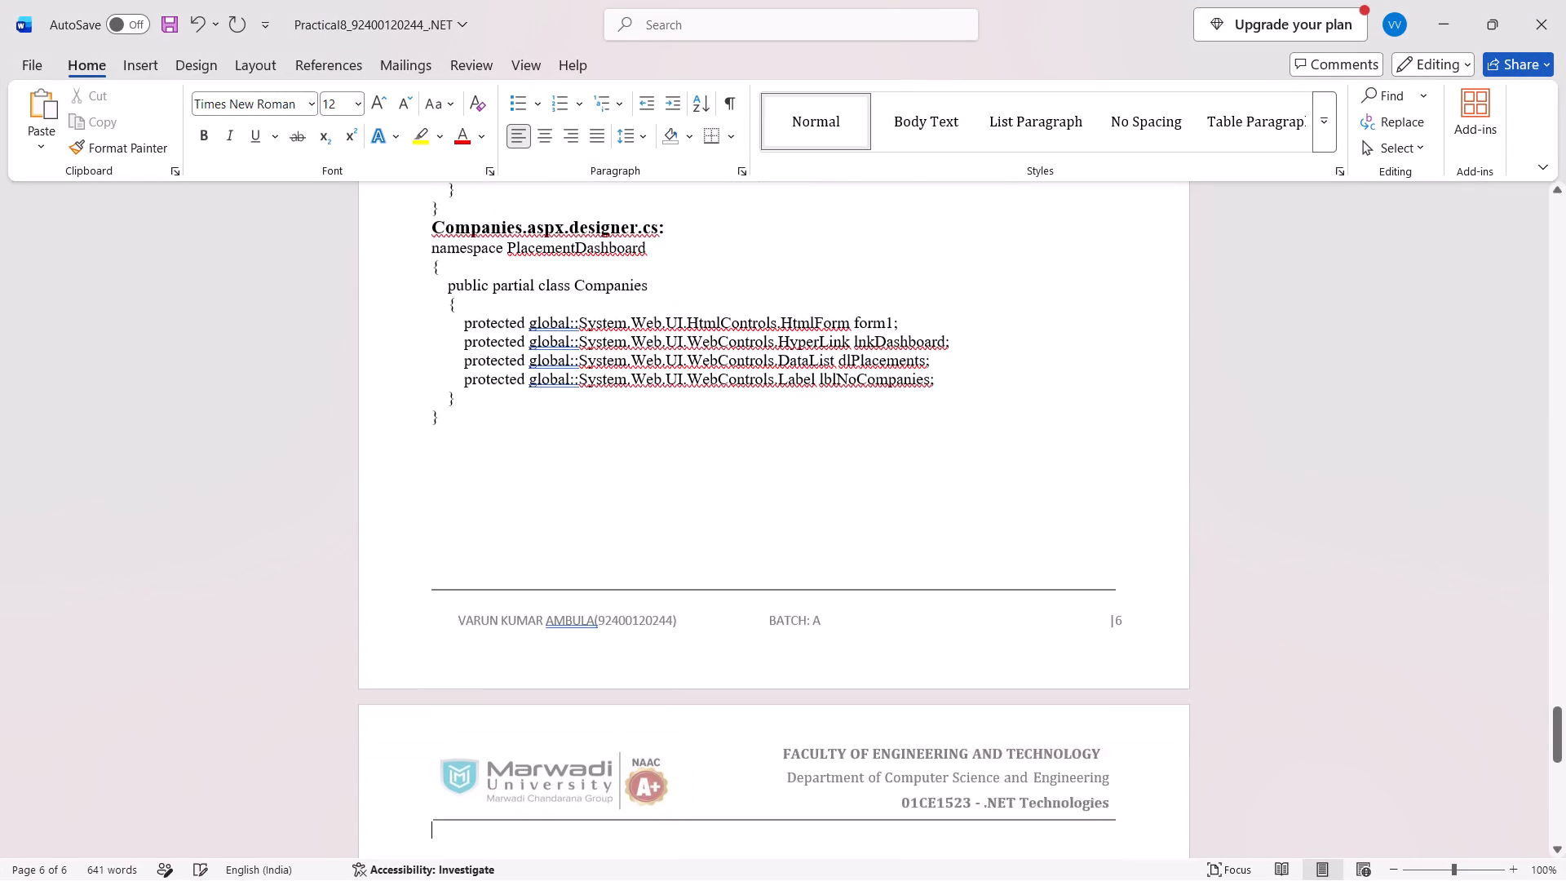
scroll(529, 586, down, 2)
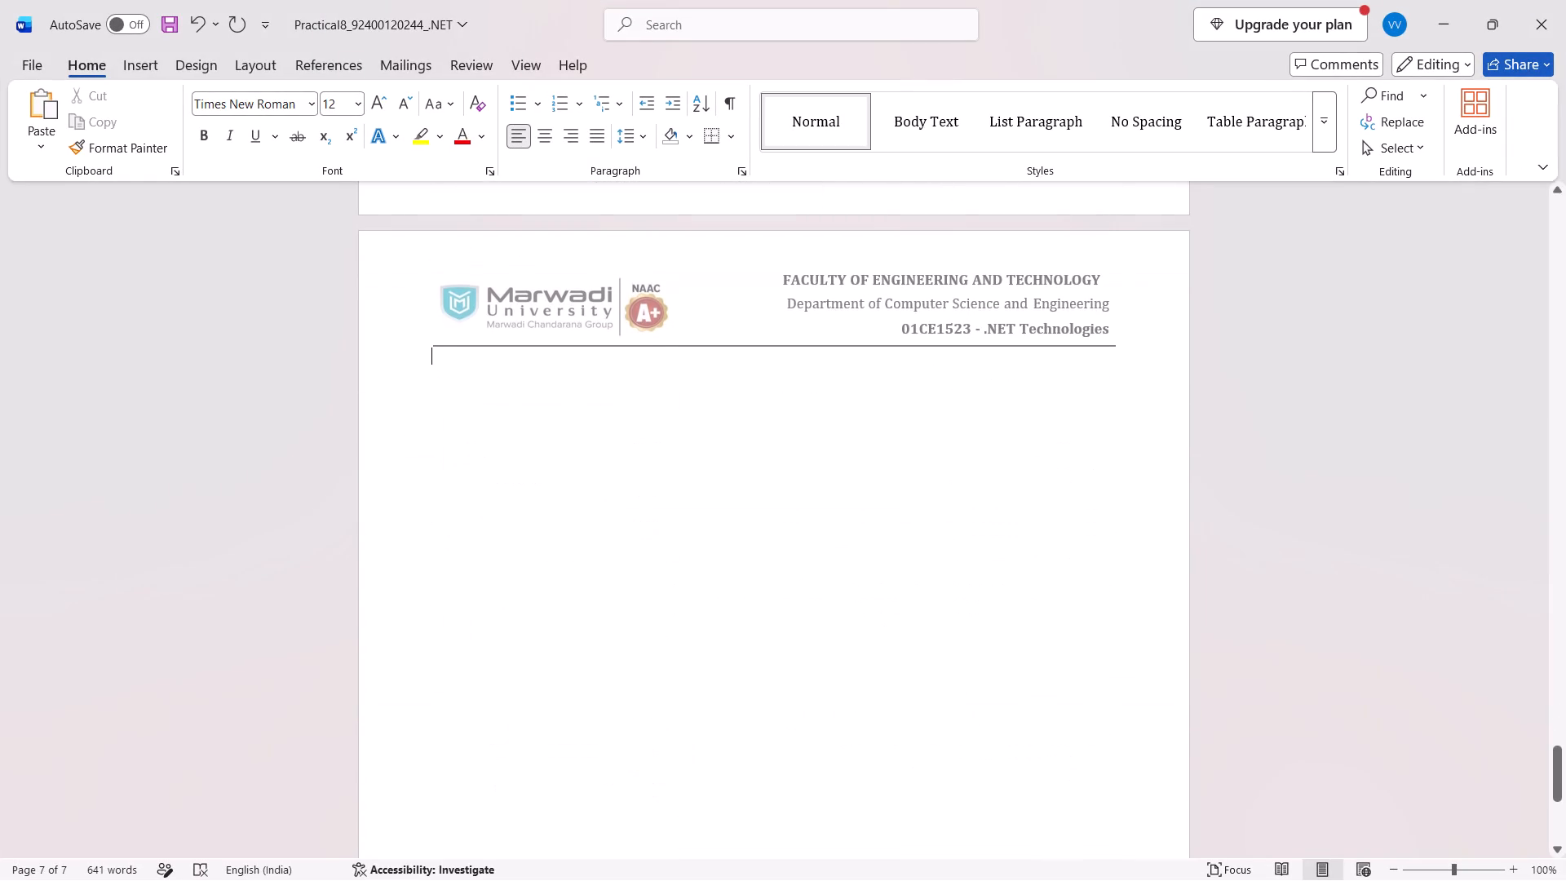
Insert the dashboard screenshot localhost_53190_Default.aspx.png from the Downloads folder at the top of the new page.
click(144, 69)
click(240, 156)
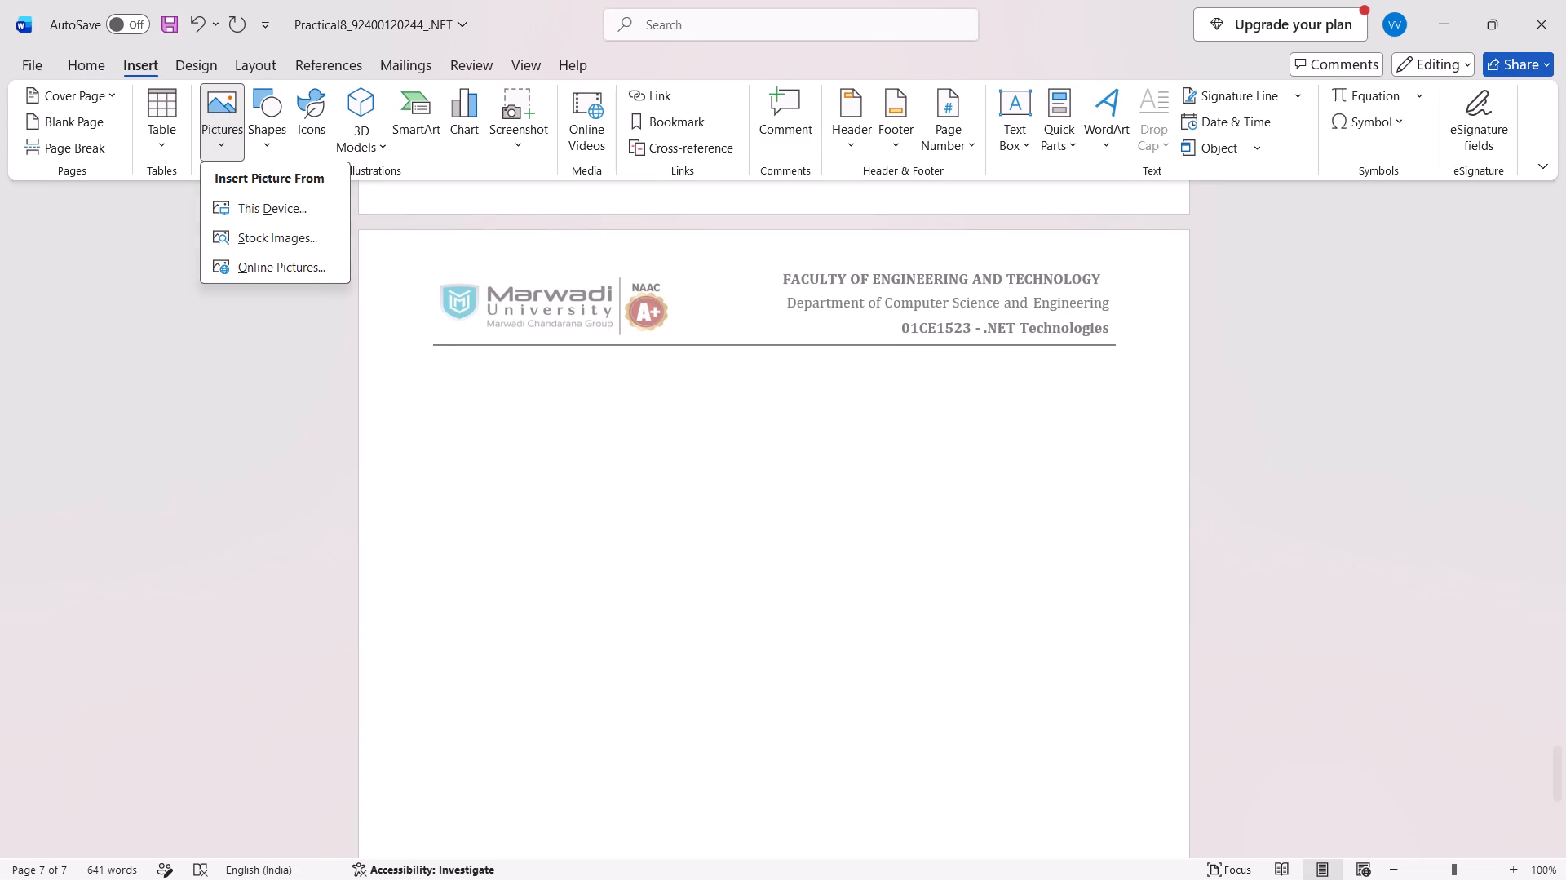
click(262, 206)
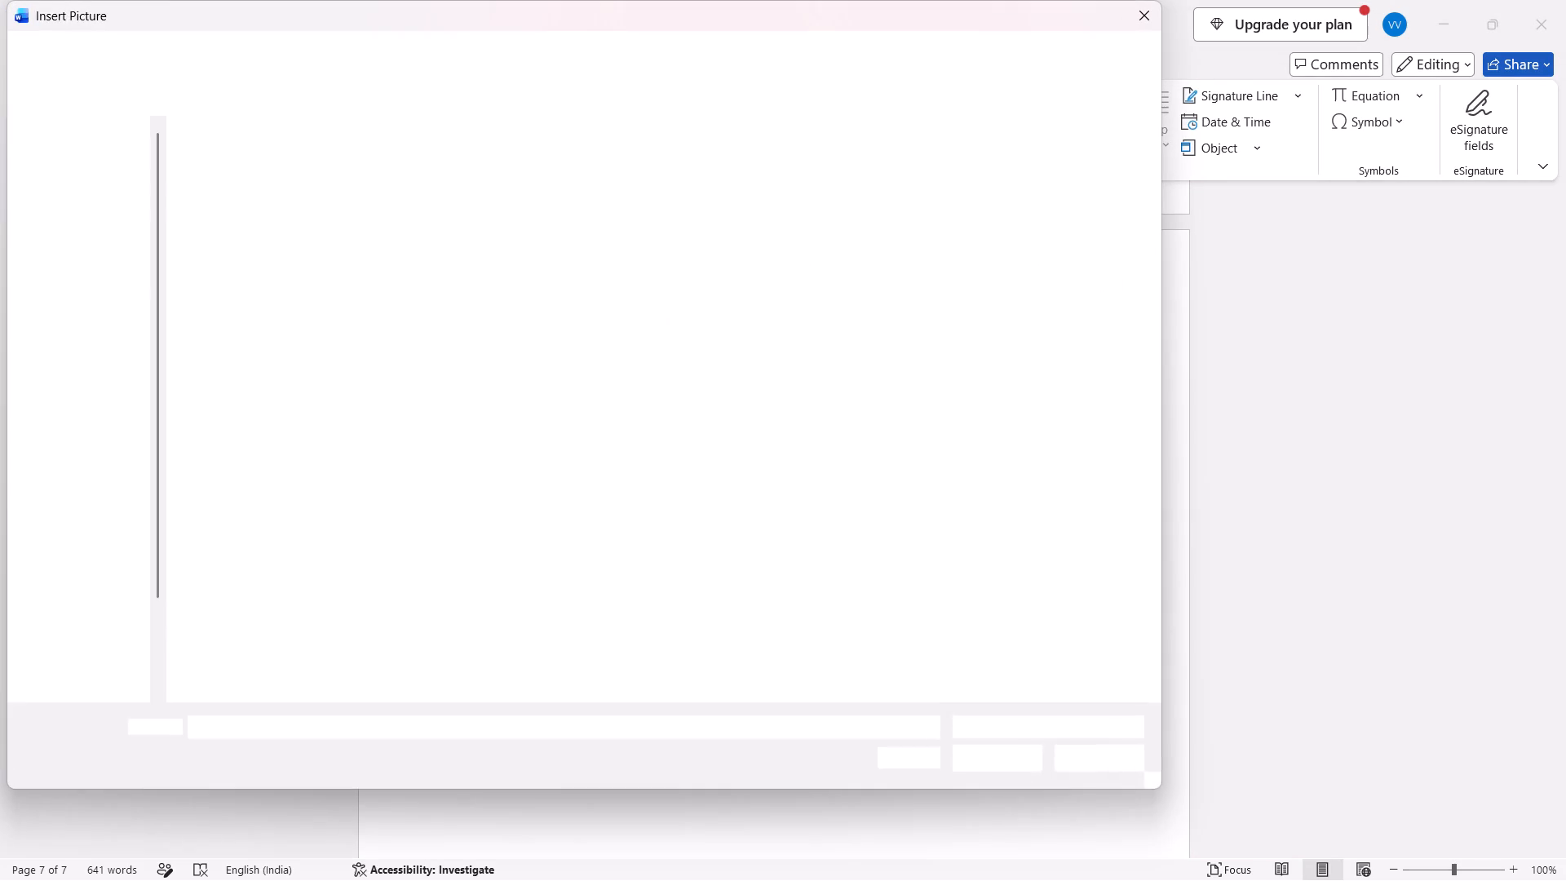
click(113, 328)
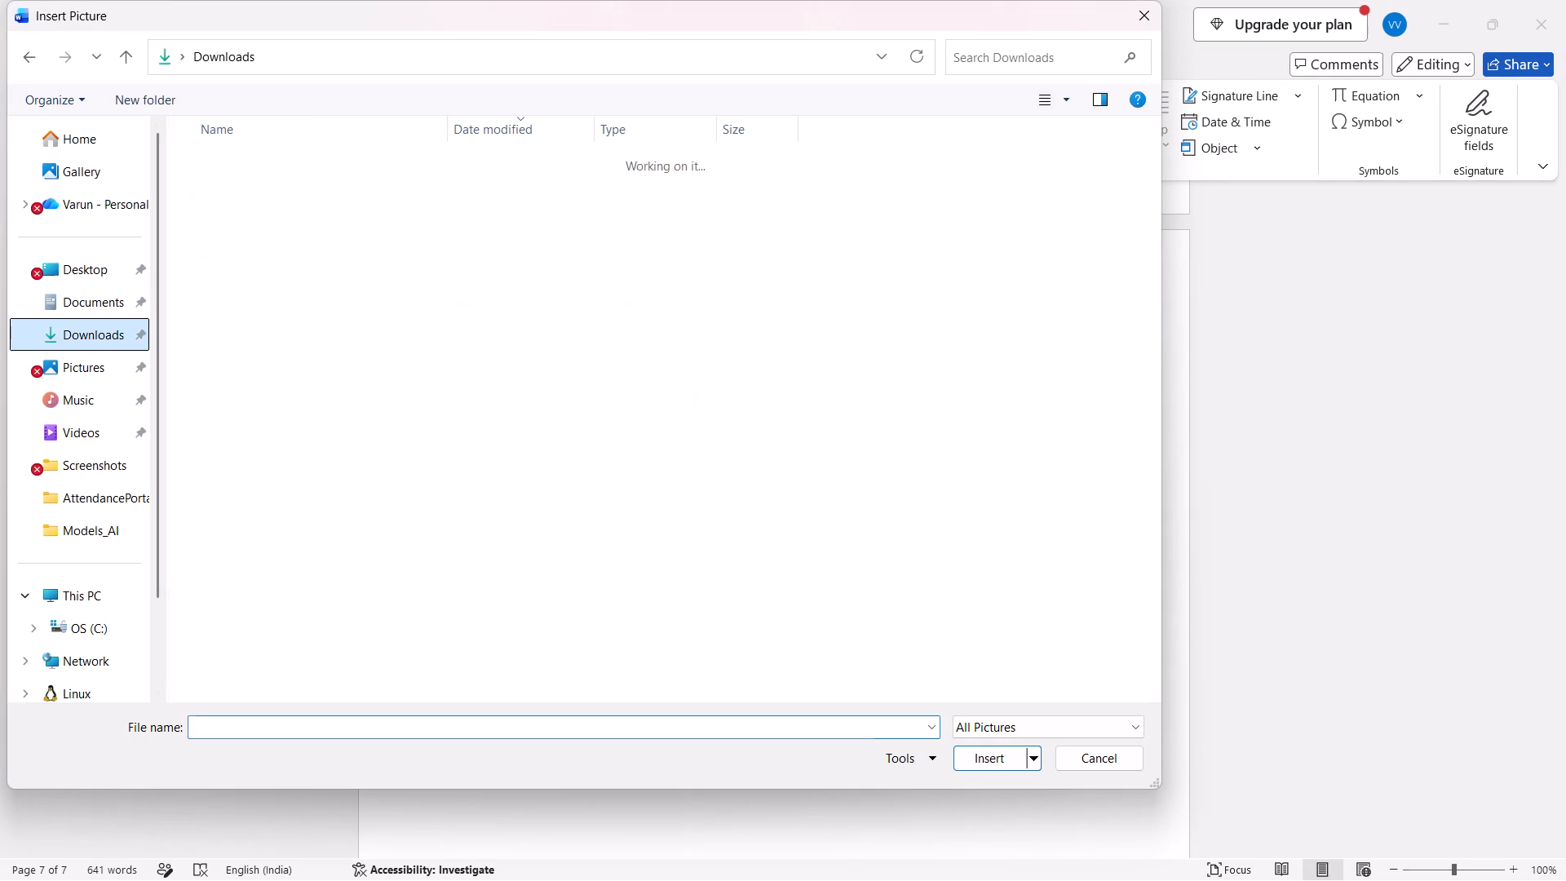
double_click(276, 190)
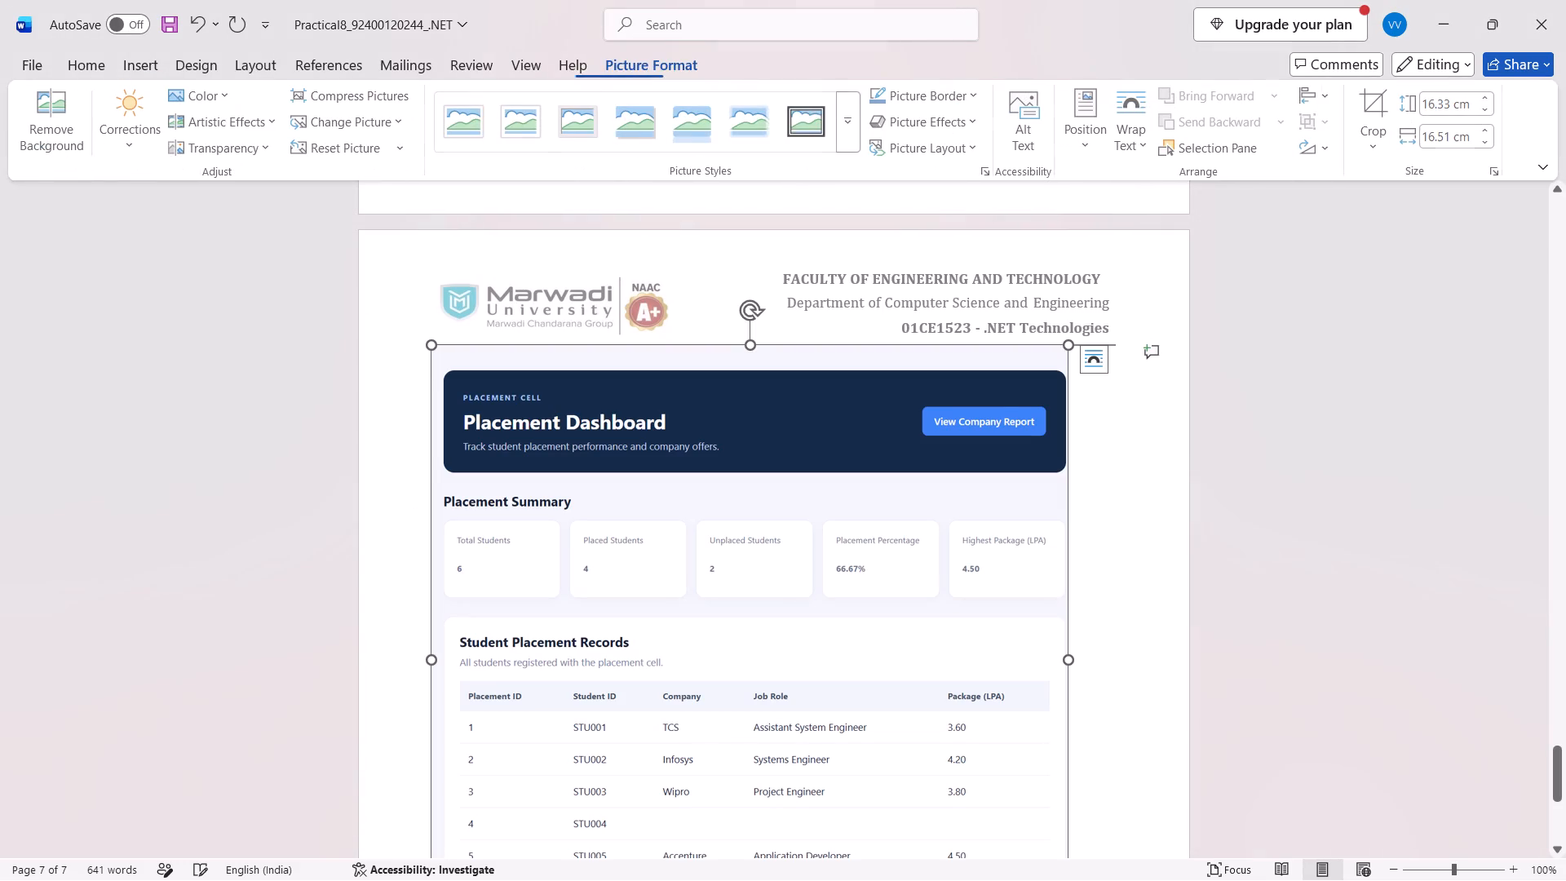
Shrink the inserted dashboard screenshot proportionally to about three quarters of the text width.
scroll(453, 394, down, 2)
scroll(453, 394, up, 2)
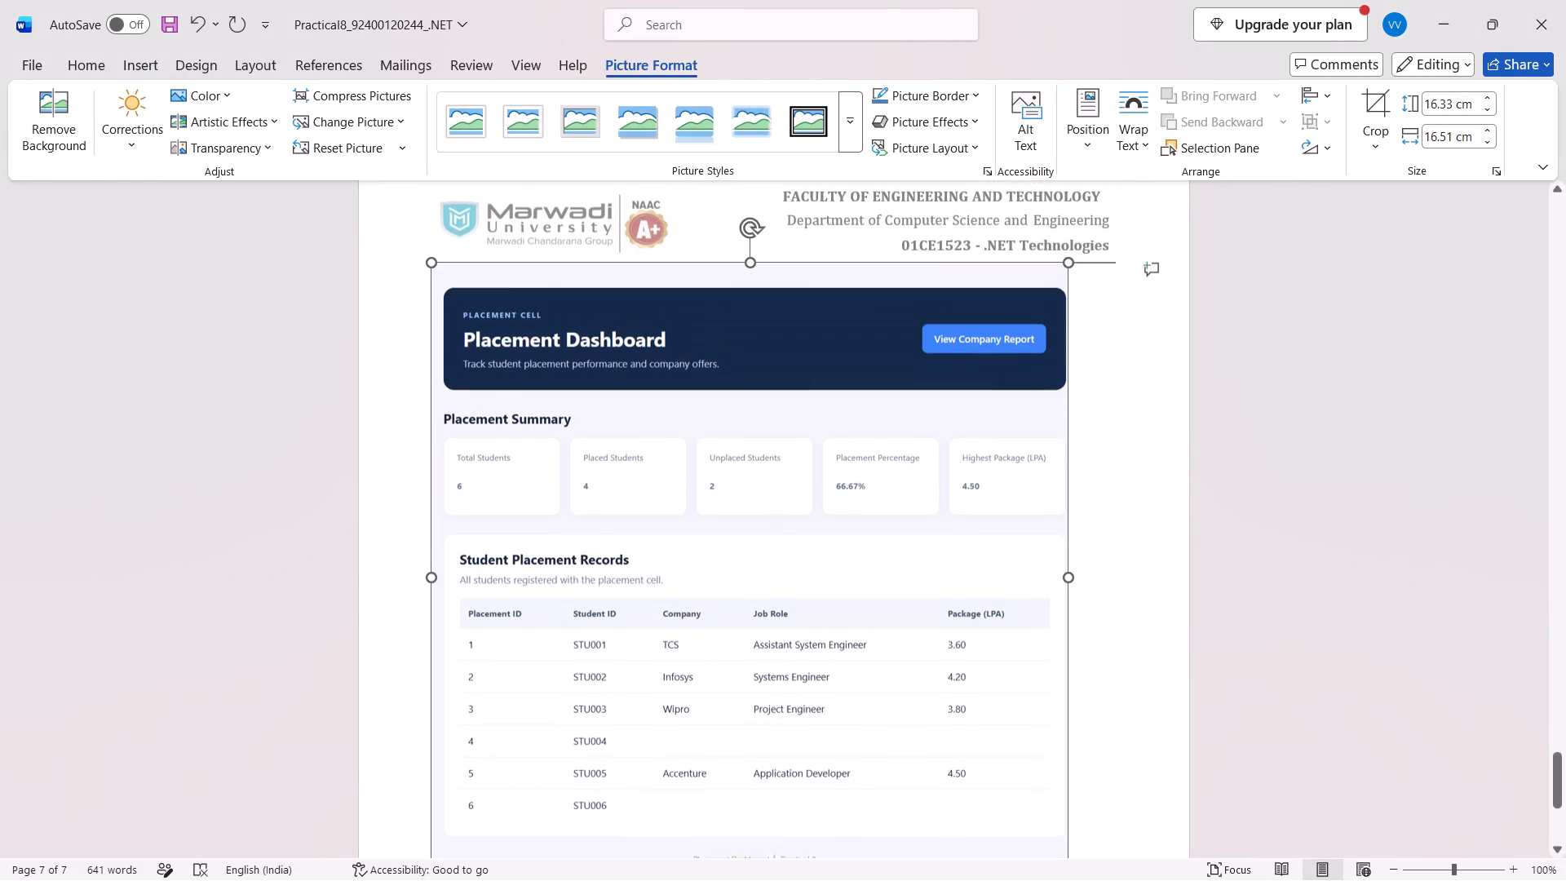
scroll(758, 590, down, 1)
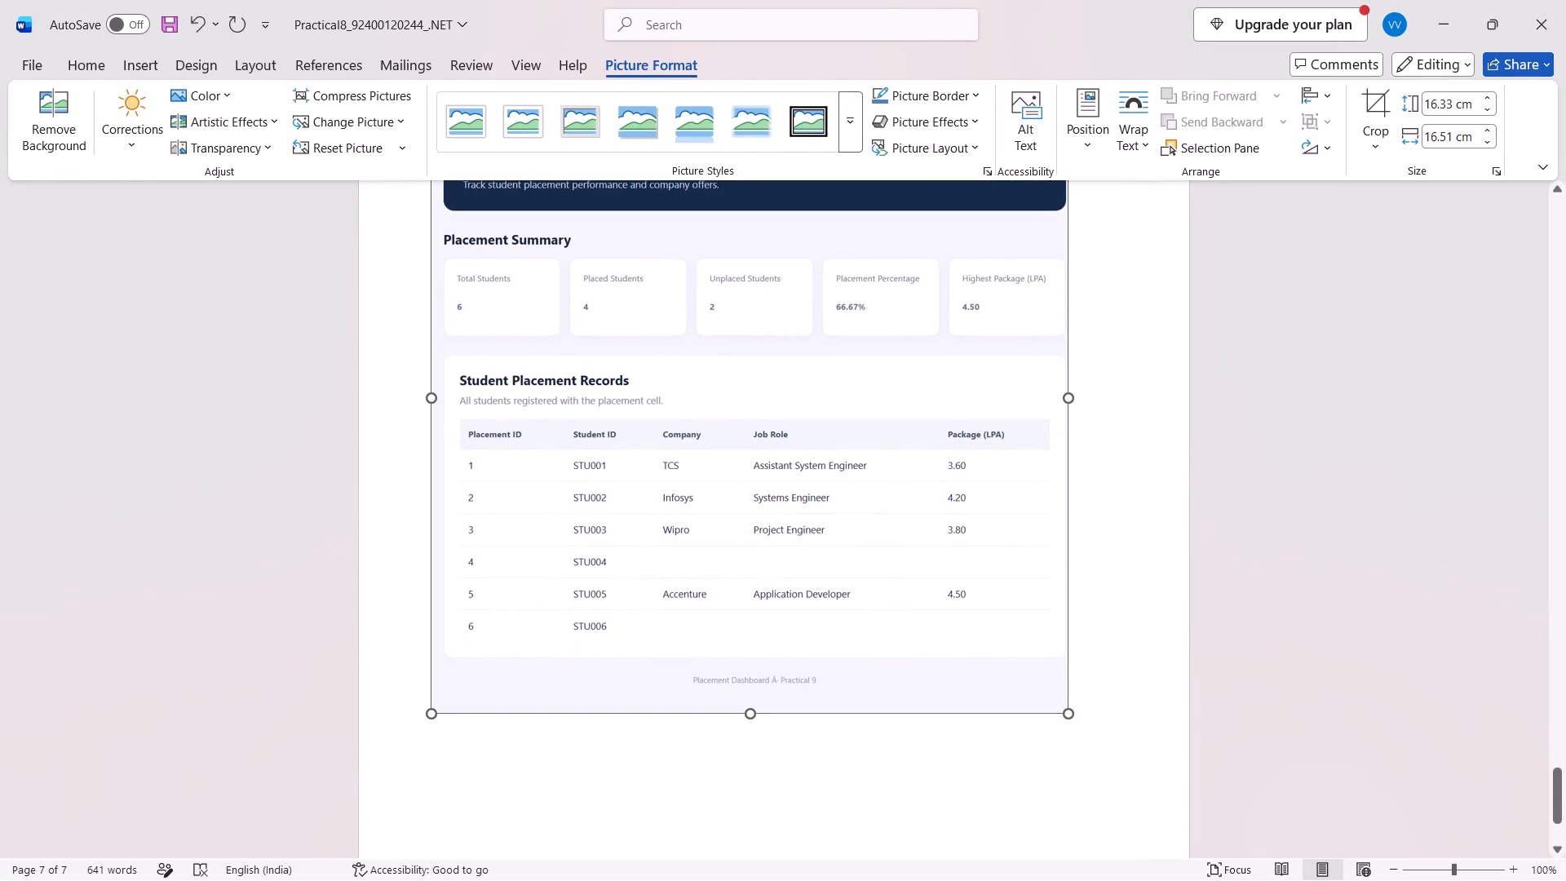
drag(1073, 715, 980, 495)
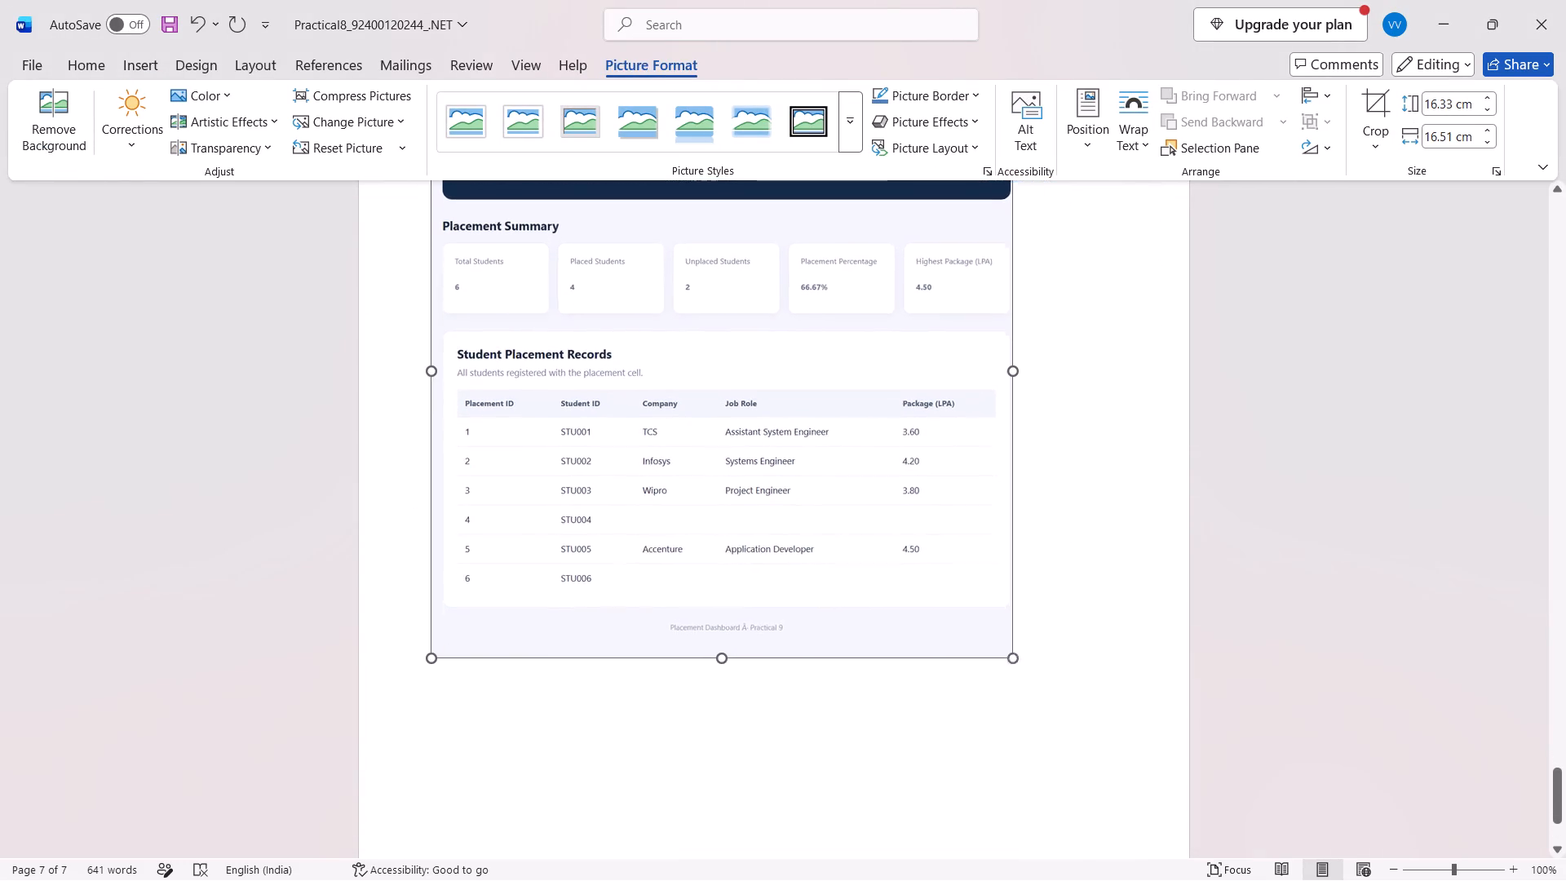
drag(980, 495, 943, 465)
scroll(943, 465, up, 1)
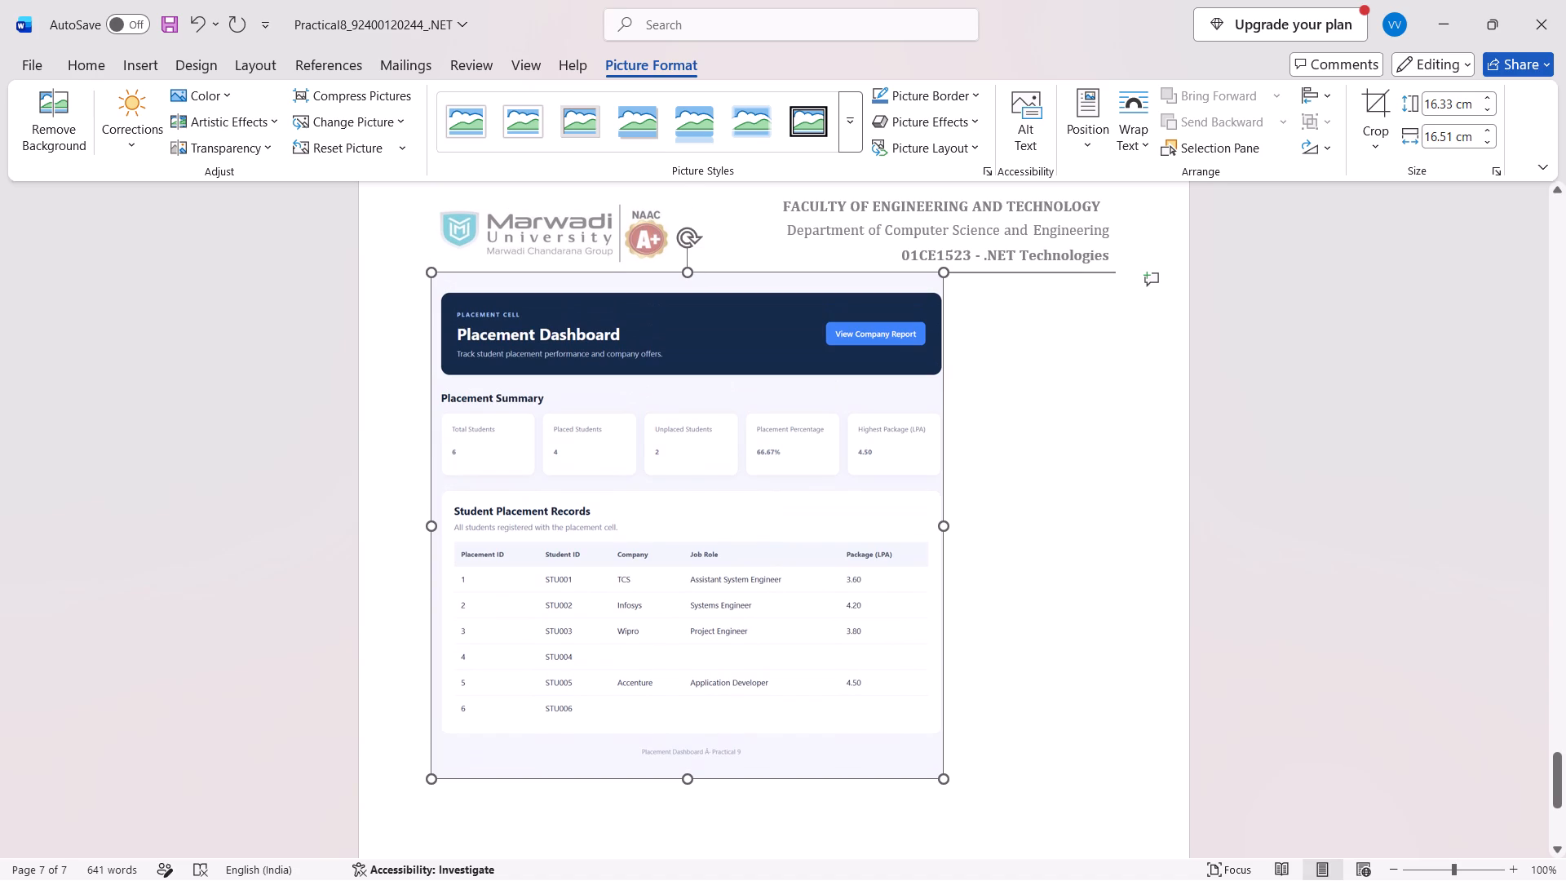
click(1006, 768)
Add a blank line directly below the dashboard screenshot on page 7 of the report.
scroll(868, 728, down, 1)
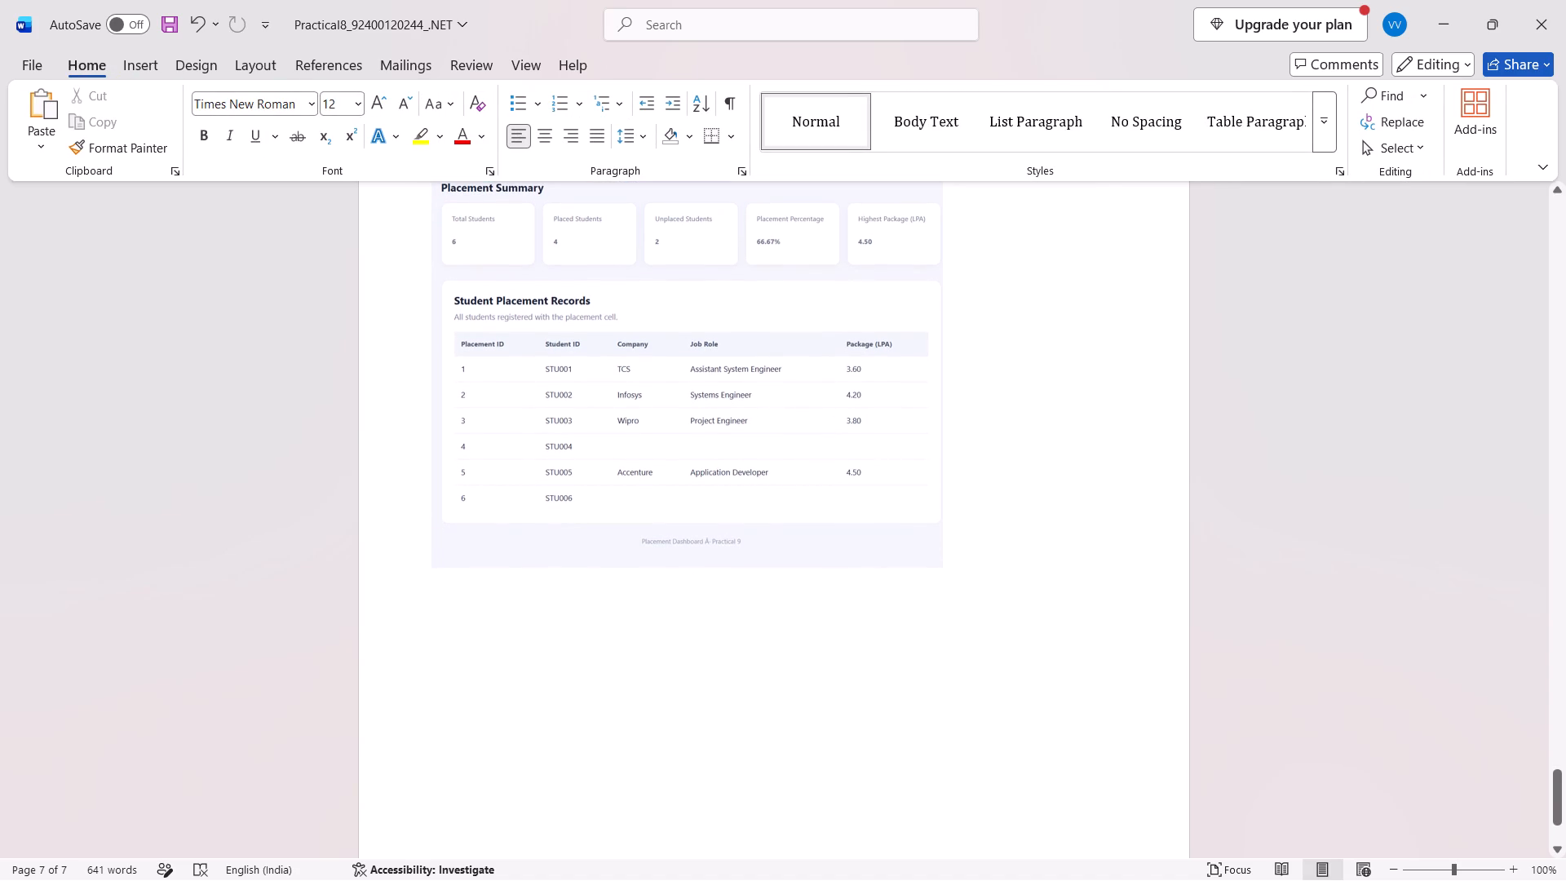
key(Return)
scroll(868, 728, up, 1)
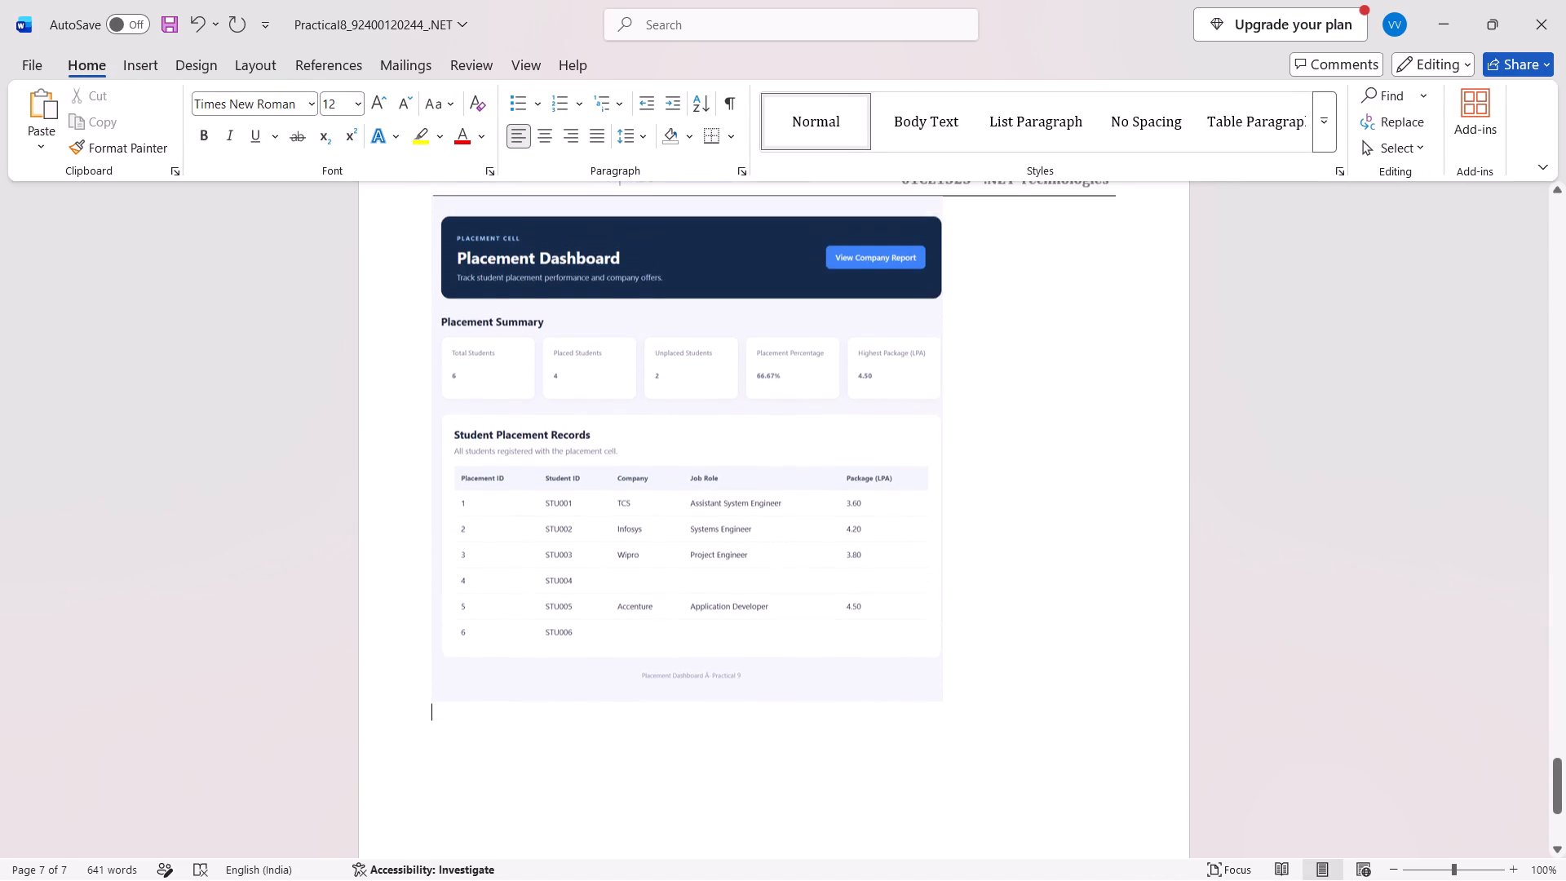
scroll(868, 728, up, 1)
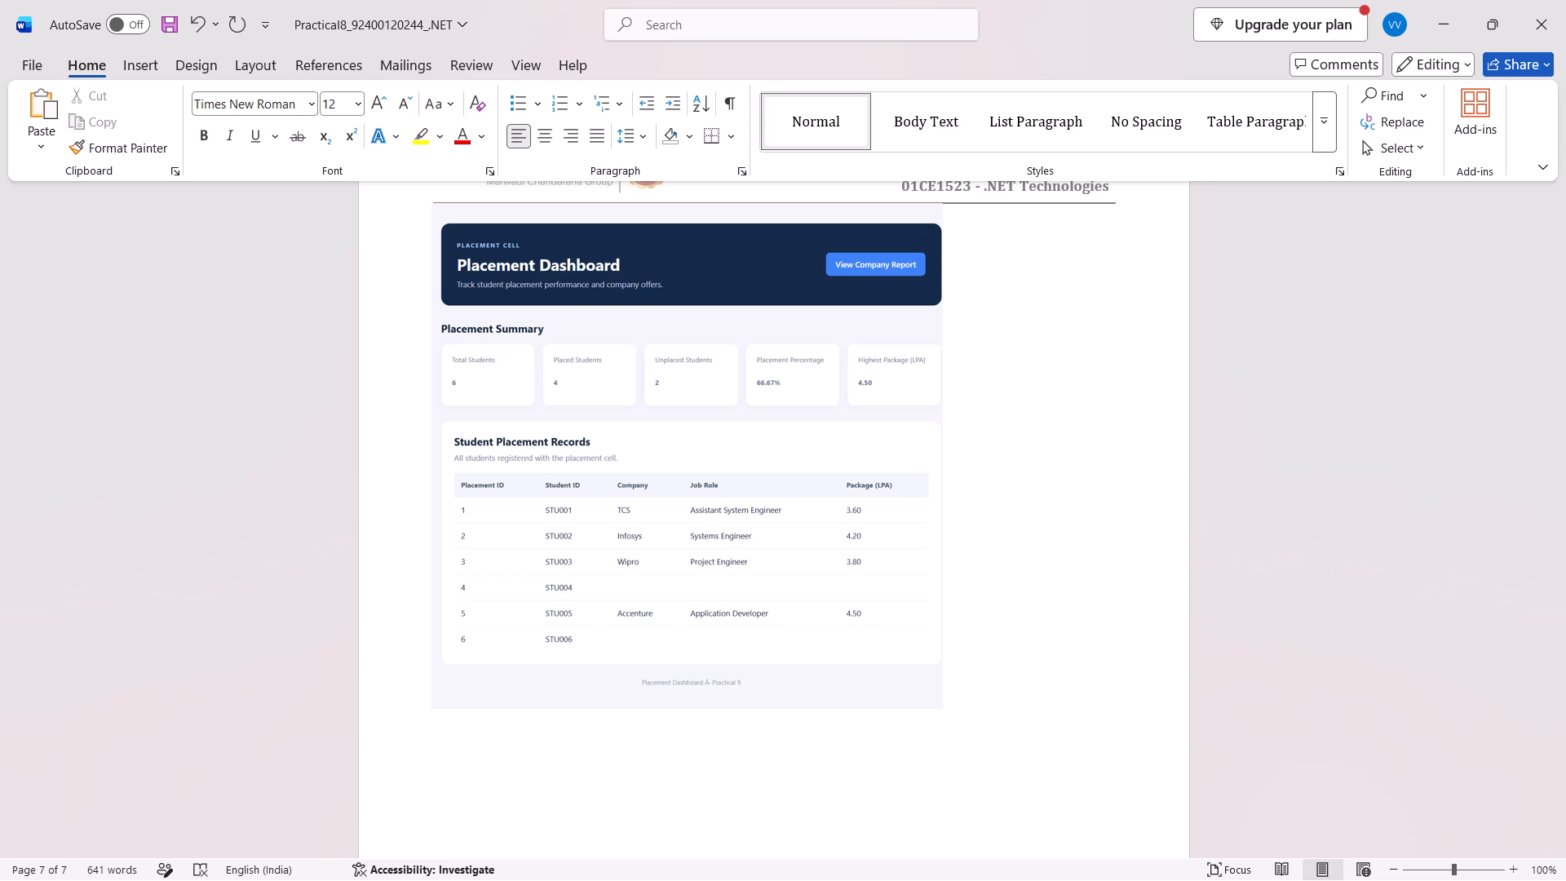
Switch to Chrome, open the company report page from the Placement Dashboard and capture a full size screenshot of it.
key(alt+Tab)
key(alt+Tab)
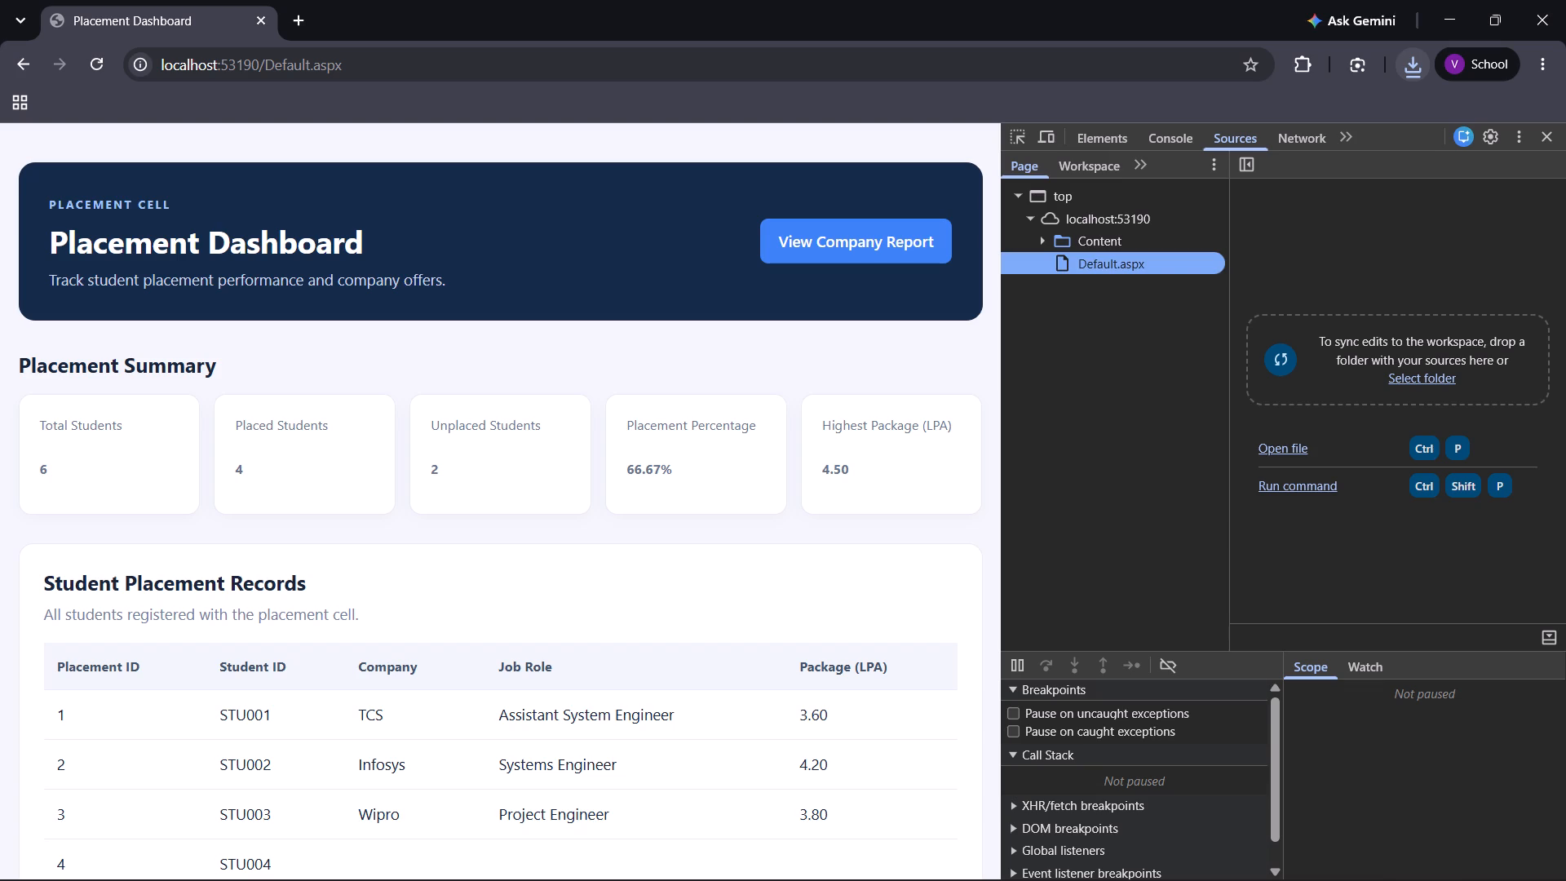
click(896, 243)
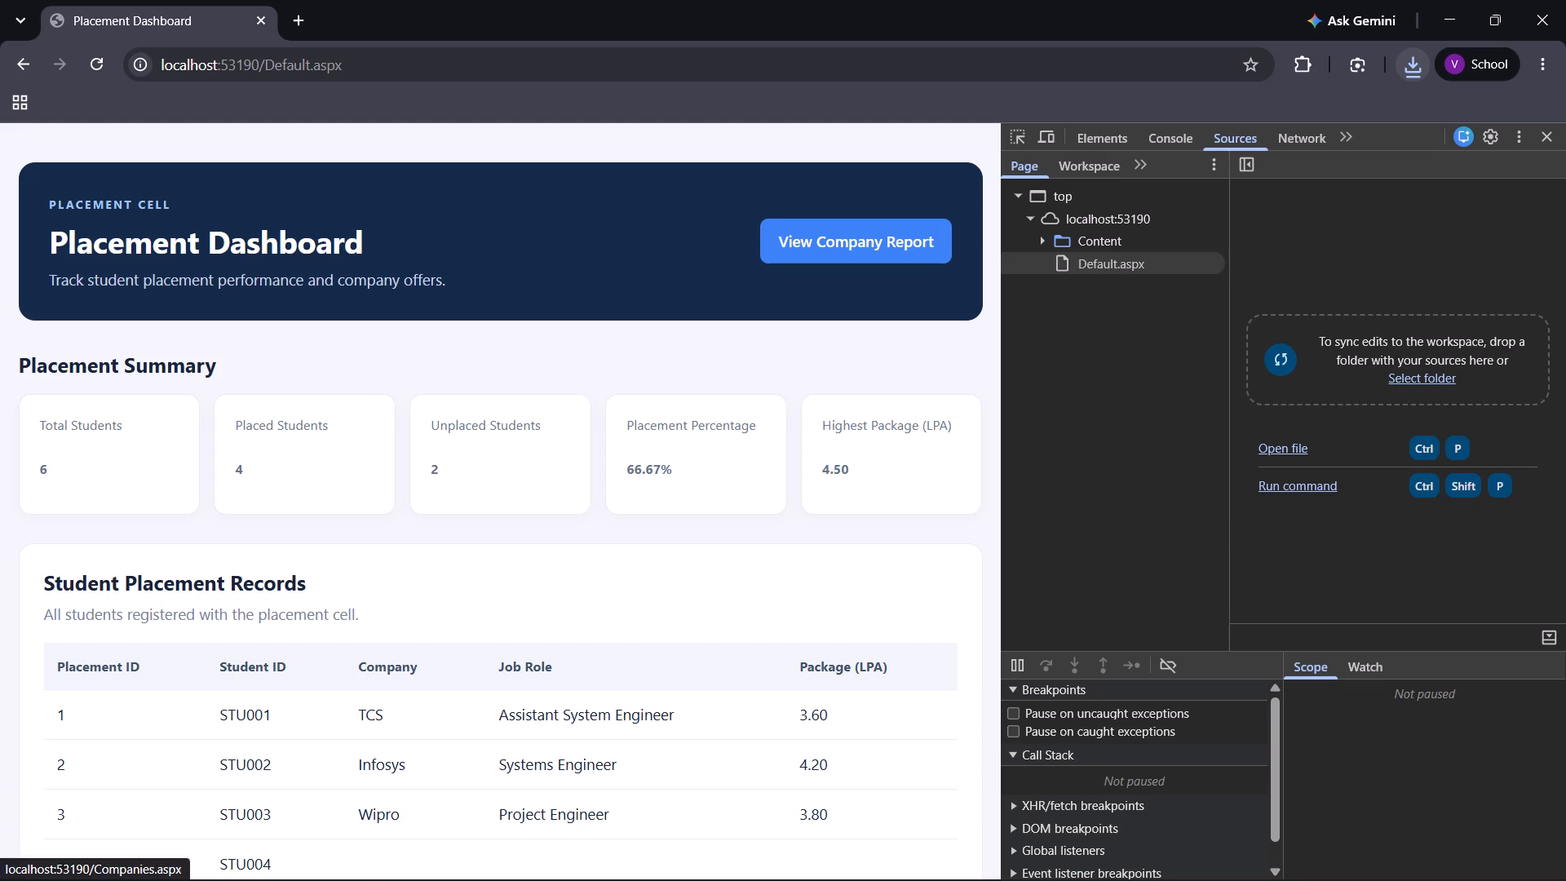
scroll(610, 484, down, 6)
scroll(610, 484, up, 2)
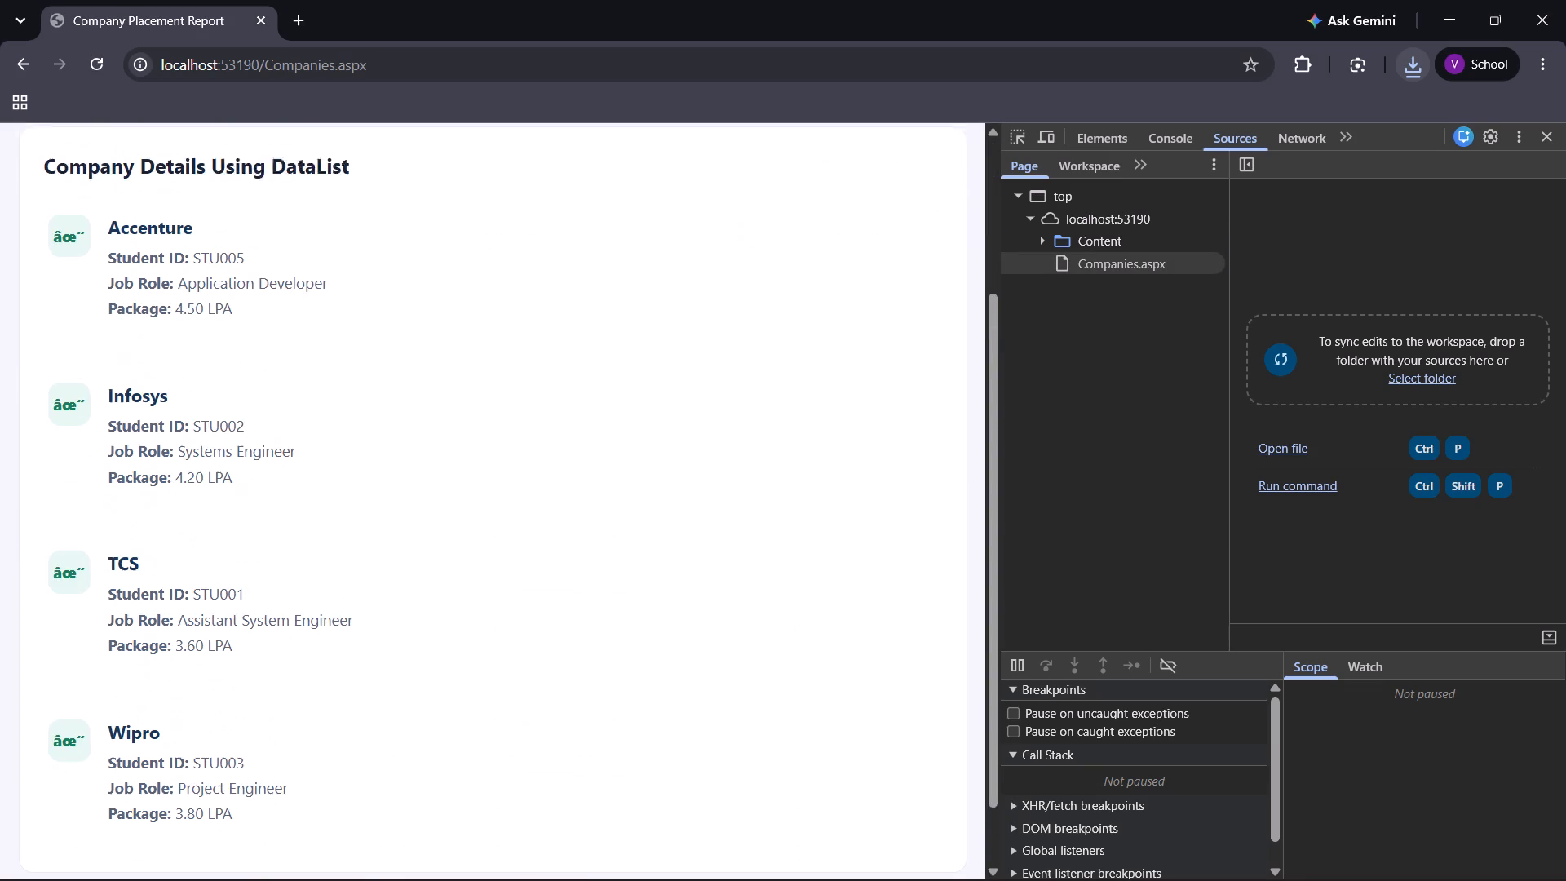
scroll(610, 484, up, 4)
scroll(610, 484, down, 1)
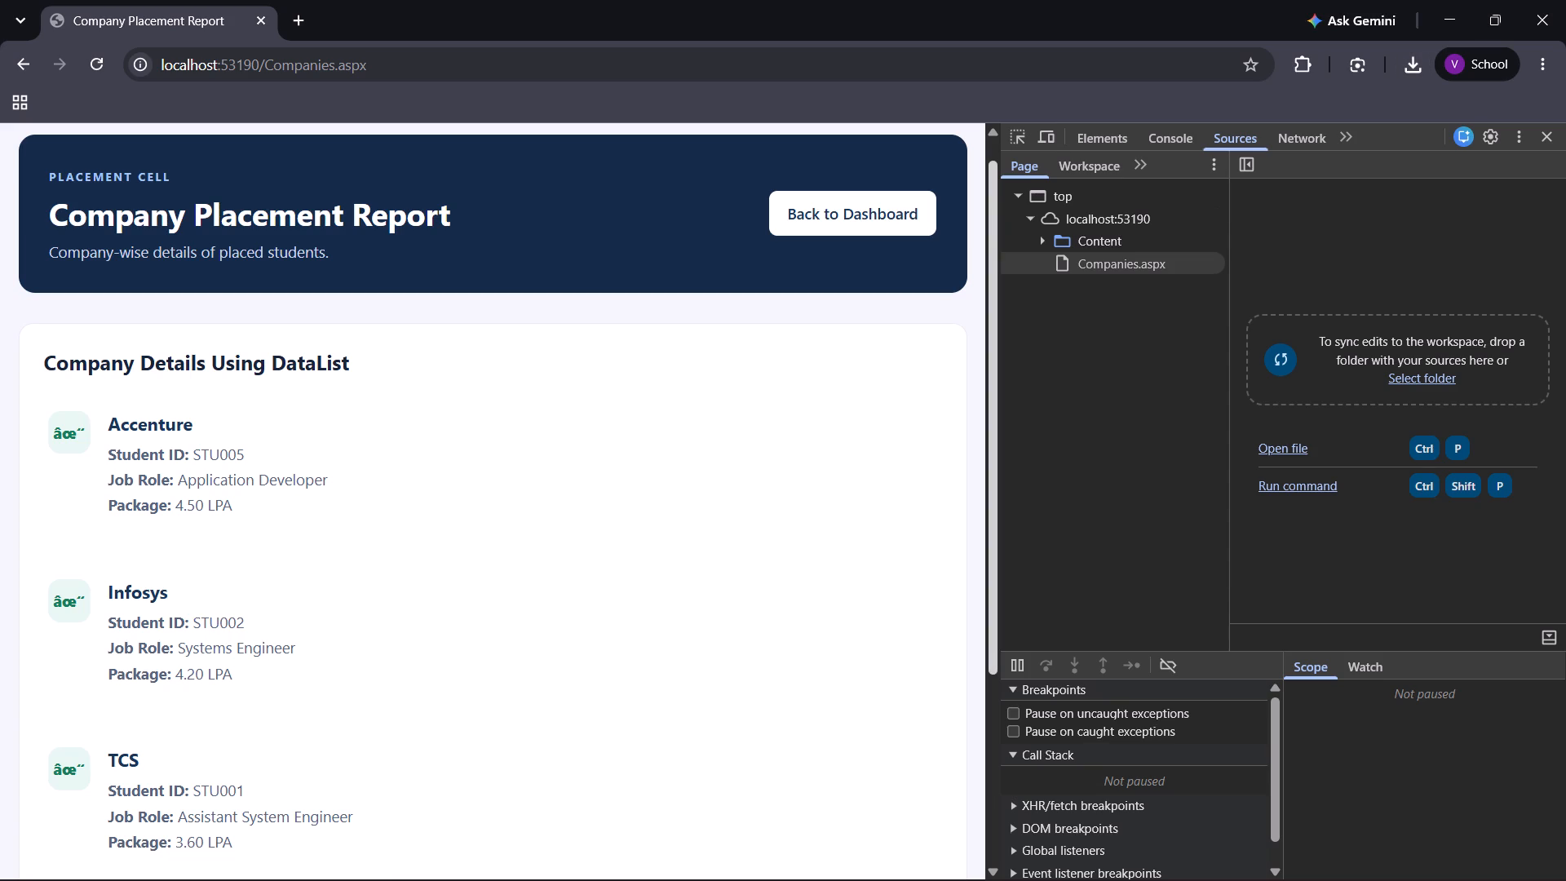
key(ctrl+shift+p)
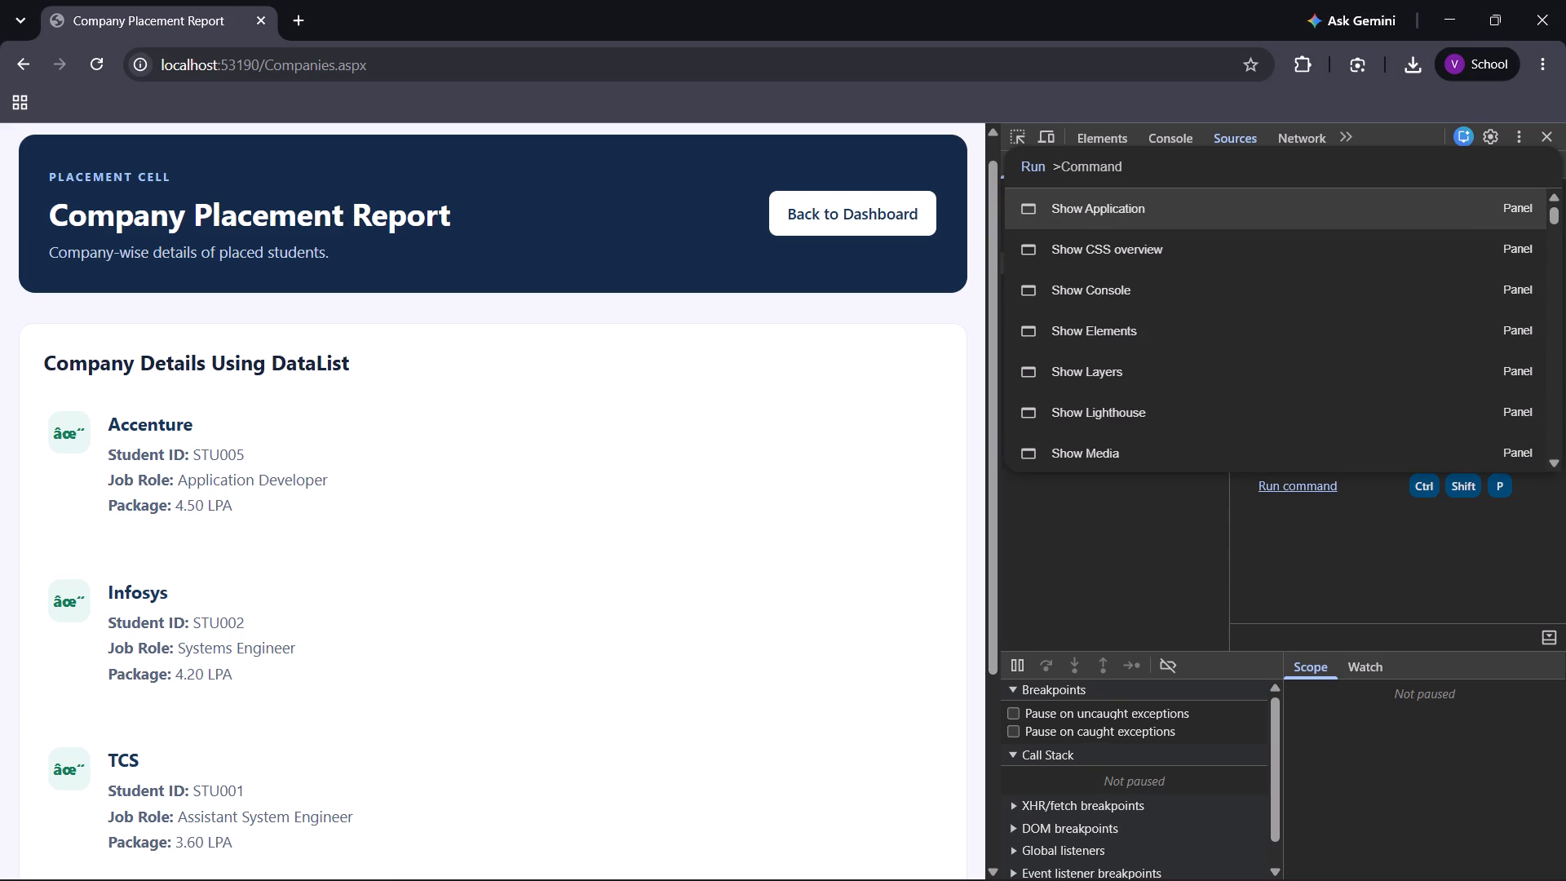
text(full)
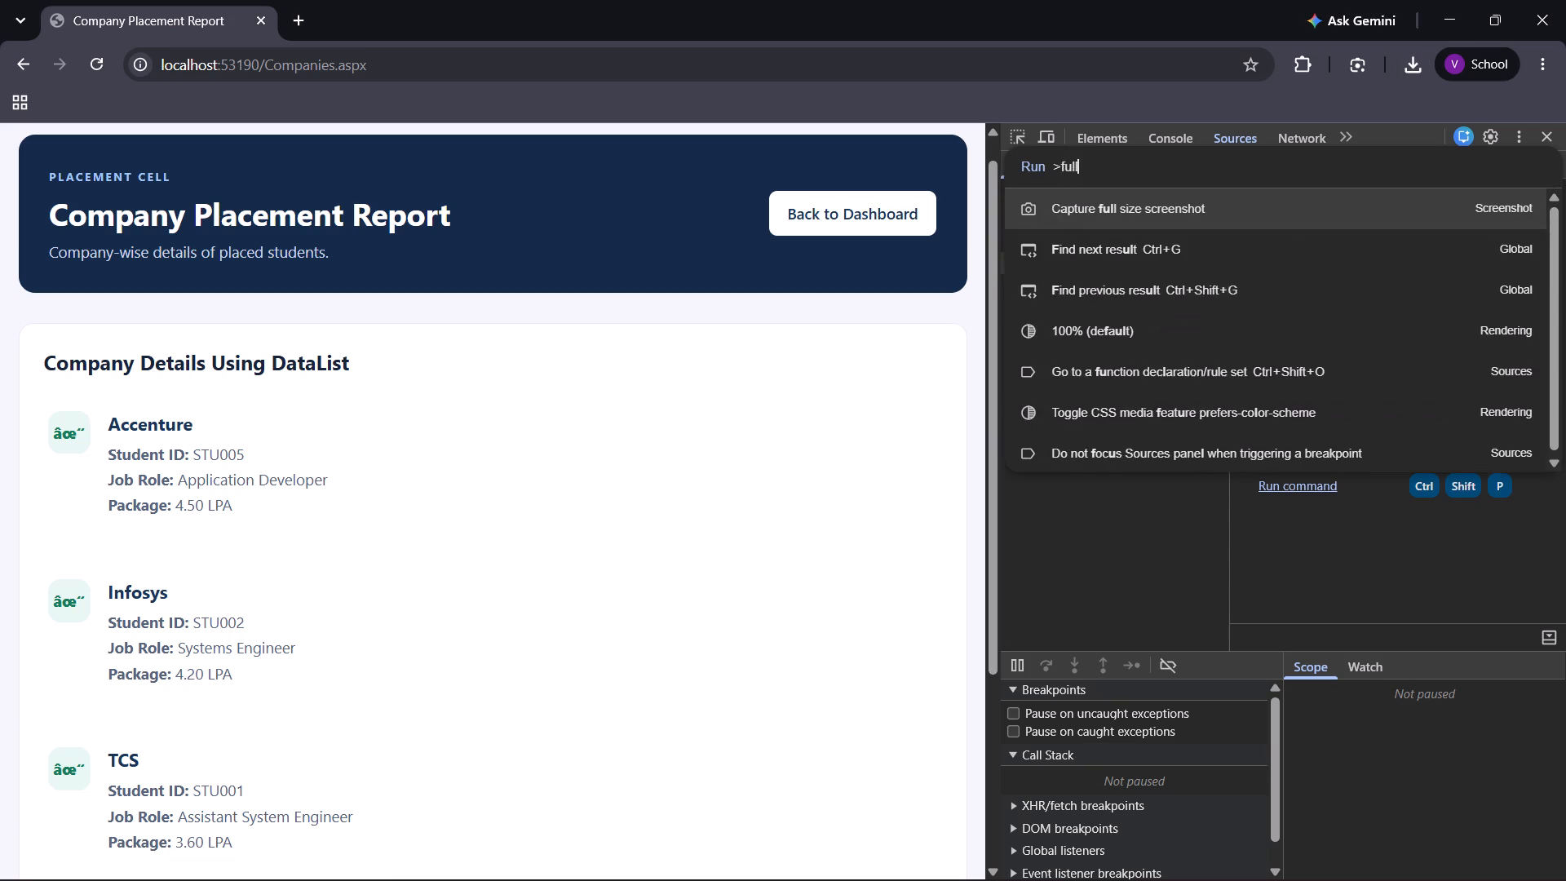
click(1226, 211)
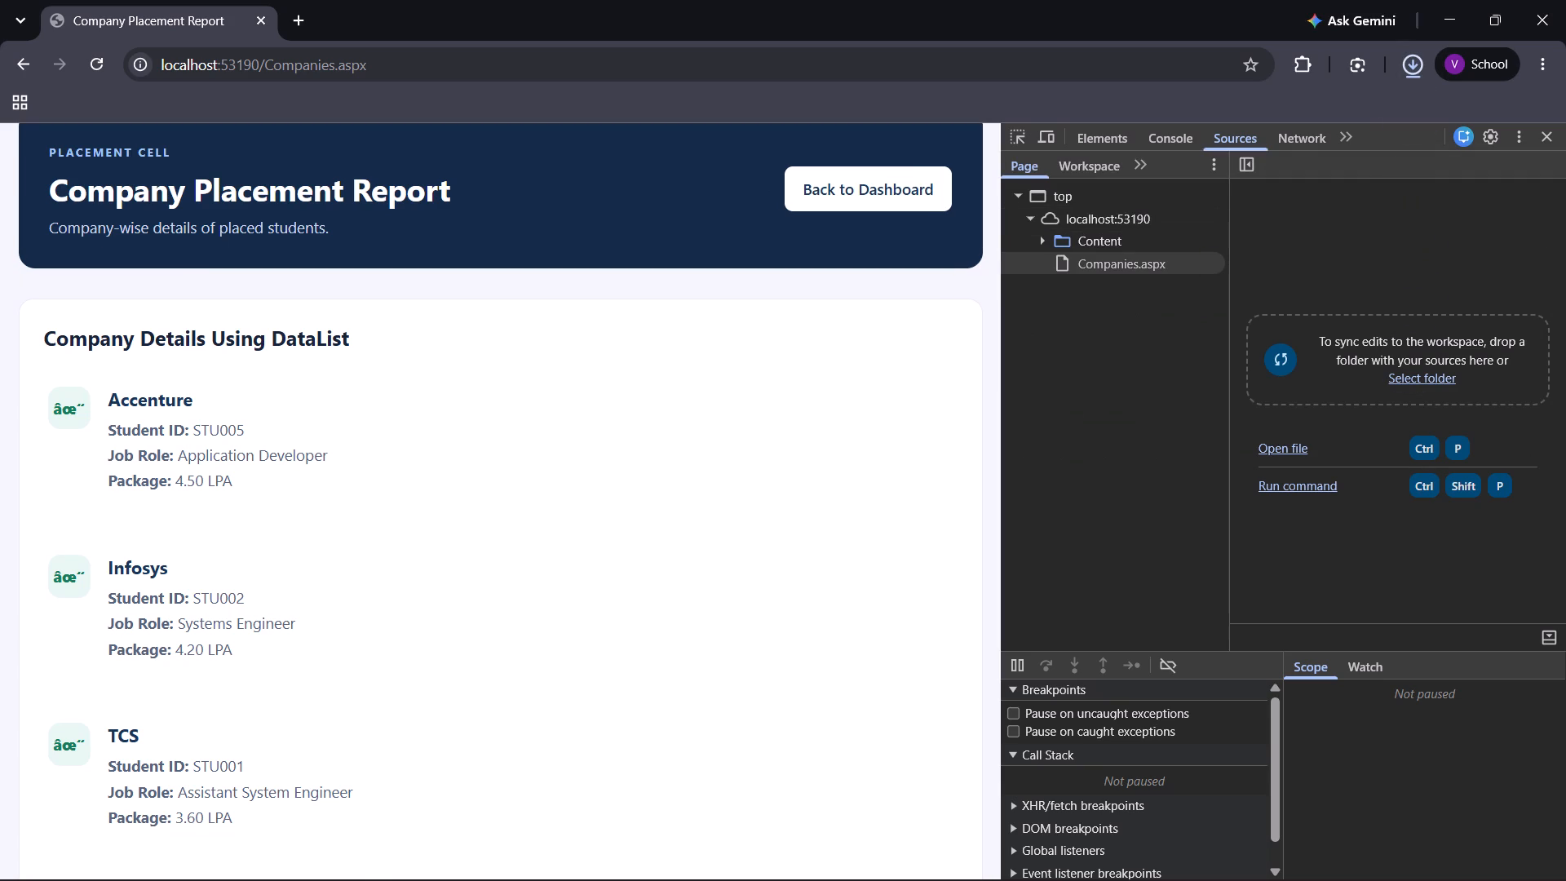
Switch to the Word report and insert the picture localhost_53190_Companies.aspx from the Downloads folder below the dashboard screenshot.
key(alt+Tab)
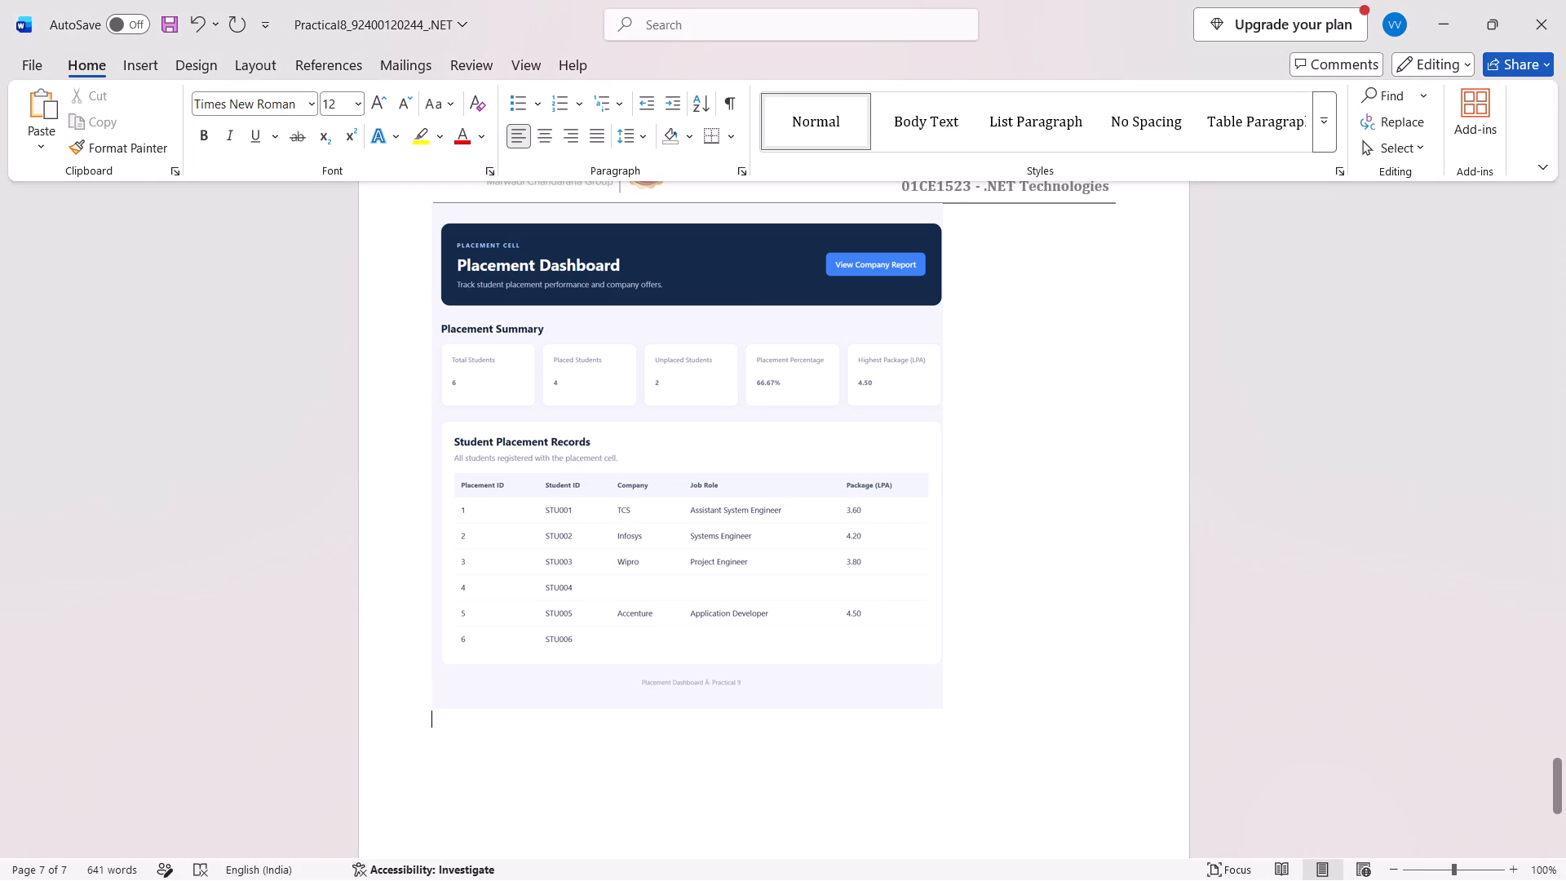
click(154, 67)
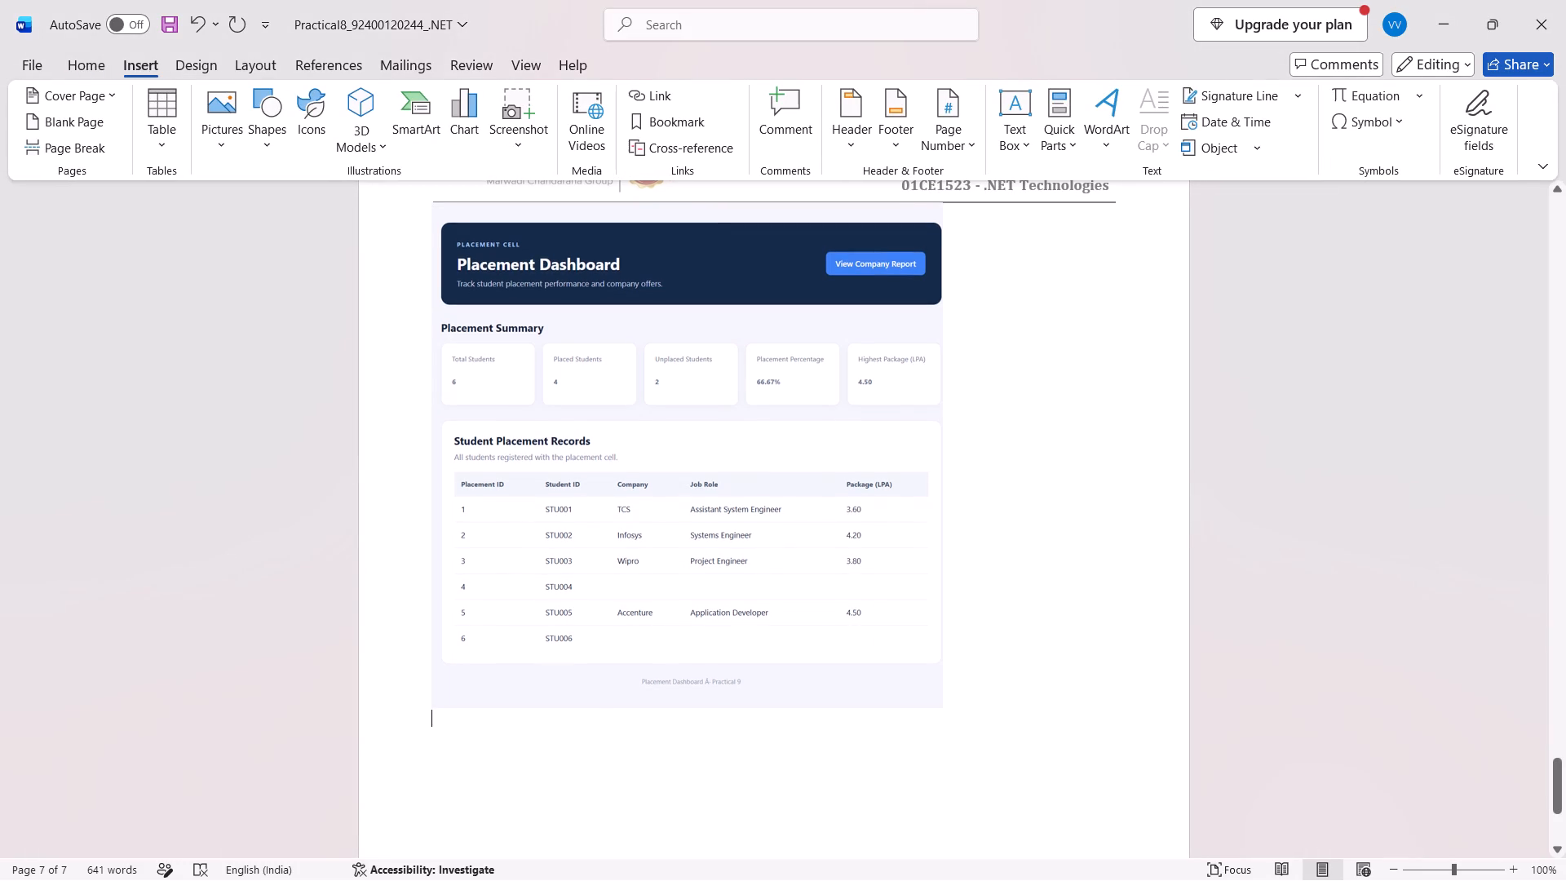
click(226, 136)
click(253, 201)
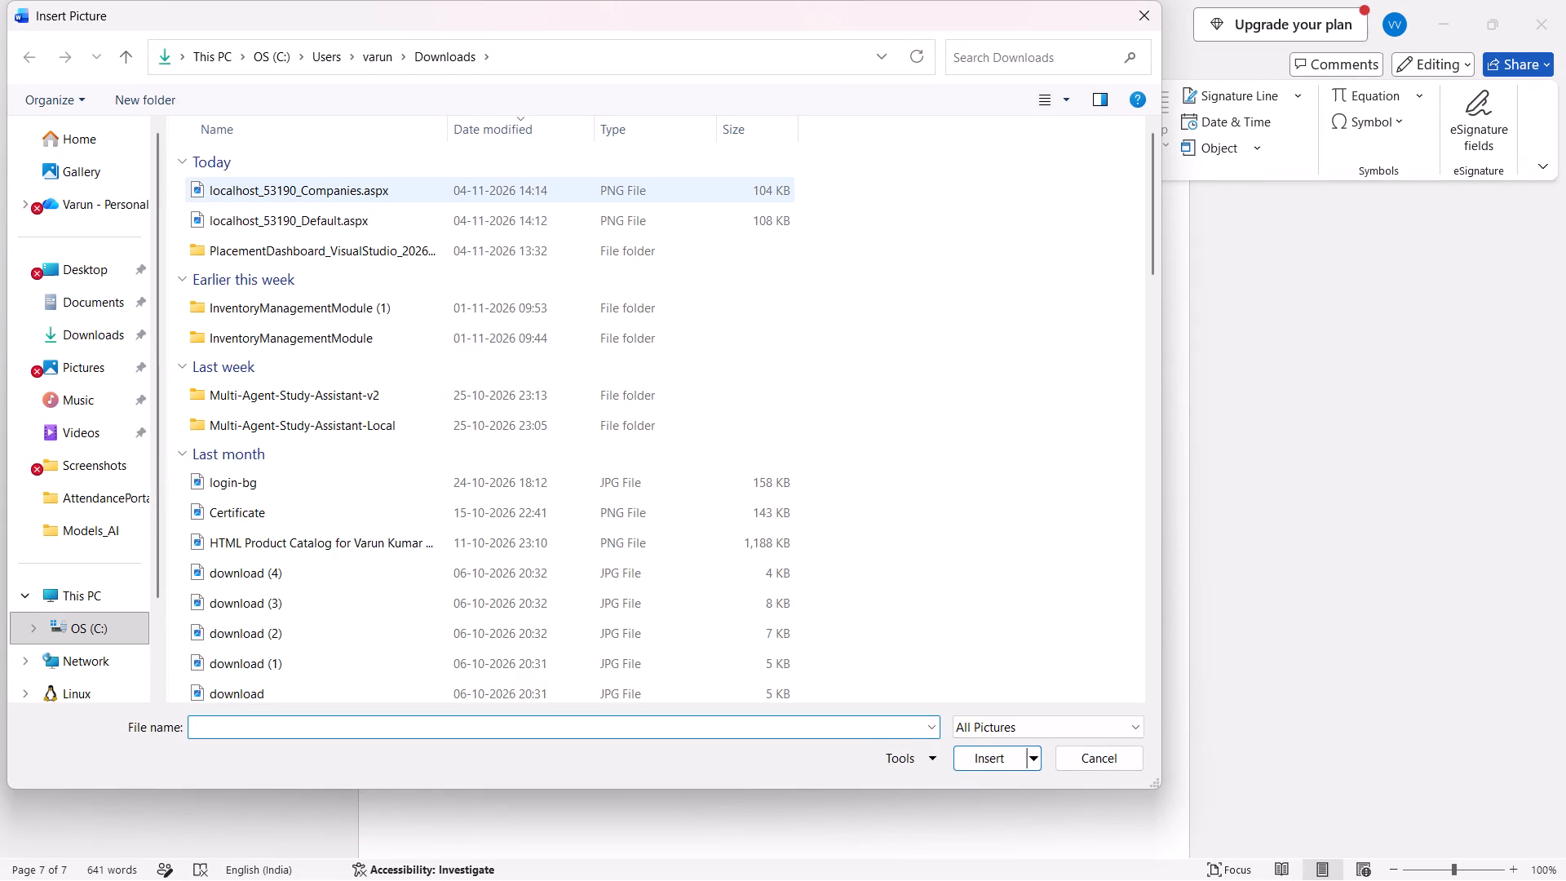
double_click(370, 186)
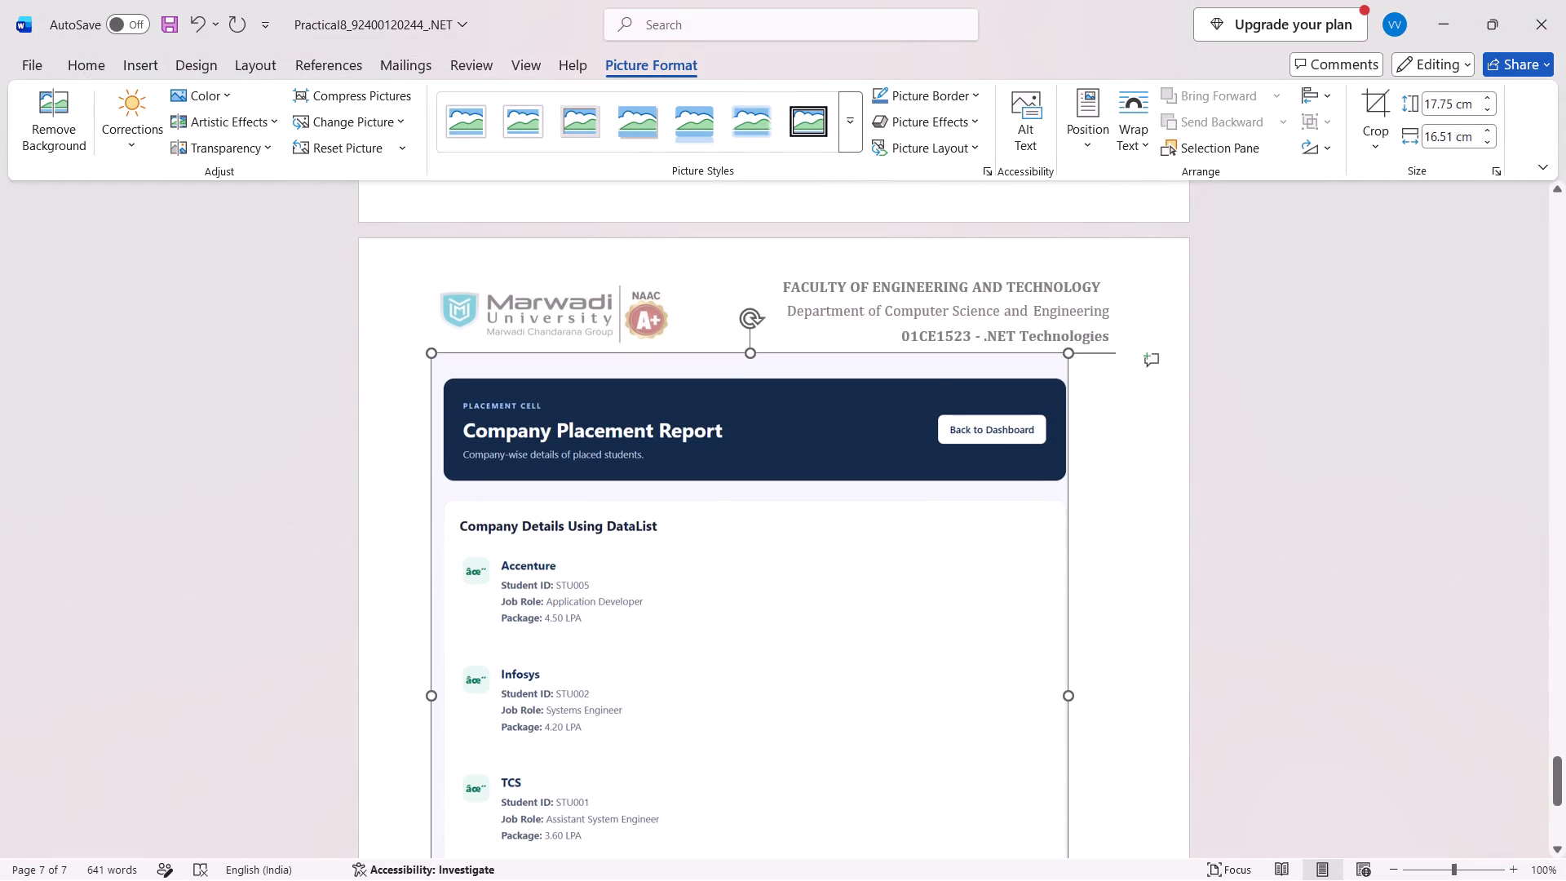
Shrink the inserted company report screenshot to about 12.4 cm high and 14 cm wide.
scroll(518, 575, down, 2)
click(638, 520)
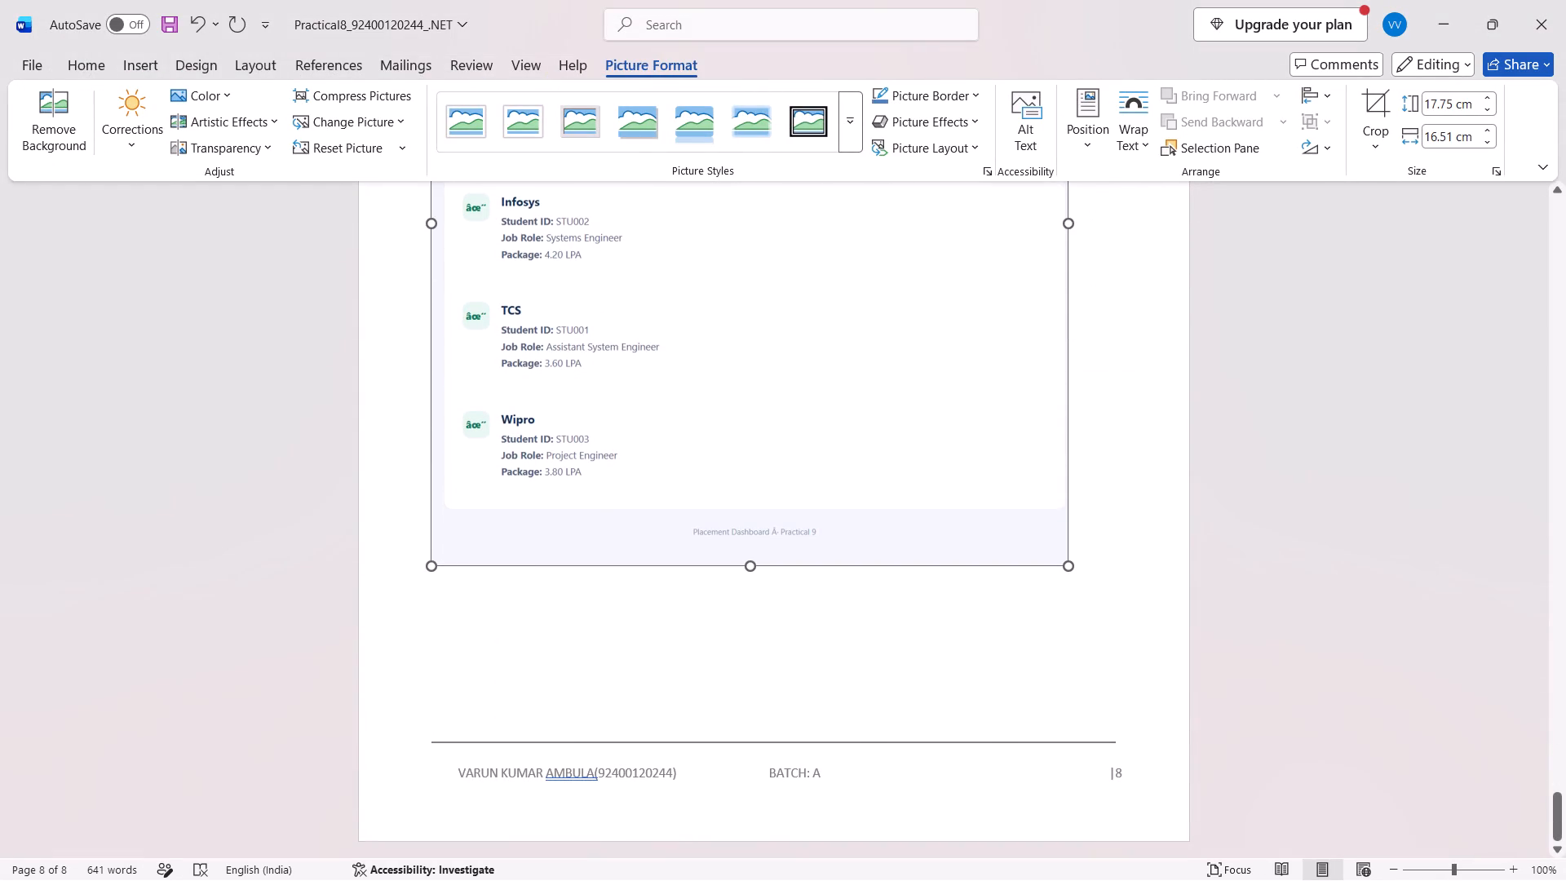
drag(752, 566, 754, 446)
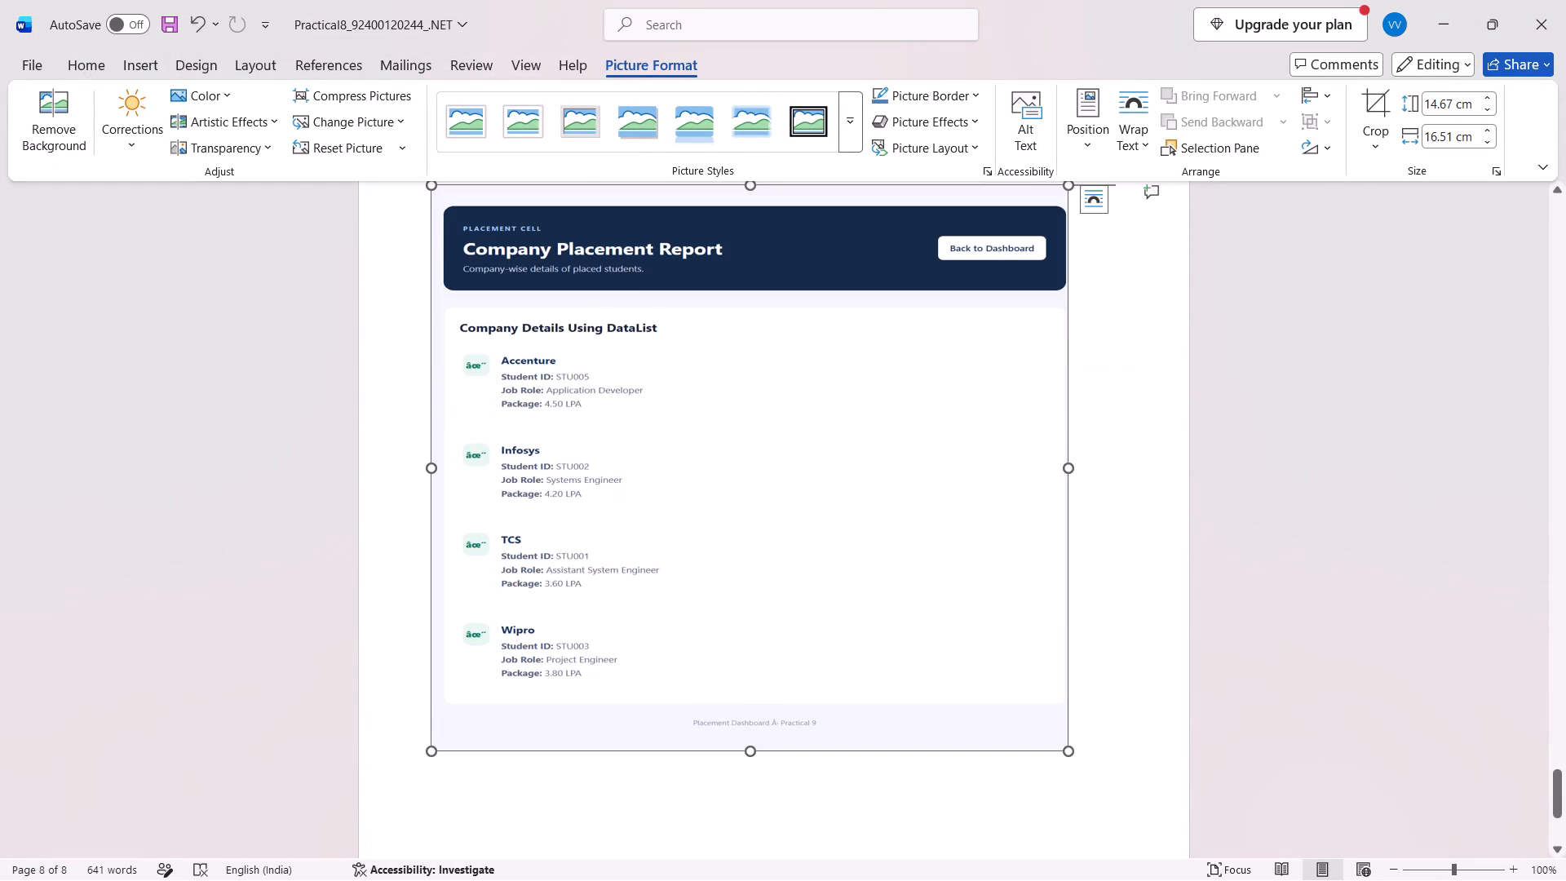
drag(1067, 747, 970, 596)
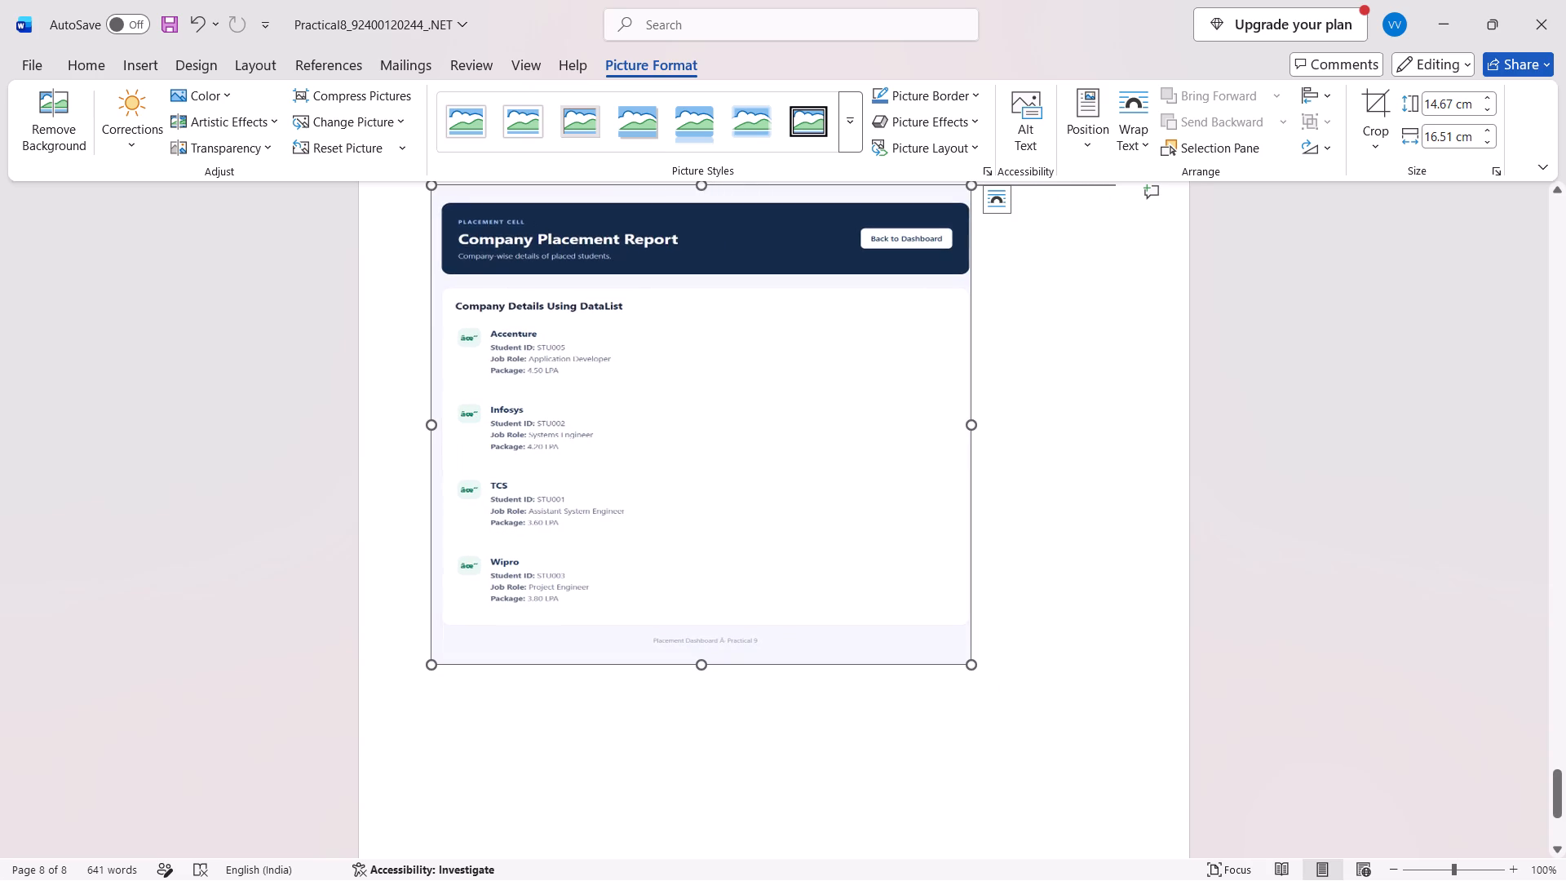
Reduce only the height of the Placement Dashboard screenshot on page 7 to about 10.25 cm.
scroll(672, 647, up, 5)
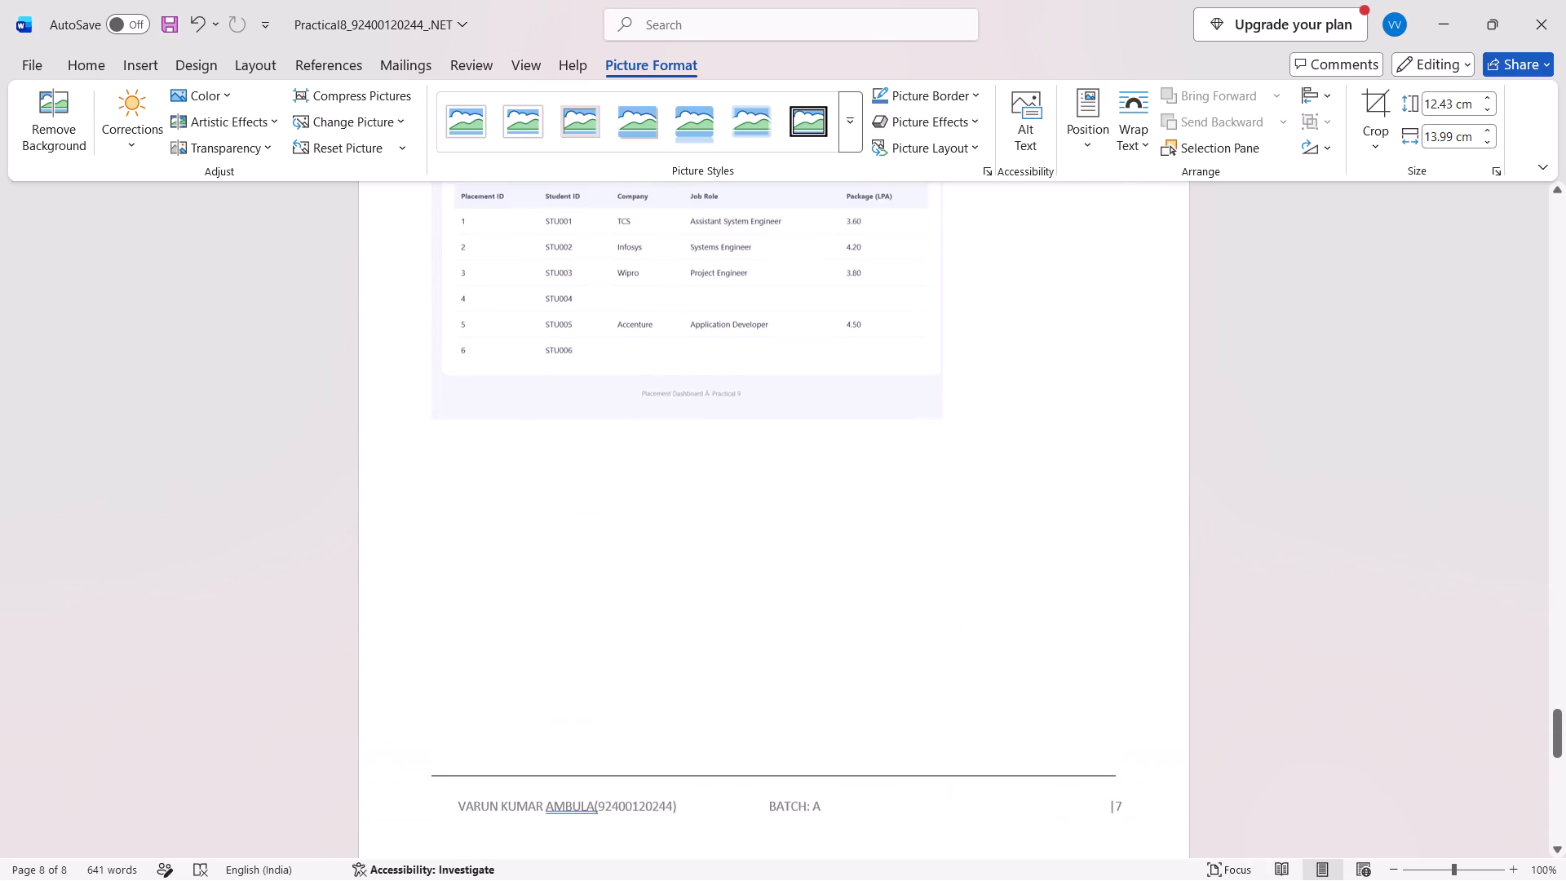
scroll(672, 647, up, 2)
scroll(672, 647, right, 1)
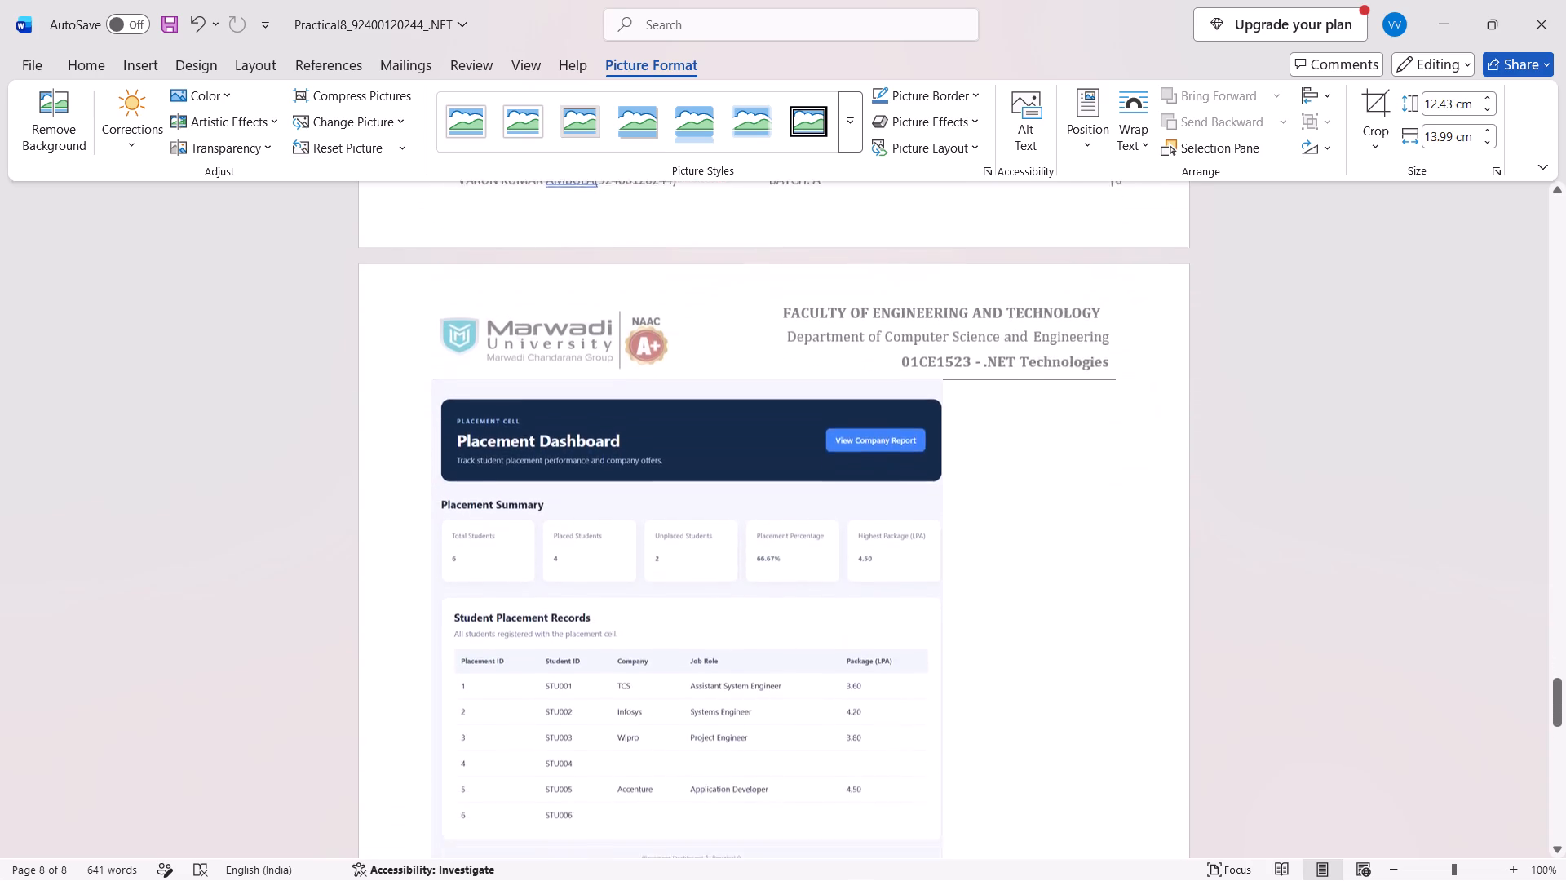
scroll(672, 647, right, 1)
click(683, 477)
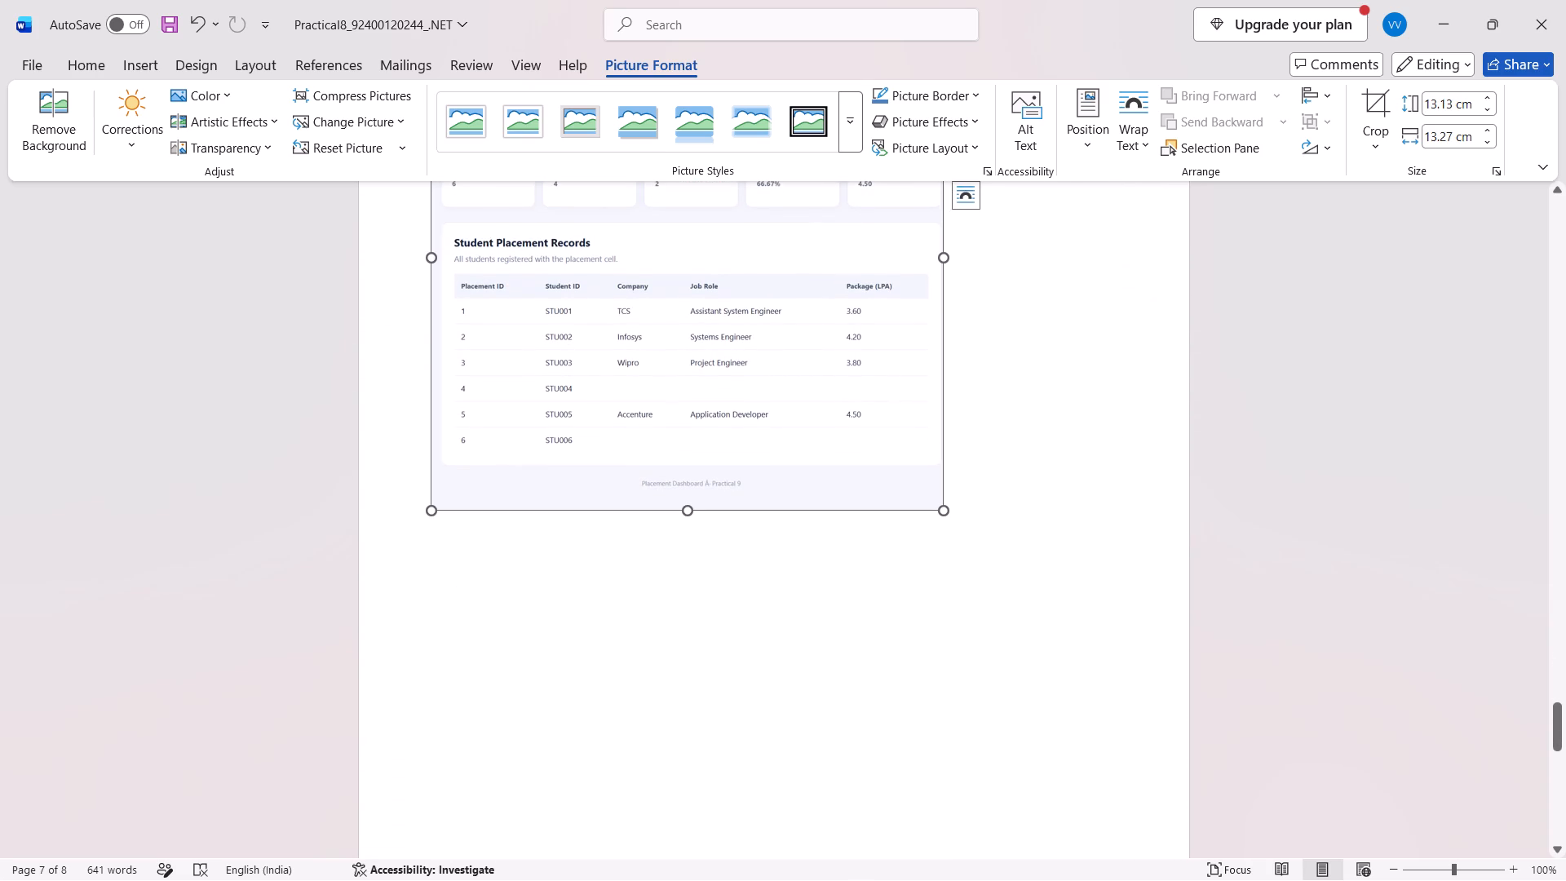
drag(687, 514, 688, 398)
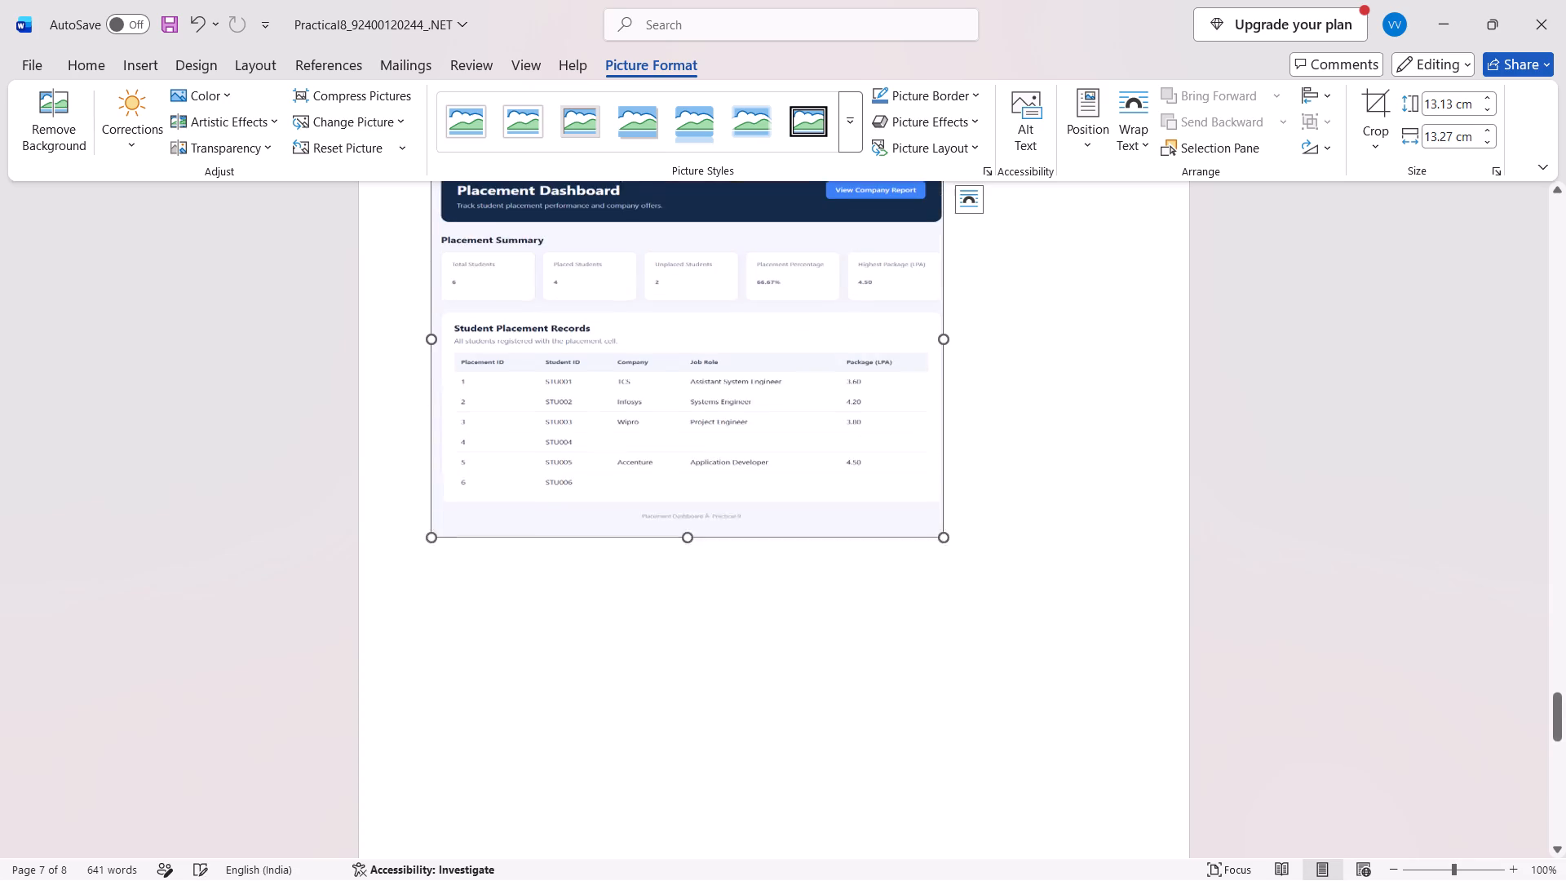
Adjust the company report screenshot's height so it sits below the dashboard screenshot on page 7 and reaches just above the footer line.
scroll(680, 571, down, 7)
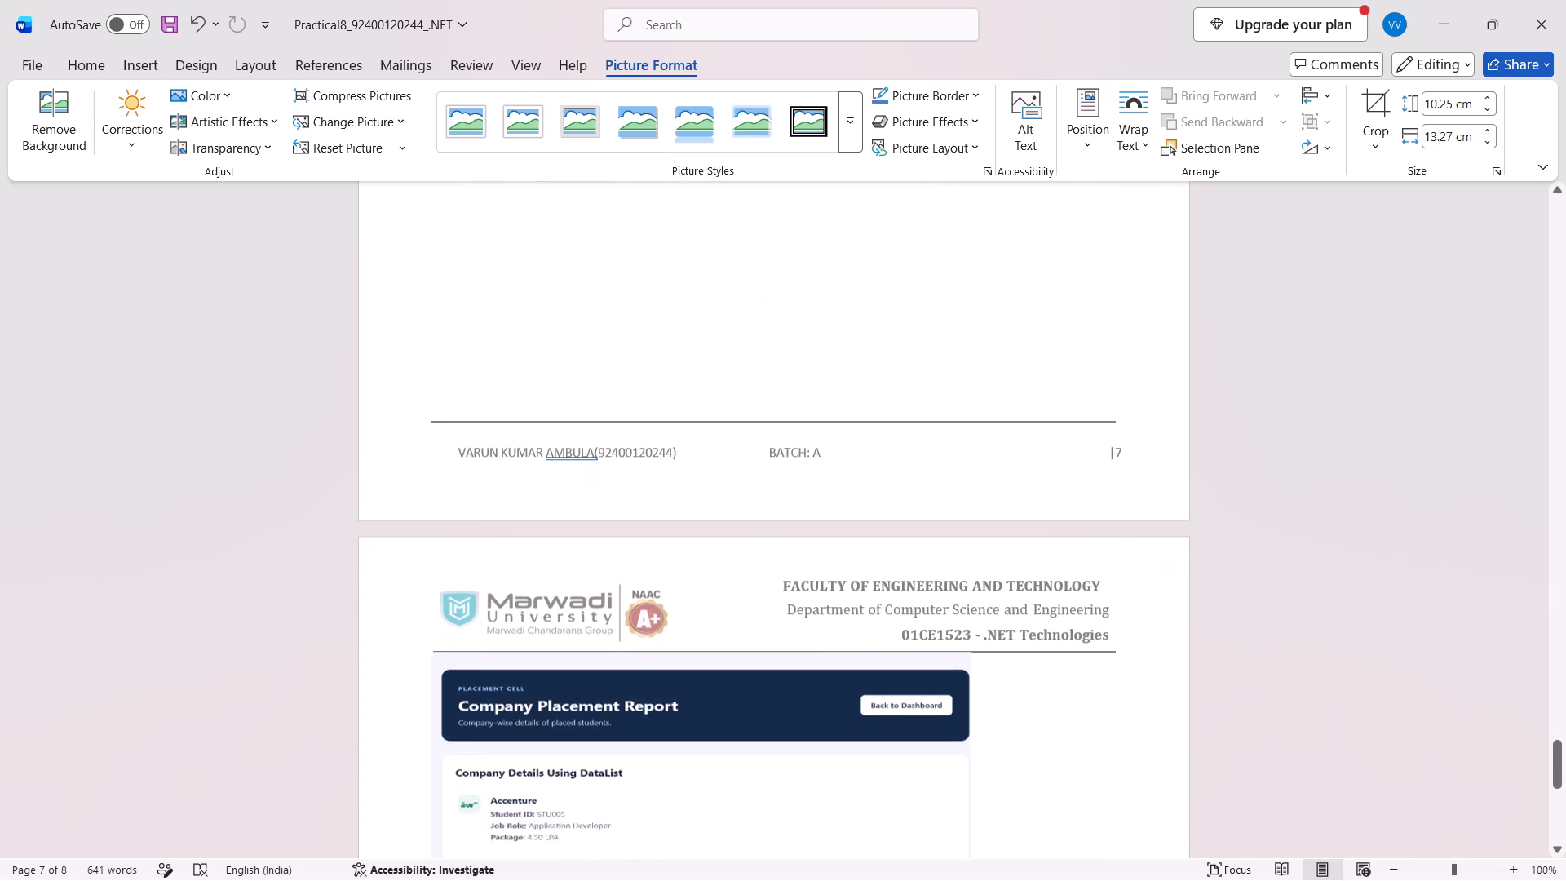
scroll(698, 530, down, 1)
click(698, 530)
scroll(698, 530, down, 2)
click(698, 530)
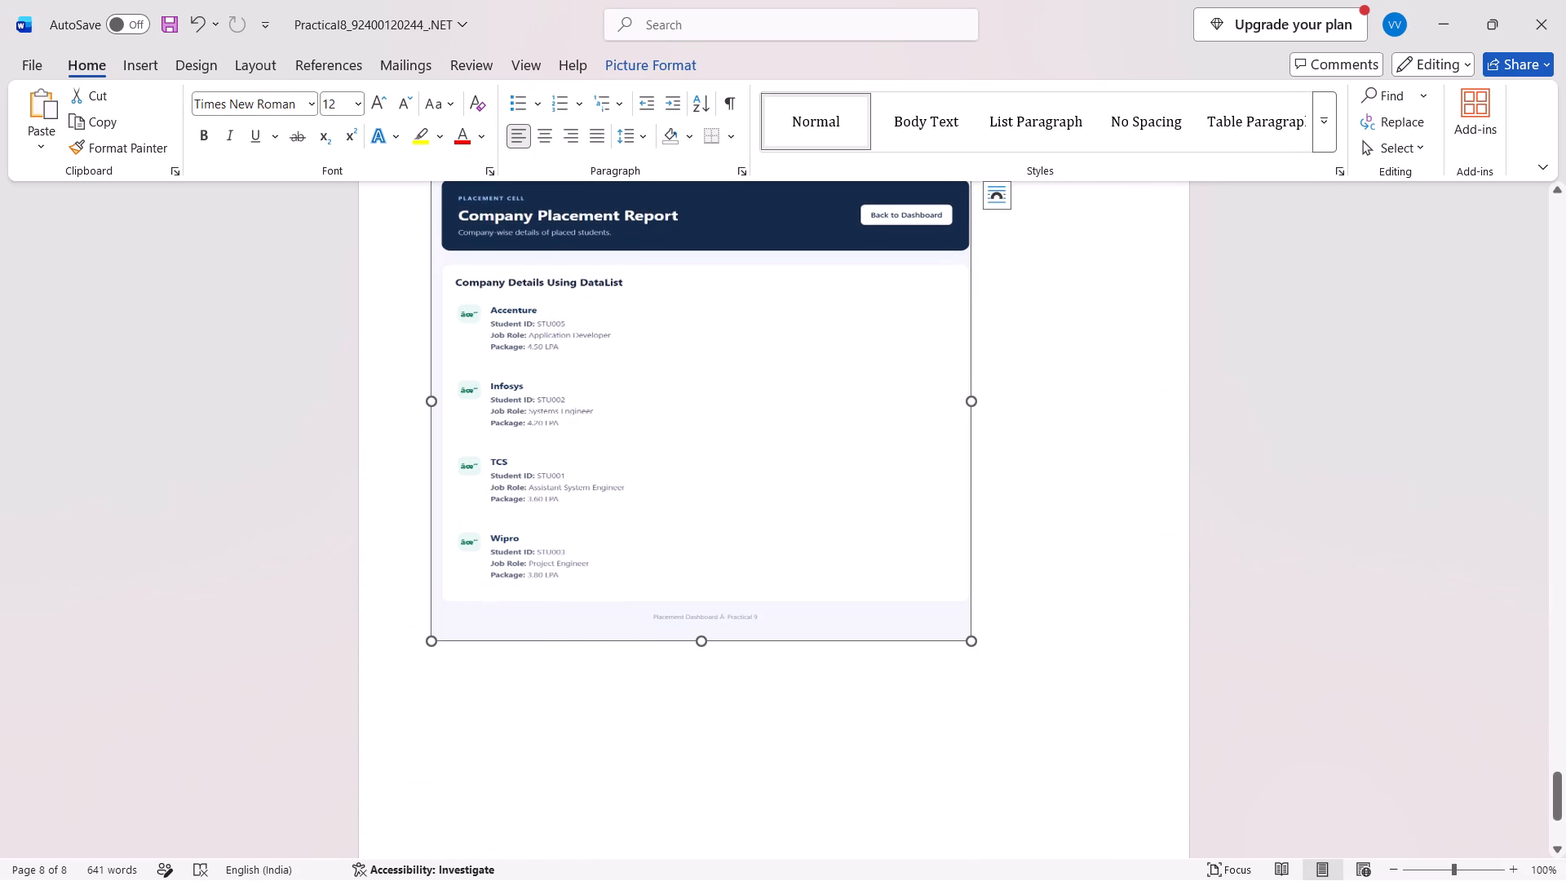
drag(701, 640, 690, 507)
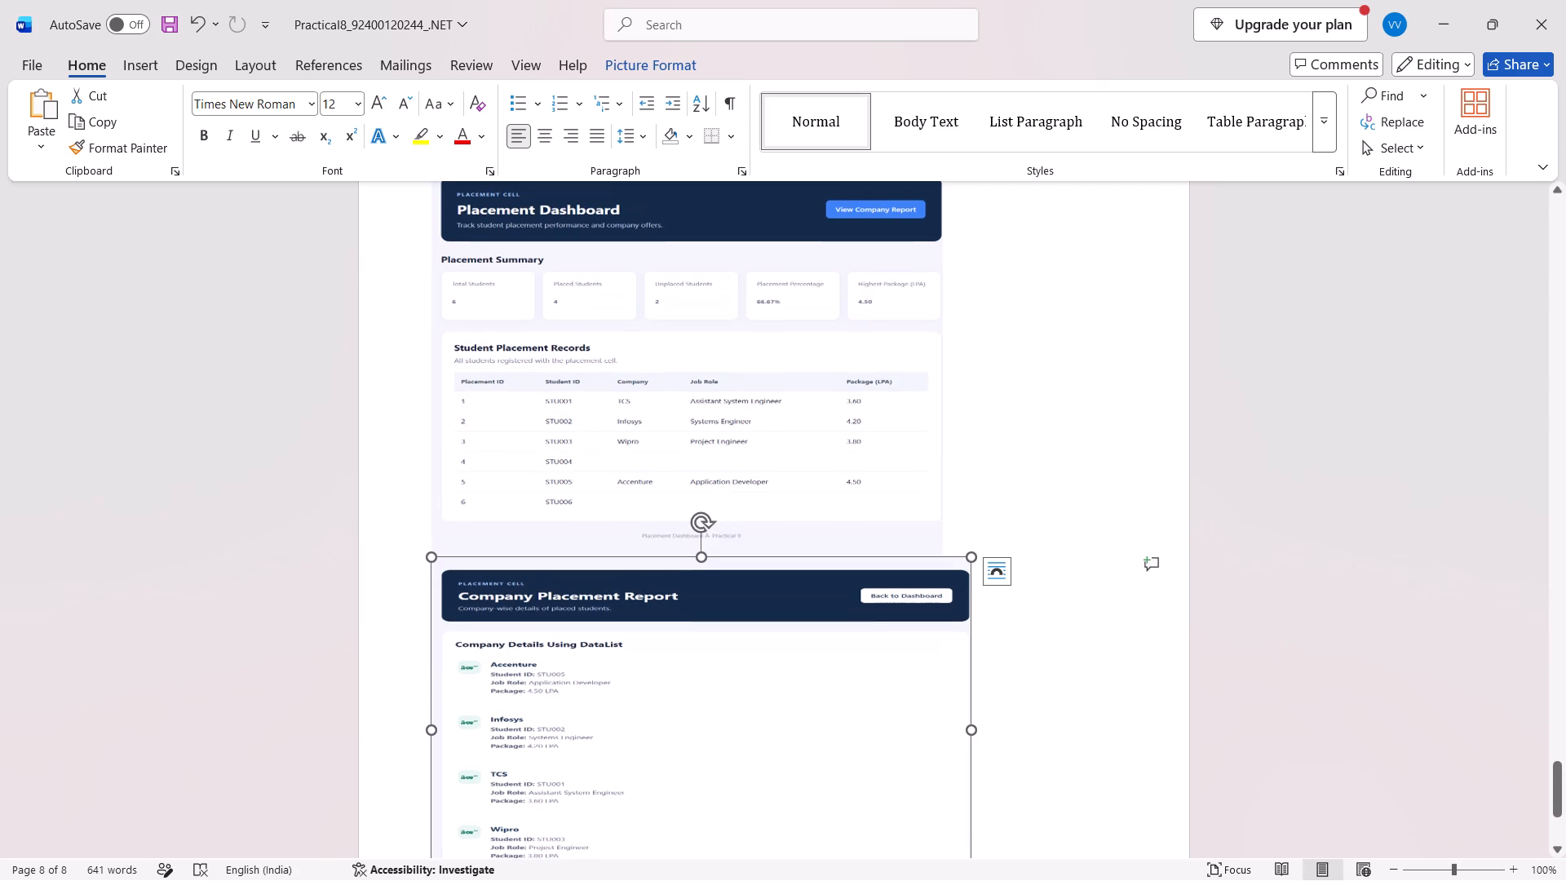
scroll(710, 450, down, 3)
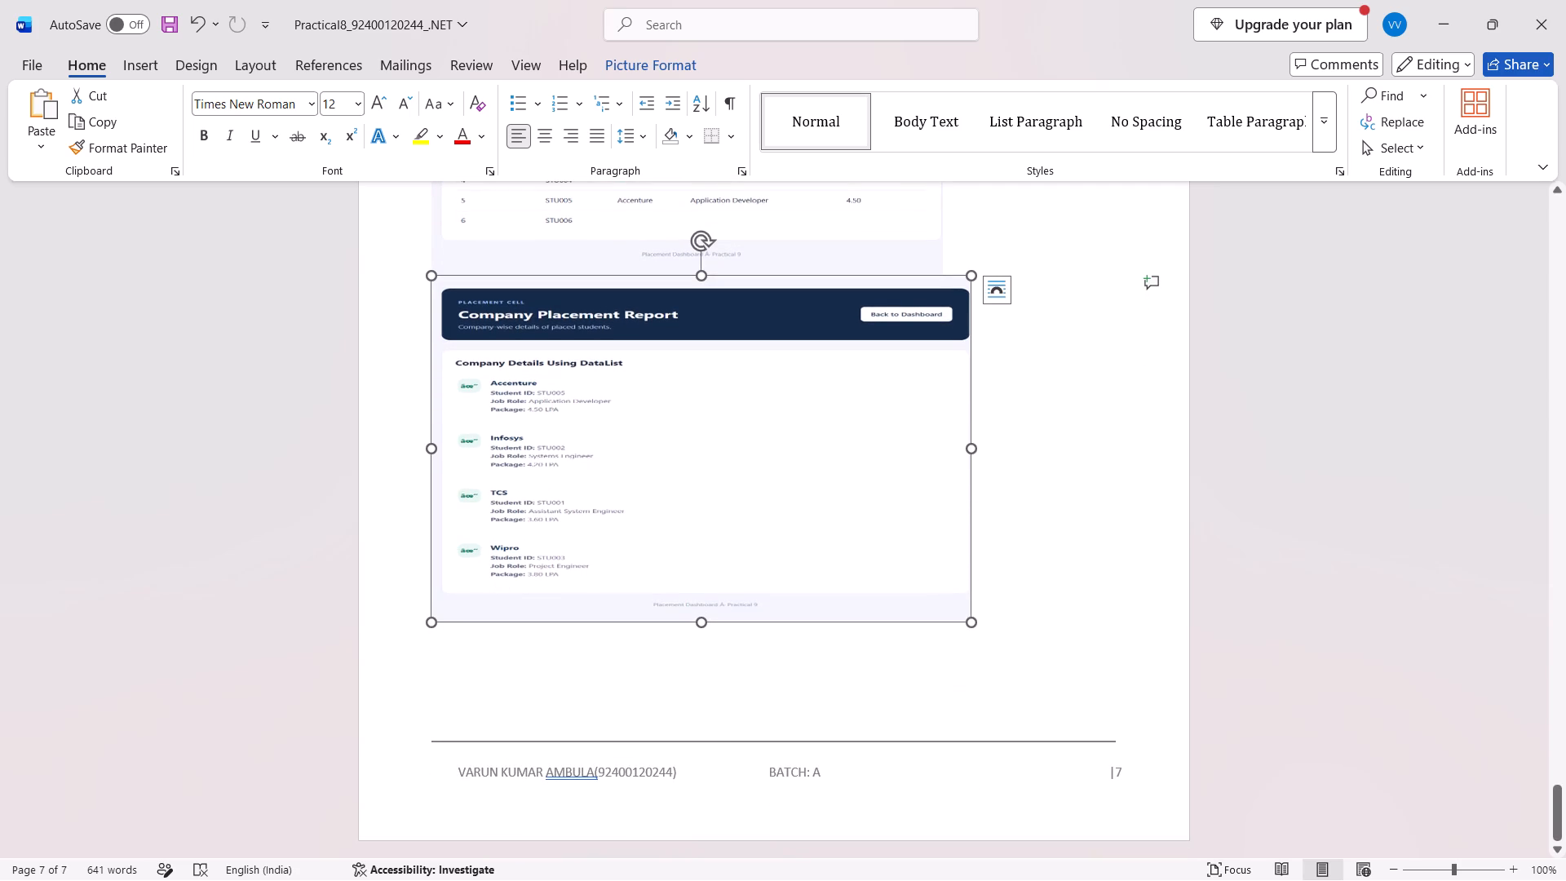
drag(704, 626, 706, 688)
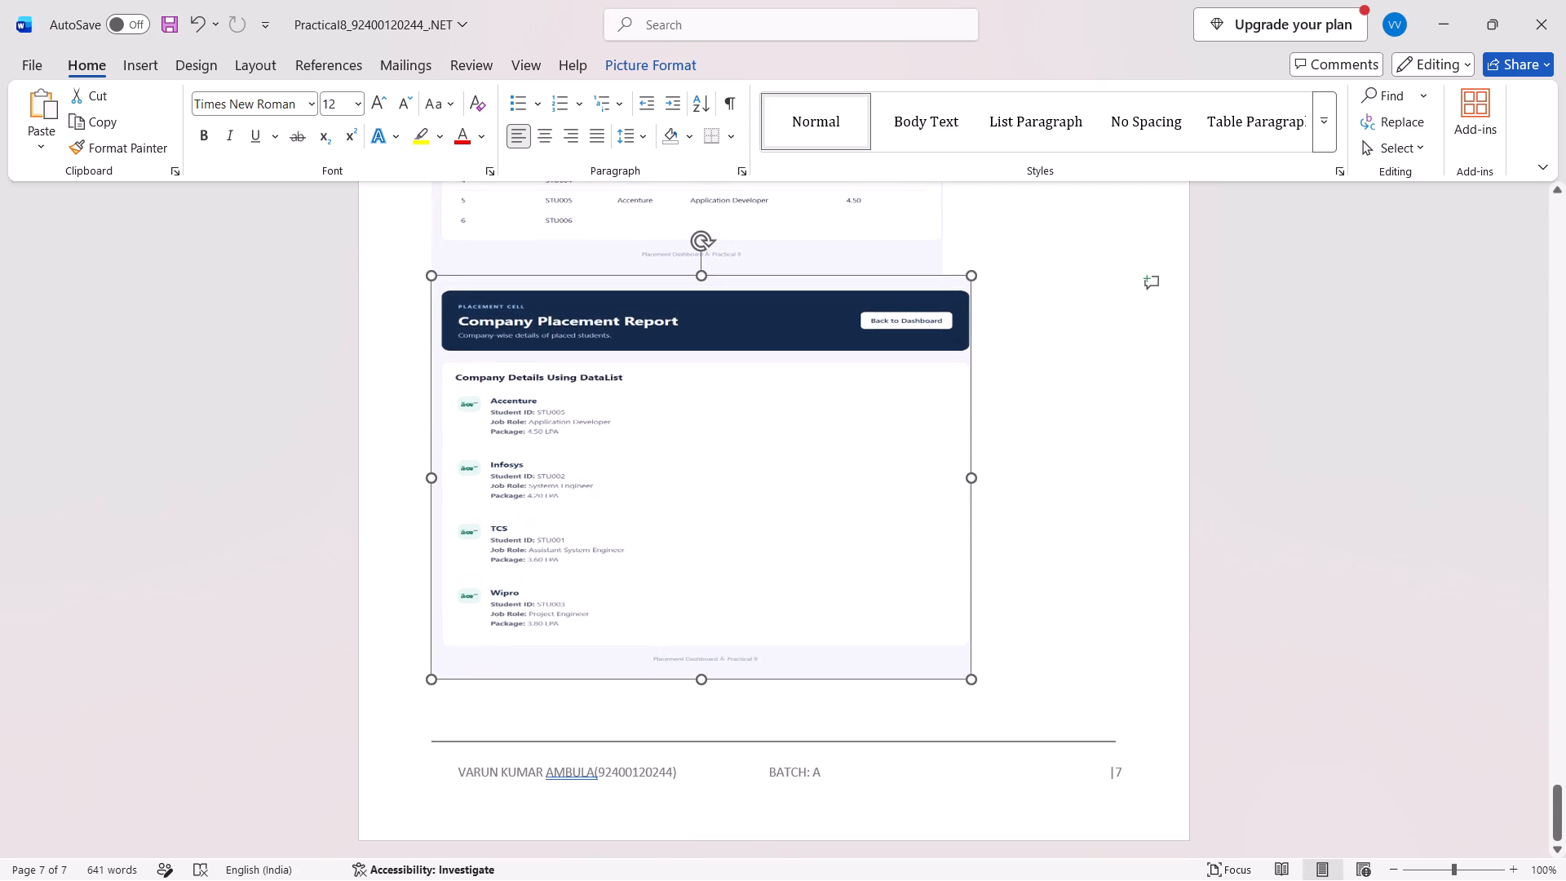
drag(706, 688, 710, 722)
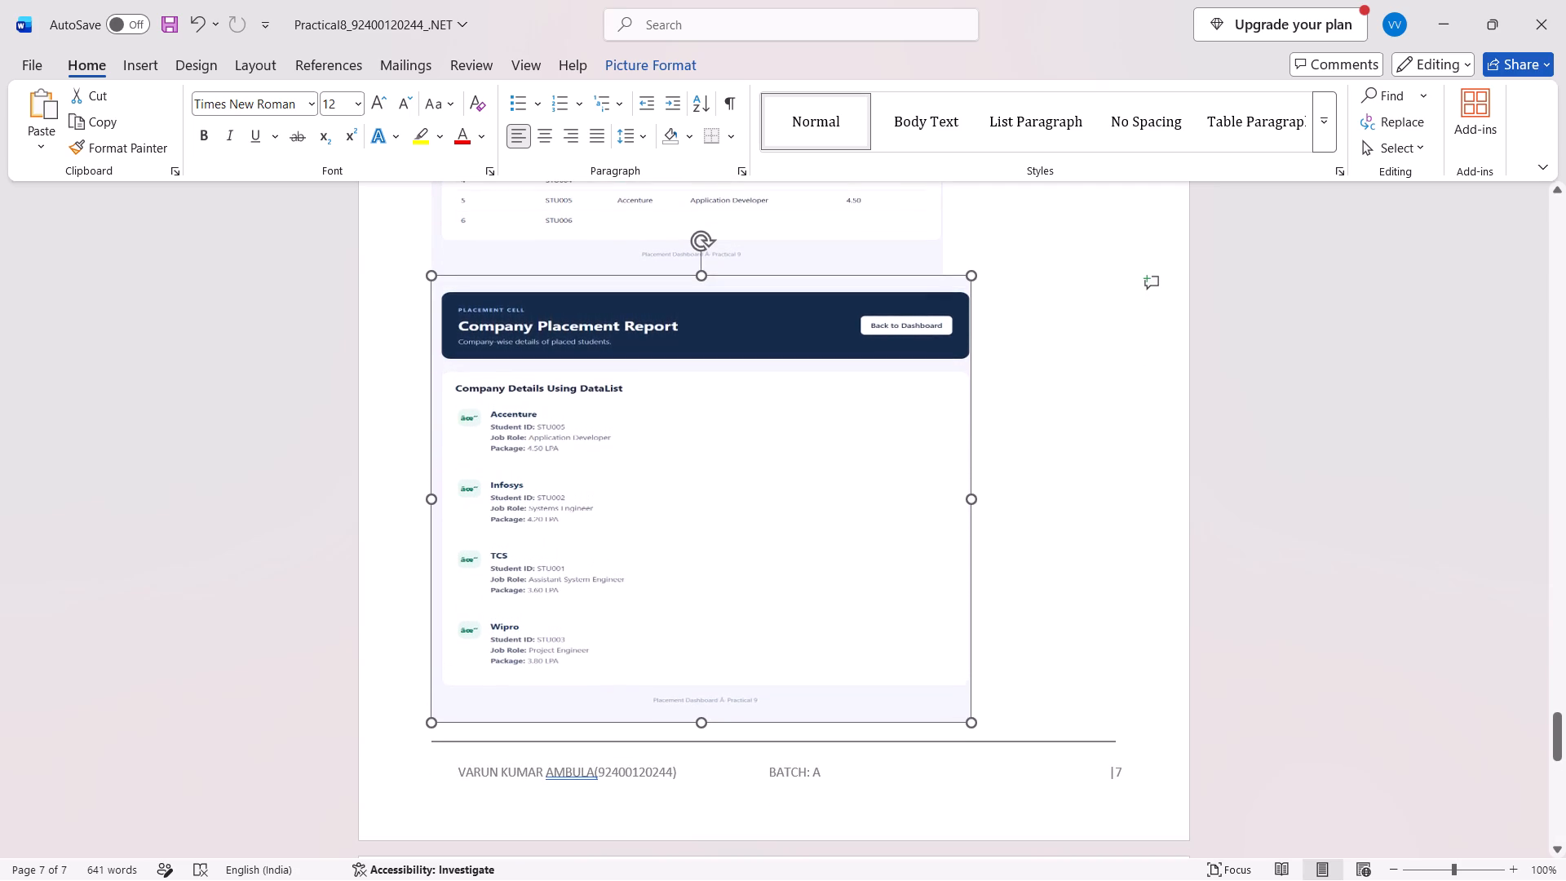
Review the last pages of the report, from the Companies code to the two output screenshots.
scroll(957, 424, up, 3)
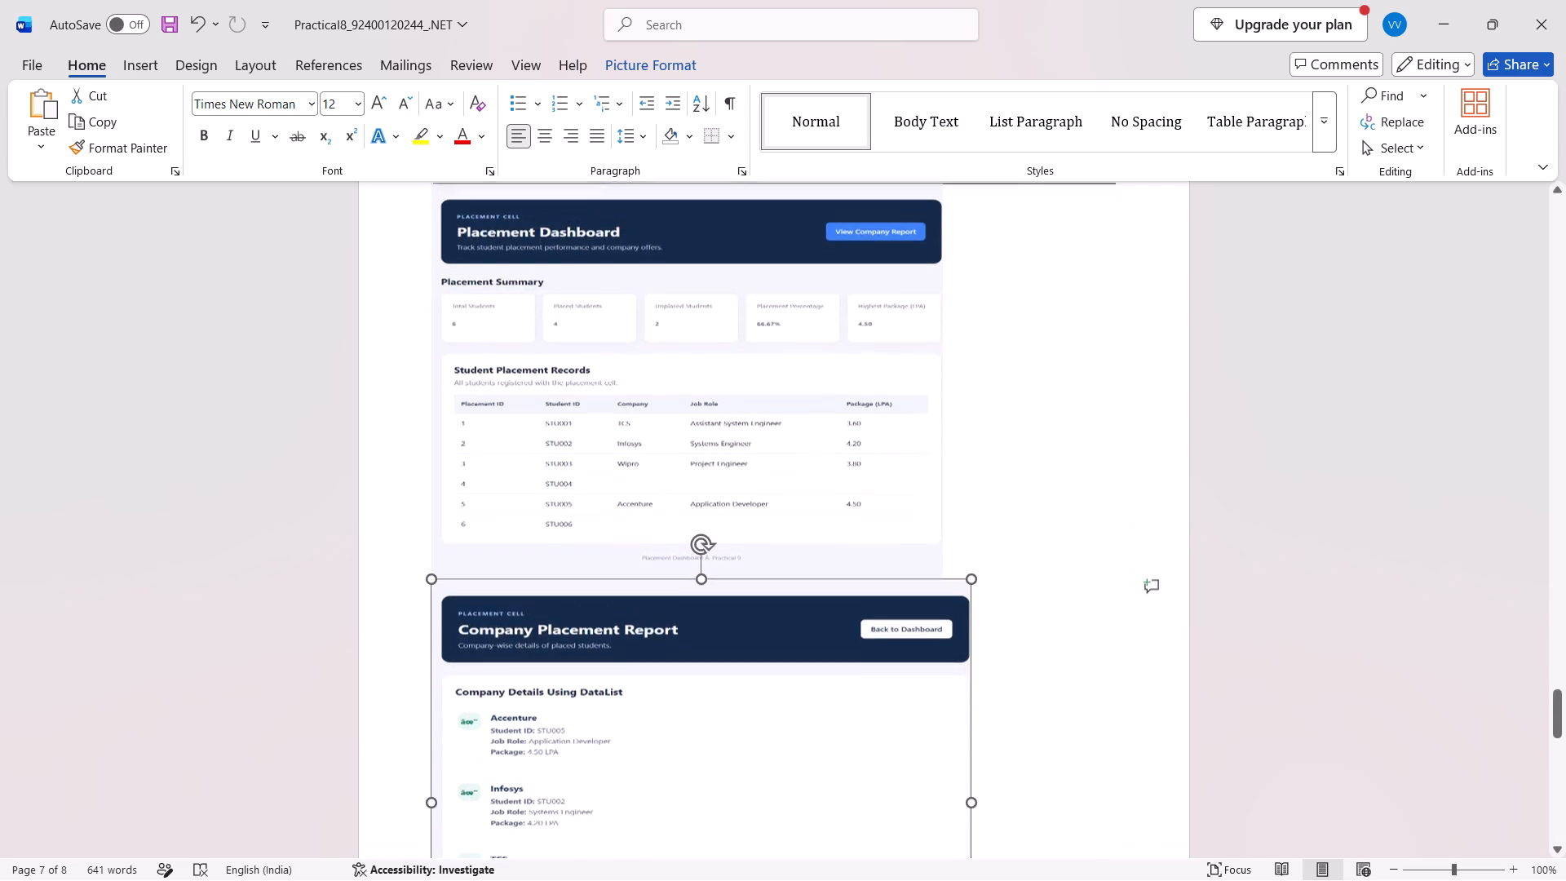
scroll(957, 424, up, 3)
scroll(957, 424, down, 2)
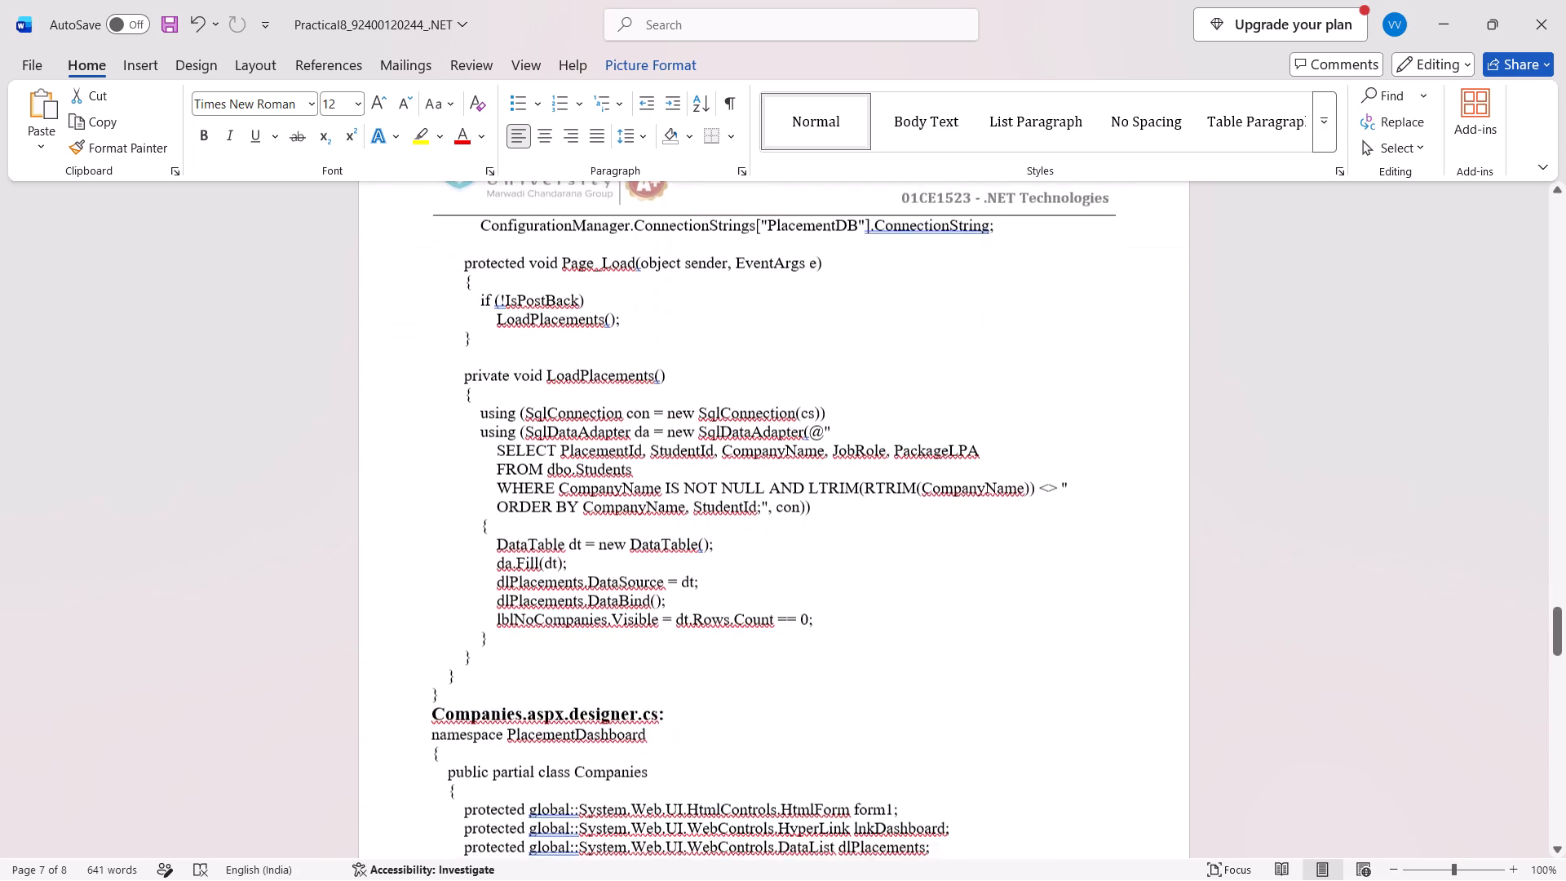
scroll(957, 424, down, 6)
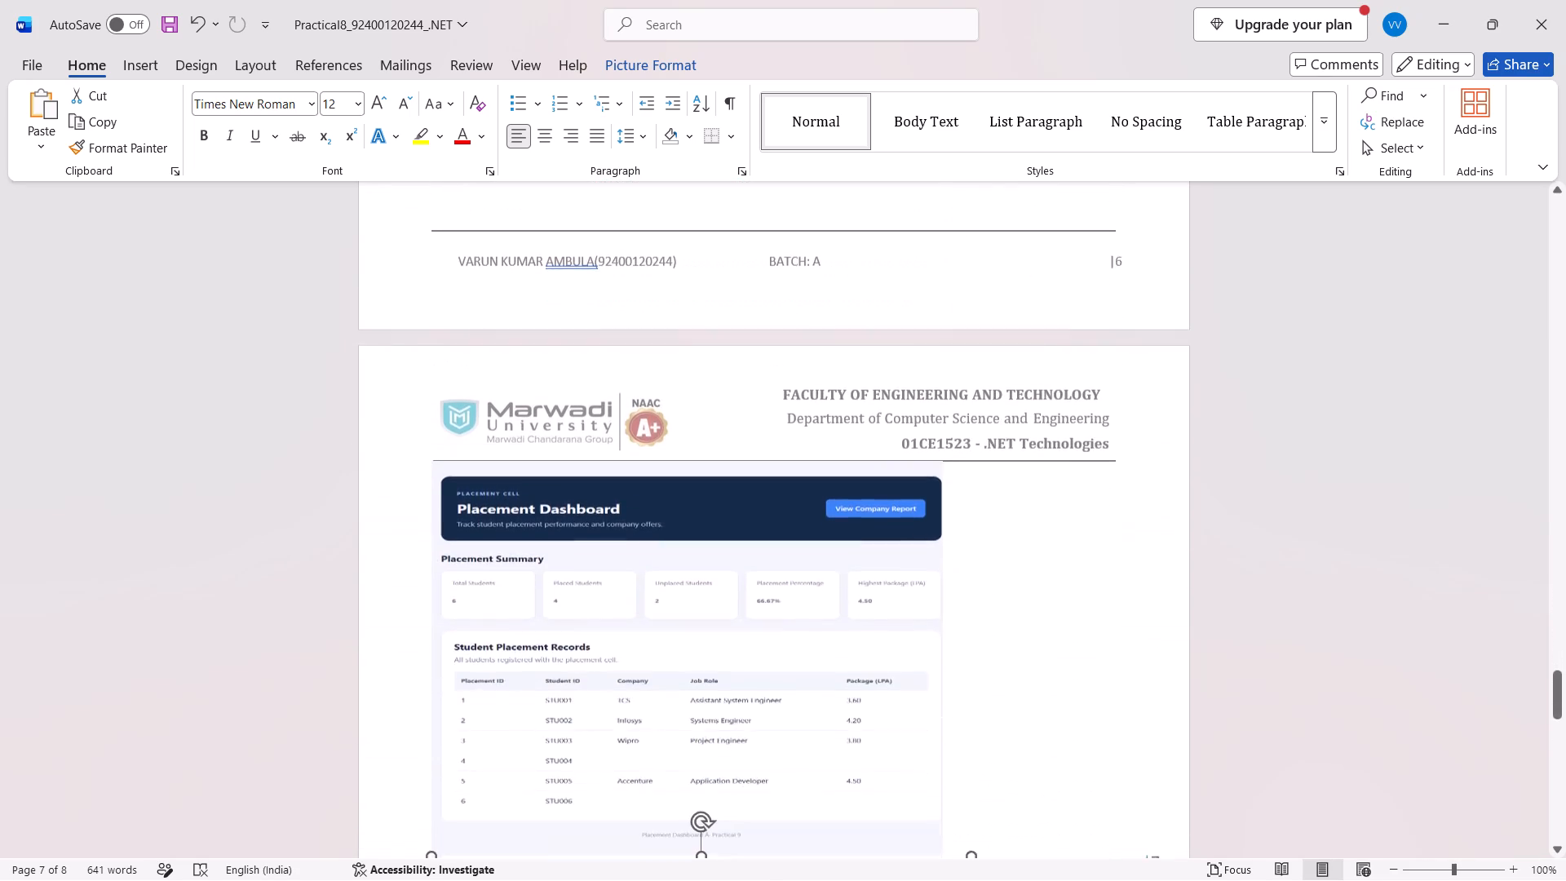
scroll(957, 424, down, 6)
scroll(957, 424, up, 10)
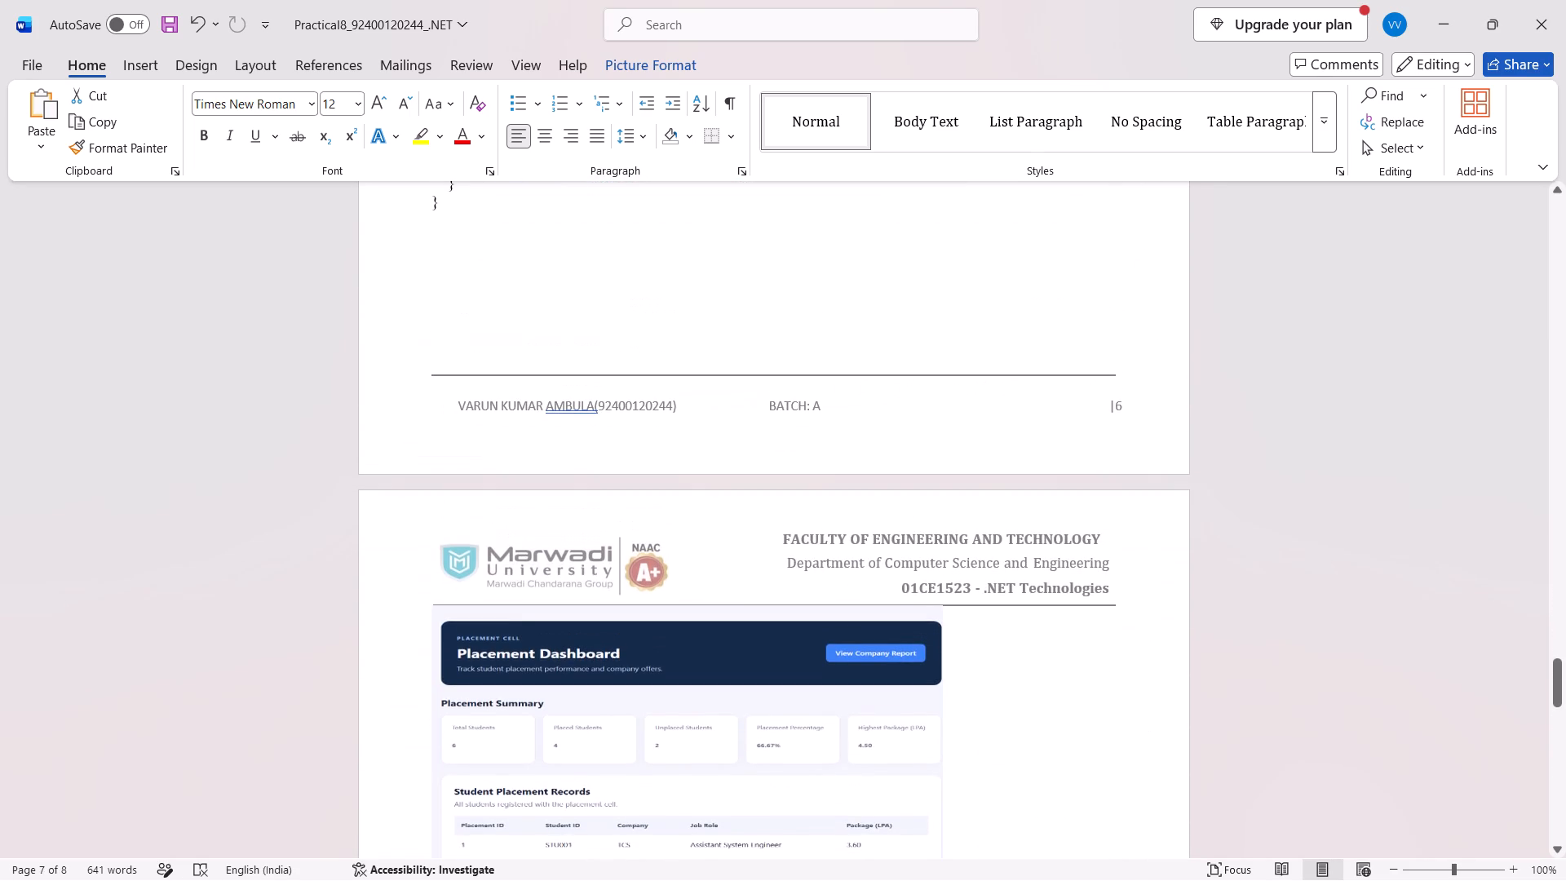
Switch to Chrome, close the developer tools and go back from the company report to the Placement Dashboard page.
key(alt+Tab)
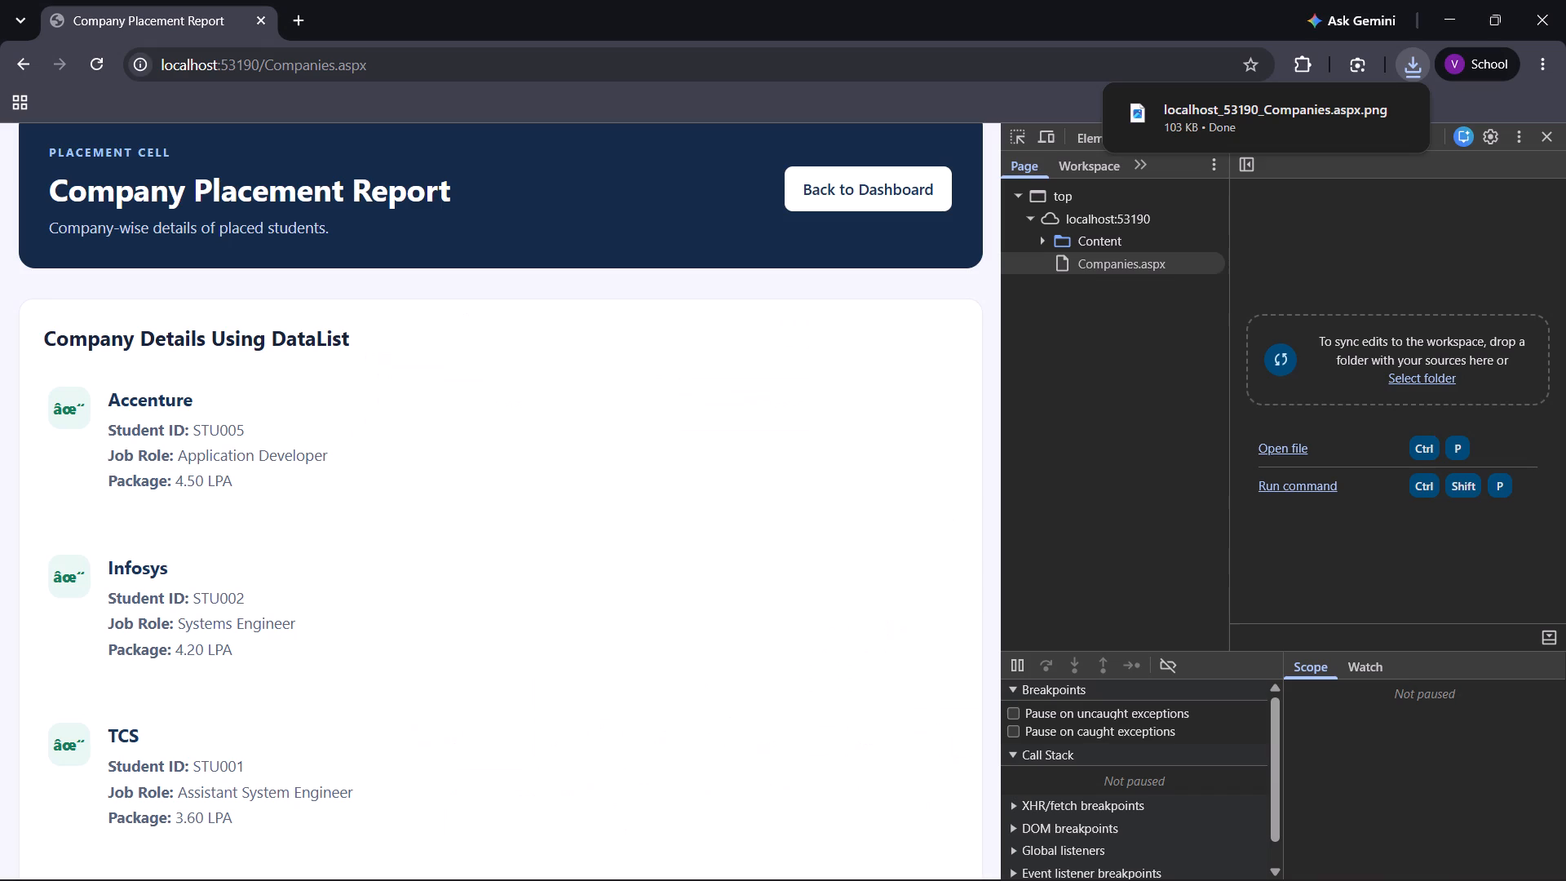
click(1546, 131)
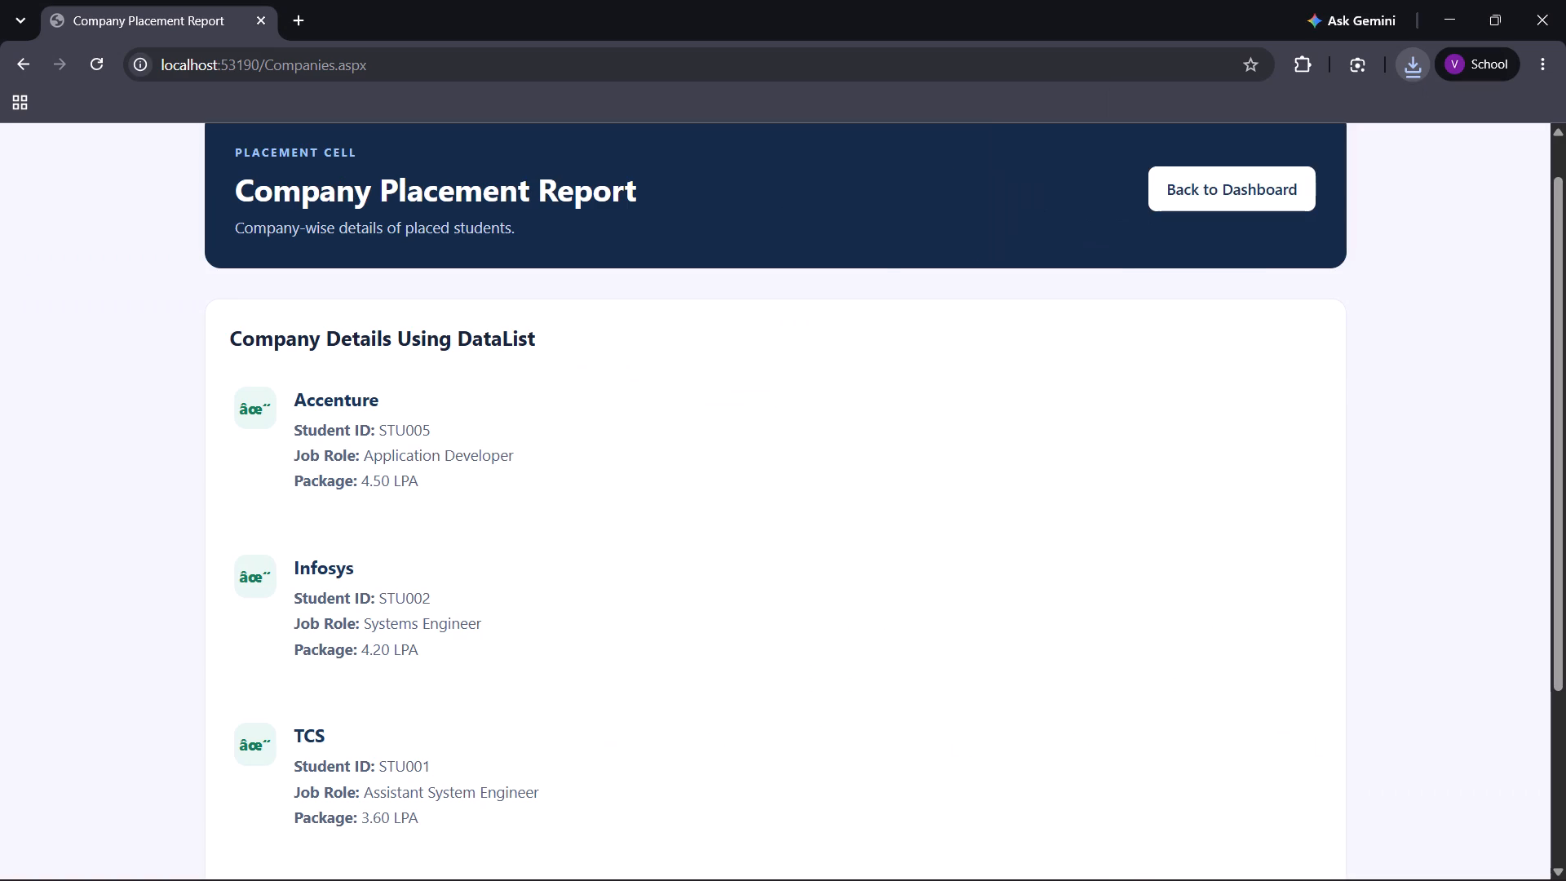
scroll(856, 480, up, 2)
scroll(856, 480, down, 6)
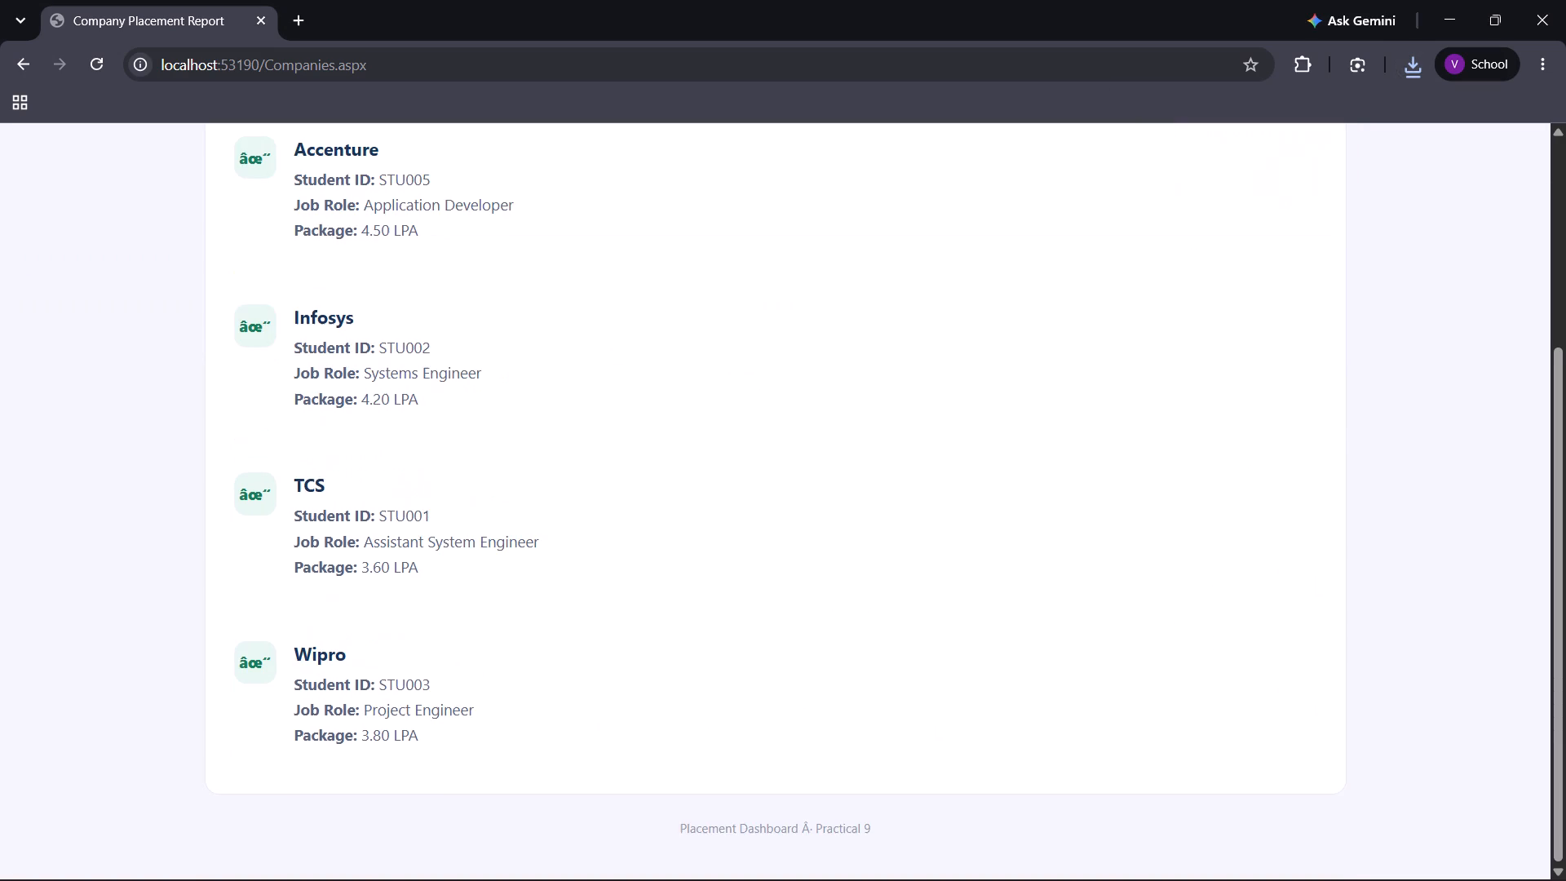
scroll(856, 480, up, 5)
click(1214, 246)
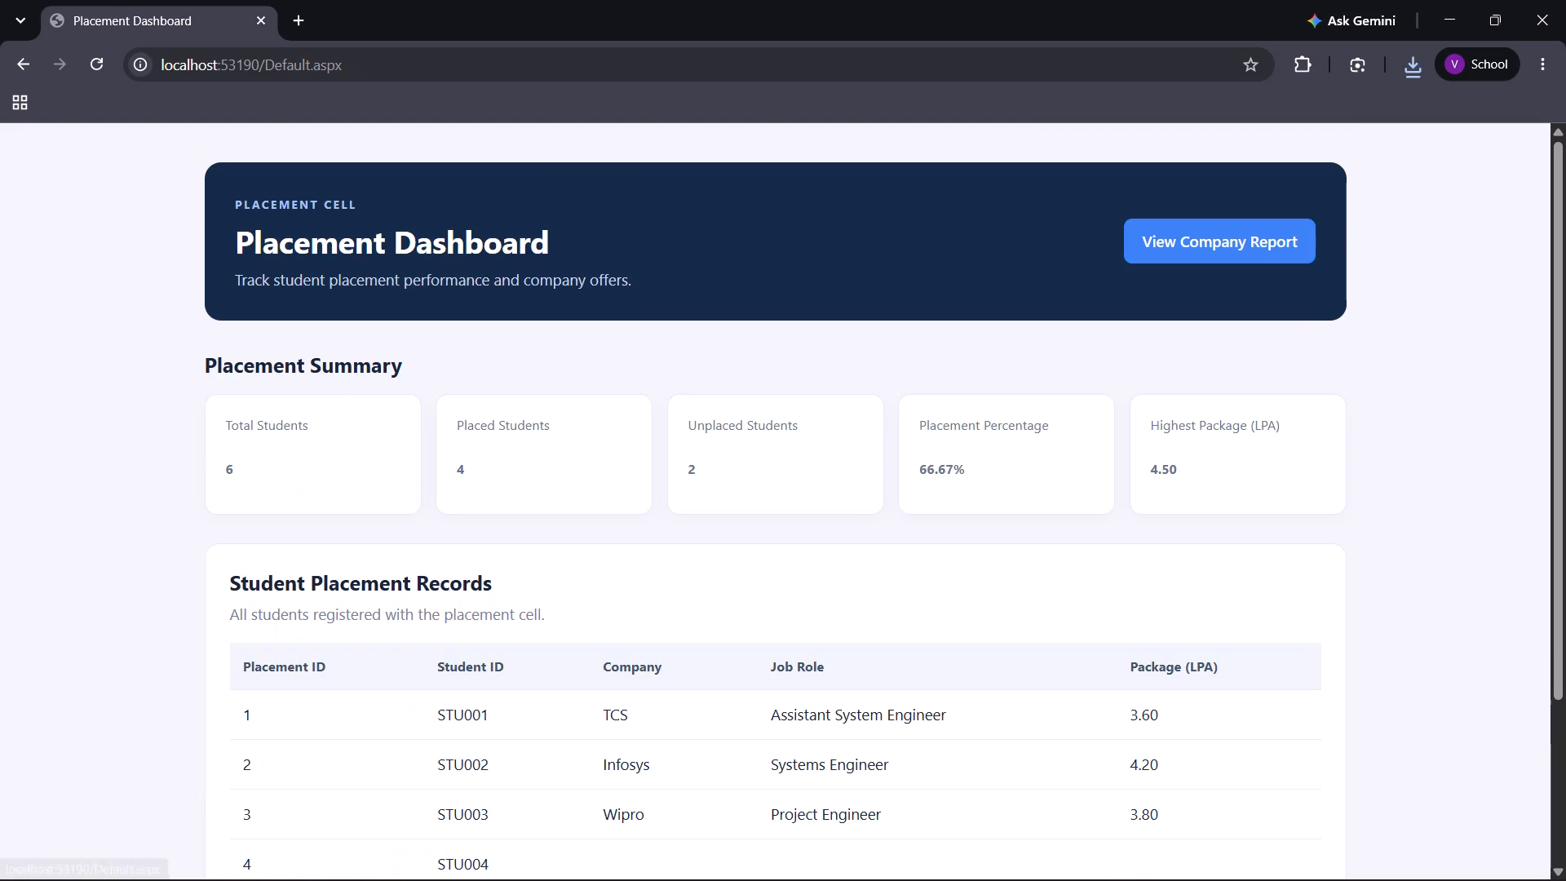
Close the Placement Dashboard page in Chrome.
scroll(707, 406, right, 1)
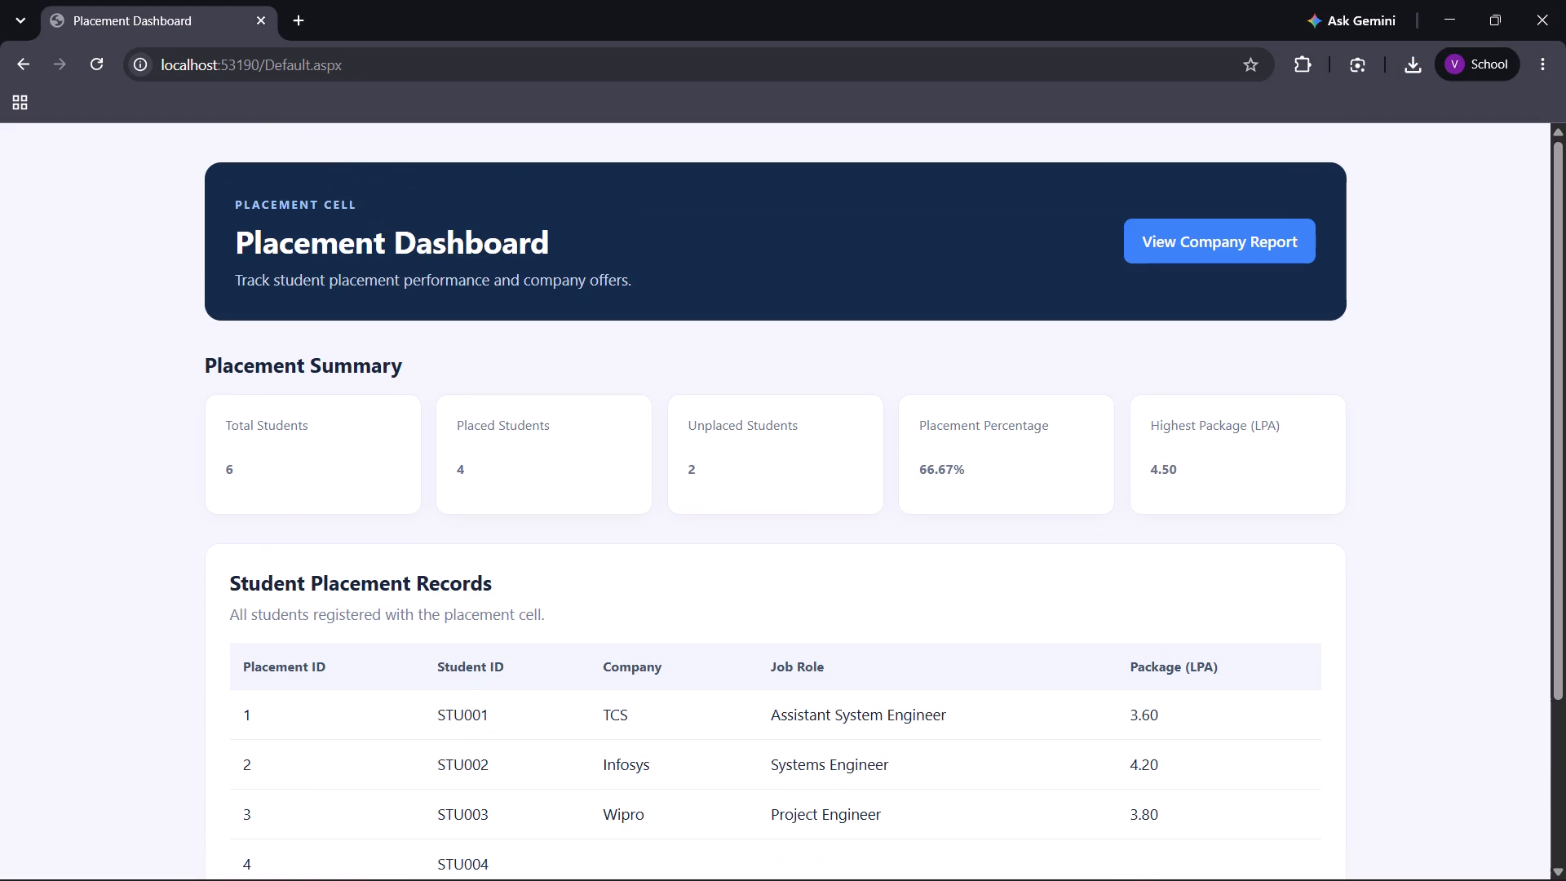
click(254, 20)
Switch to Visual Studio, widen the SQL Server Object Explorer pane slightly and capture a screenshot of its header and database tree.
scroll(532, 431, down, 1)
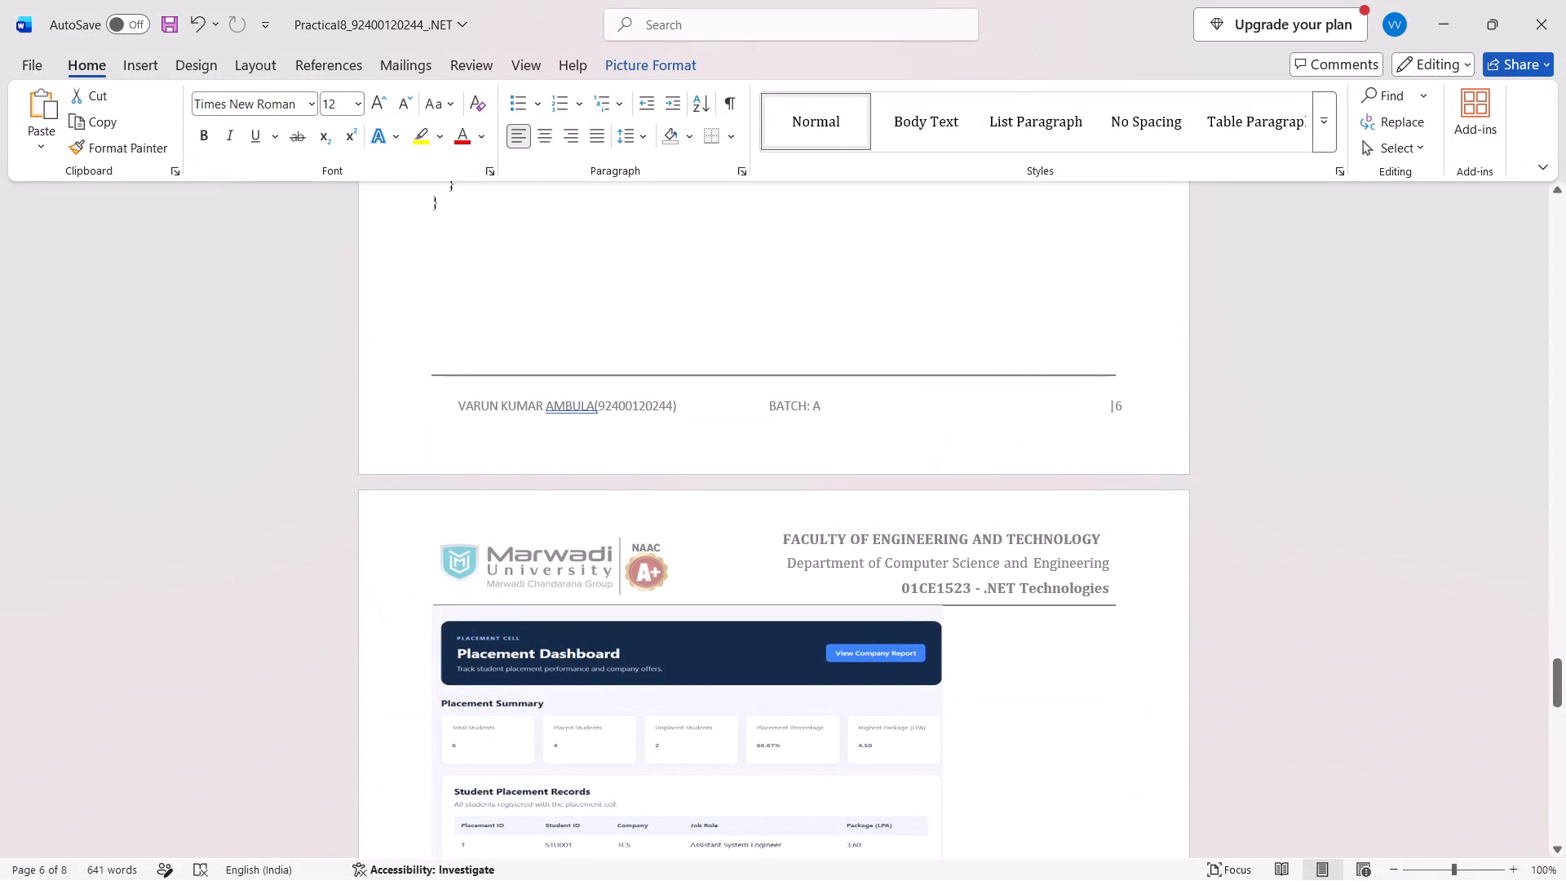
scroll(532, 431, down, 3)
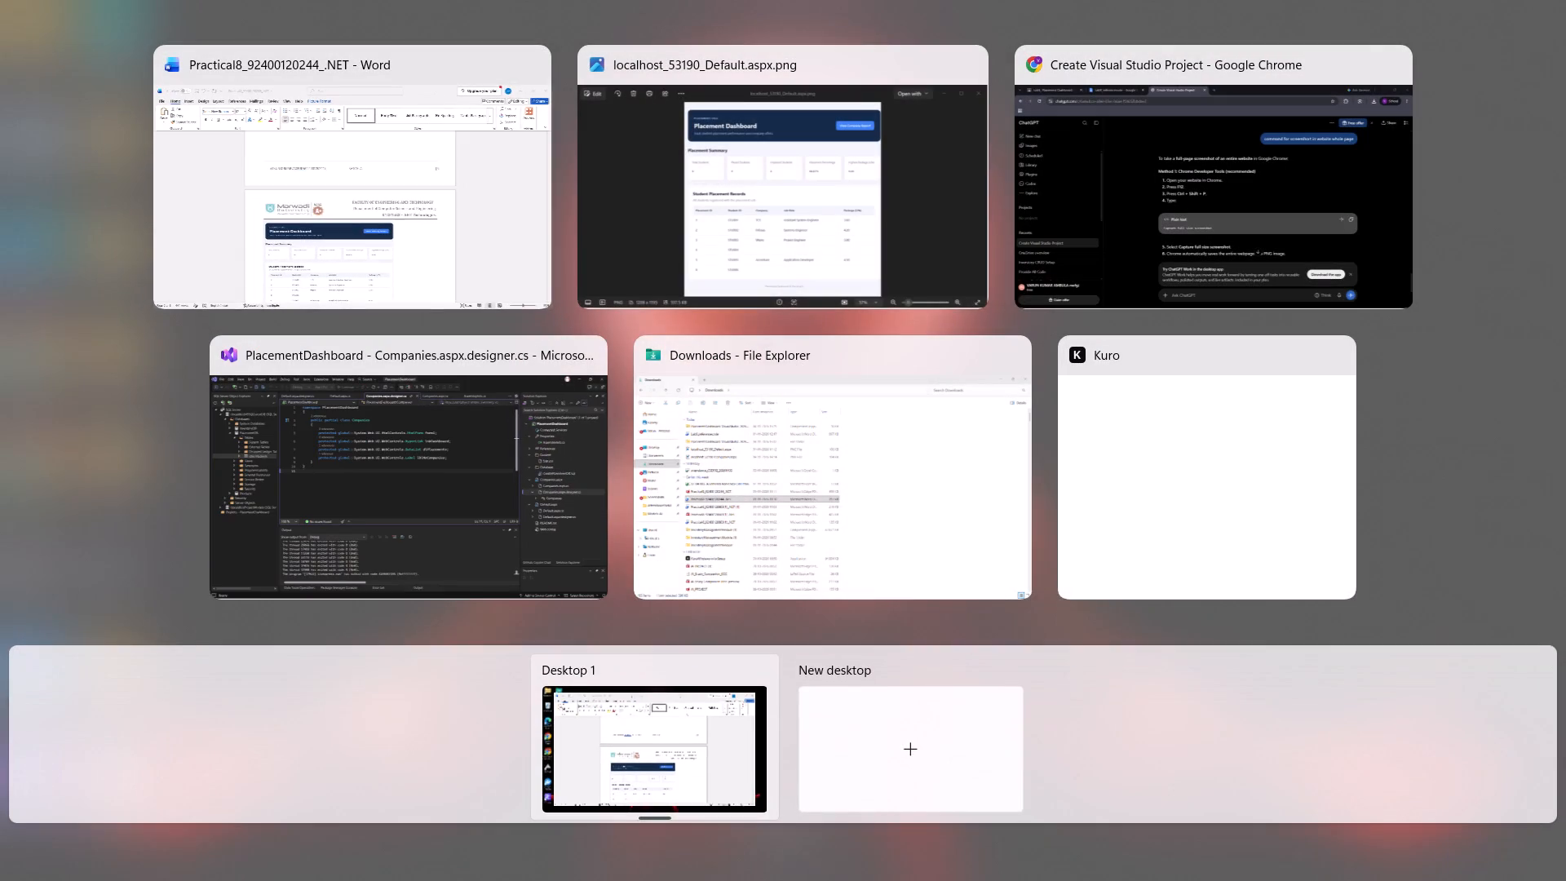
scroll(532, 431, down, 1)
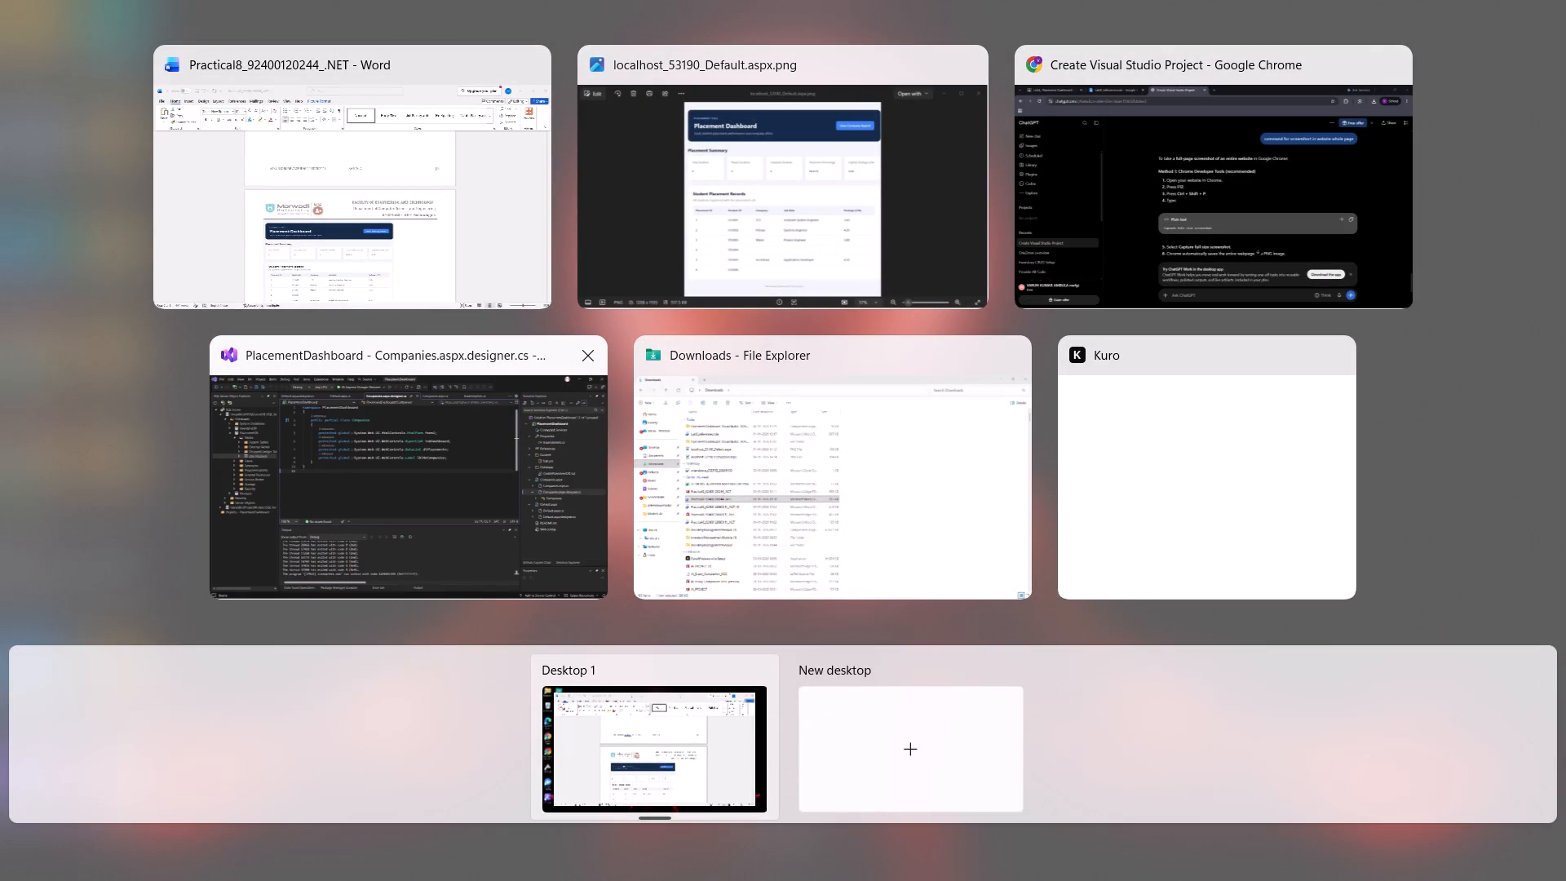
click(476, 449)
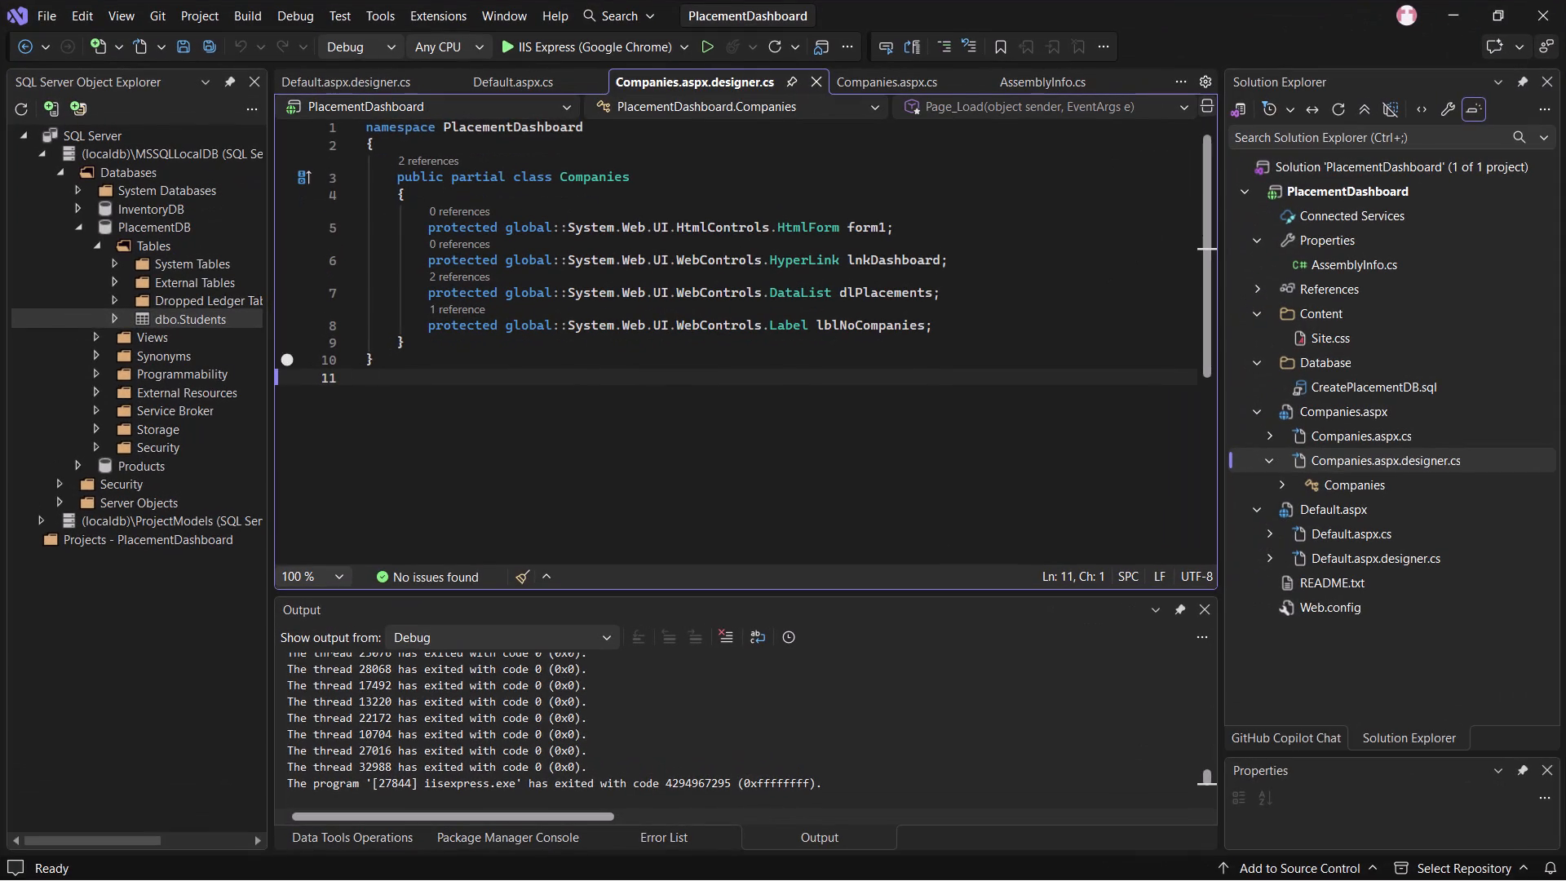
drag(270, 387, 290, 381)
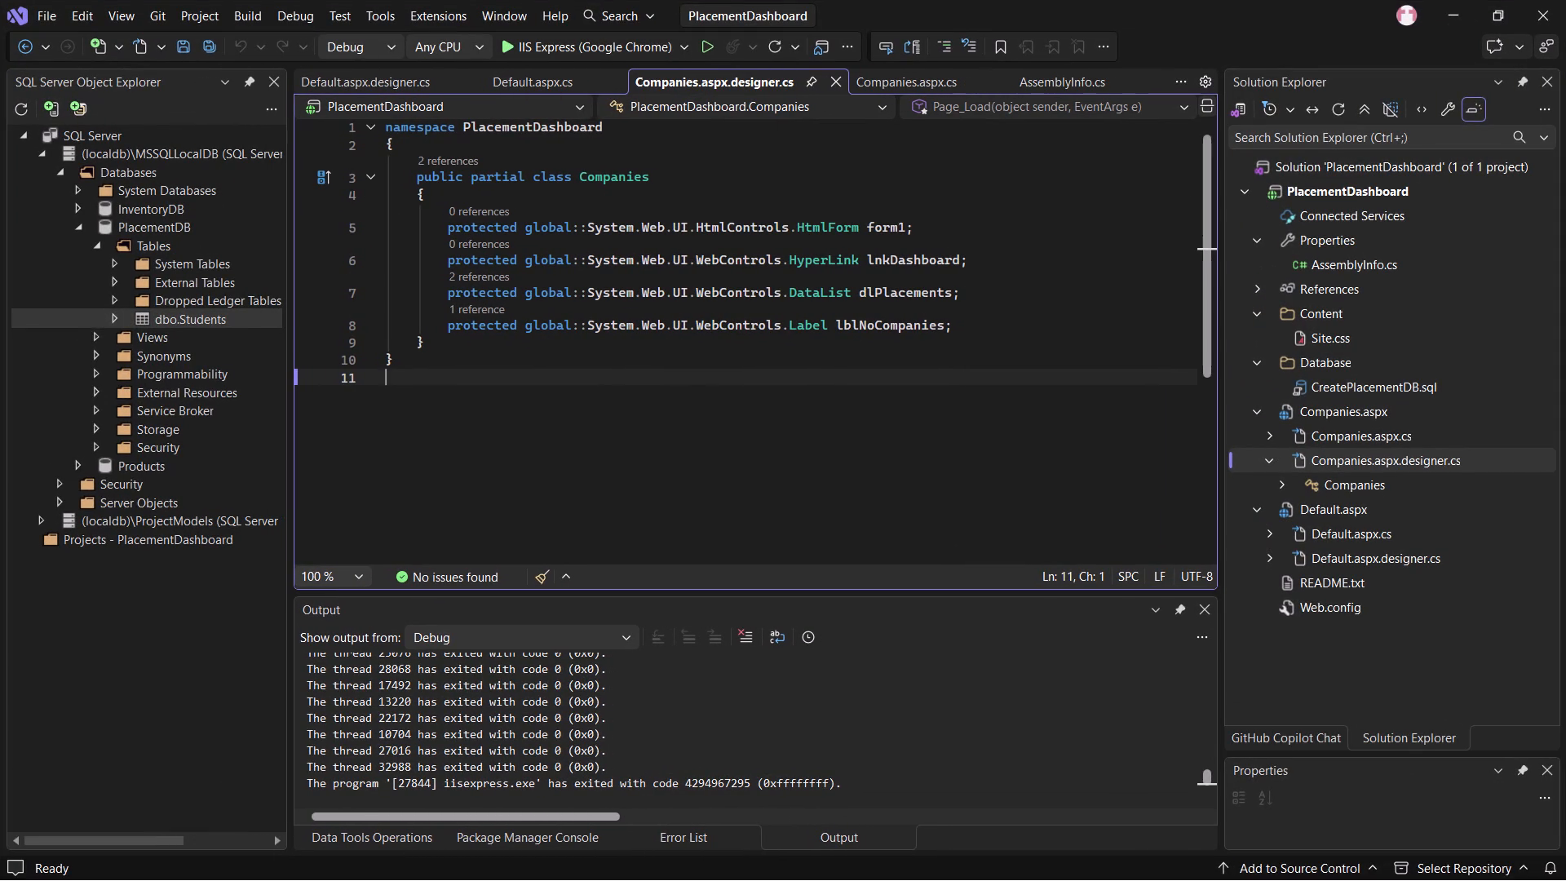
key(Print)
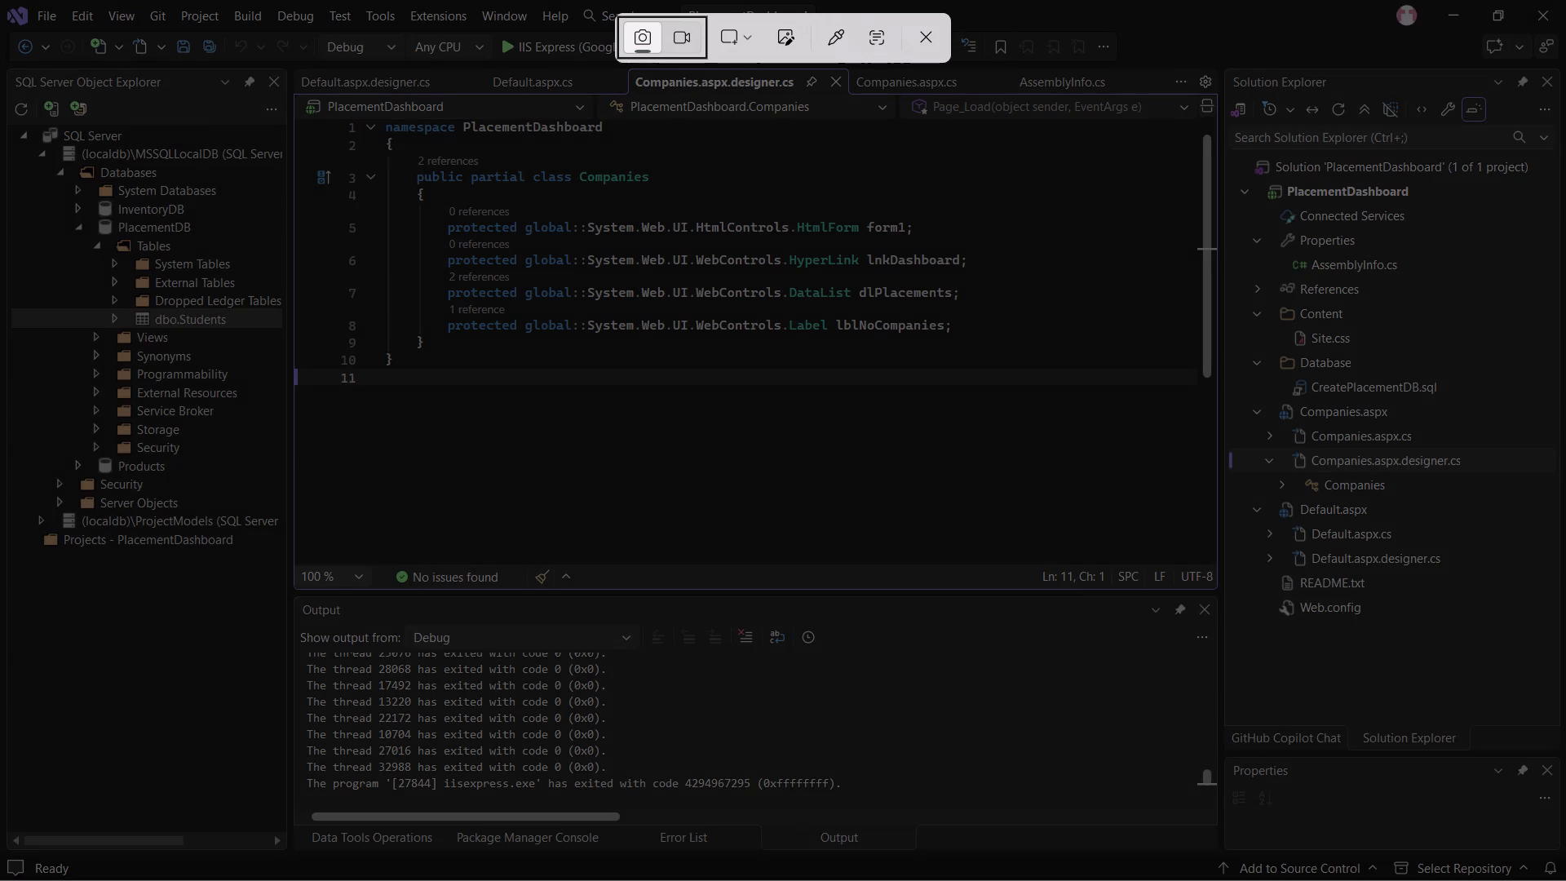
drag(9, 67, 247, 584)
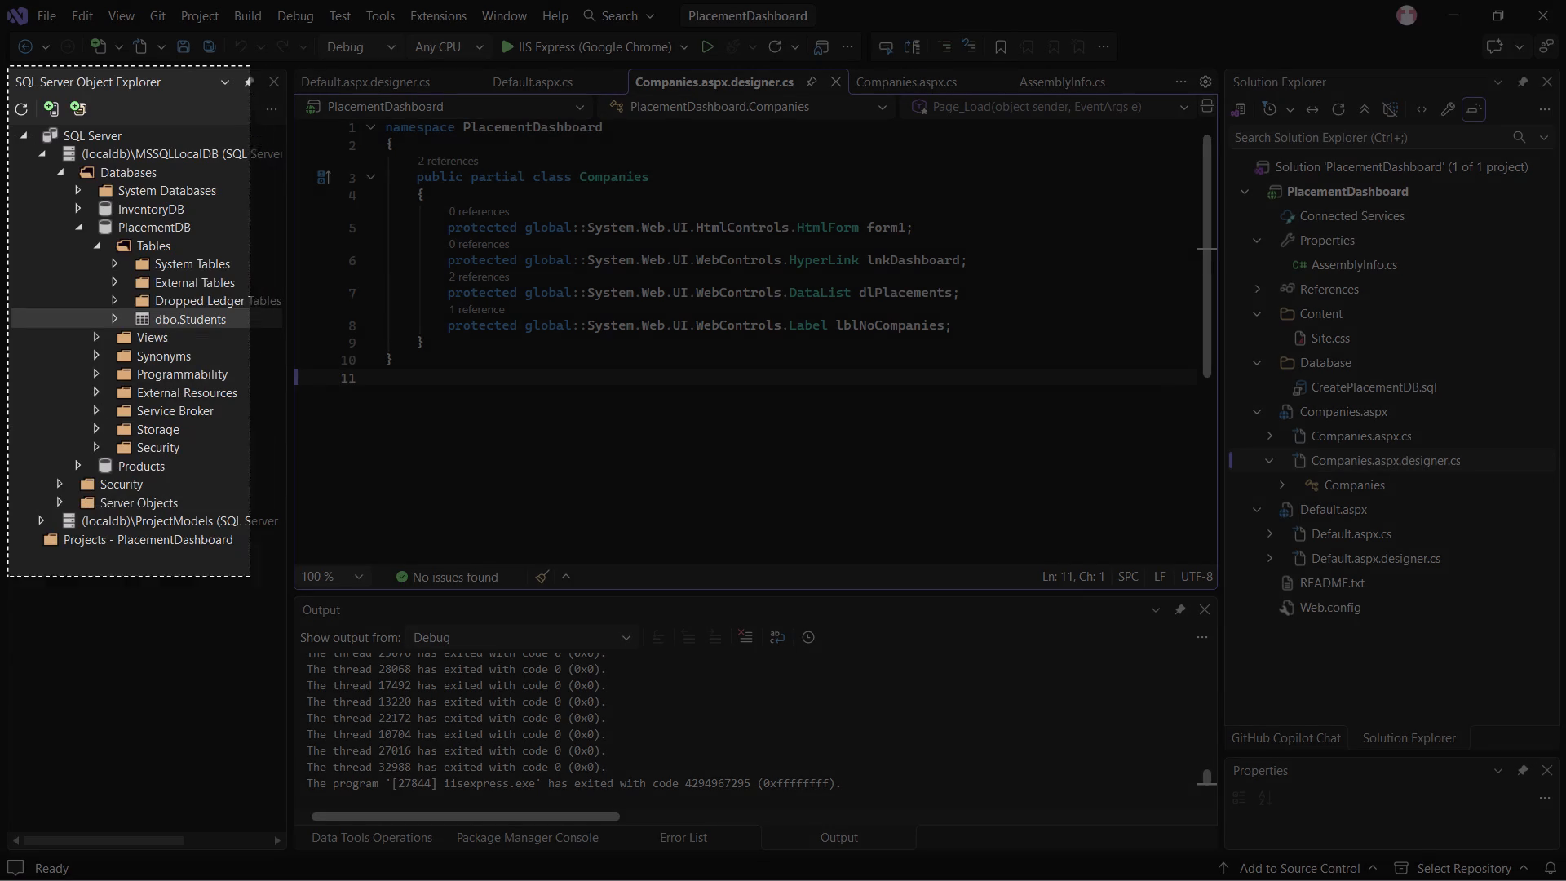
drag(247, 584, 293, 589)
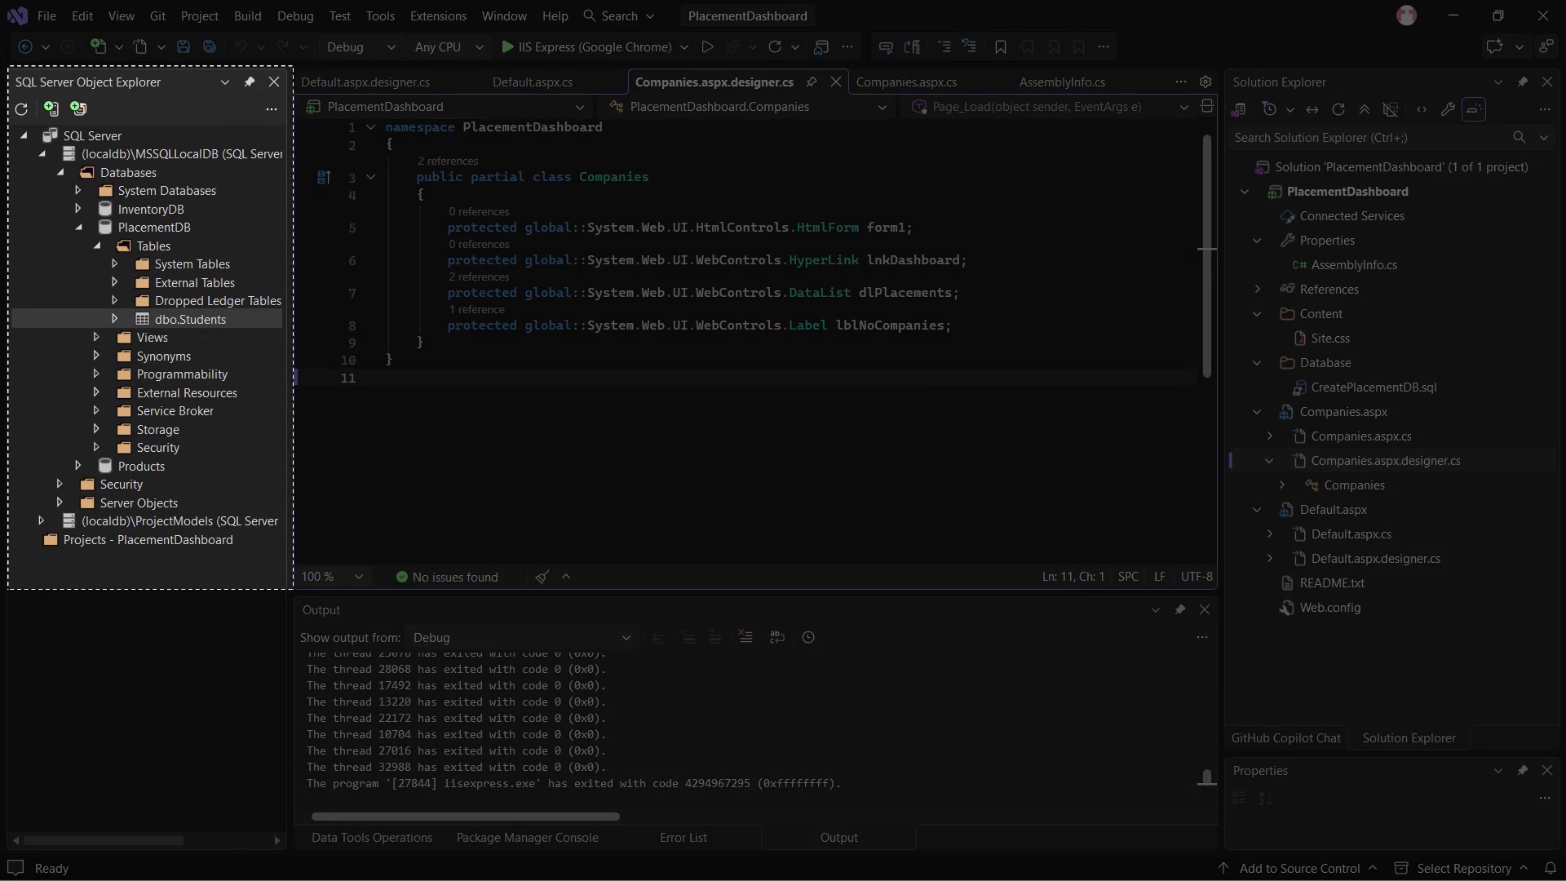
drag(293, 589, 293, 588)
Return to Word and paste the database tree screenshot below the Solution Explorer image on page 1, leaving a blank line between them.
key(alt+Tab)
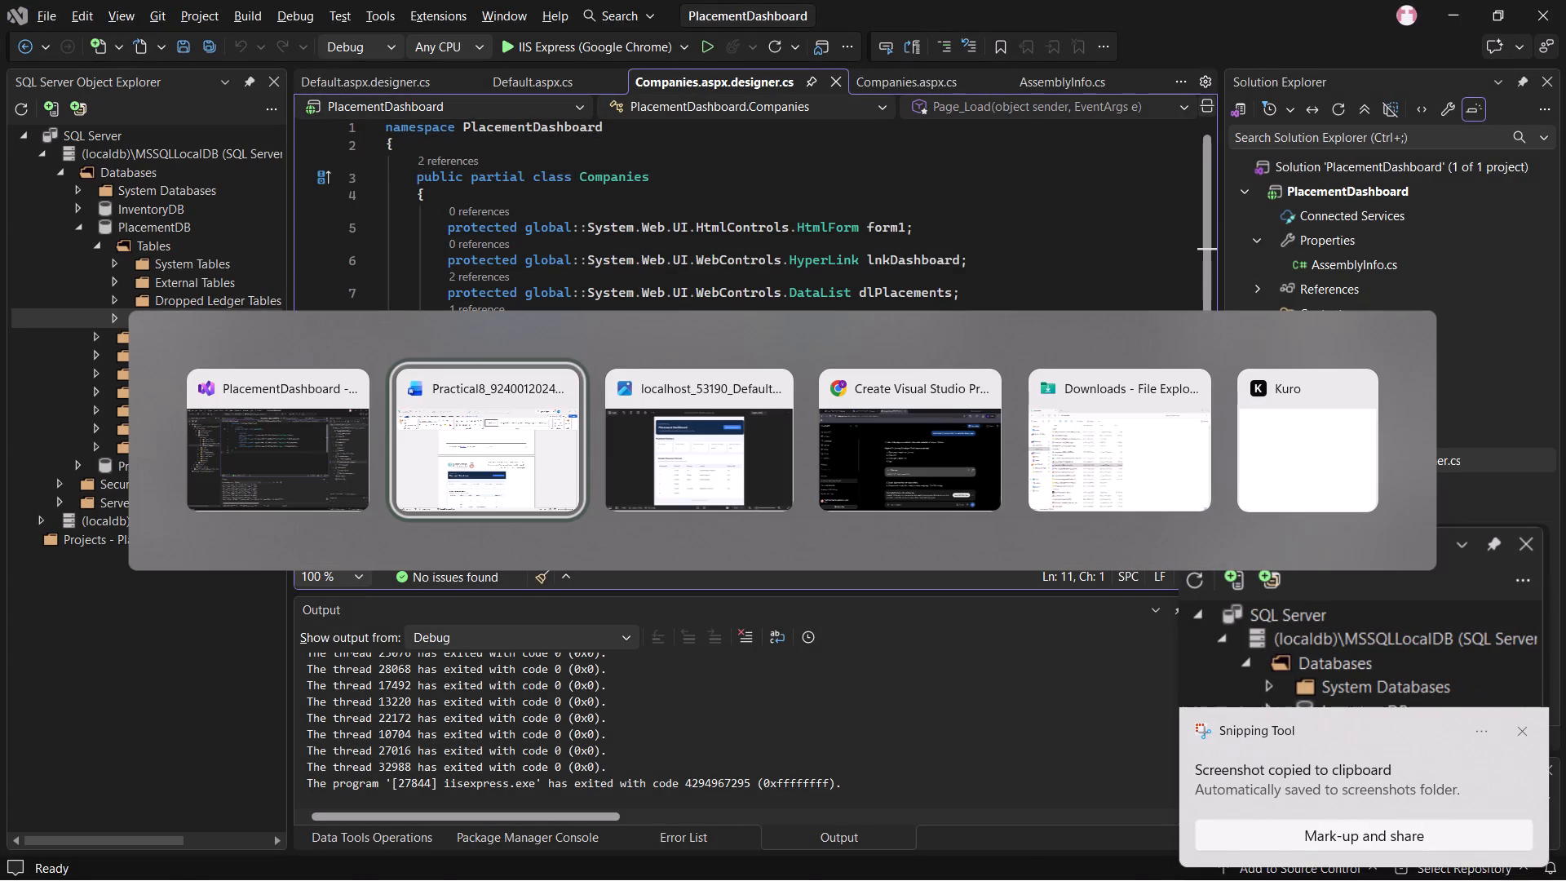
scroll(546, 332, down, 3)
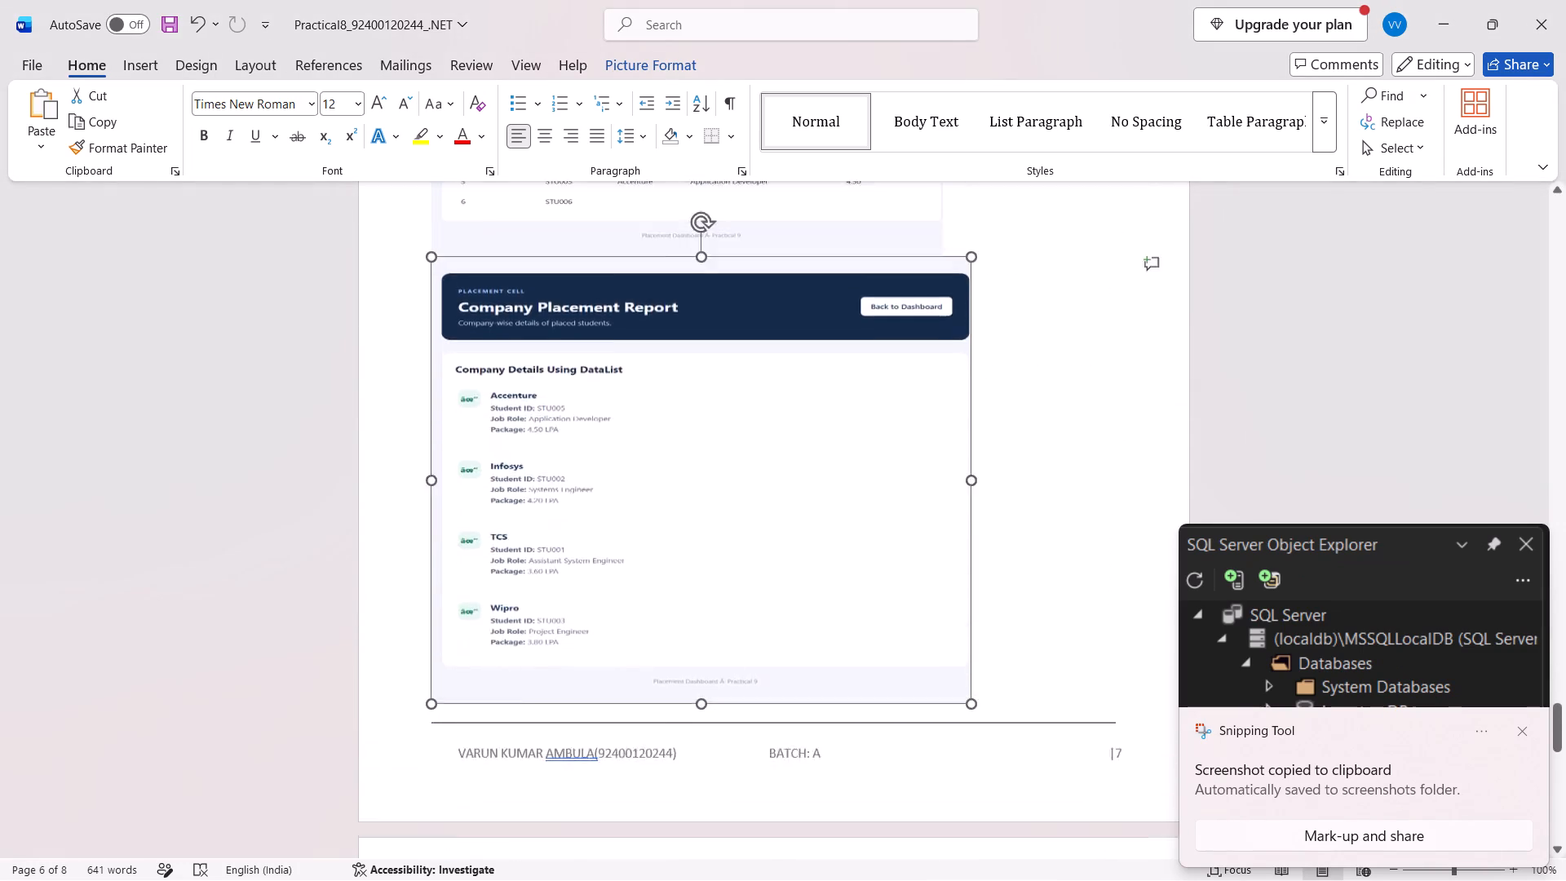
scroll(546, 332, down, 2)
scroll(546, 332, up, 9)
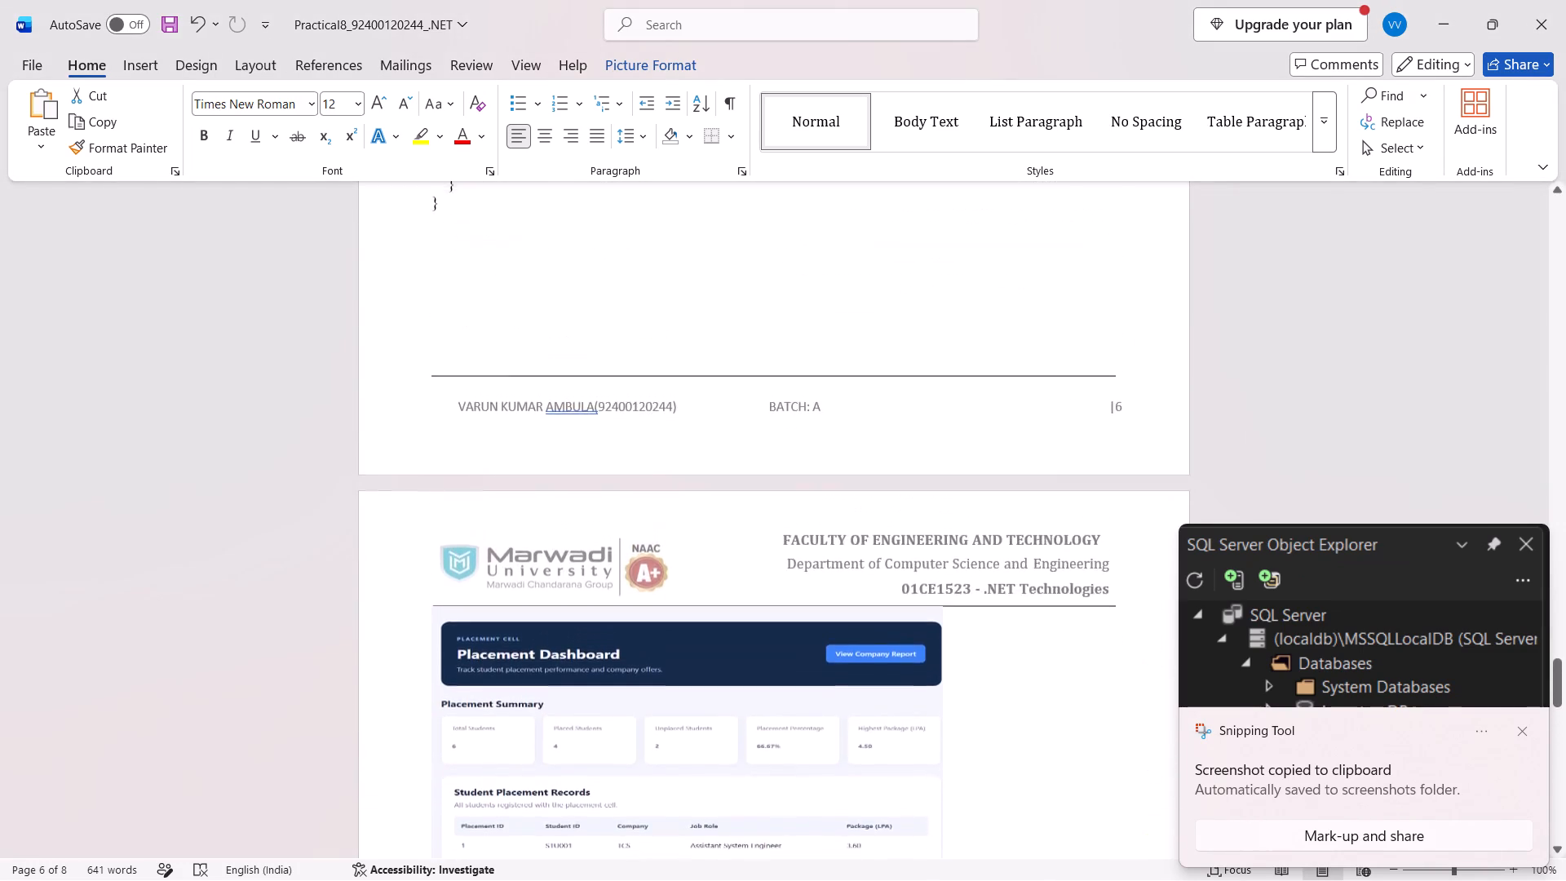
scroll(546, 332, up, 15)
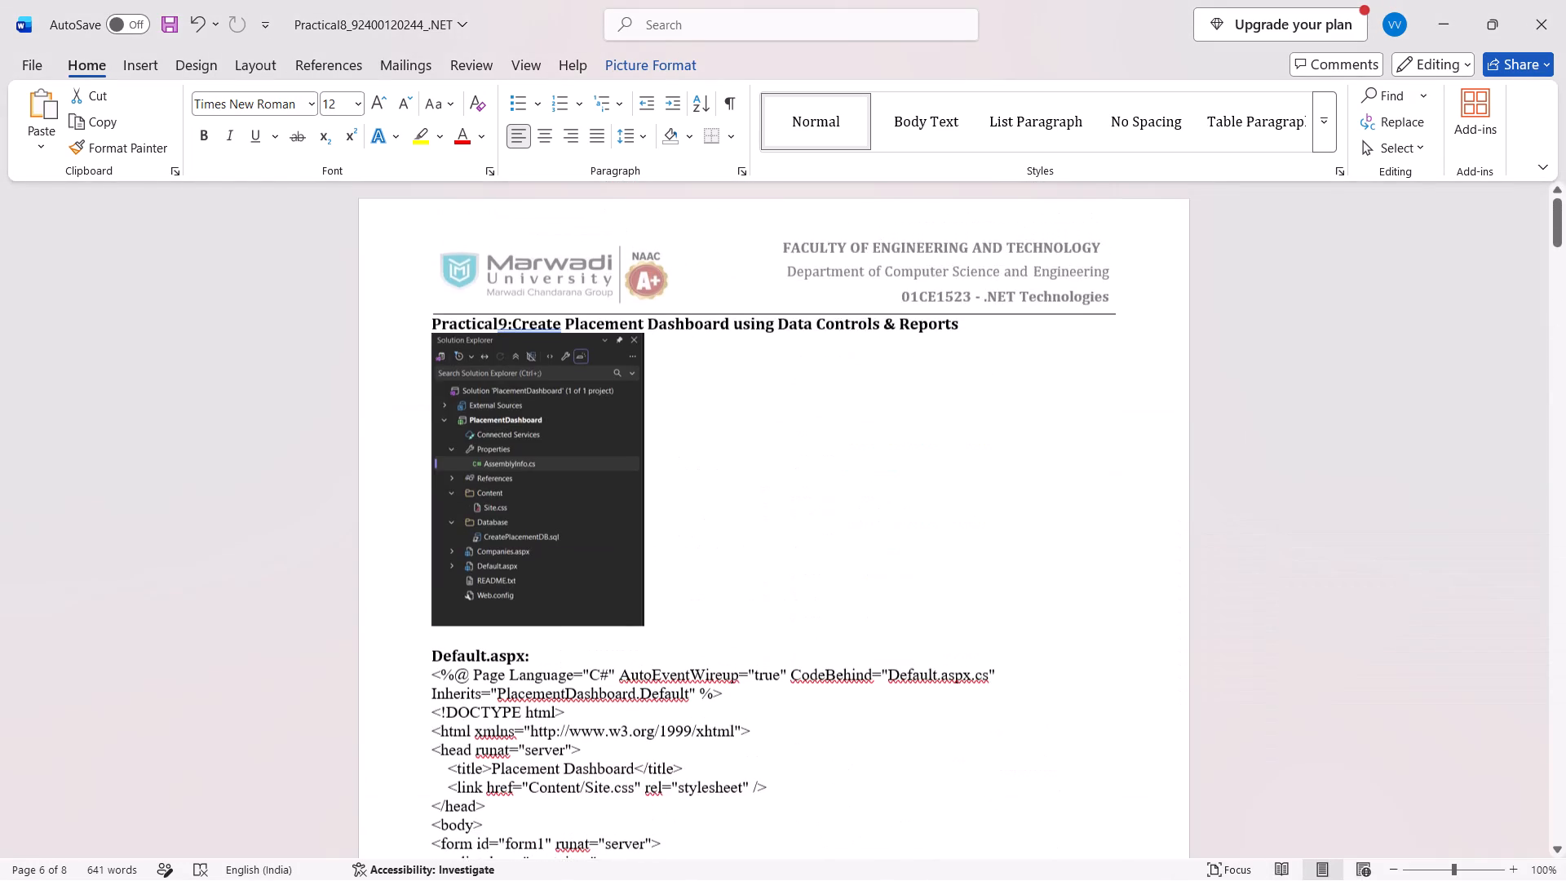
scroll(546, 332, down, 2)
click(696, 446)
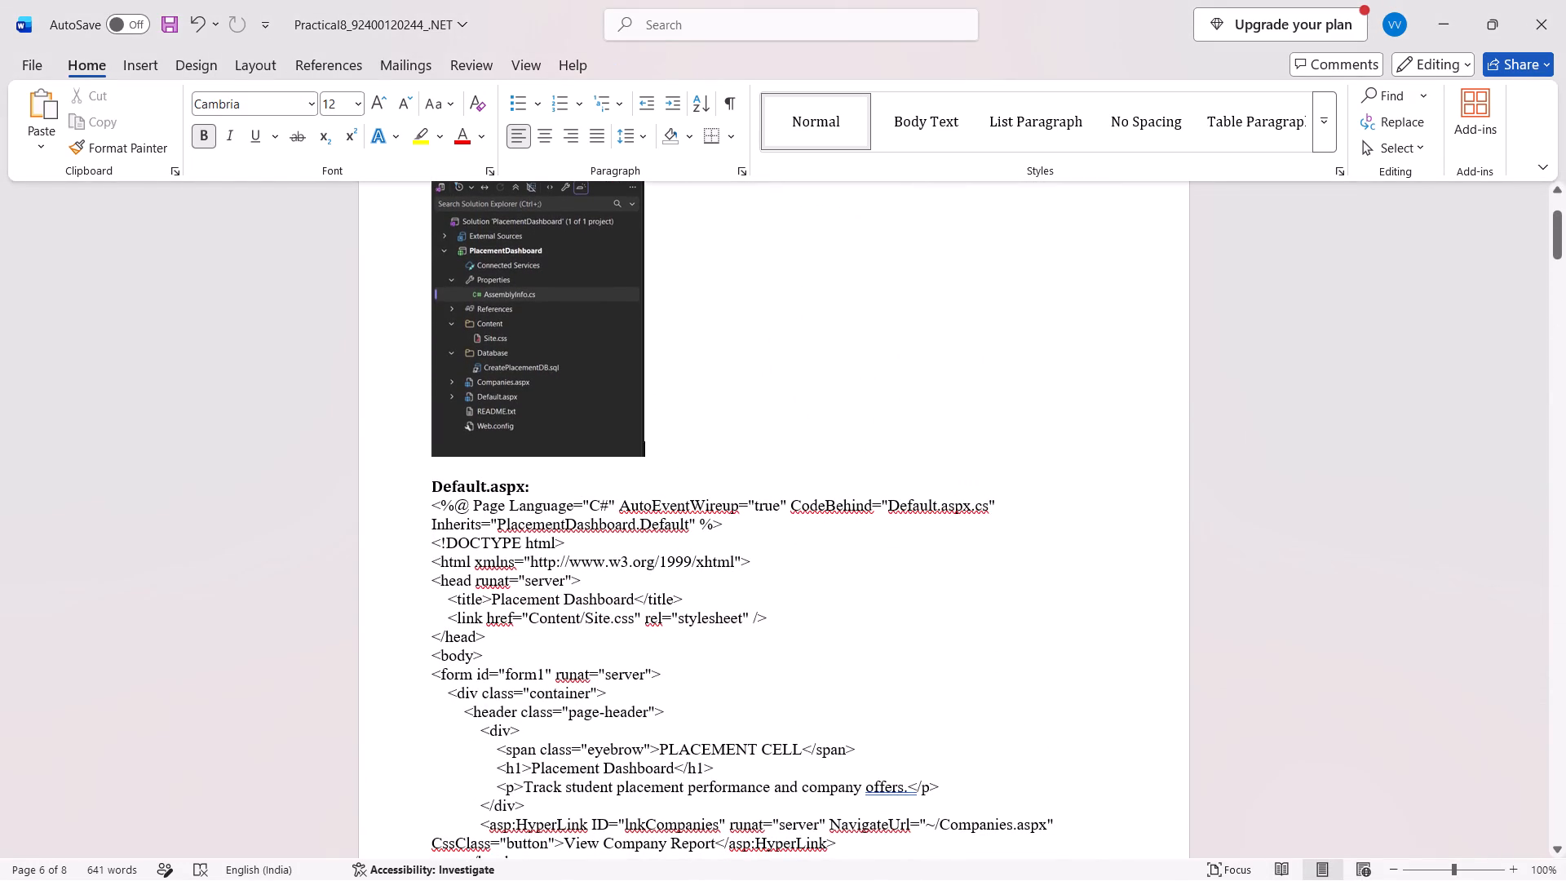
key(Return)
key(Return)
key(ctrl+v)
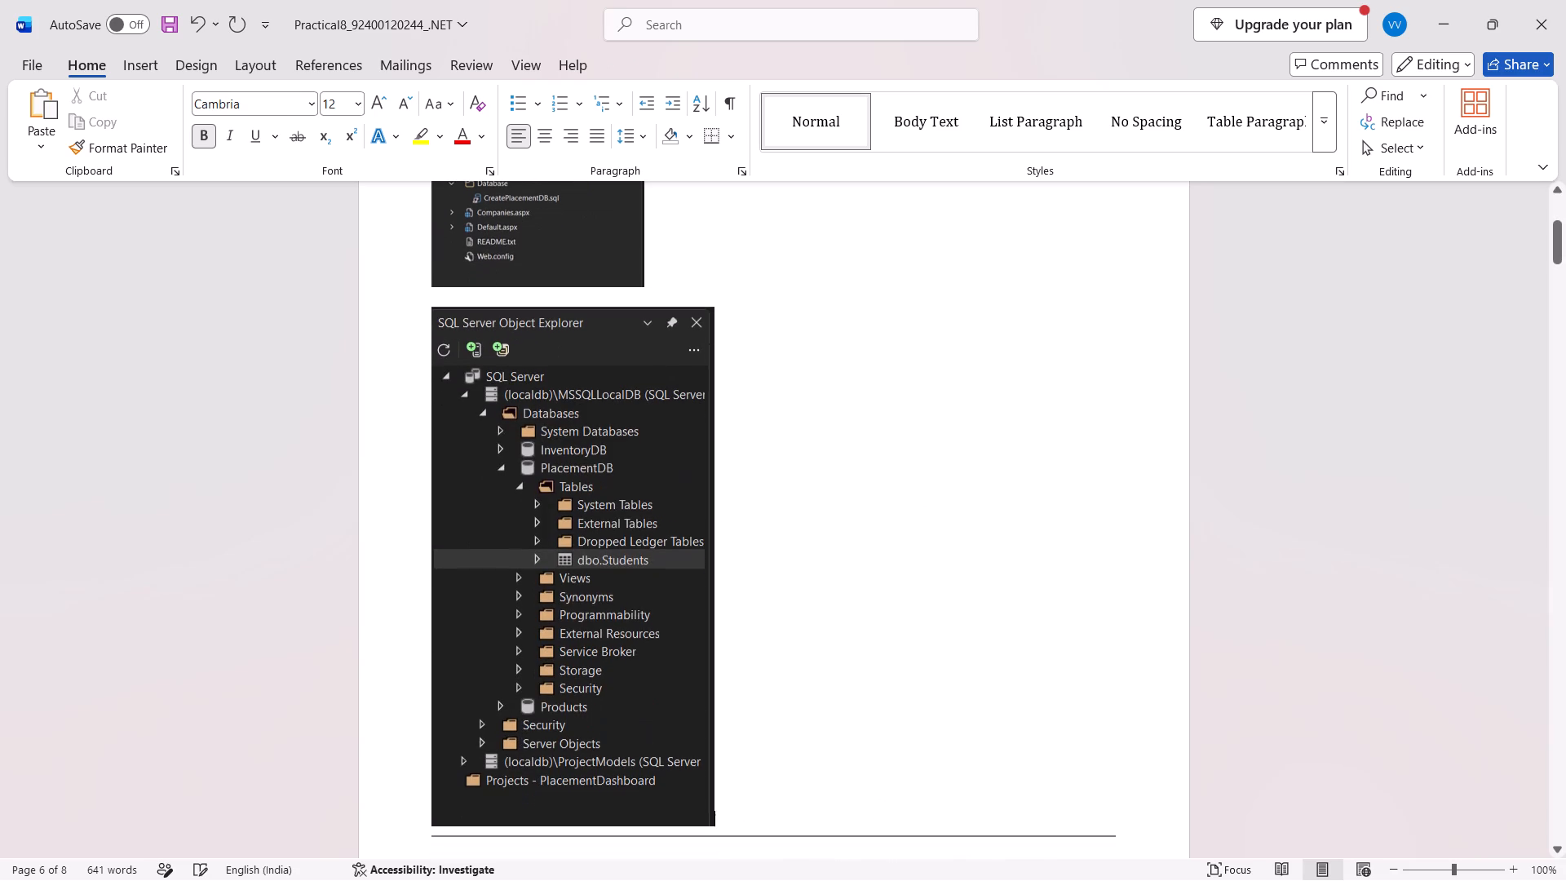
Shrink the SQL Server Object Explorer screenshot proportionally until it is only slightly wider than the Solution Explorer image.
scroll(646, 537, down, 2)
scroll(646, 537, up, 2)
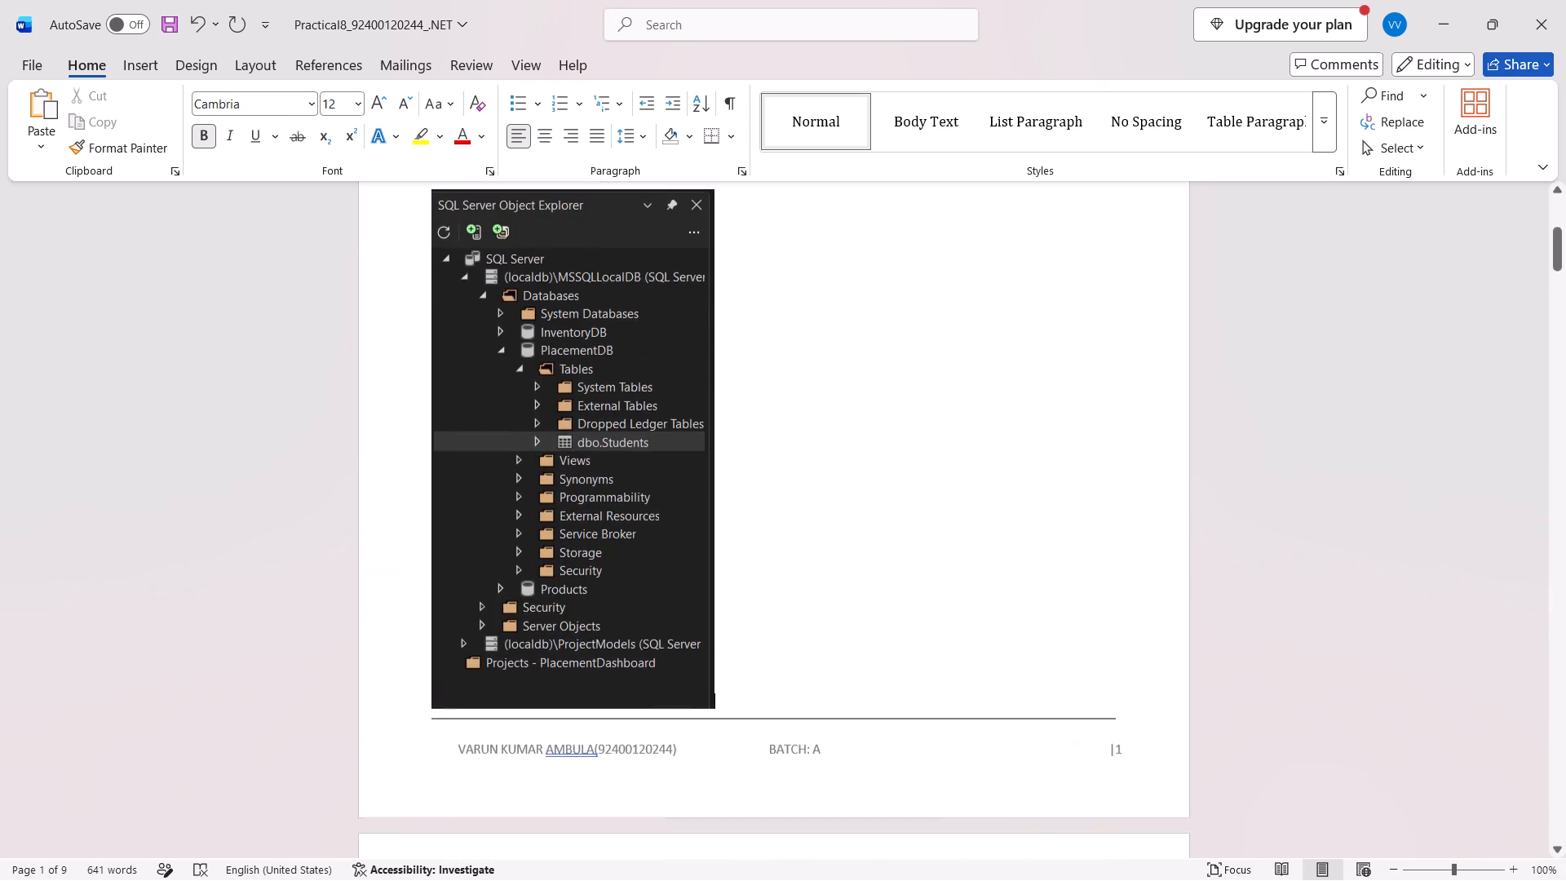
scroll(646, 537, up, 1)
click(646, 537)
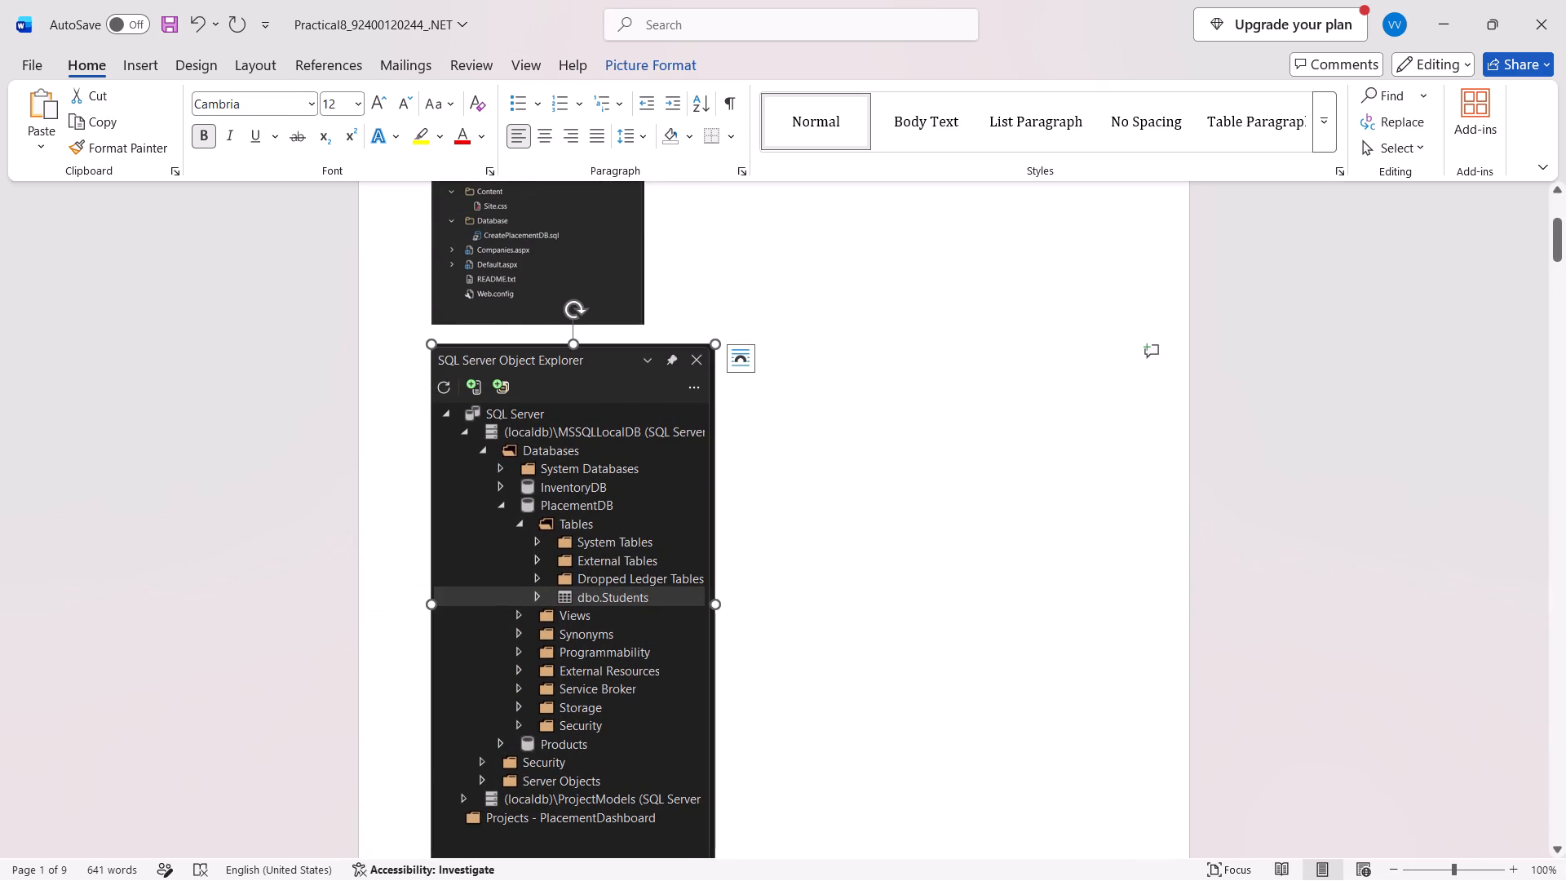
scroll(719, 843, down, 1)
drag(718, 711, 652, 615)
Add the bold heading "DATABASE:" between the Solution Explorer and SQL Server Object Explorer screenshots, with a blank line above it.
scroll(652, 615, up, 1)
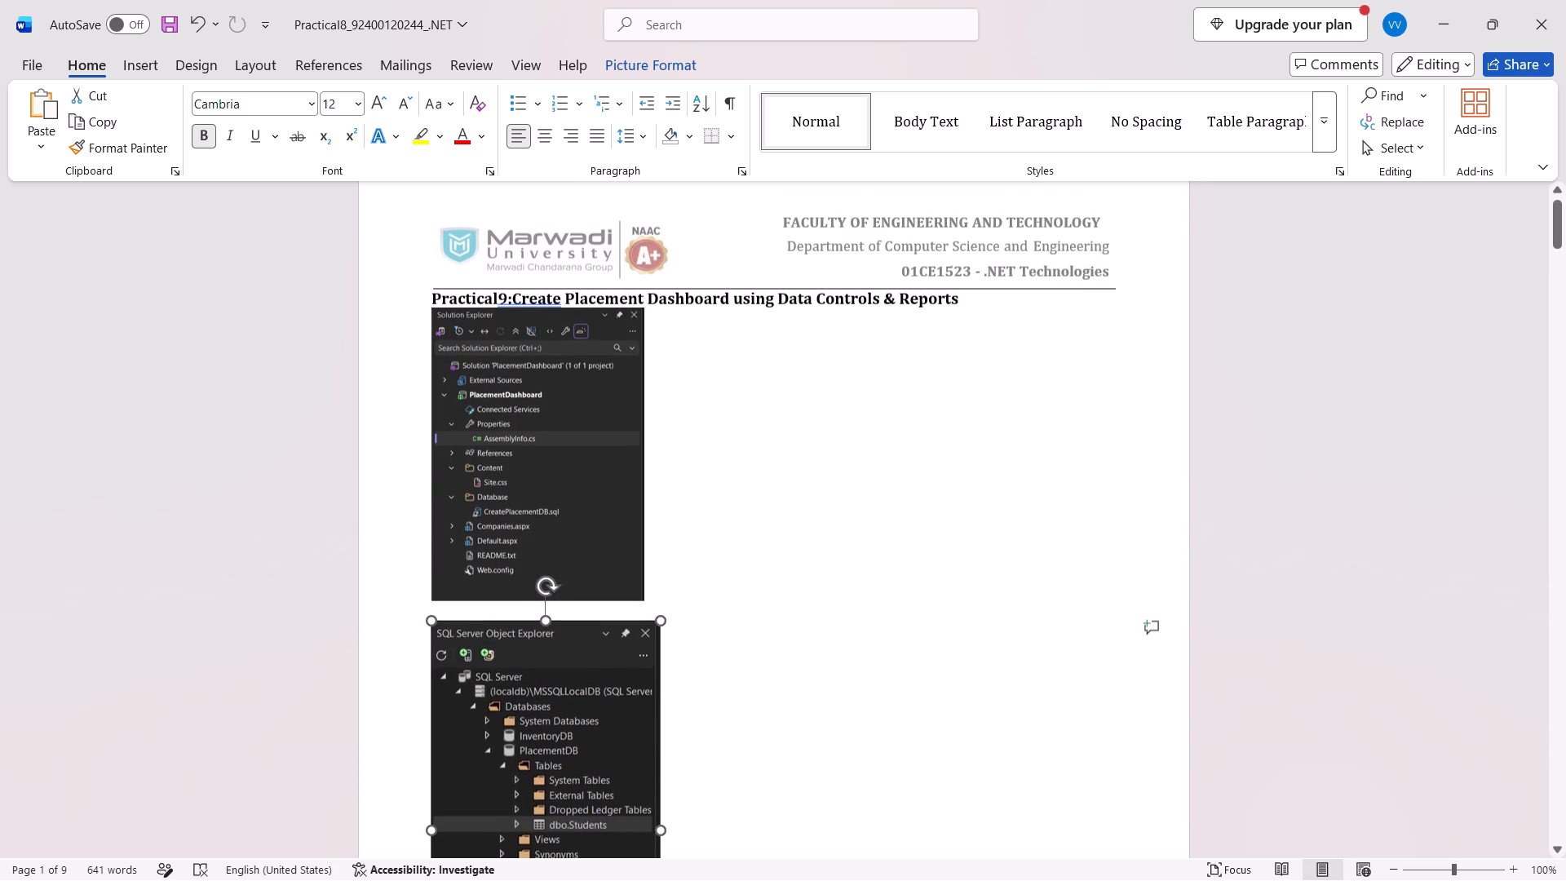
click(684, 593)
key(Return)
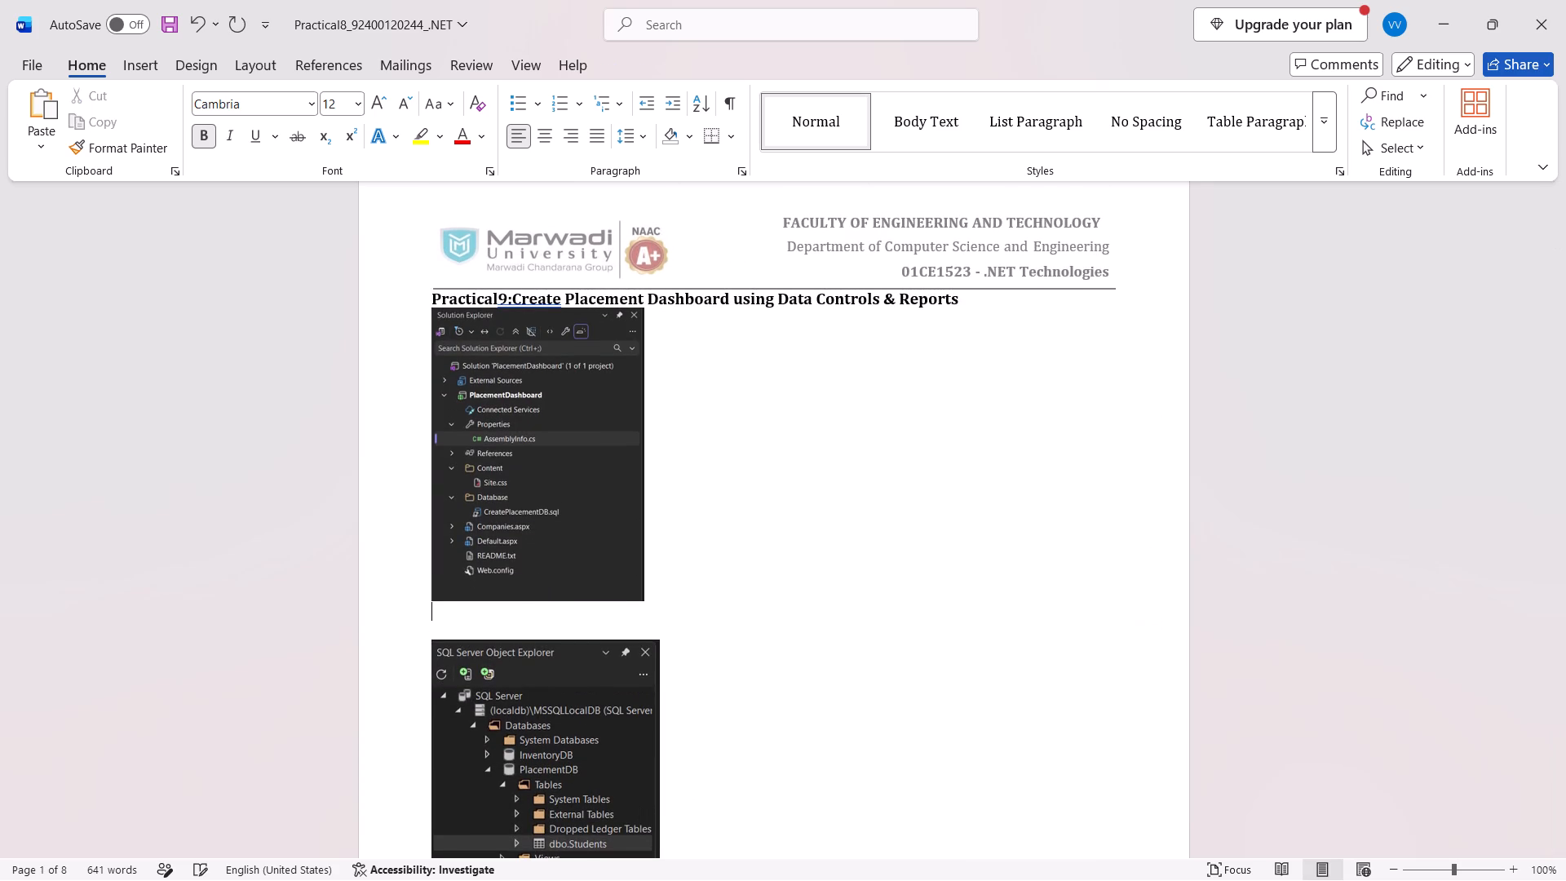
key(Return)
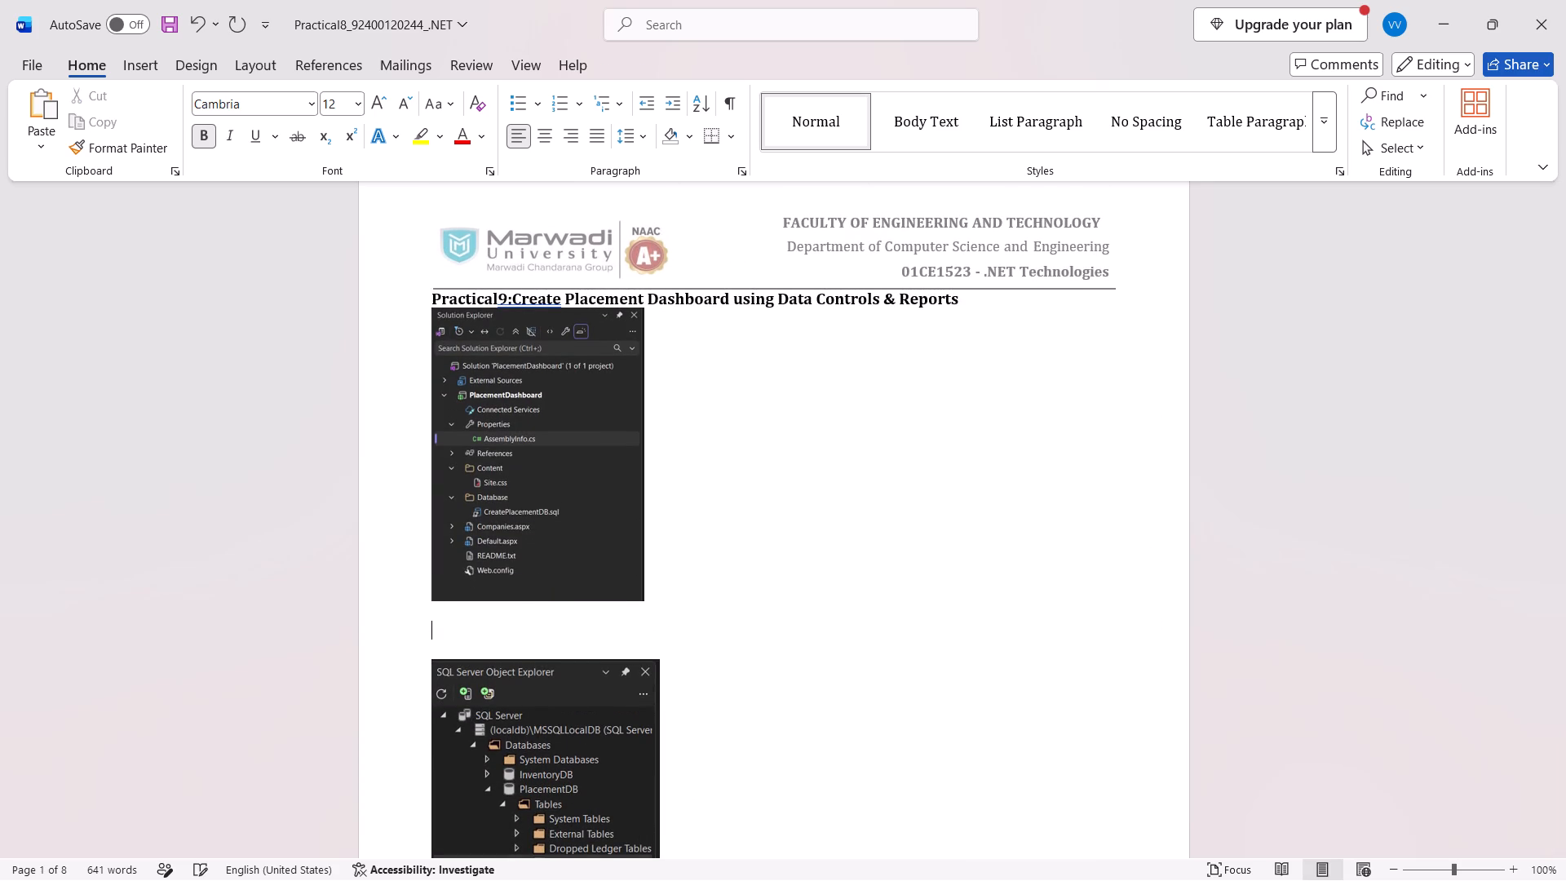
text(DATA)
text(BASE)
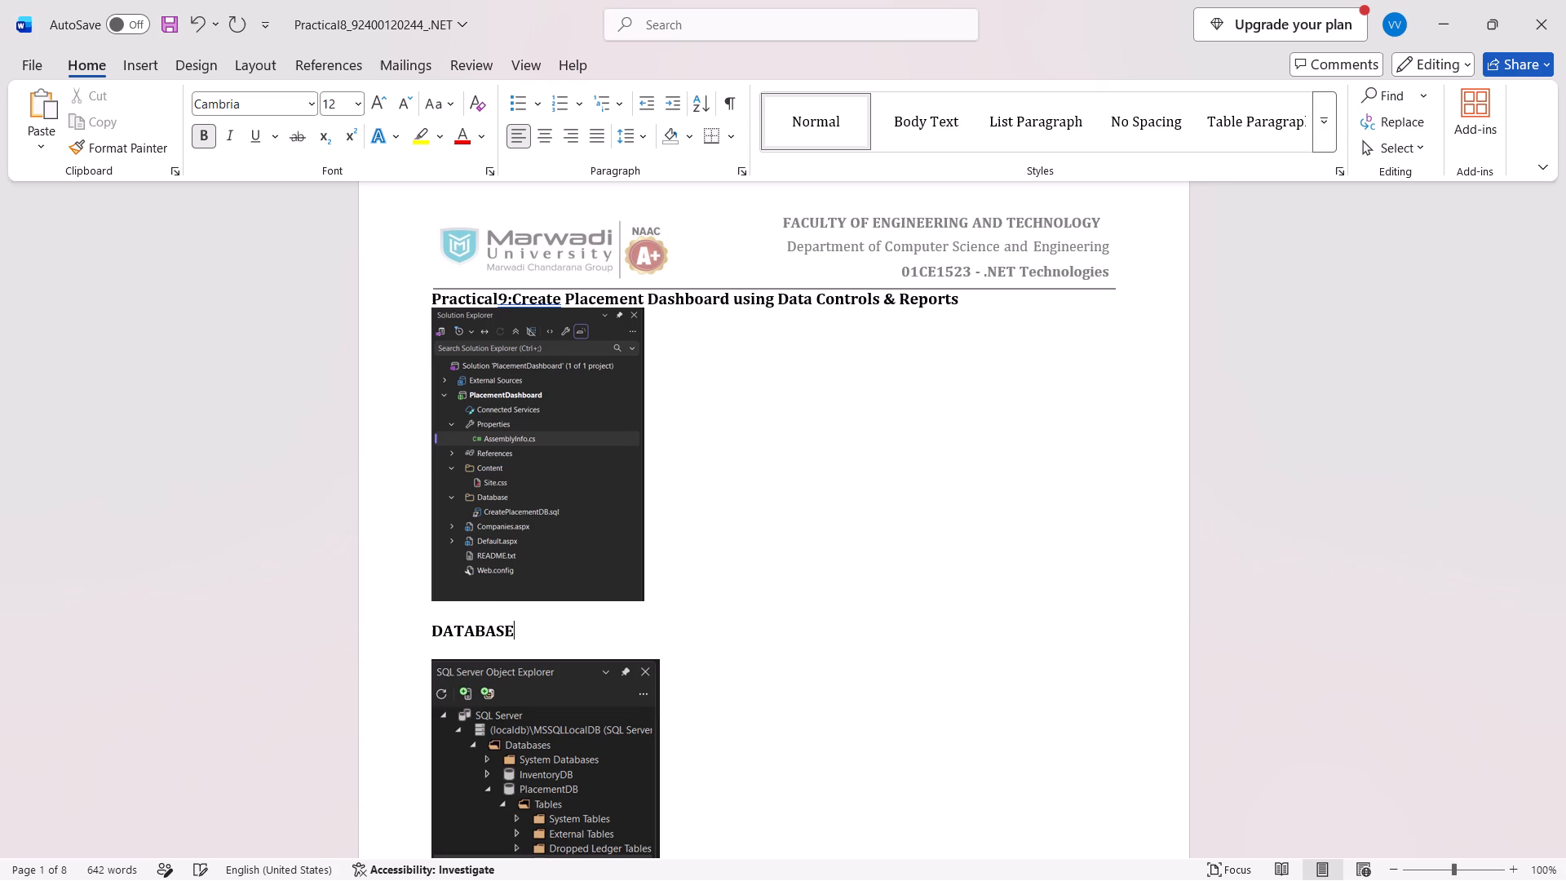
key(shift+colon)
Insert three line breaks after the database screenshot to move the Default.aspx heading and code to the top of page 2.
scroll(684, 593, down, 2)
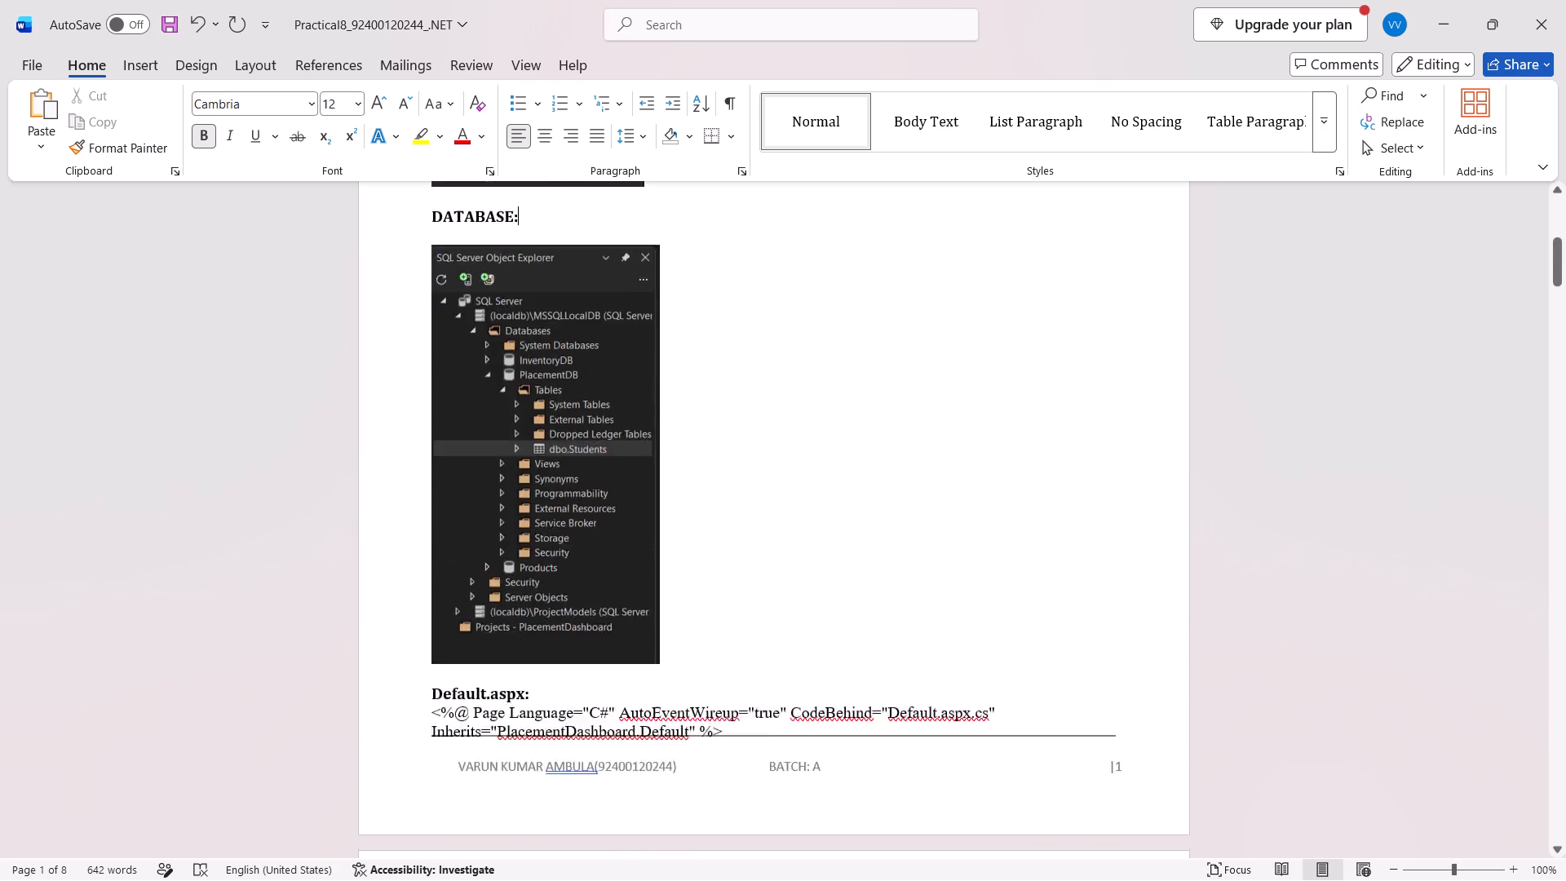
scroll(684, 593, down, 1)
click(681, 396)
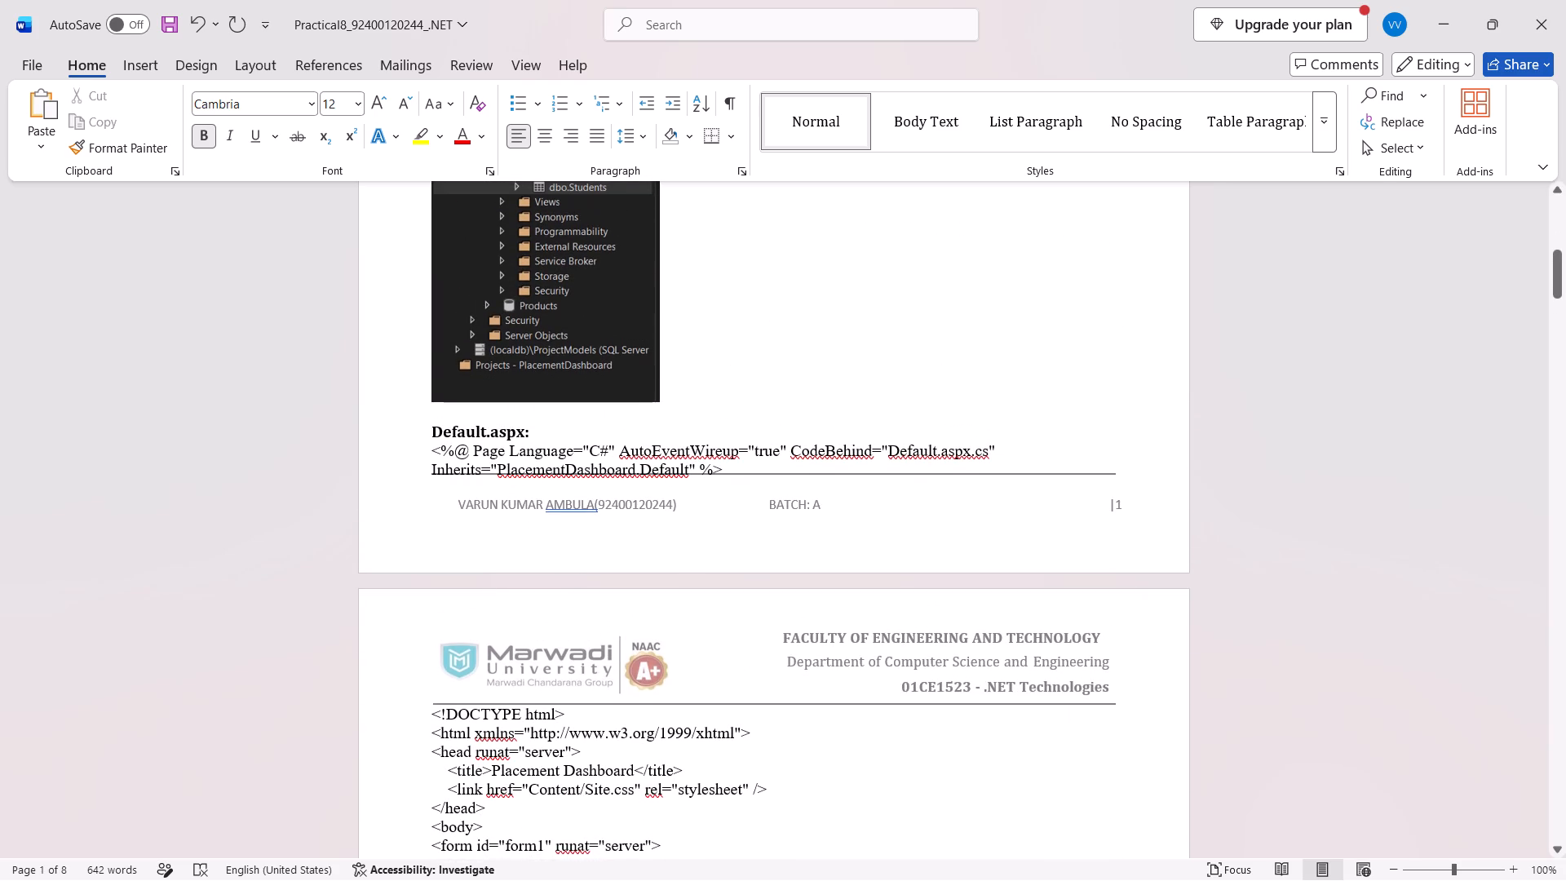
key(Return)
key(Return)
key(Return)
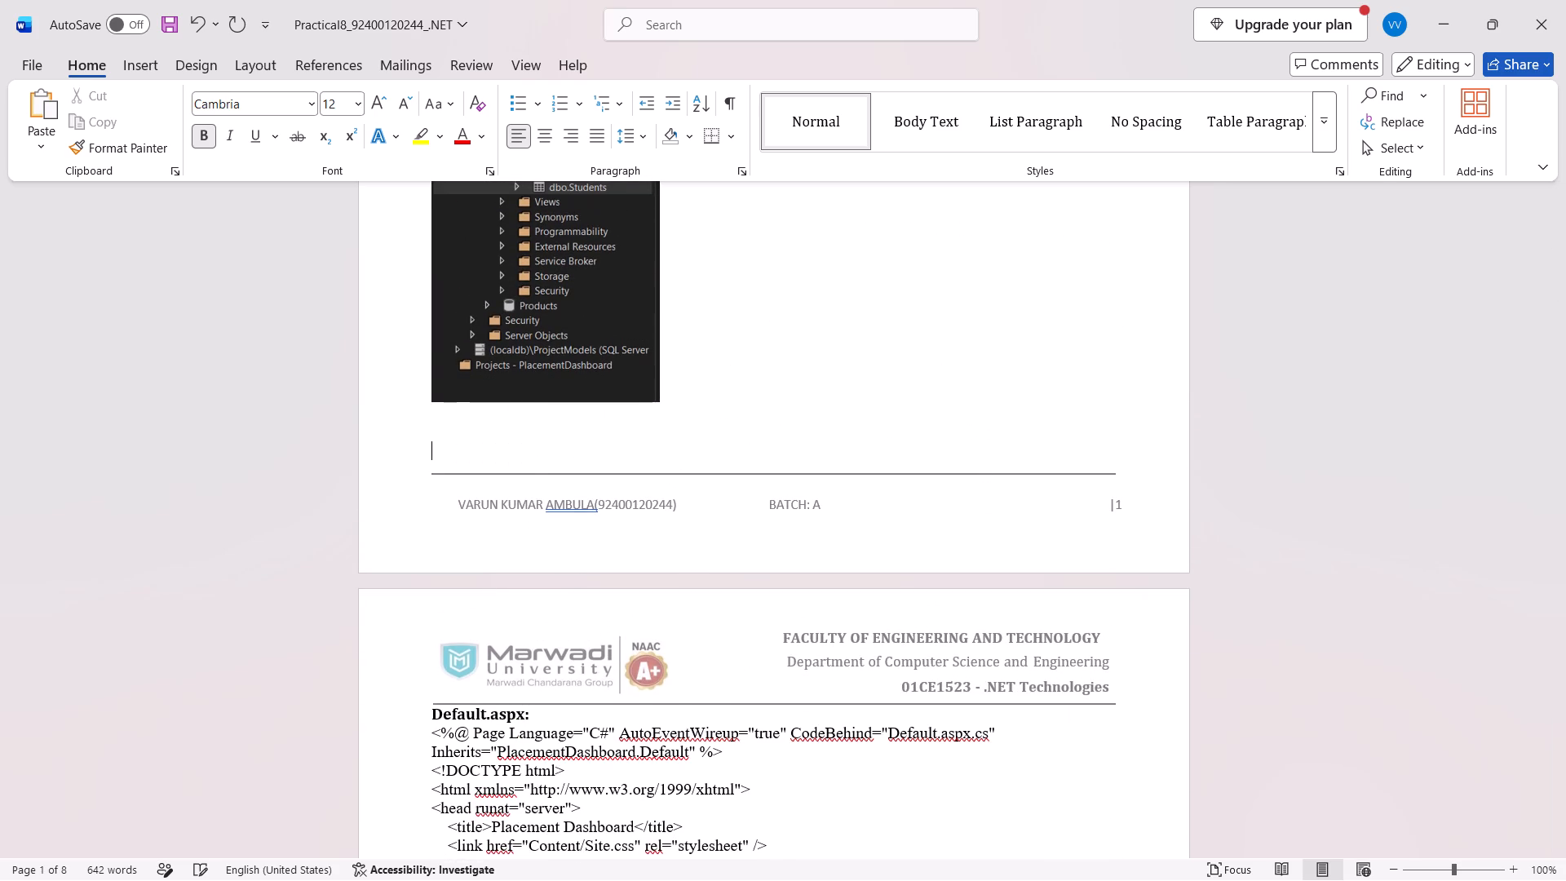
Review the report's layout through the code sections and output screenshots, returning to the first page.
scroll(681, 396, down, 18)
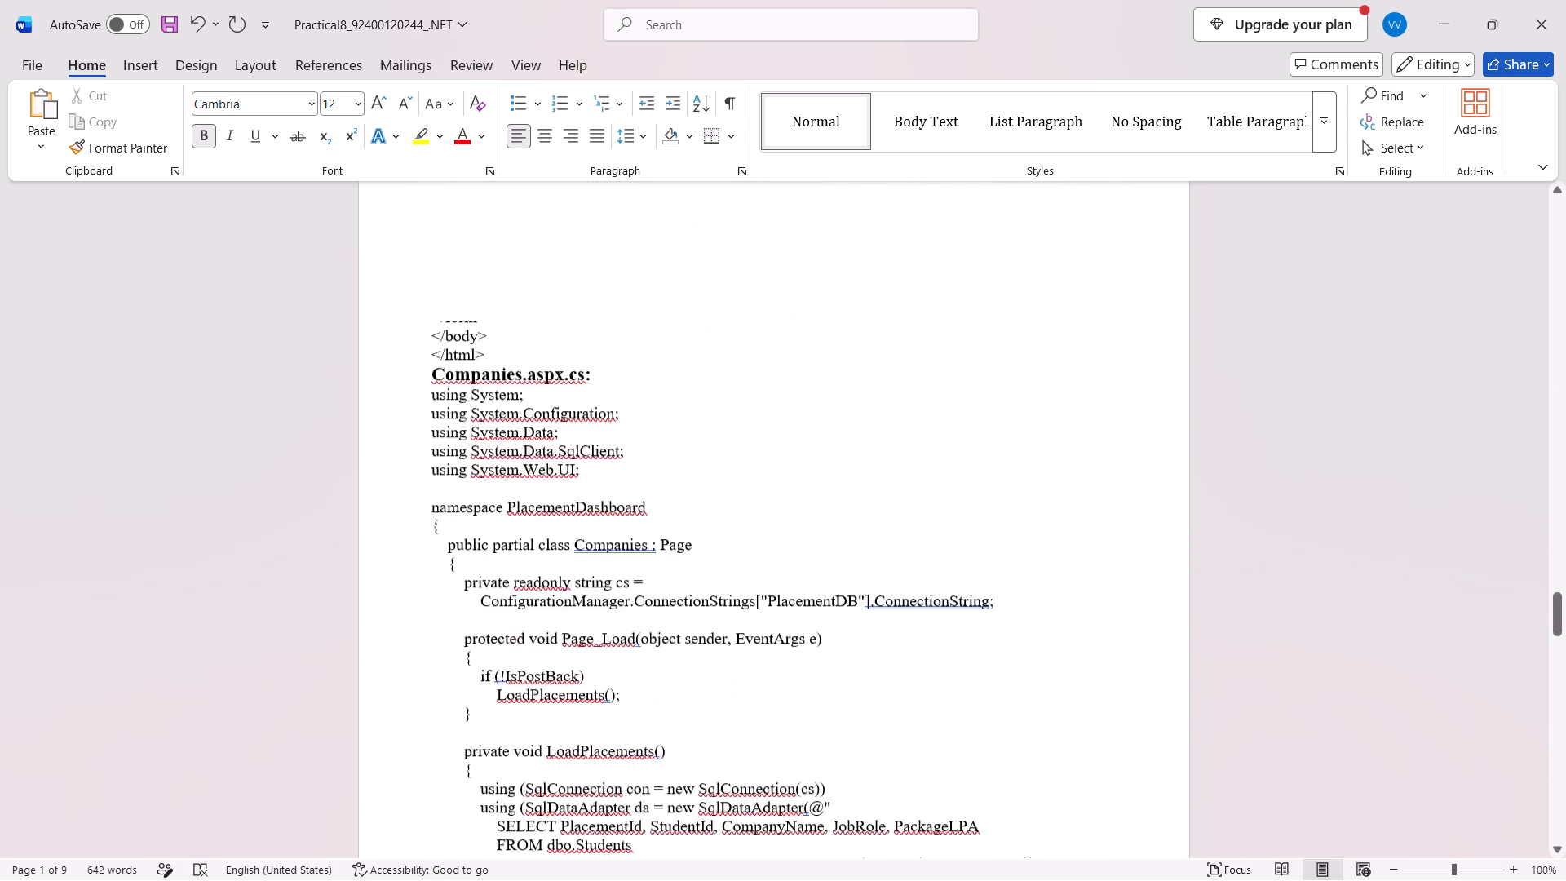
scroll(681, 396, down, 1)
scroll(681, 396, up, 3)
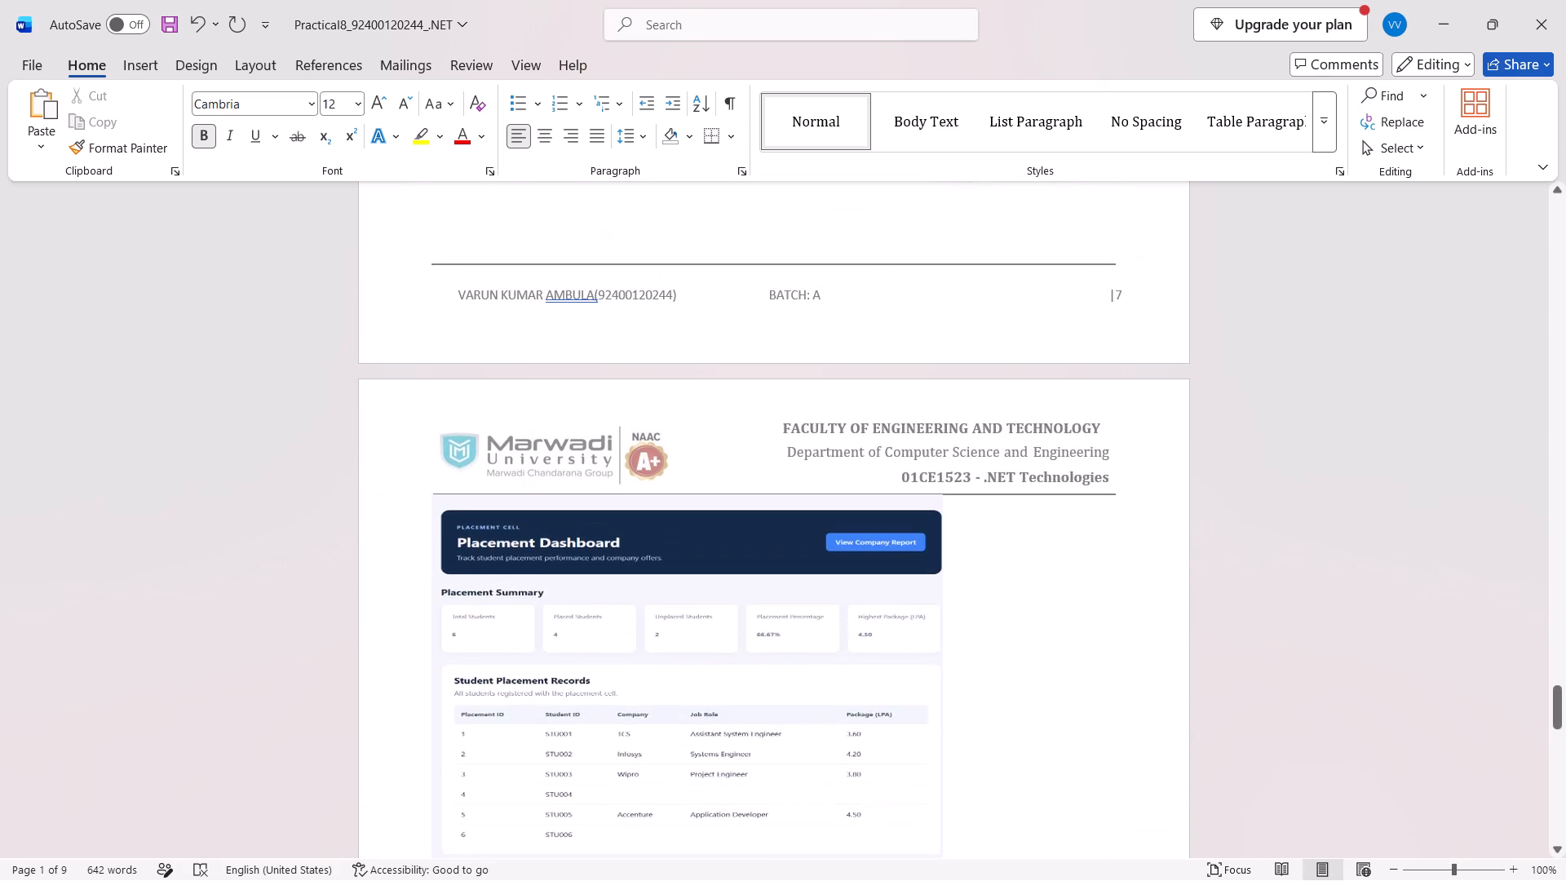
scroll(681, 396, up, 7)
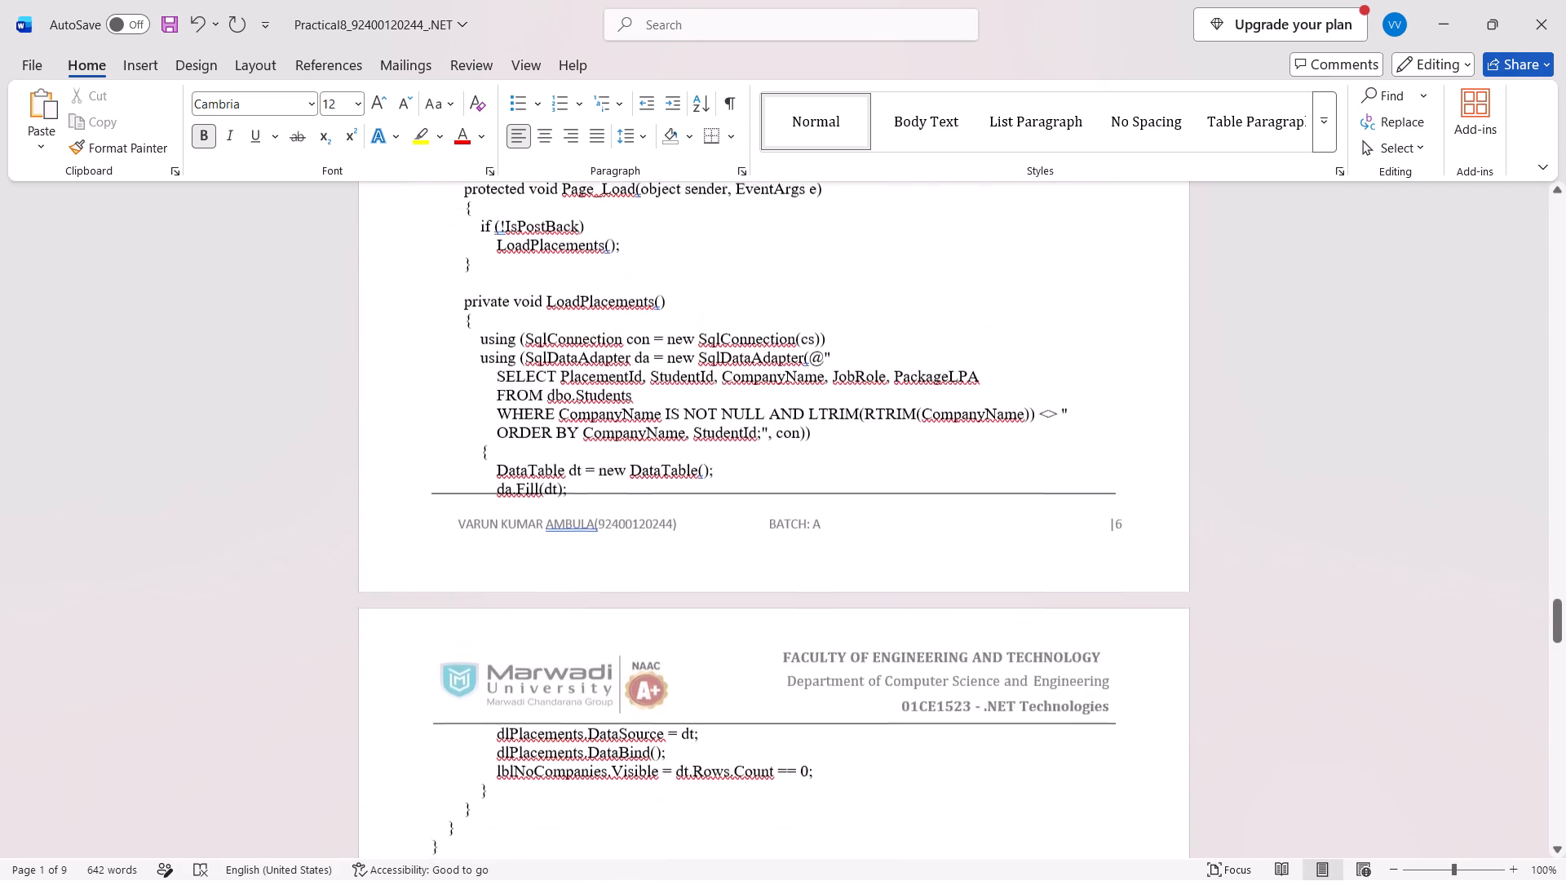
scroll(681, 396, up, 5)
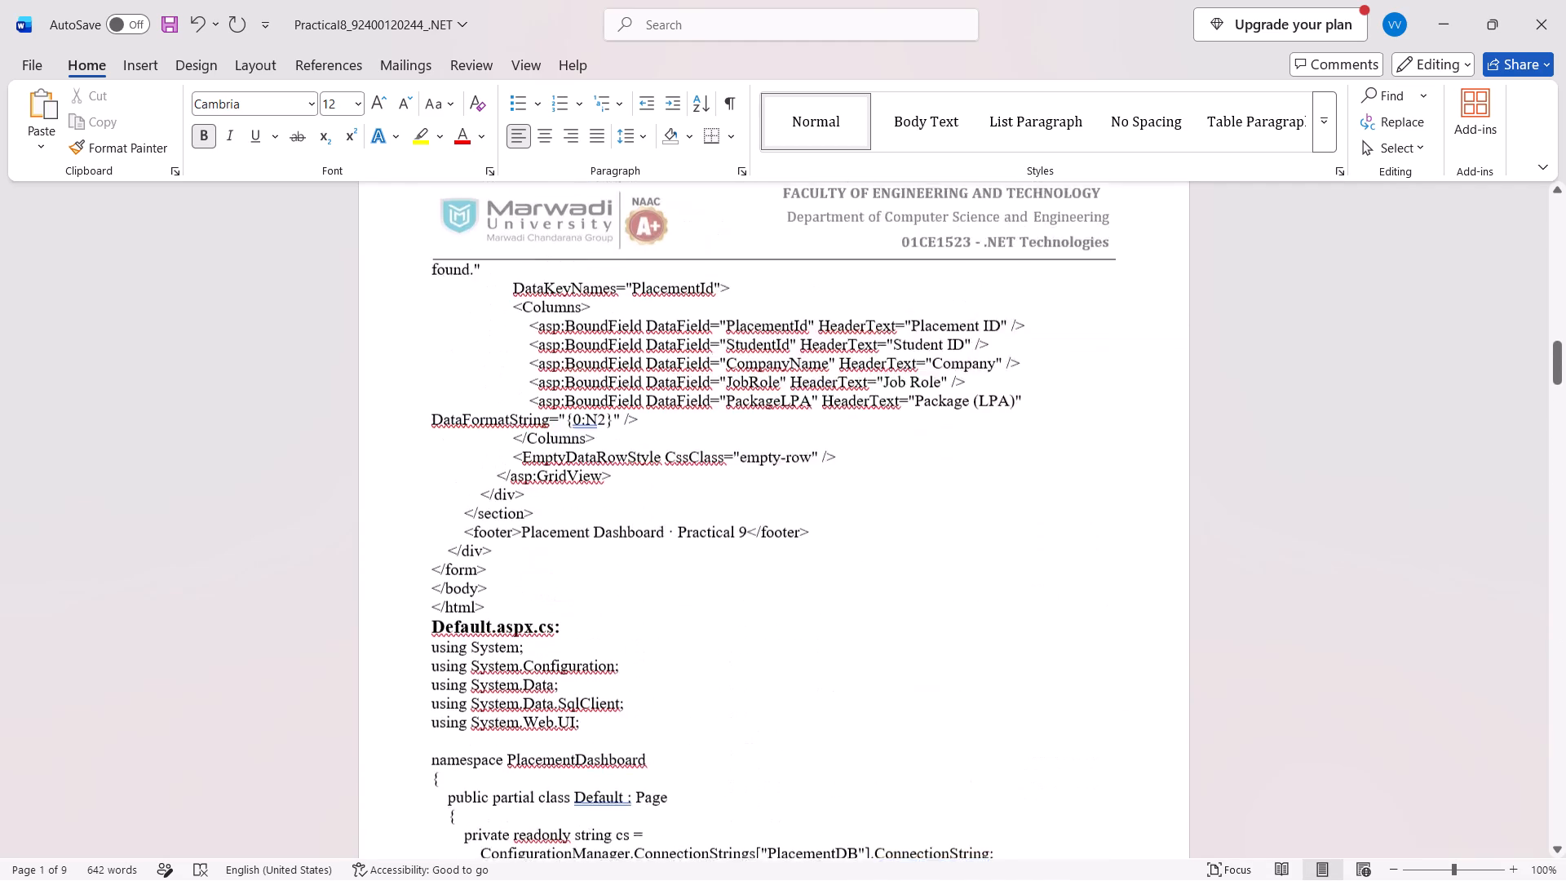
scroll(681, 396, up, 7)
Remove the empty page 9 at the end of the report by deleting its blank paragraphs.
scroll(681, 396, down, 1)
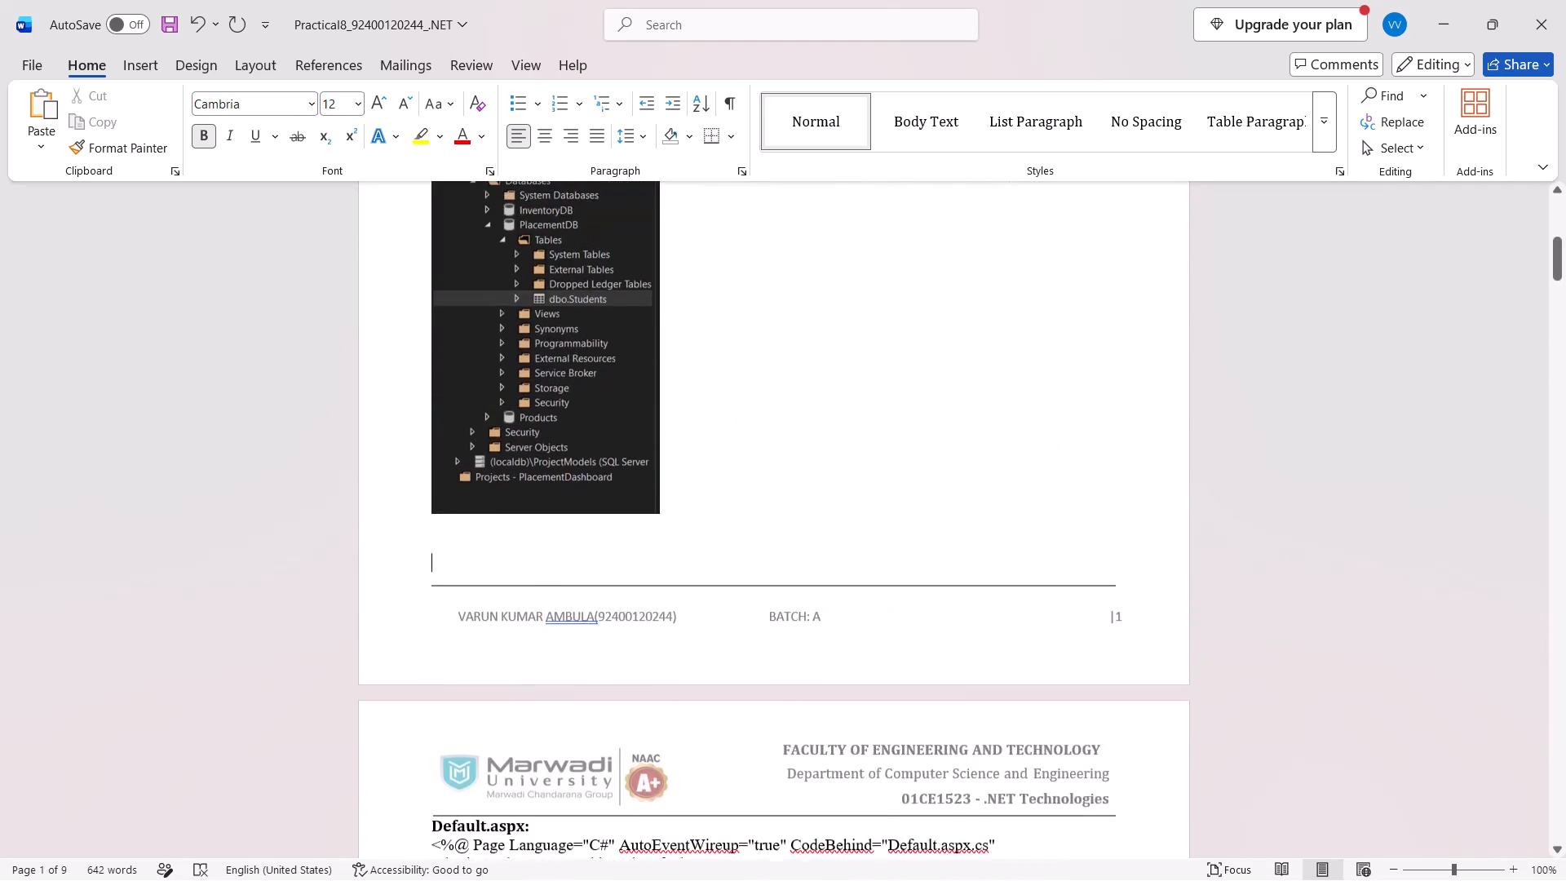
scroll(681, 396, down, 12)
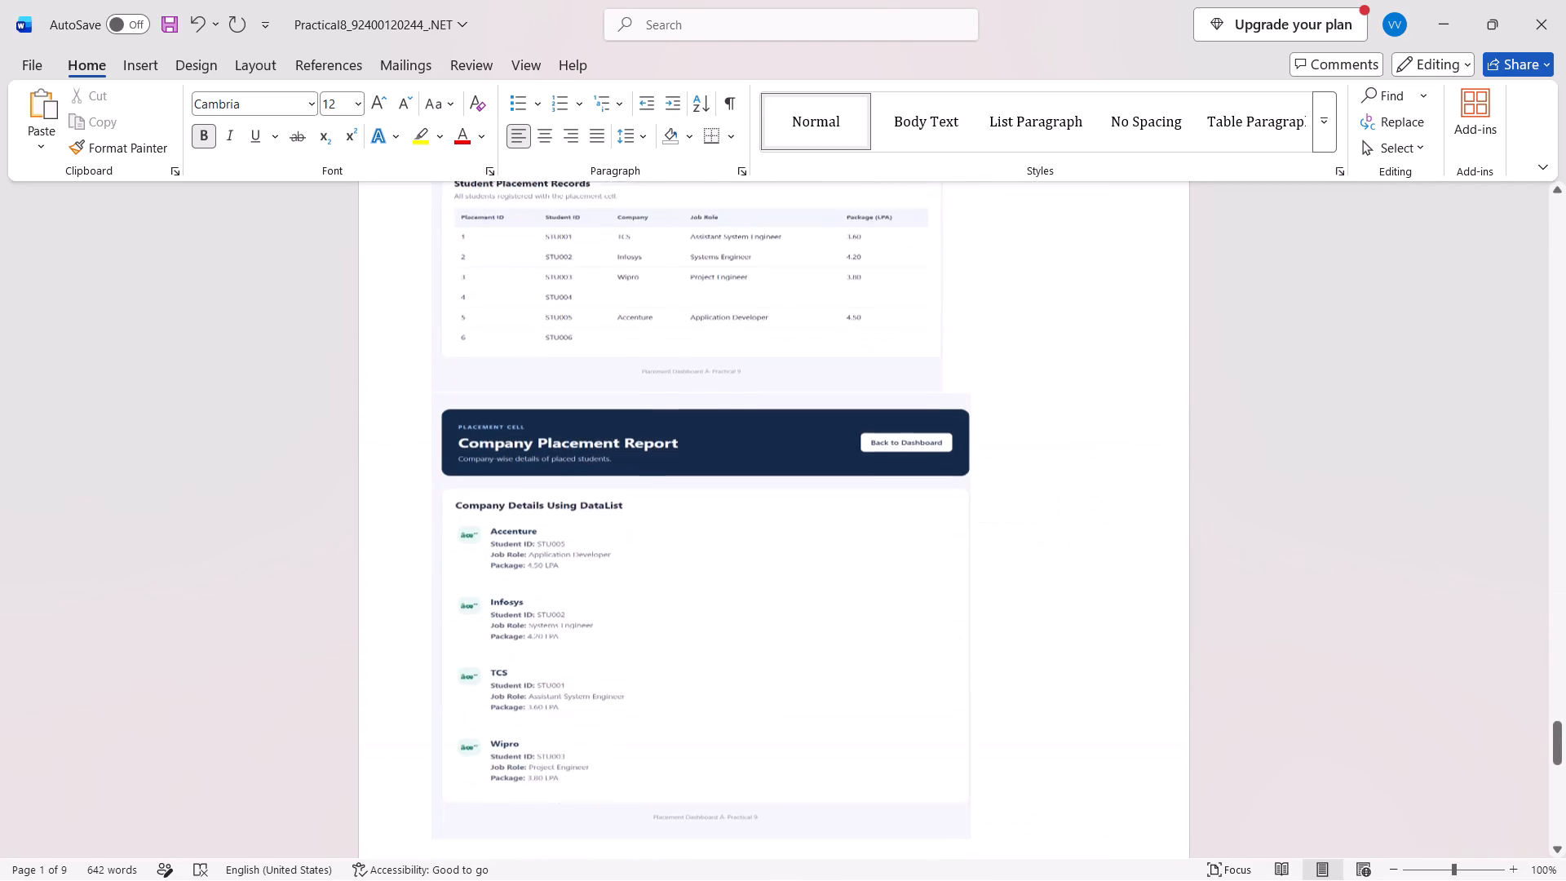
scroll(681, 396, down, 7)
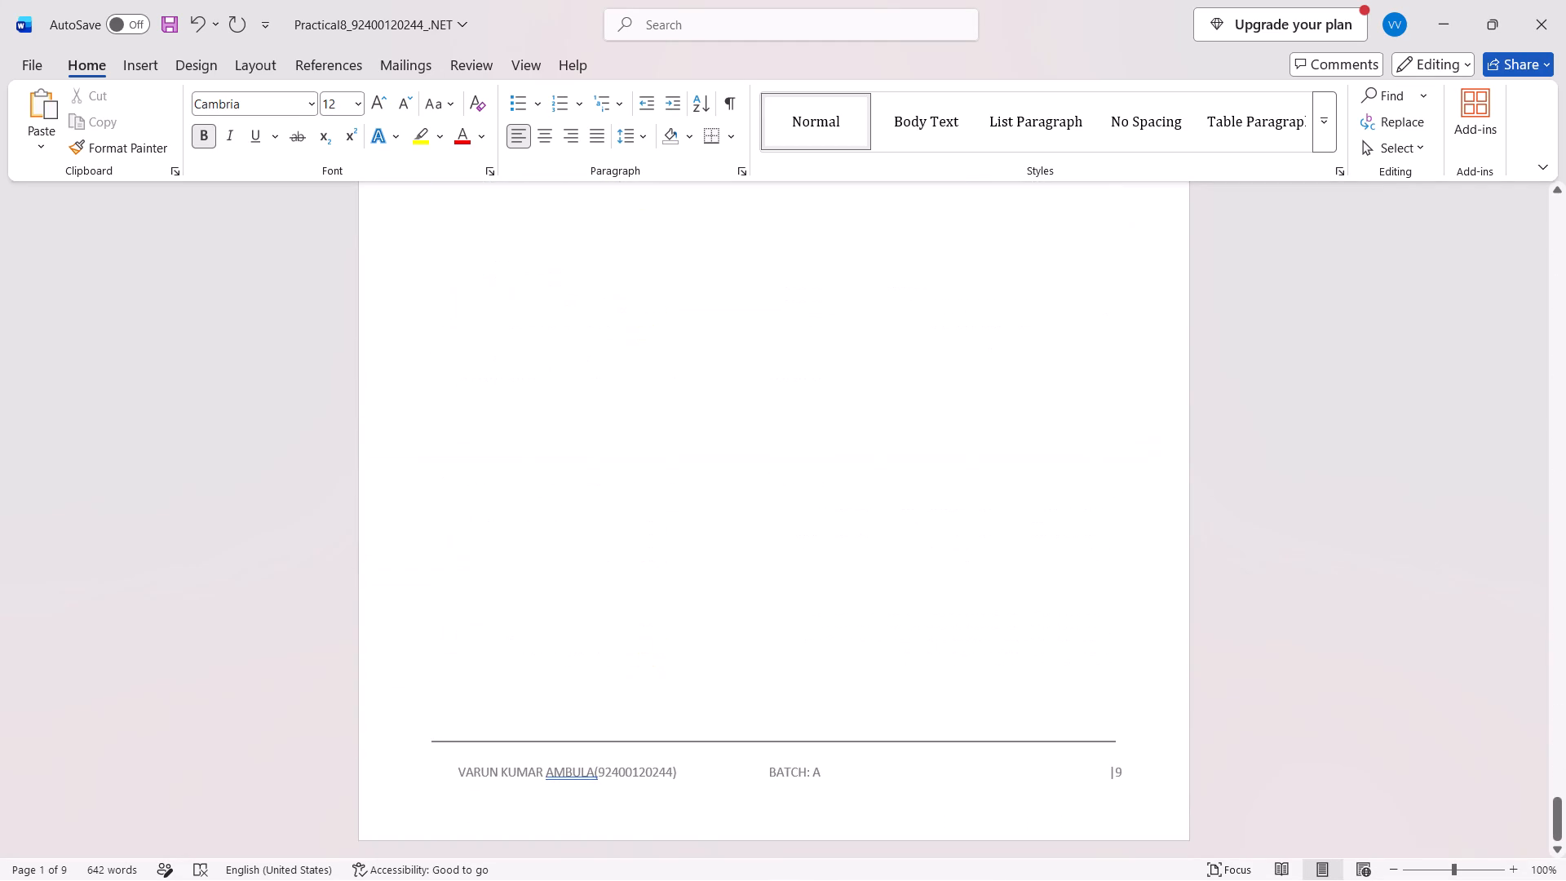
click(652, 591)
key(BackSpace)
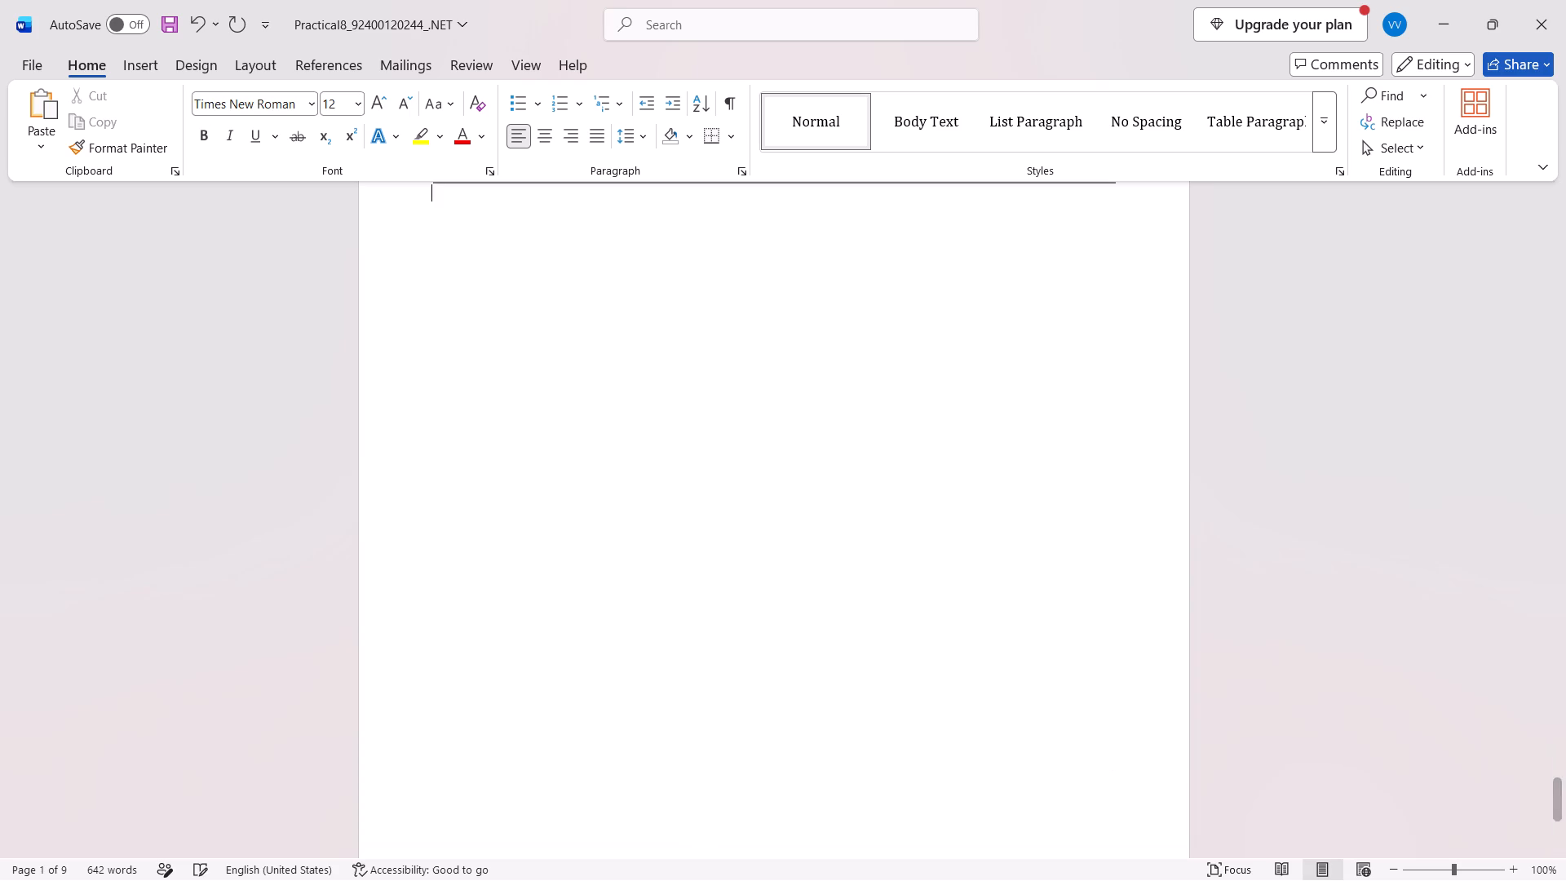
key(BackSpace)
Review the end of the report, from the Companies.aspx.designer.cs code through the Placement Dashboard and Company Placement Report screenshots.
scroll(652, 591, up, 3)
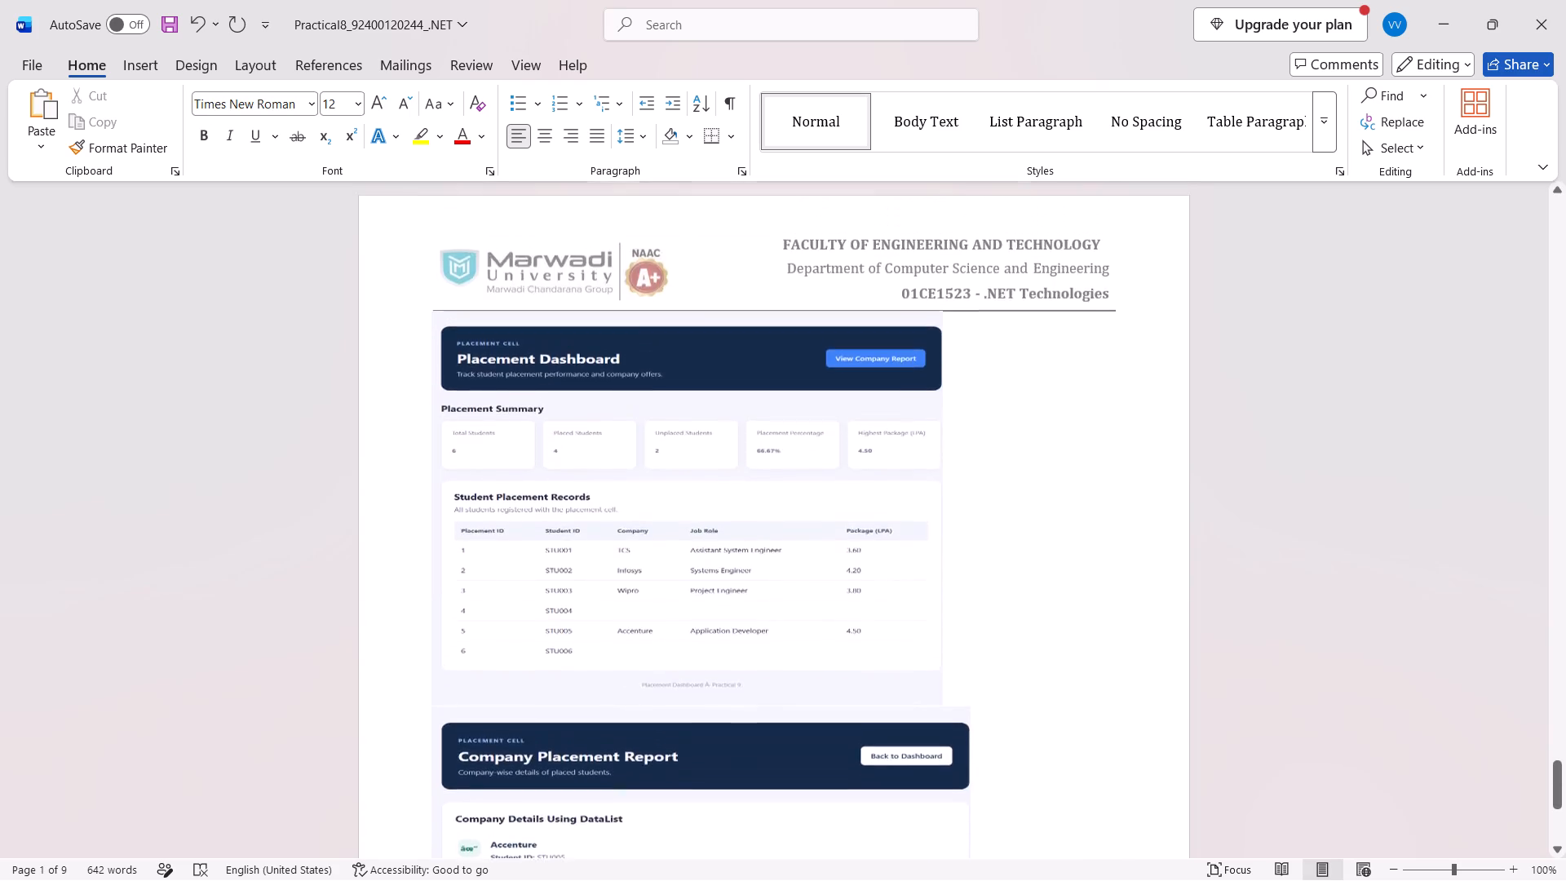
scroll(652, 591, up, 3)
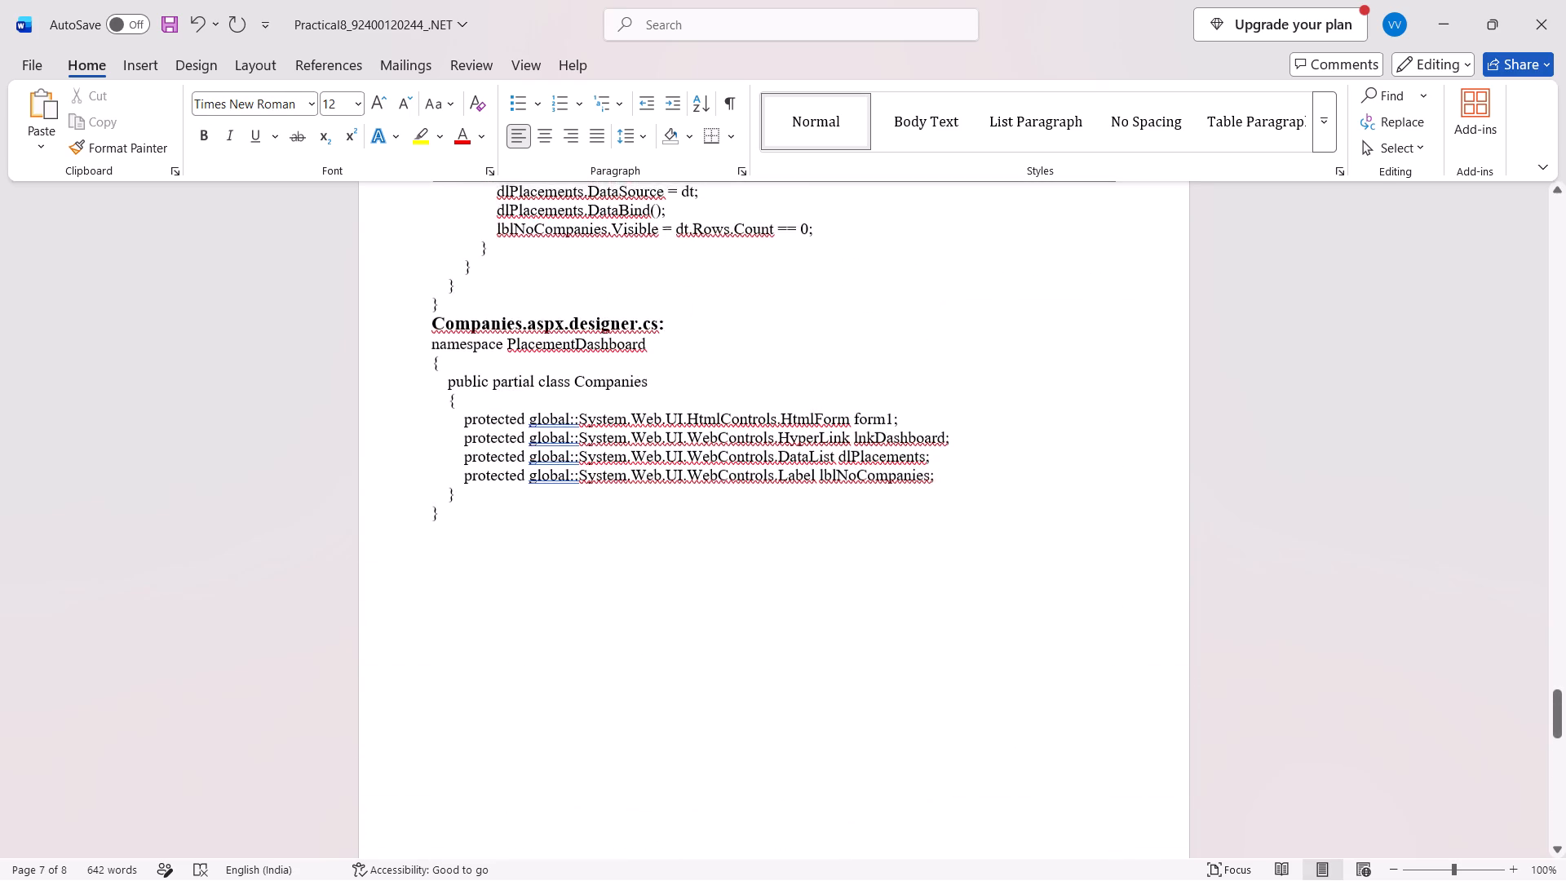
scroll(652, 591, down, 6)
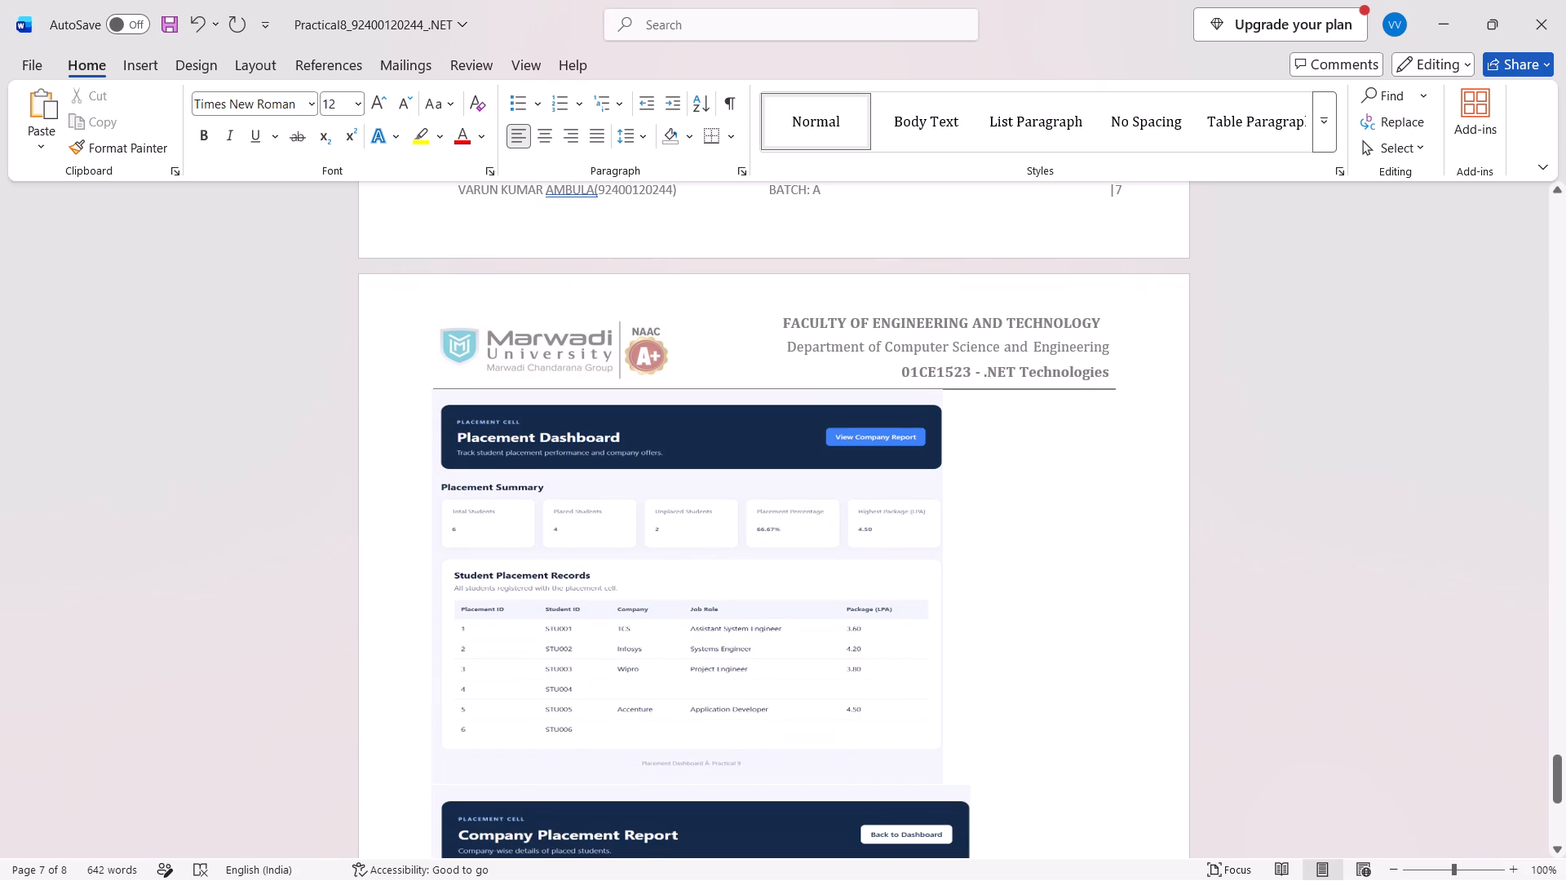
scroll(652, 591, down, 2)
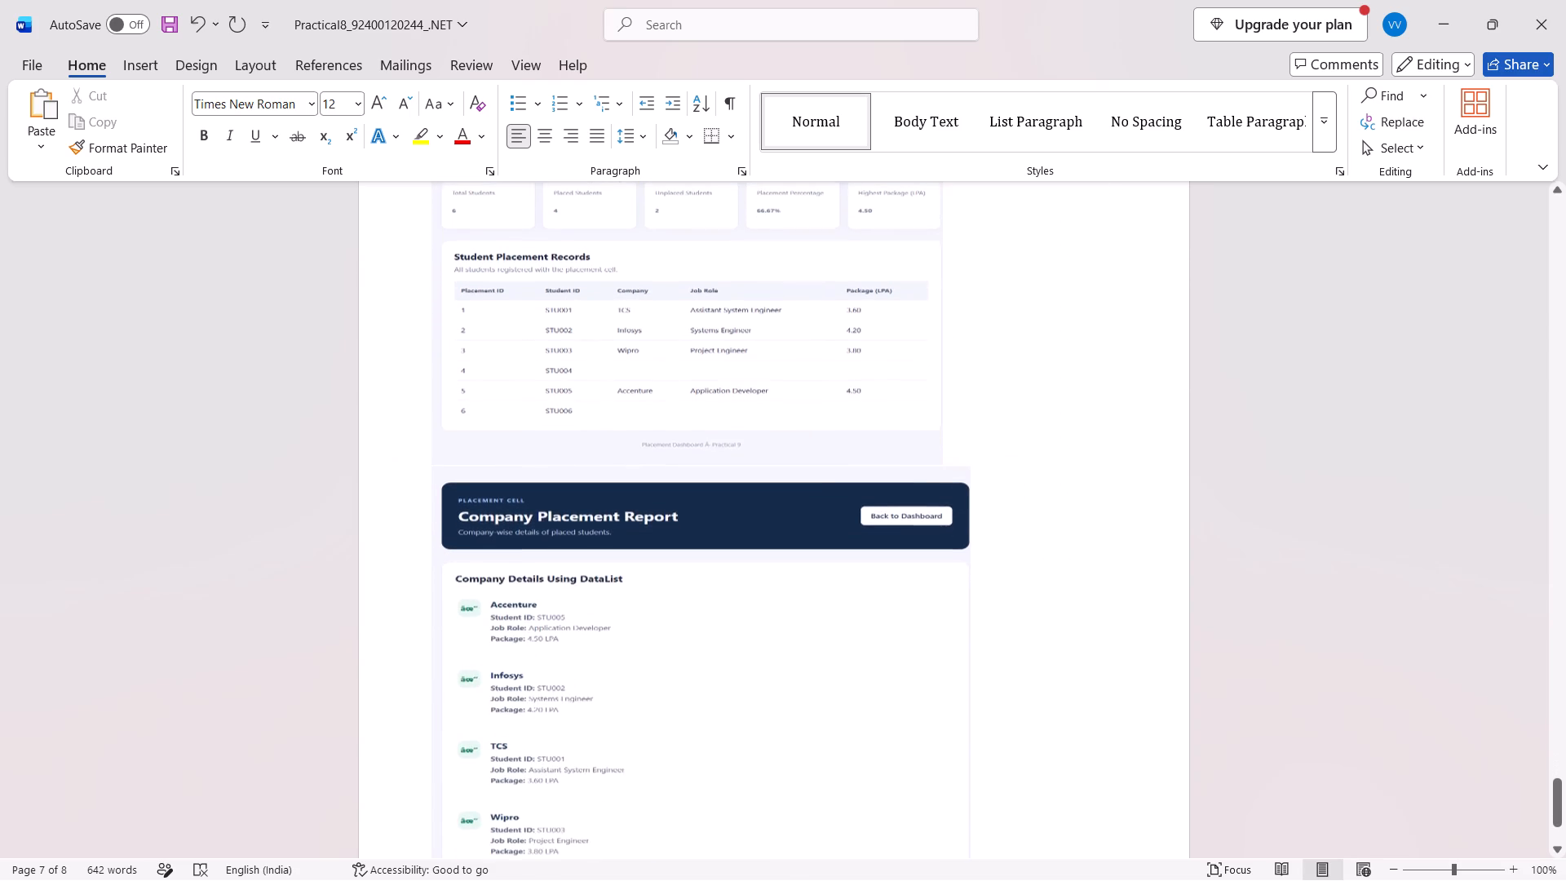
scroll(652, 591, up, 2)
scroll(652, 591, down, 1)
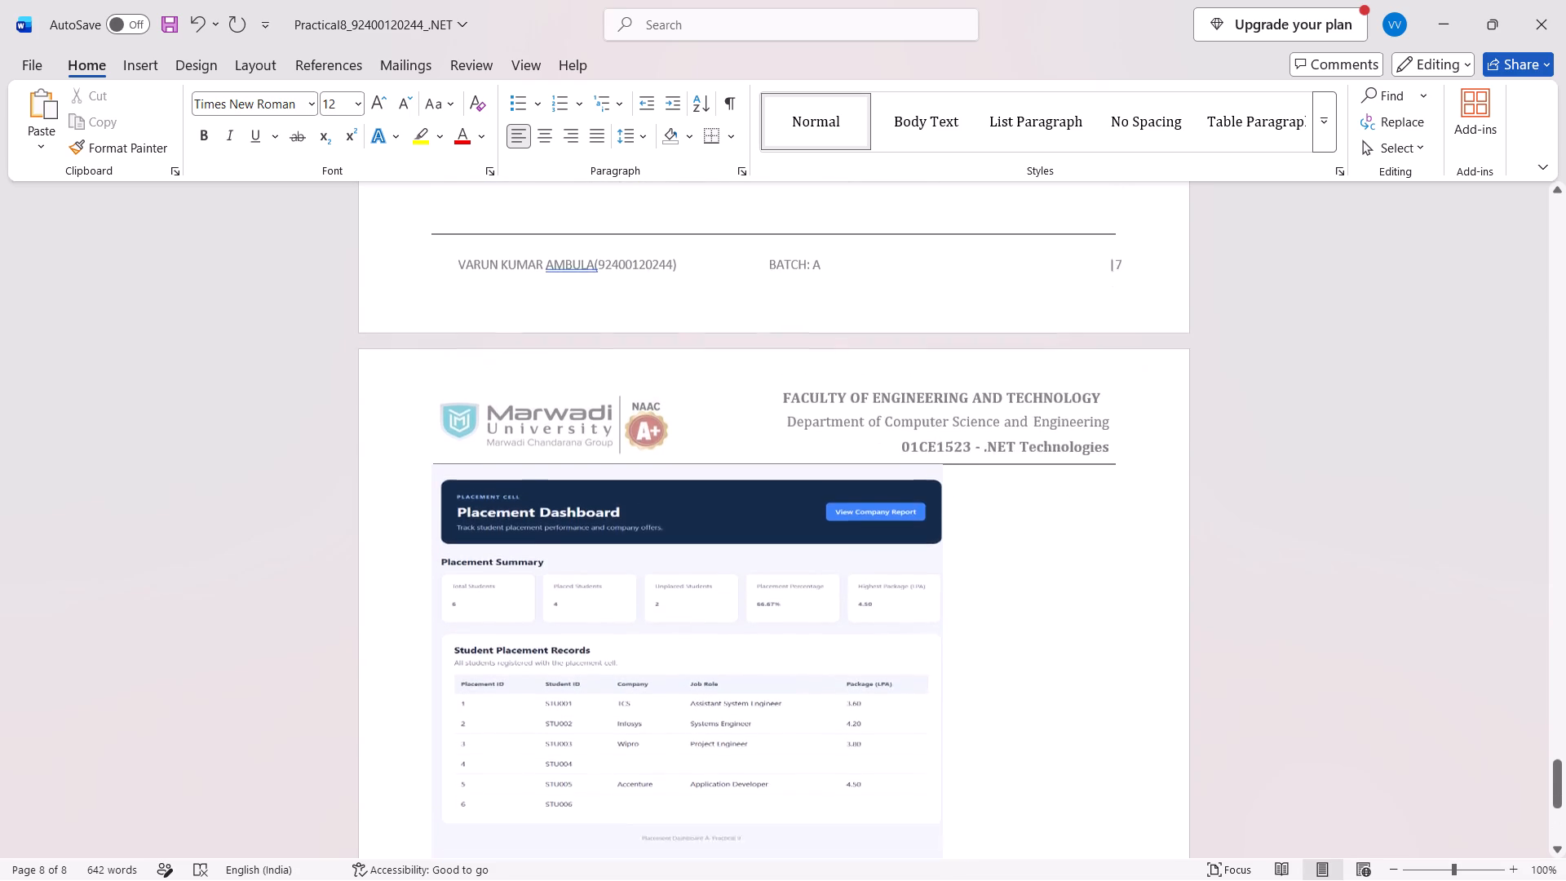
scroll(652, 591, down, 4)
scroll(652, 591, up, 2)
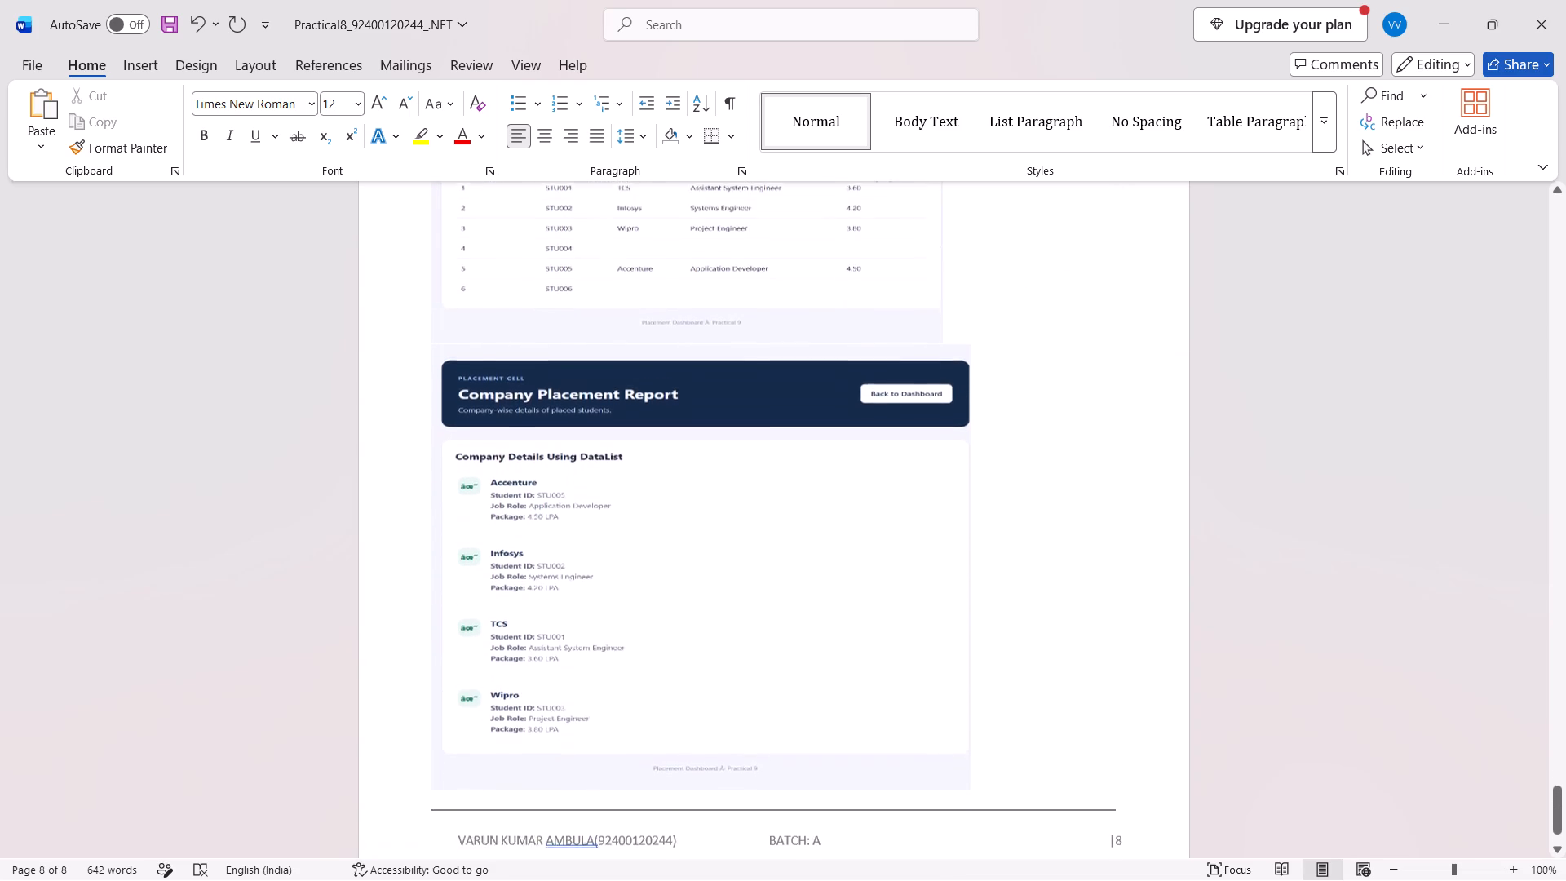
scroll(652, 591, up, 2)
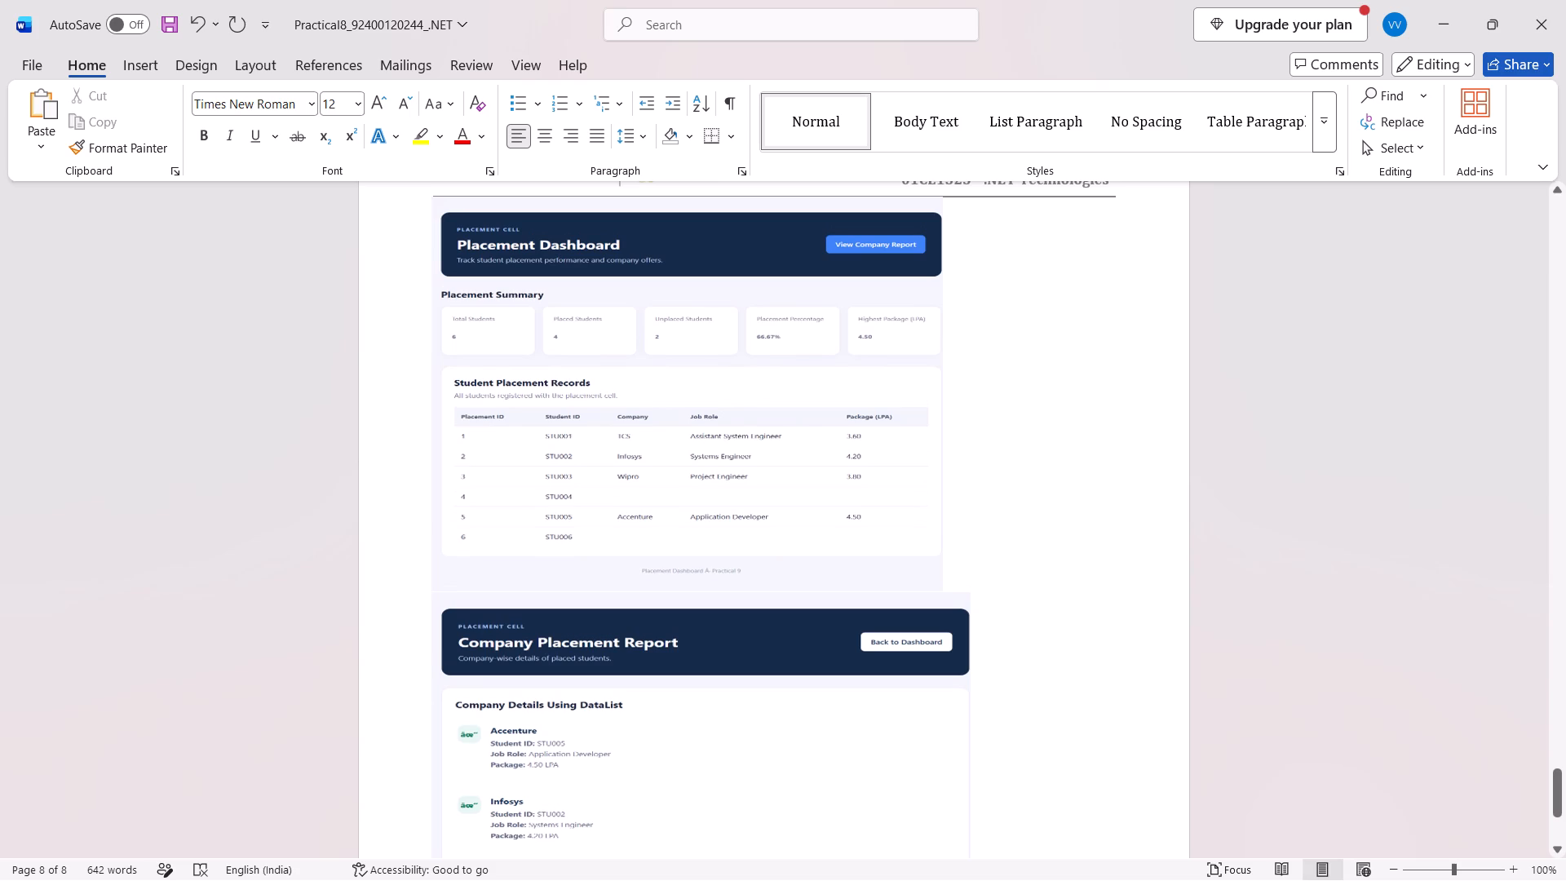
click(762, 448)
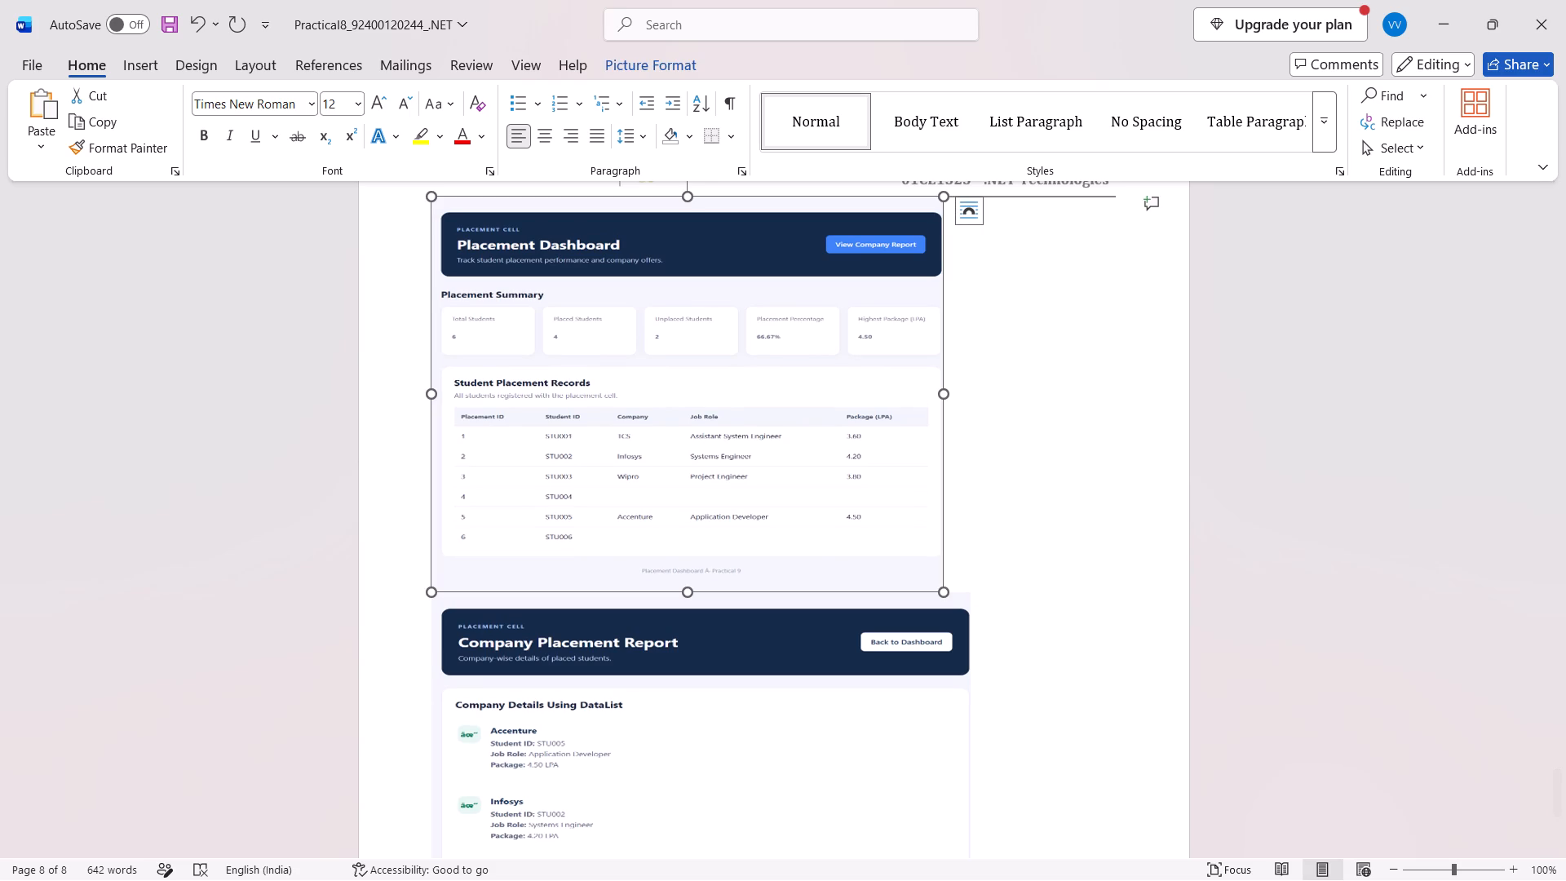
scroll(762, 448, down, 3)
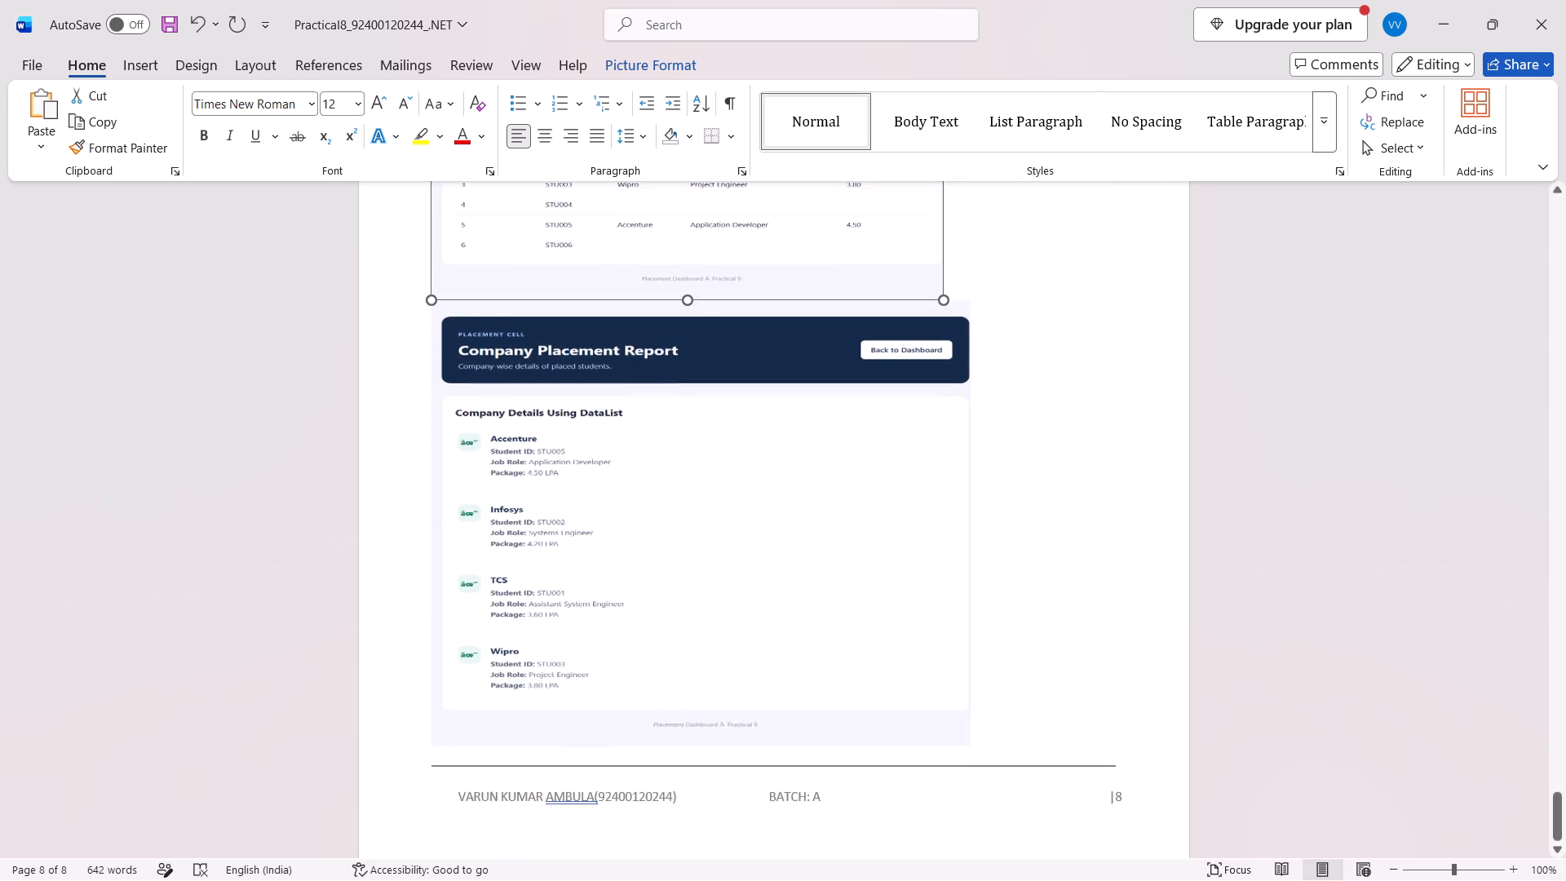
scroll(762, 448, down, 5)
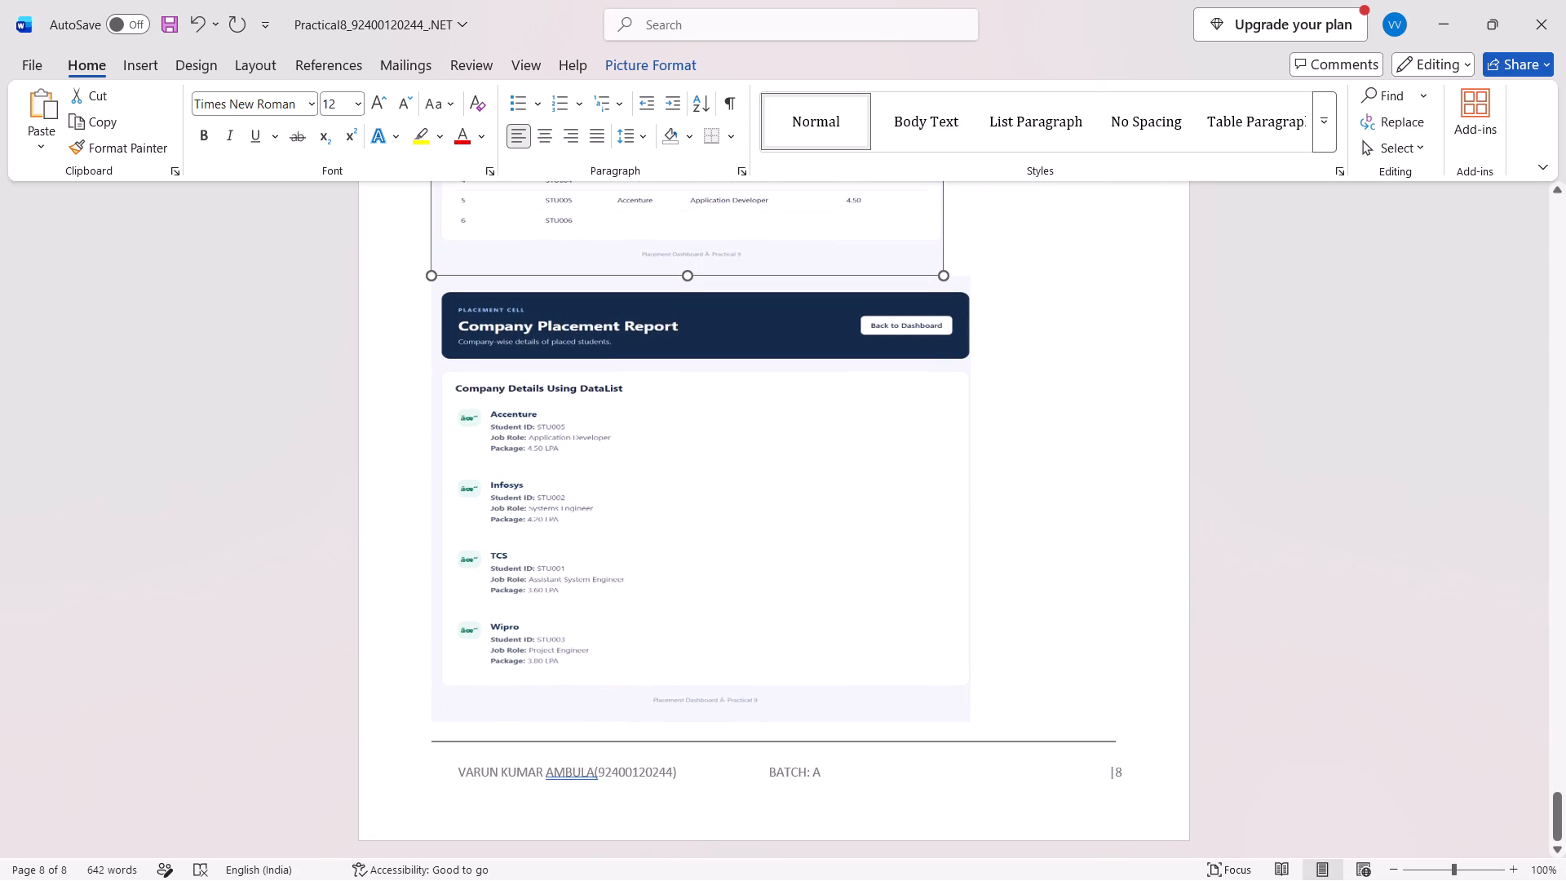
In Visual Studio, create a private GitHub repository named PlacementDashboard for the project and push the code to it.
click(952, 204)
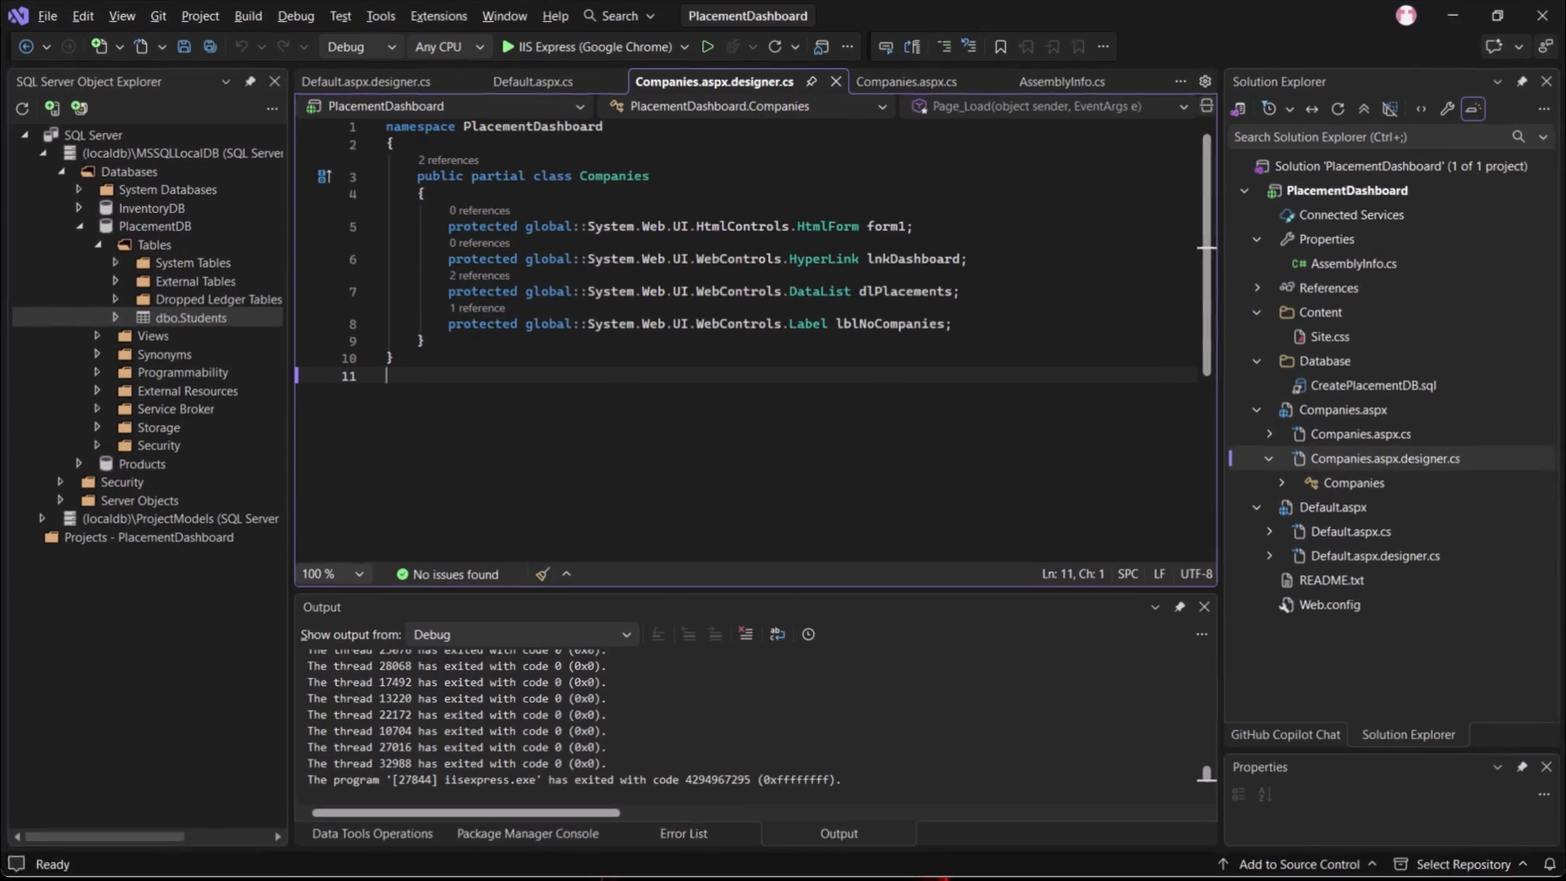
click(160, 10)
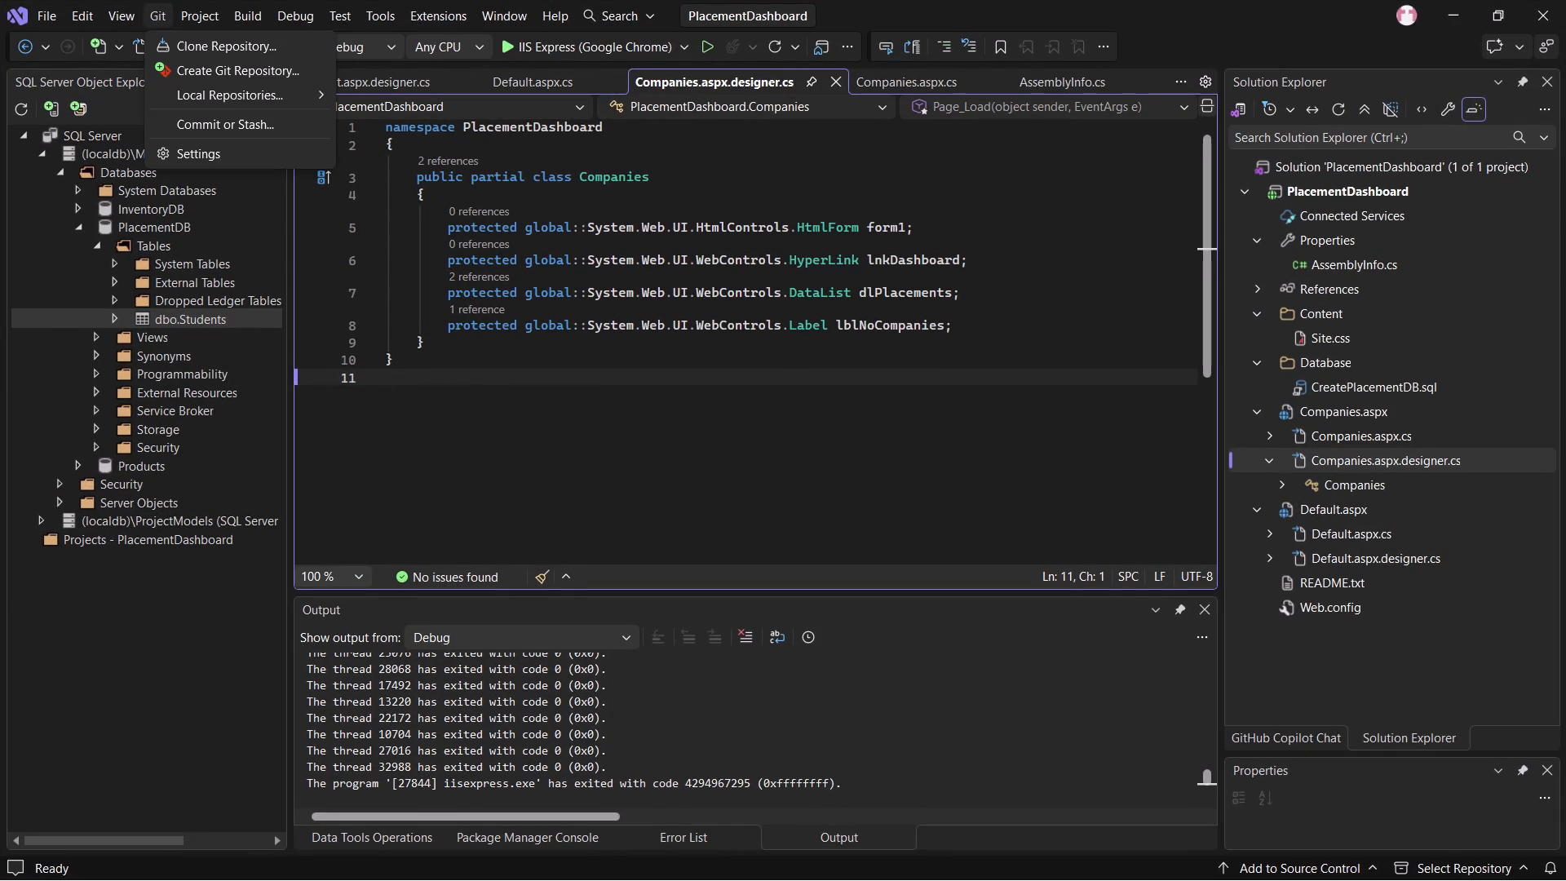
click(254, 73)
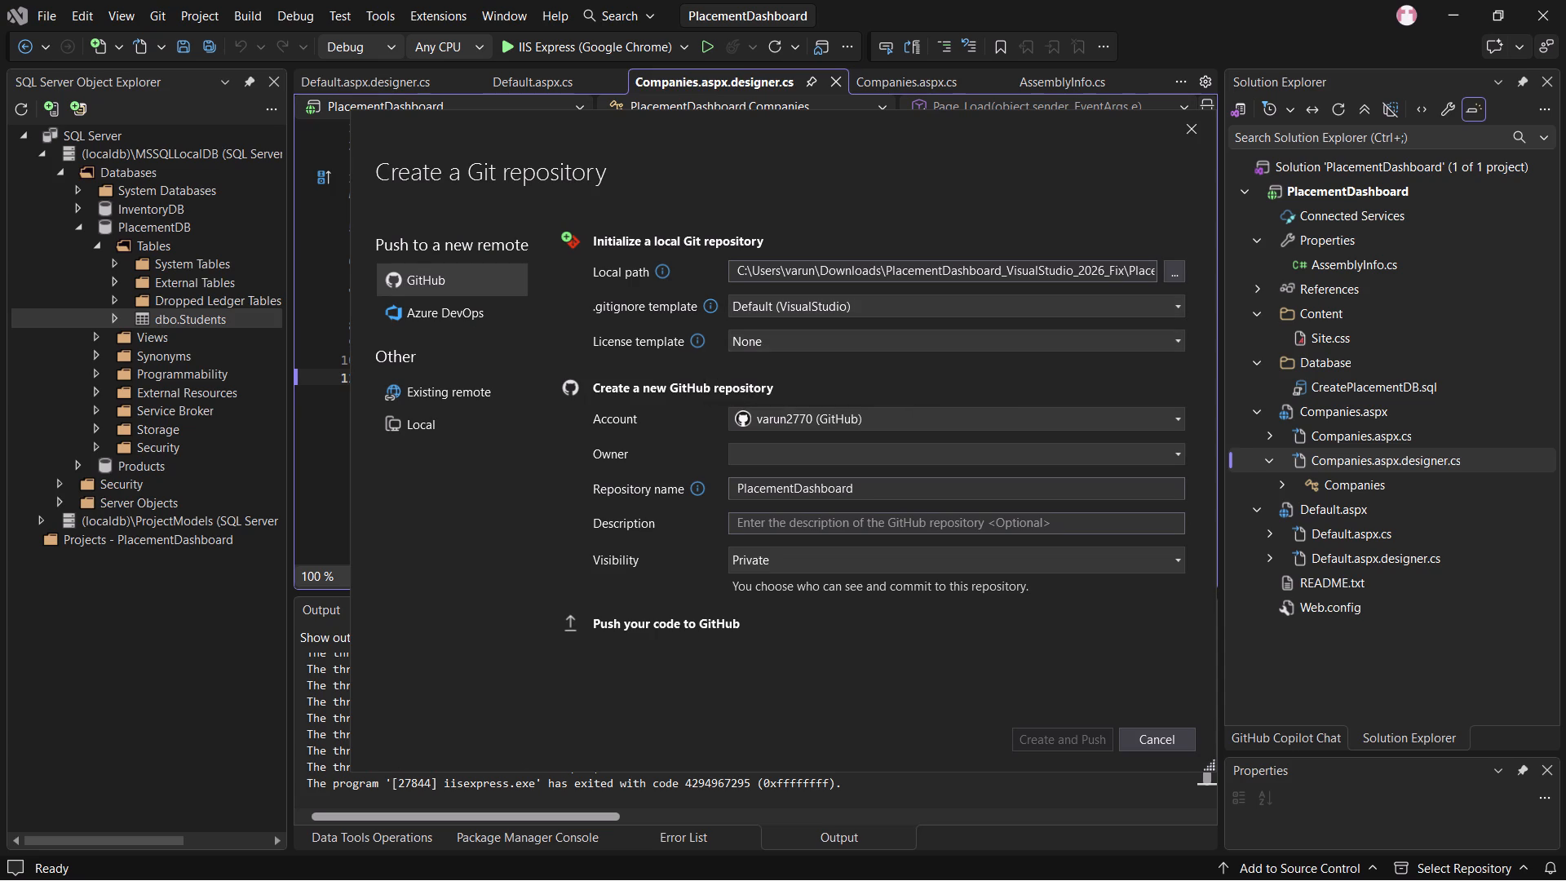
click(1122, 271)
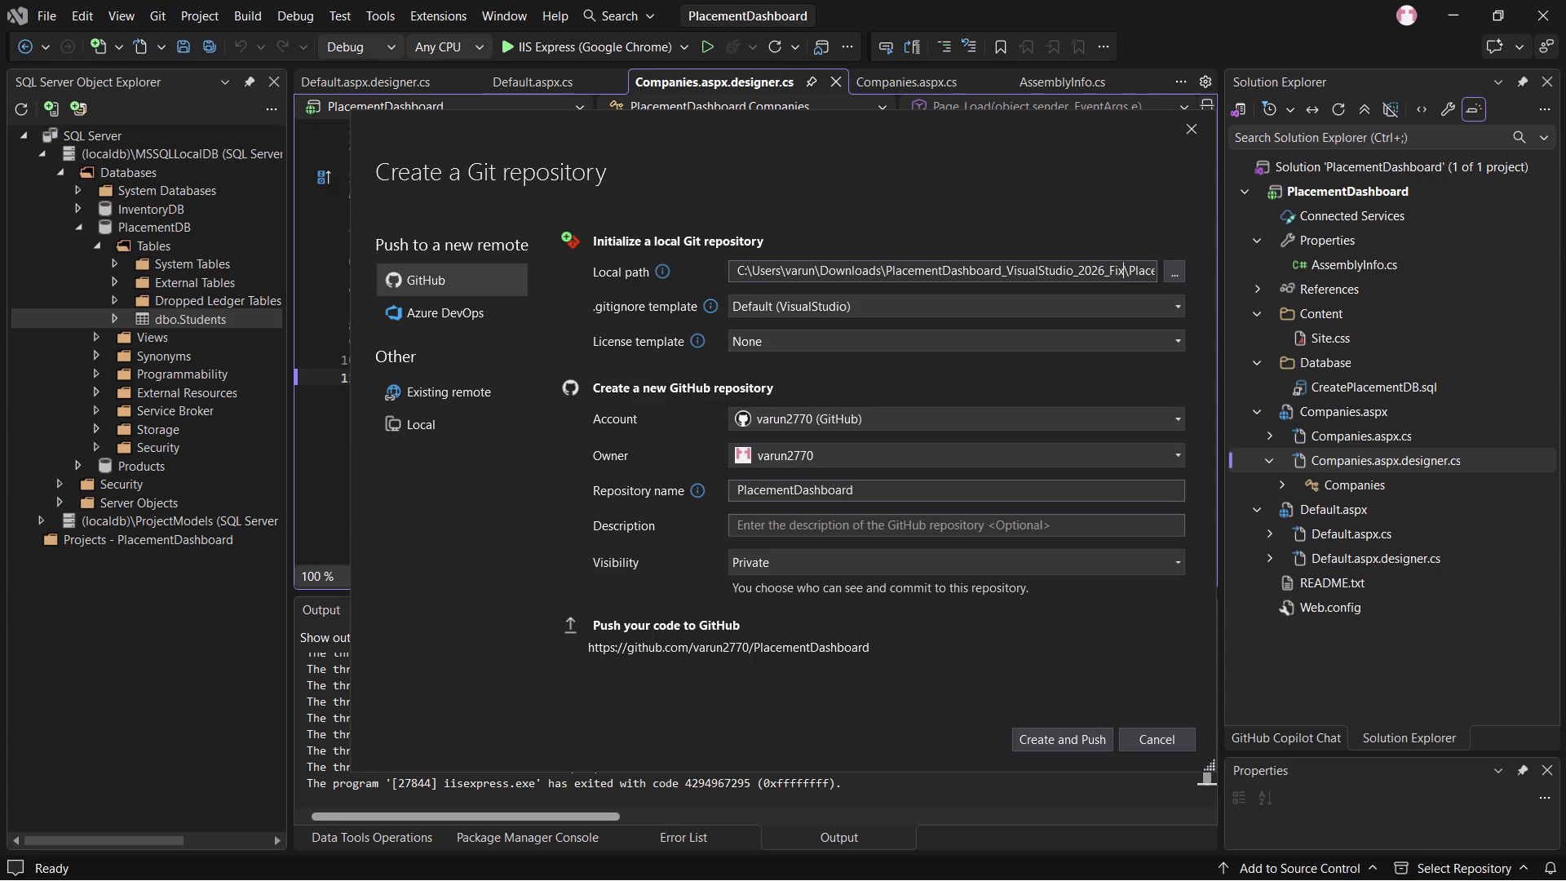
click(1046, 744)
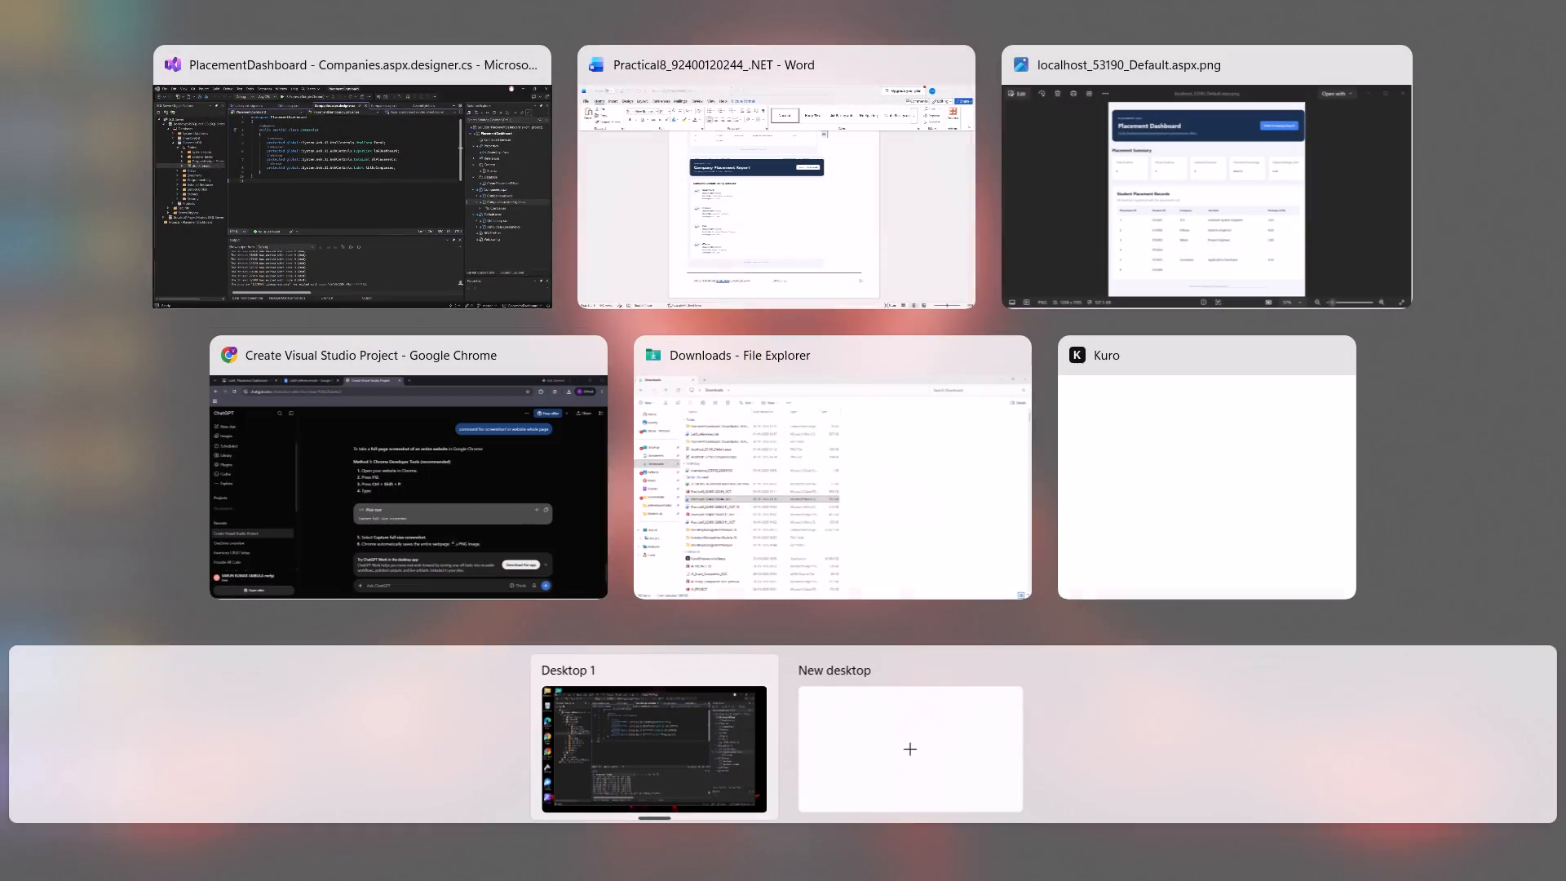
Back in the Word report, add the line "Output:" below the Companies.aspx.designer.cs code on page 7.
click(826, 153)
scroll(682, 307, up, 6)
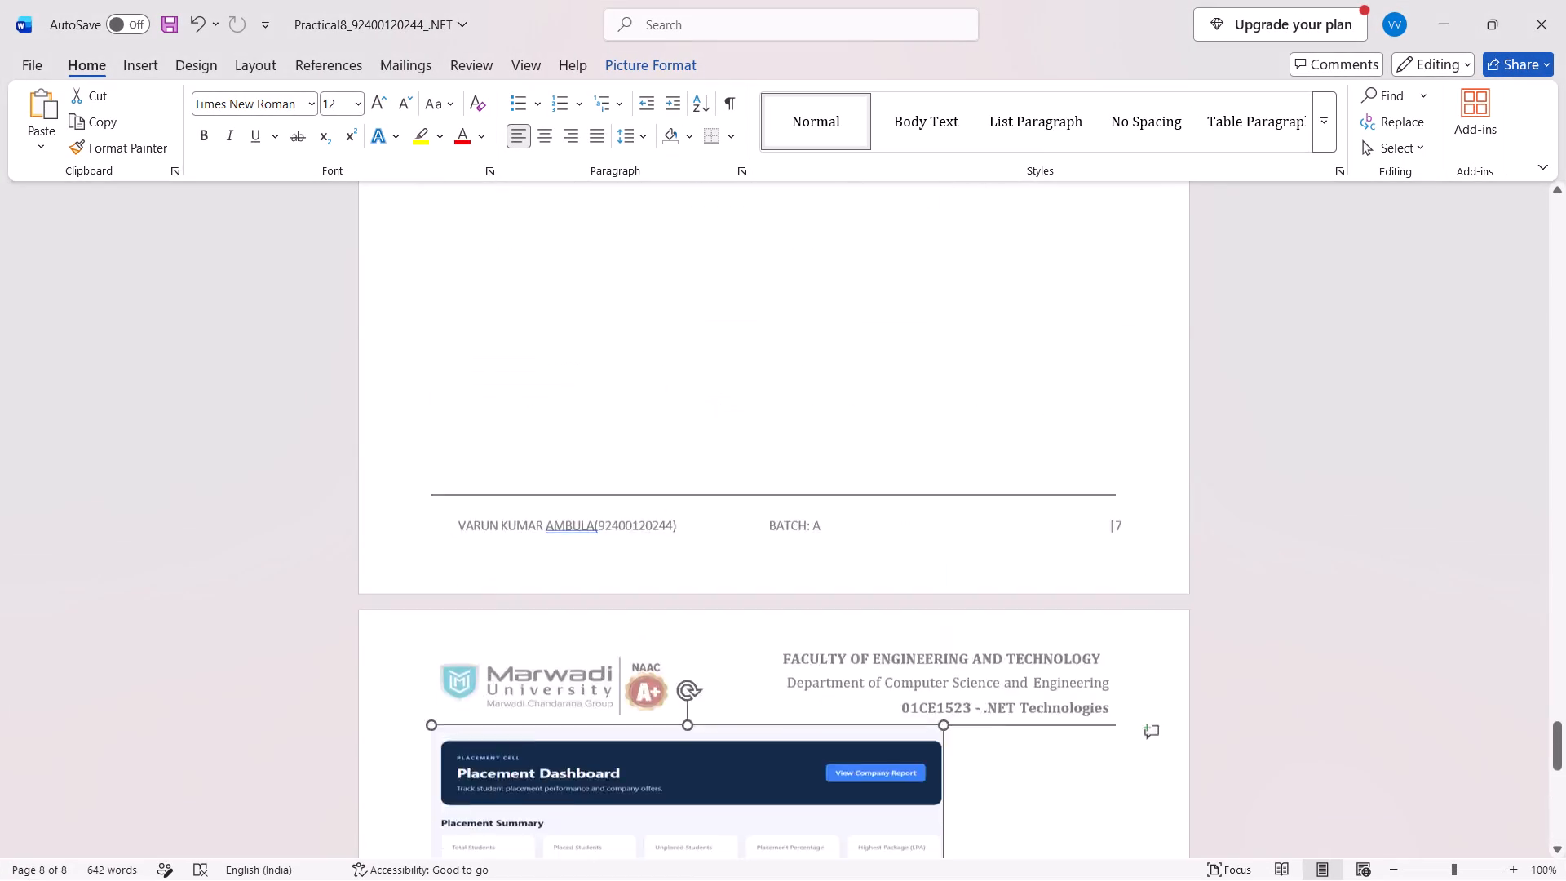
scroll(682, 307, up, 2)
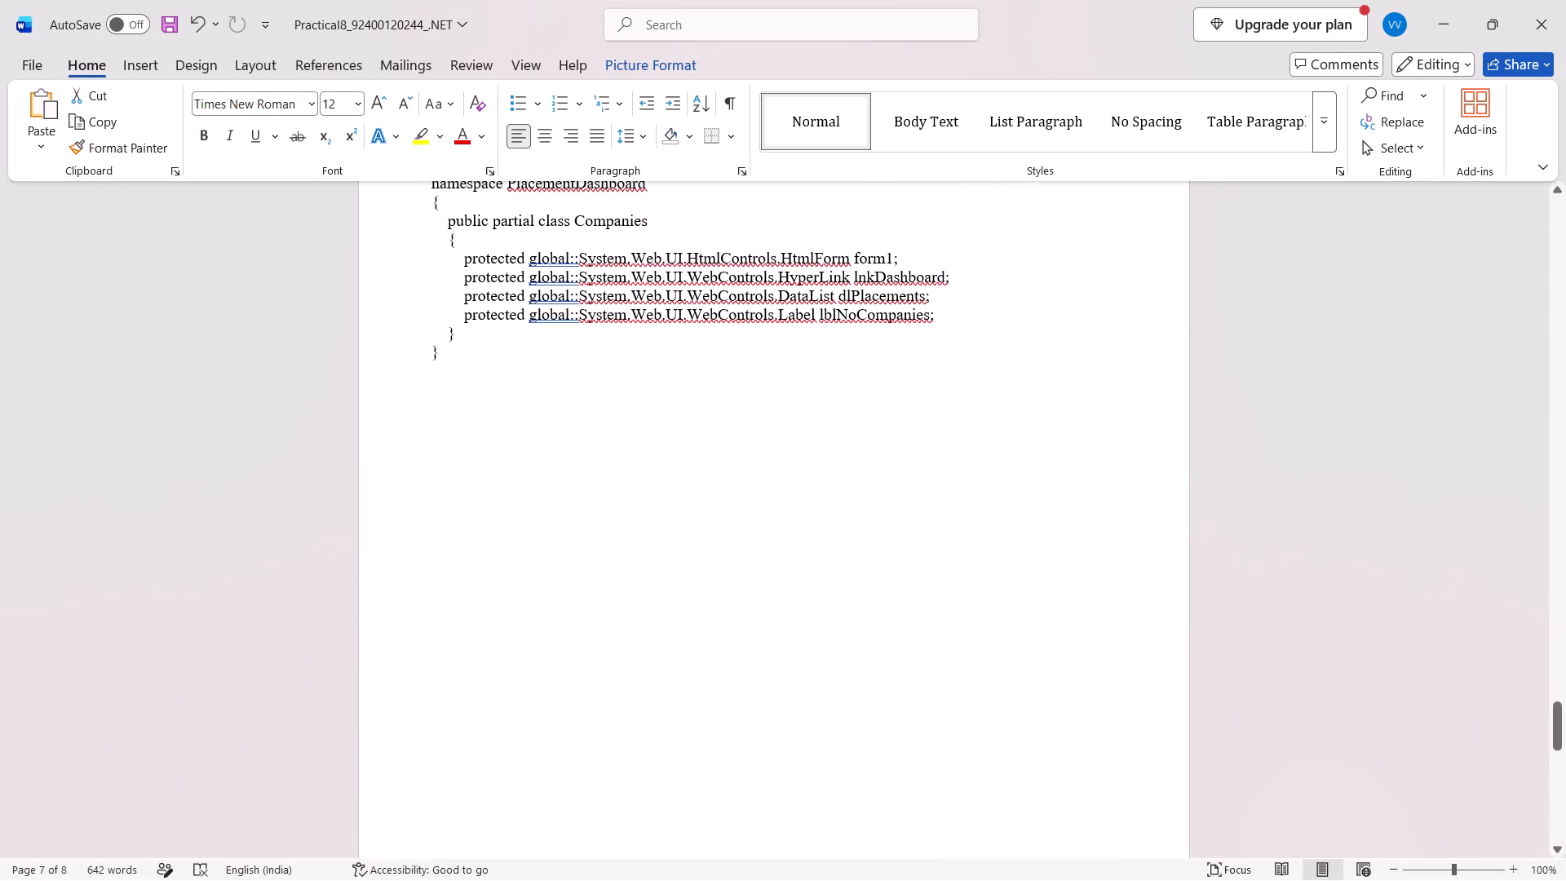
click(518, 363)
key(o)
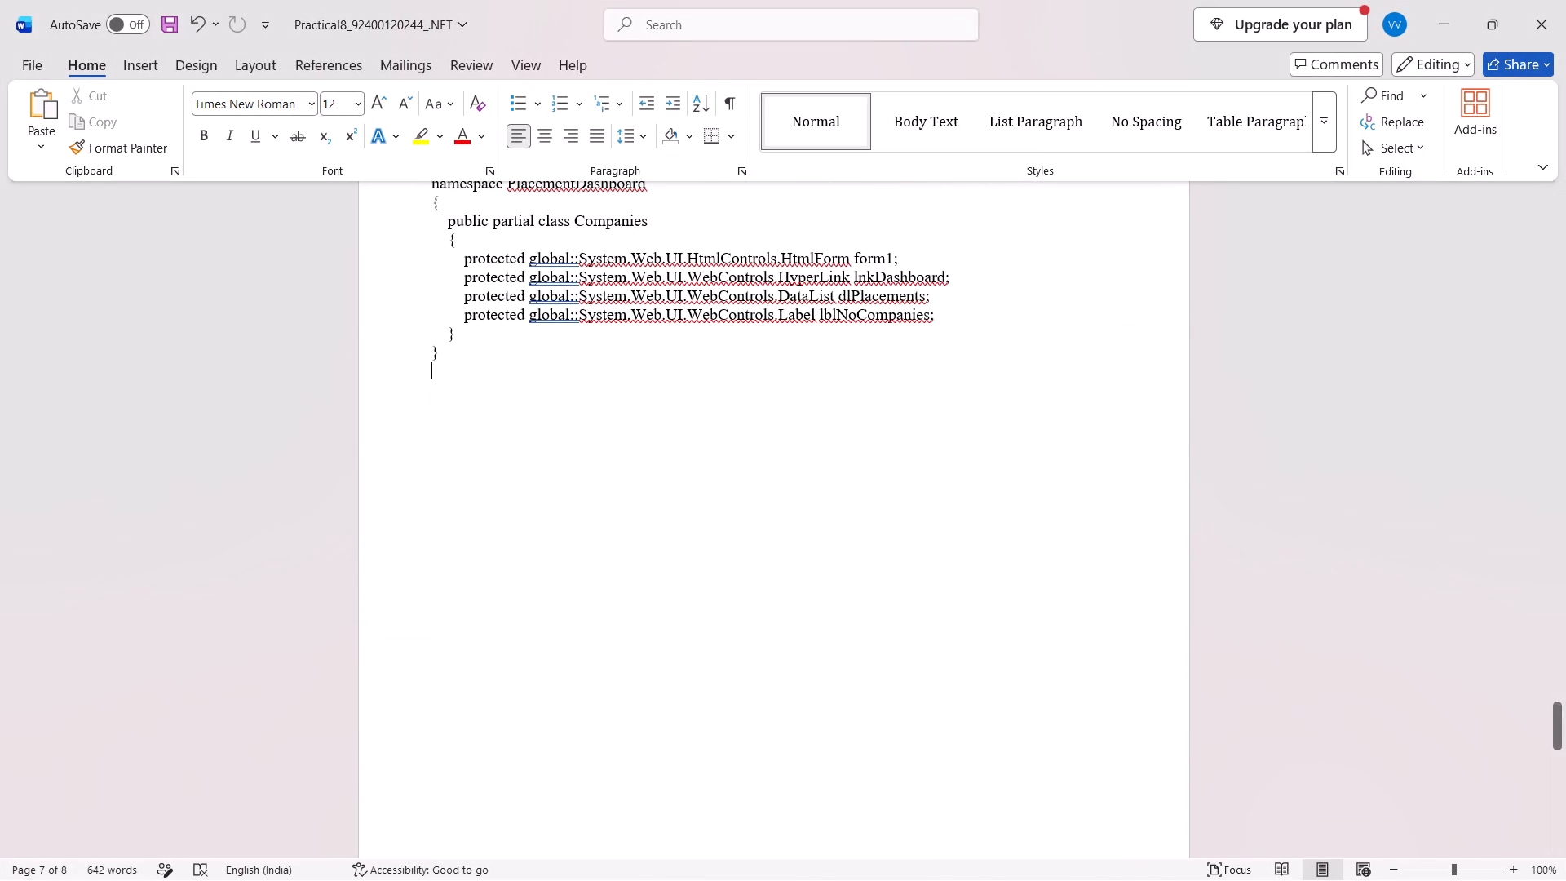
text(ut)
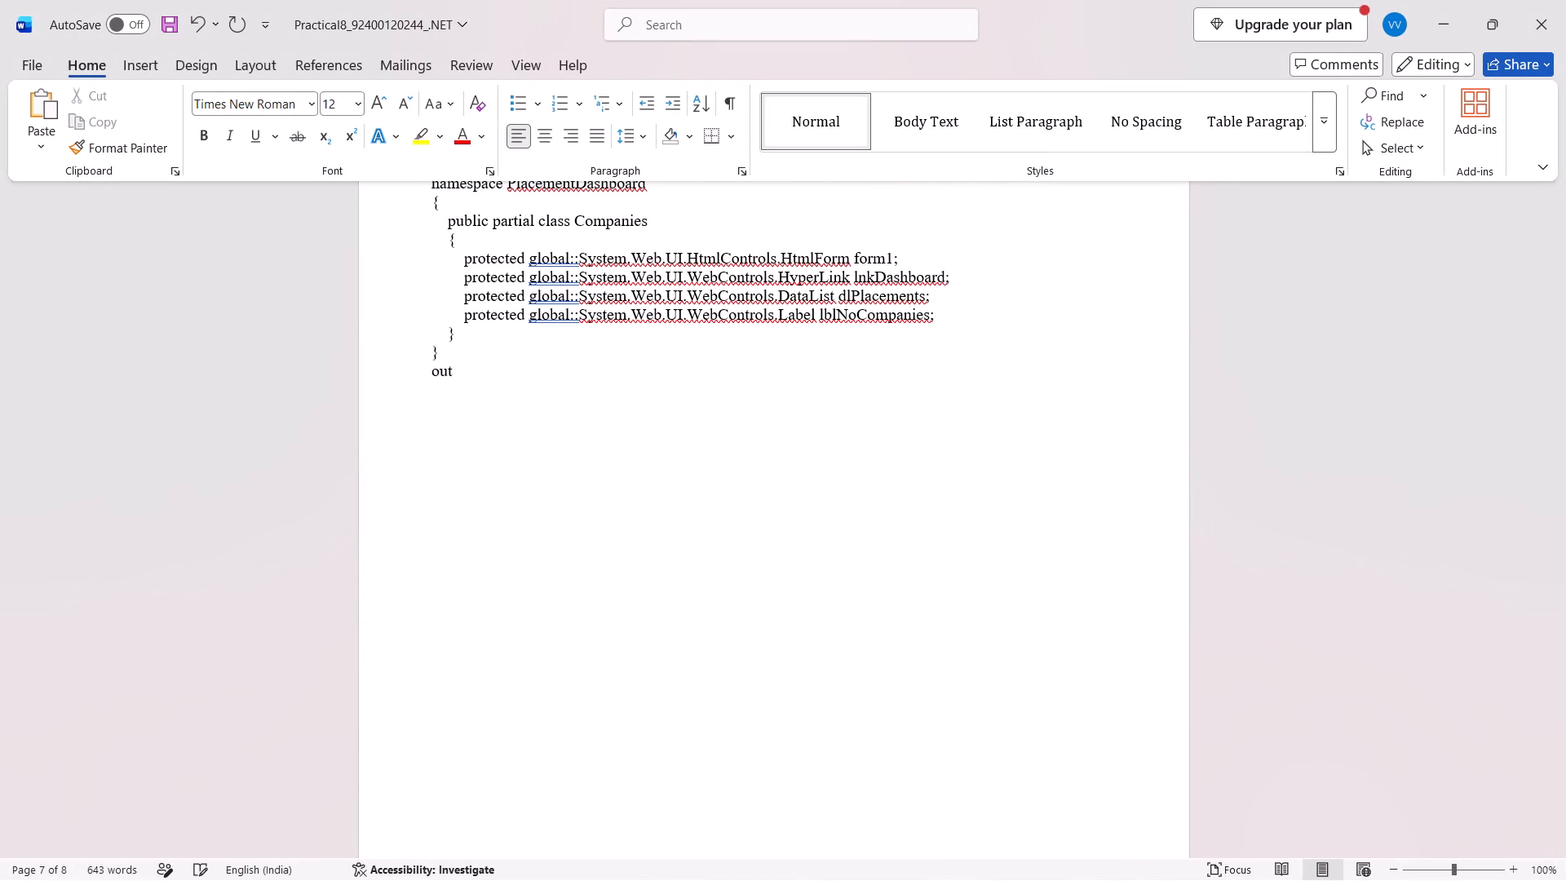
text(put:)
drag(498, 364, 405, 364)
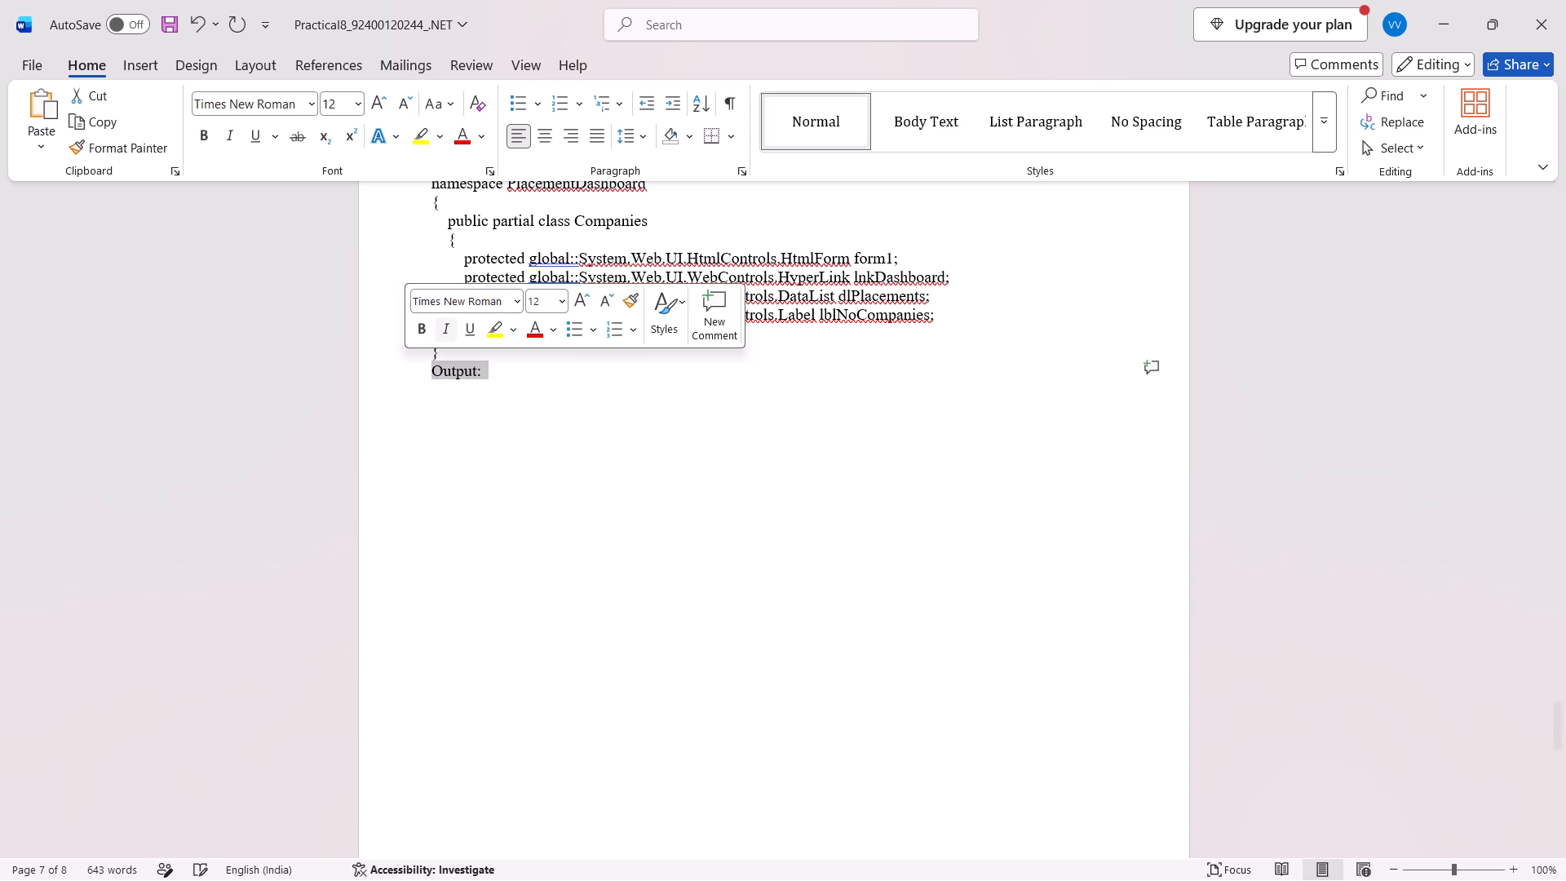
click(410, 339)
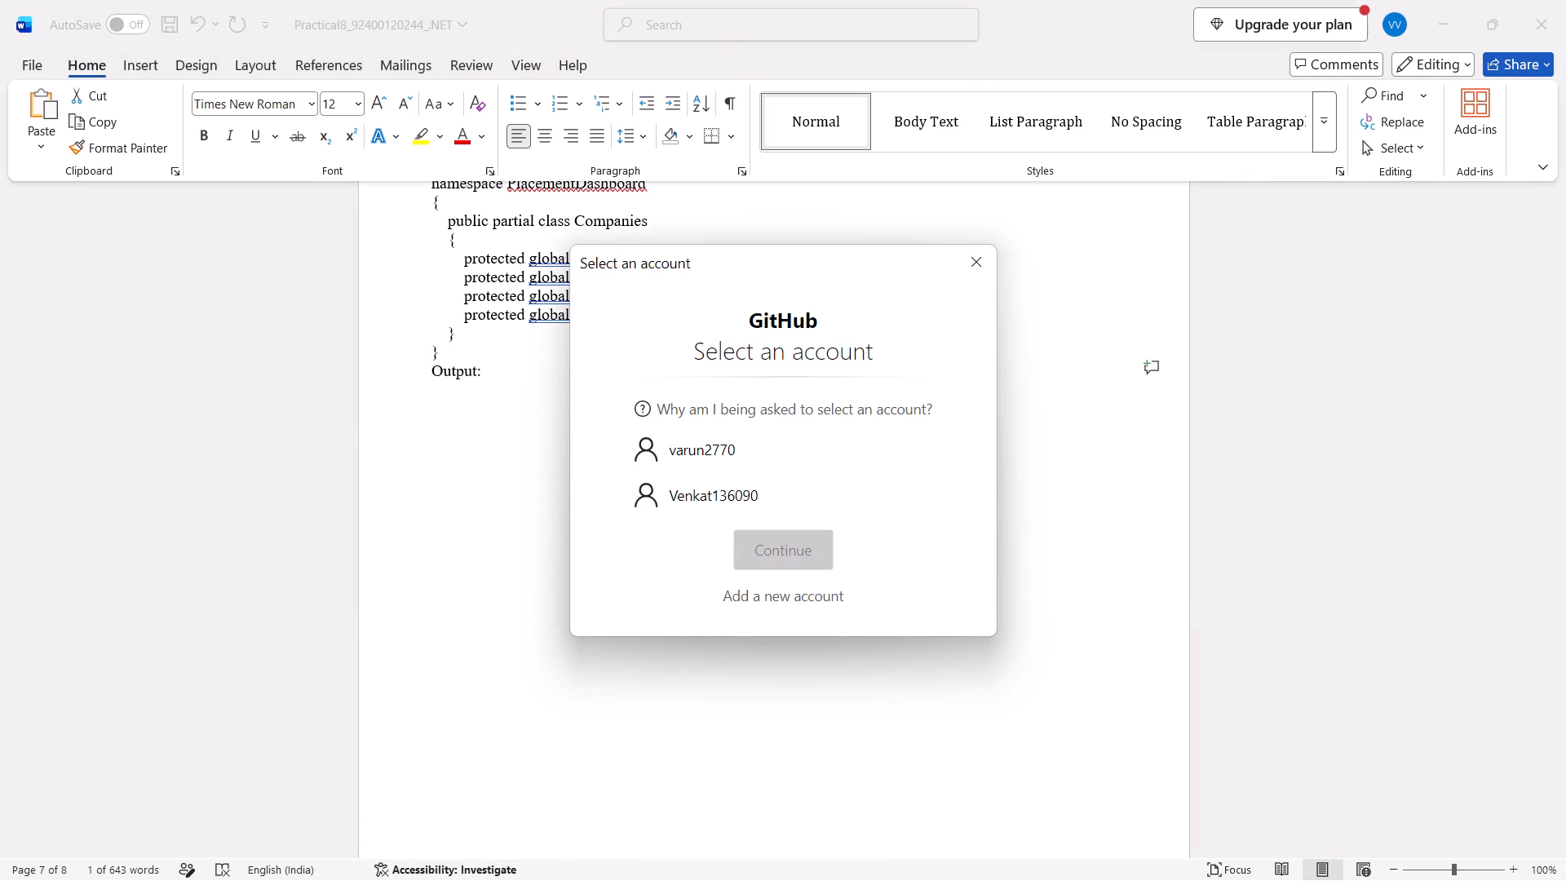
Authorise the GitHub push with the account that owns the new repository.
click(772, 439)
click(795, 556)
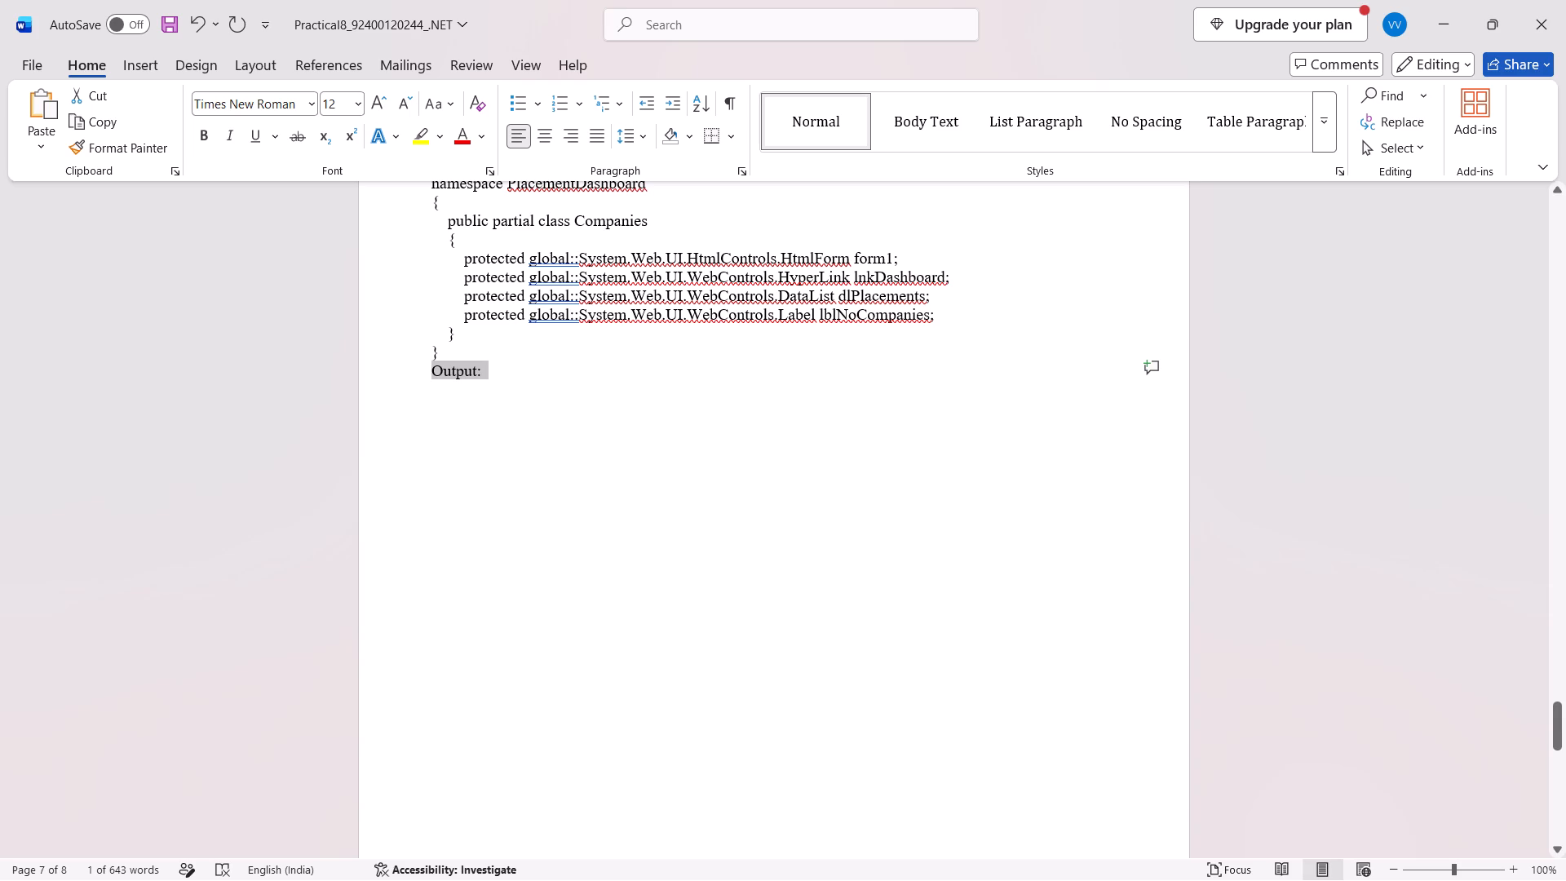
Make the "Output:" heading on page 7 bold.
click(204, 135)
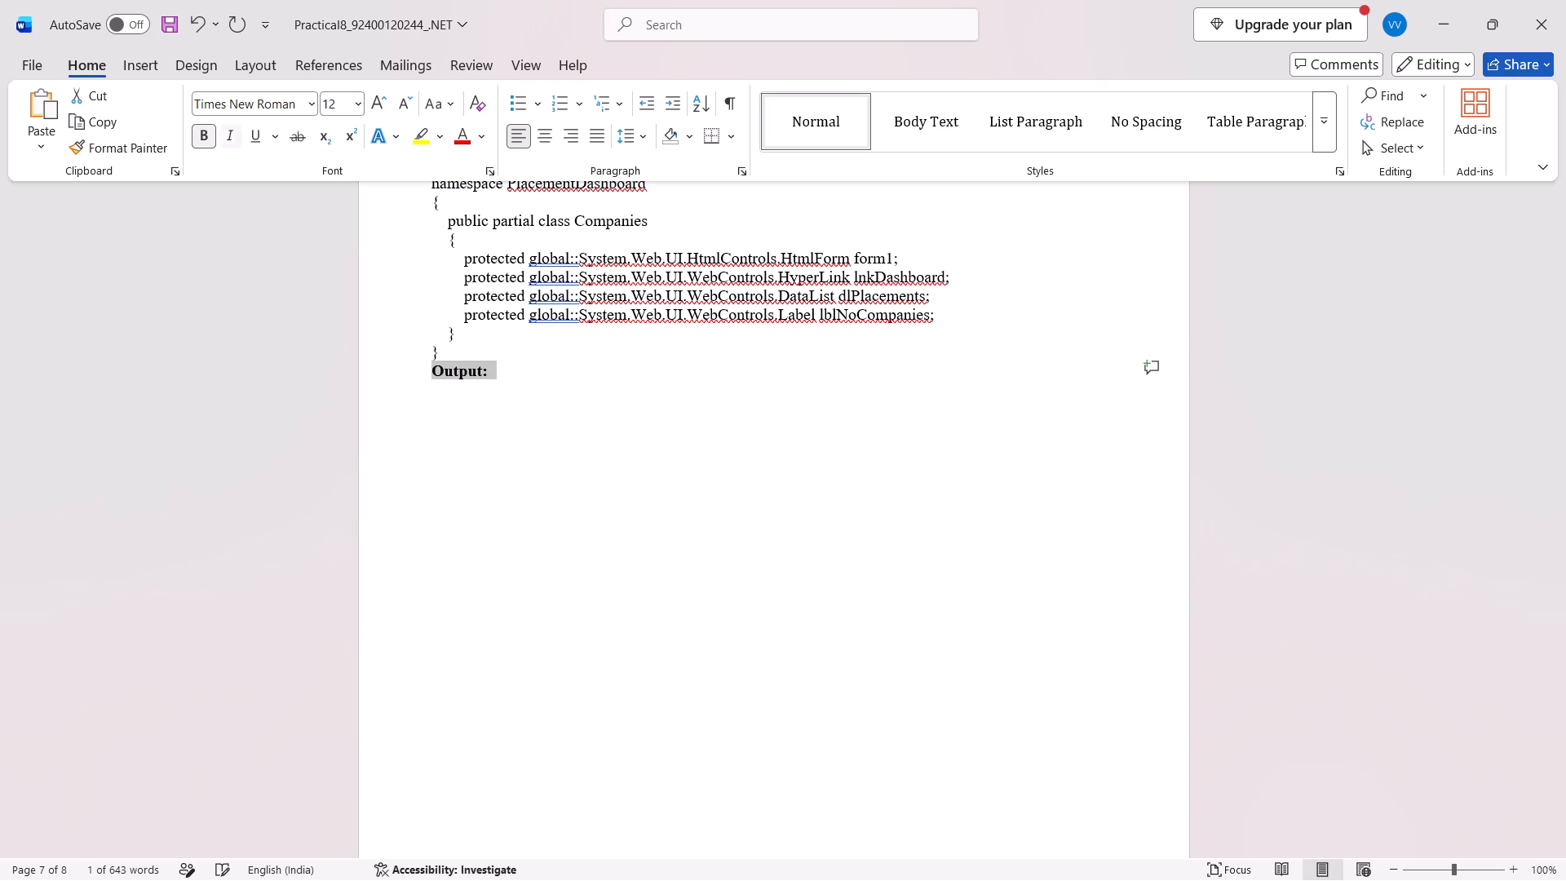
click(520, 380)
Delete the blank paragraphs below "Output:" to bring the Placement Dashboard screenshot up onto page 7, keeping one blank line between them.
scroll(520, 380, down, 5)
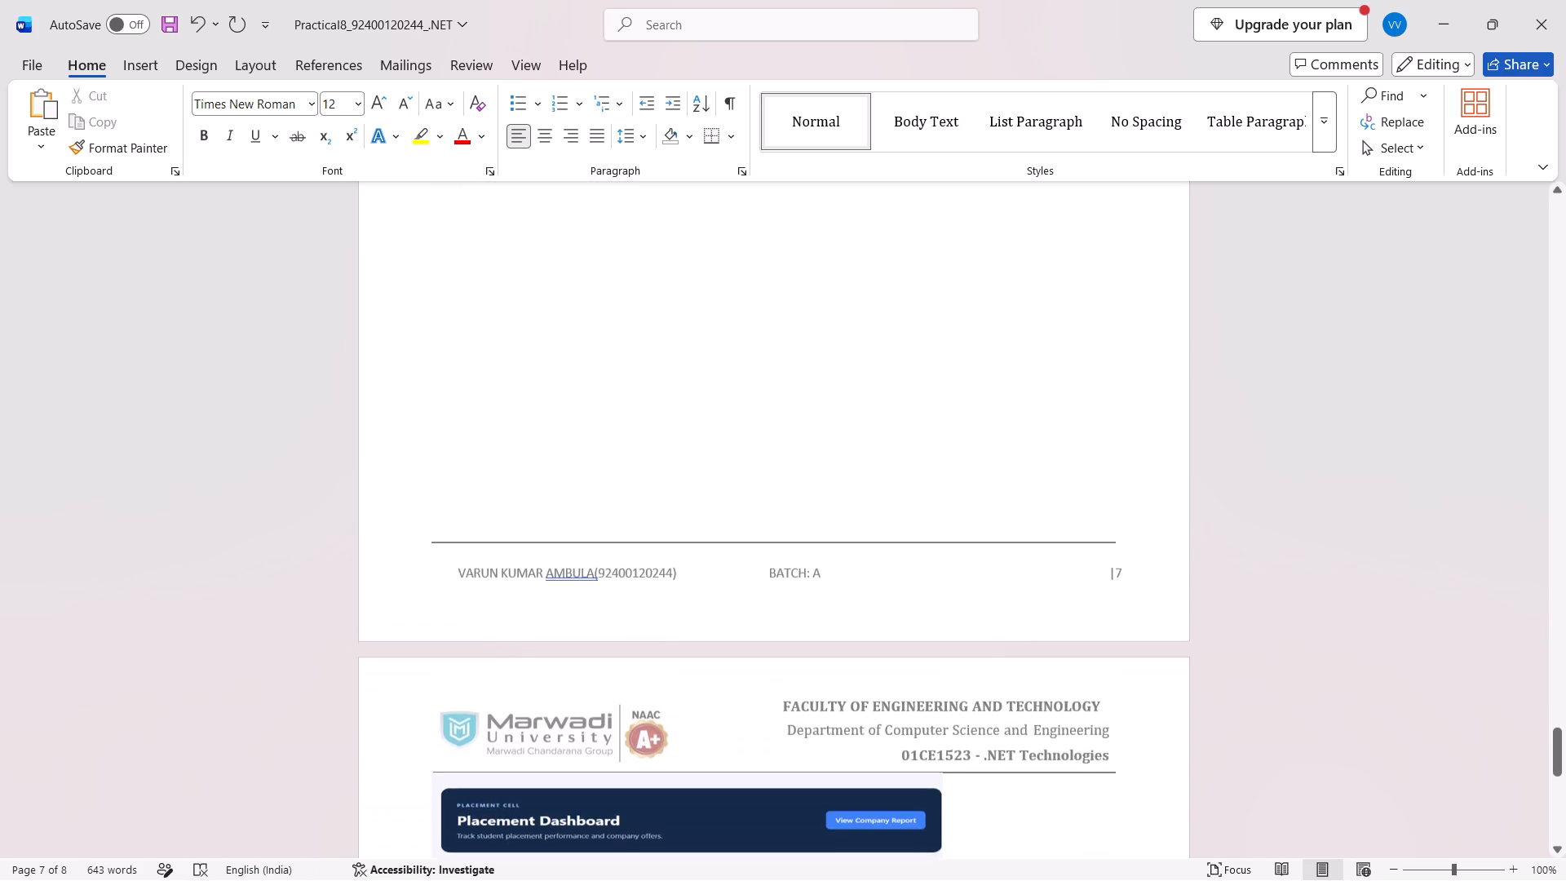
scroll(520, 380, down, 1)
click(493, 444)
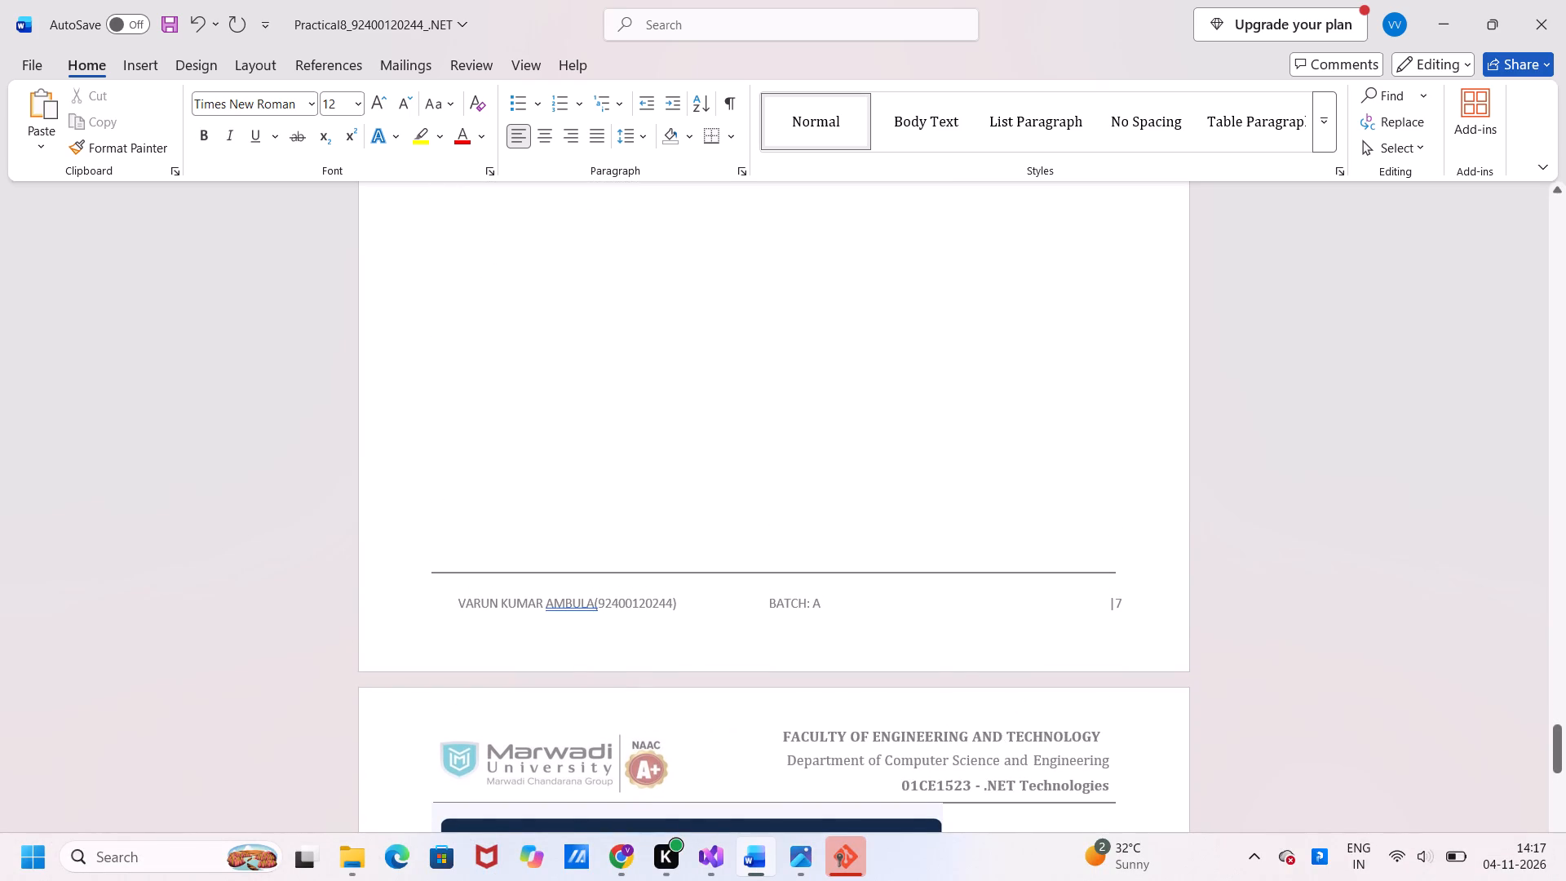
key(BackSpace)
key(BackSpace)
key(BackSpace)
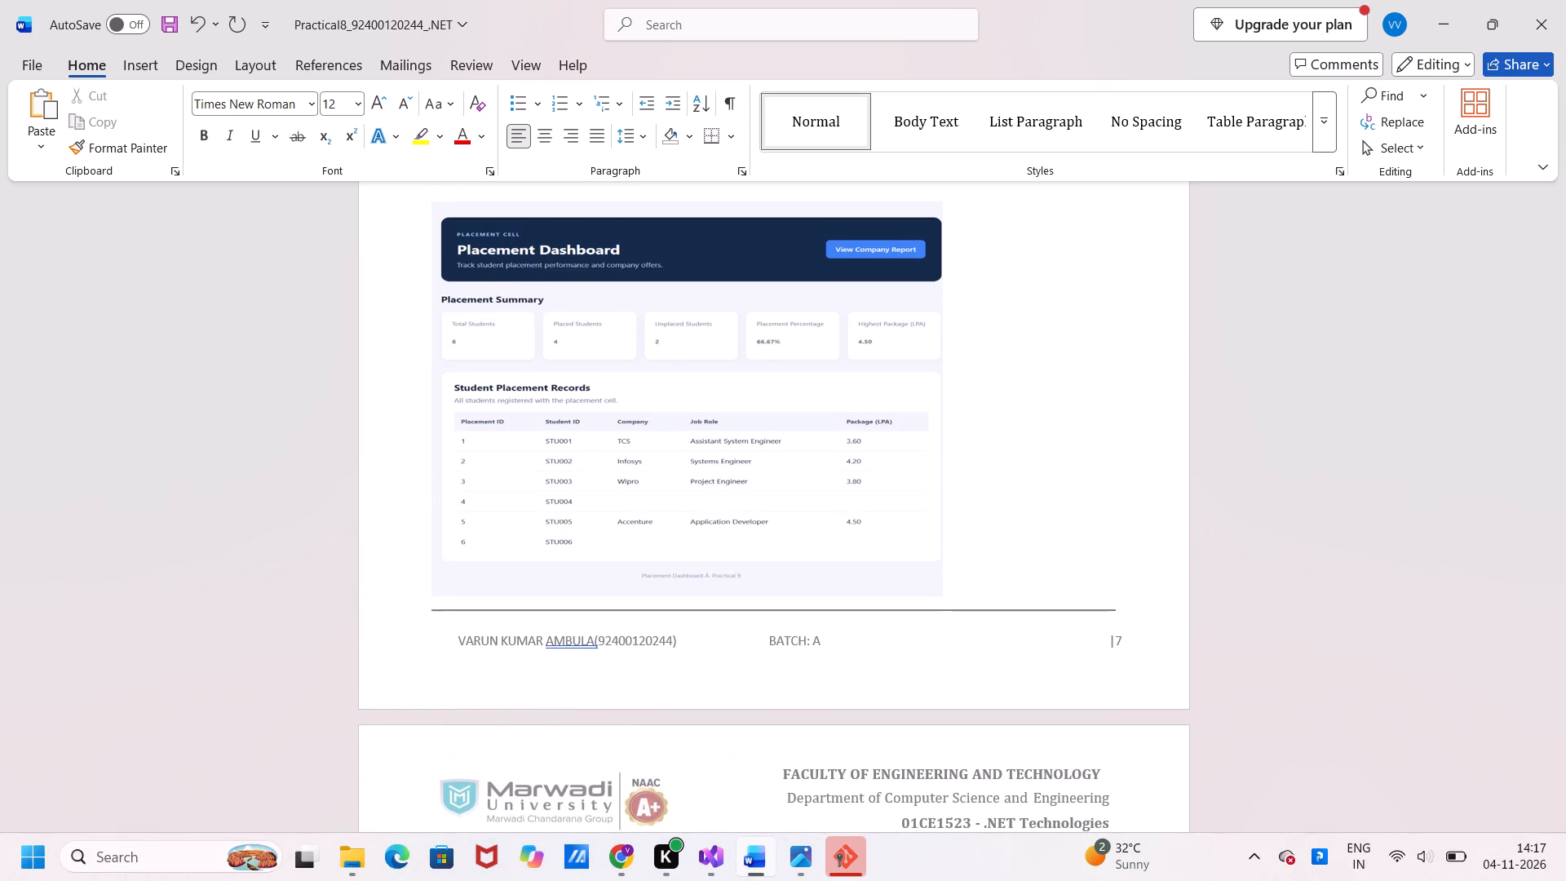
scroll(493, 444, up, 1)
key(BackSpace)
key(BackSpace)
key(BackSpace)
key(BackSpace)
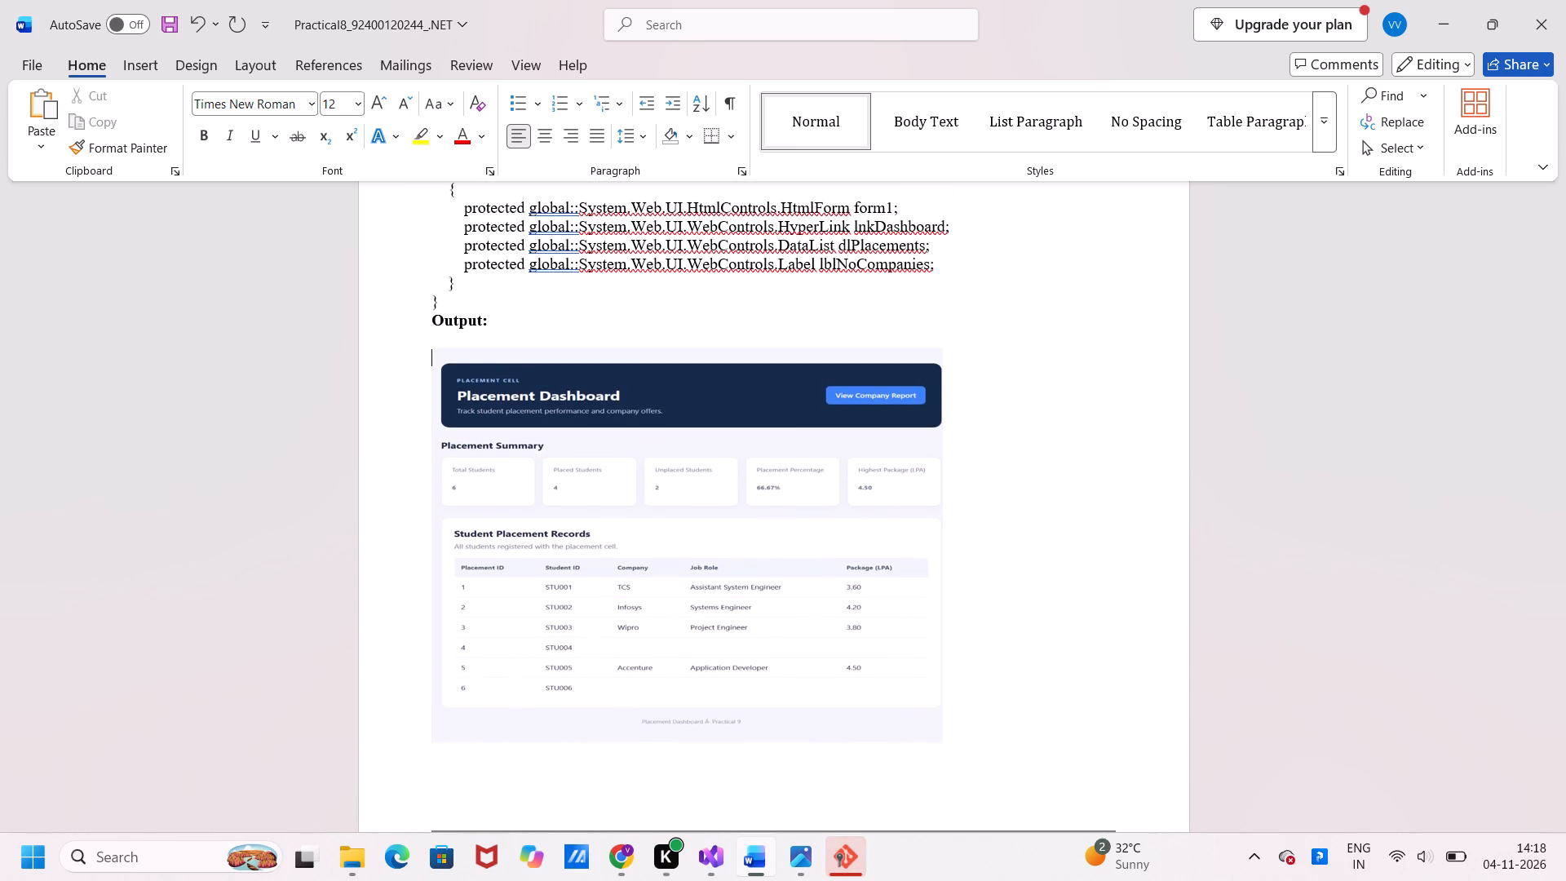
Enlarge the Placement Dashboard screenshot proportionally to use the remaining space on page 7.
scroll(493, 444, down, 1)
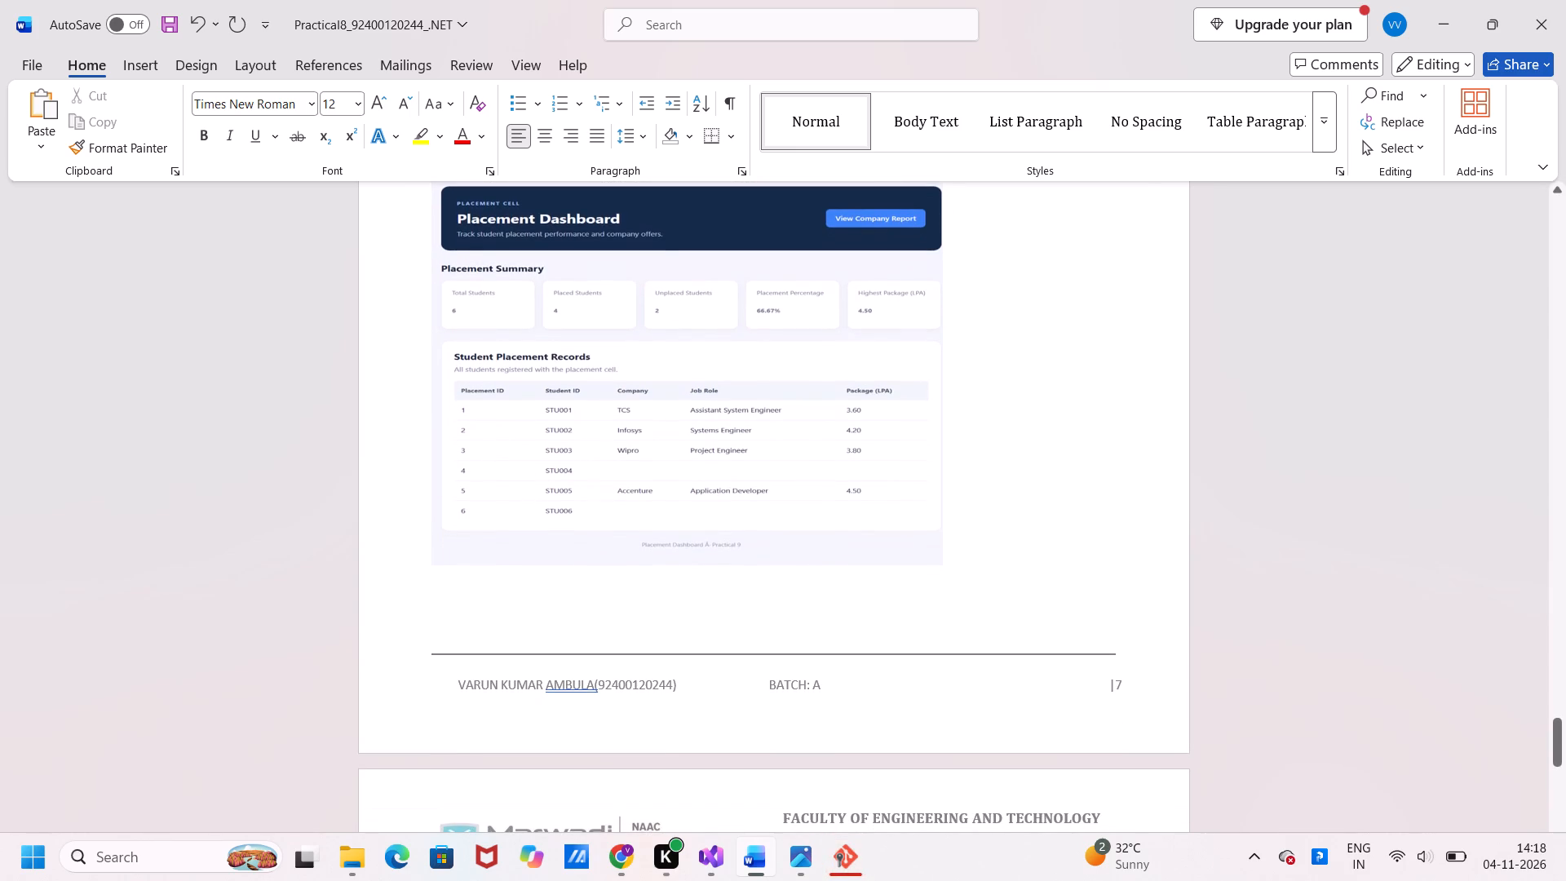
click(692, 480)
drag(947, 570, 975, 587)
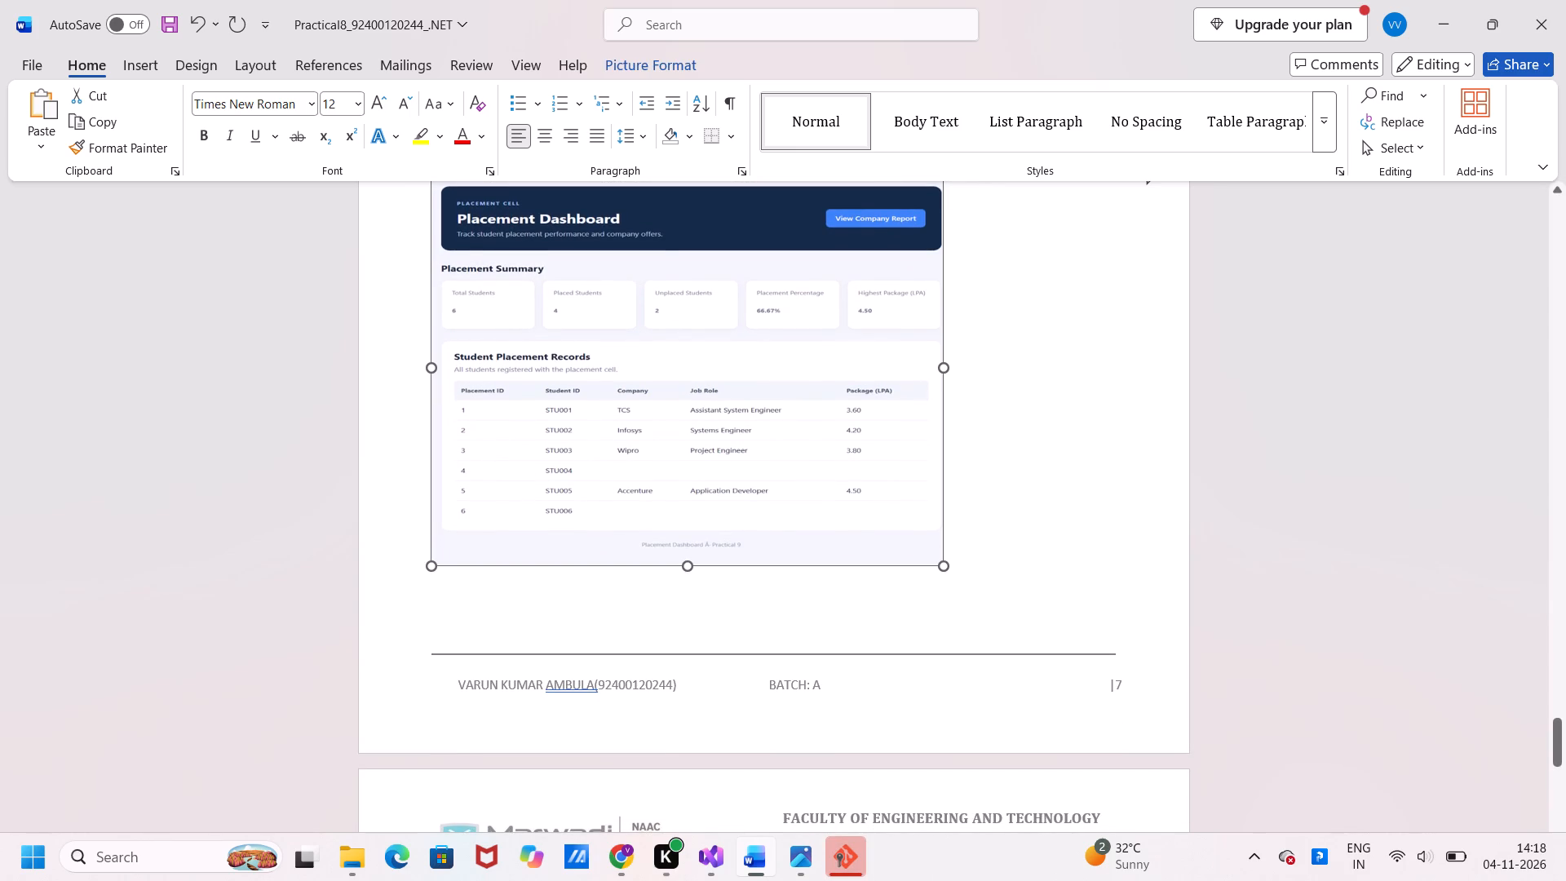
drag(975, 587, 1047, 626)
scroll(1047, 626, up, 2)
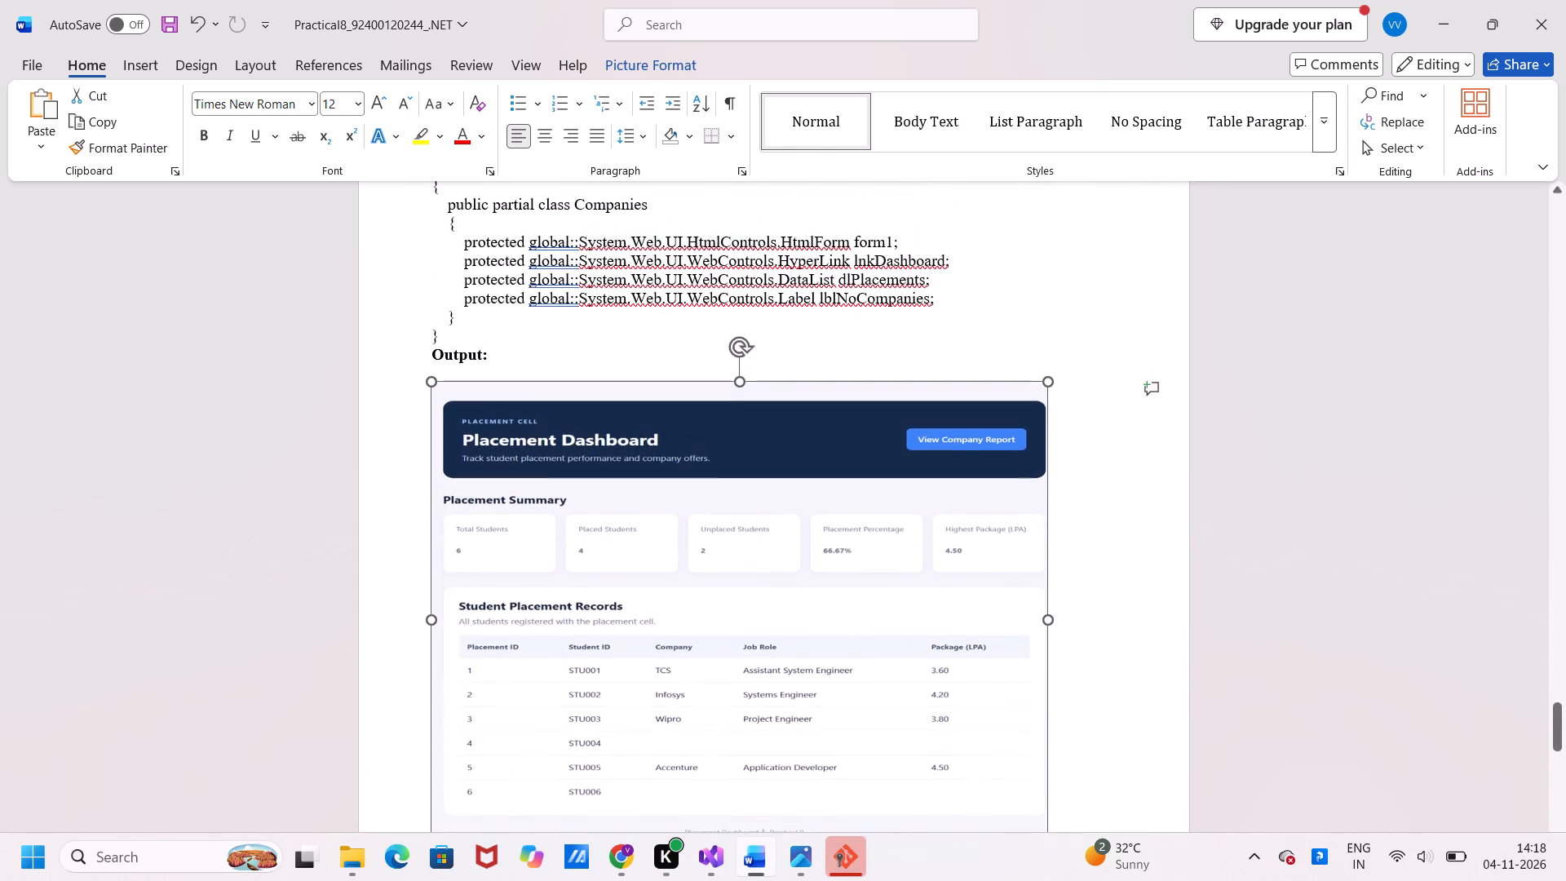
Enlarge the Company Placement Report screenshot on page 8 proportionally to slightly less than the full text width.
scroll(916, 603, down, 4)
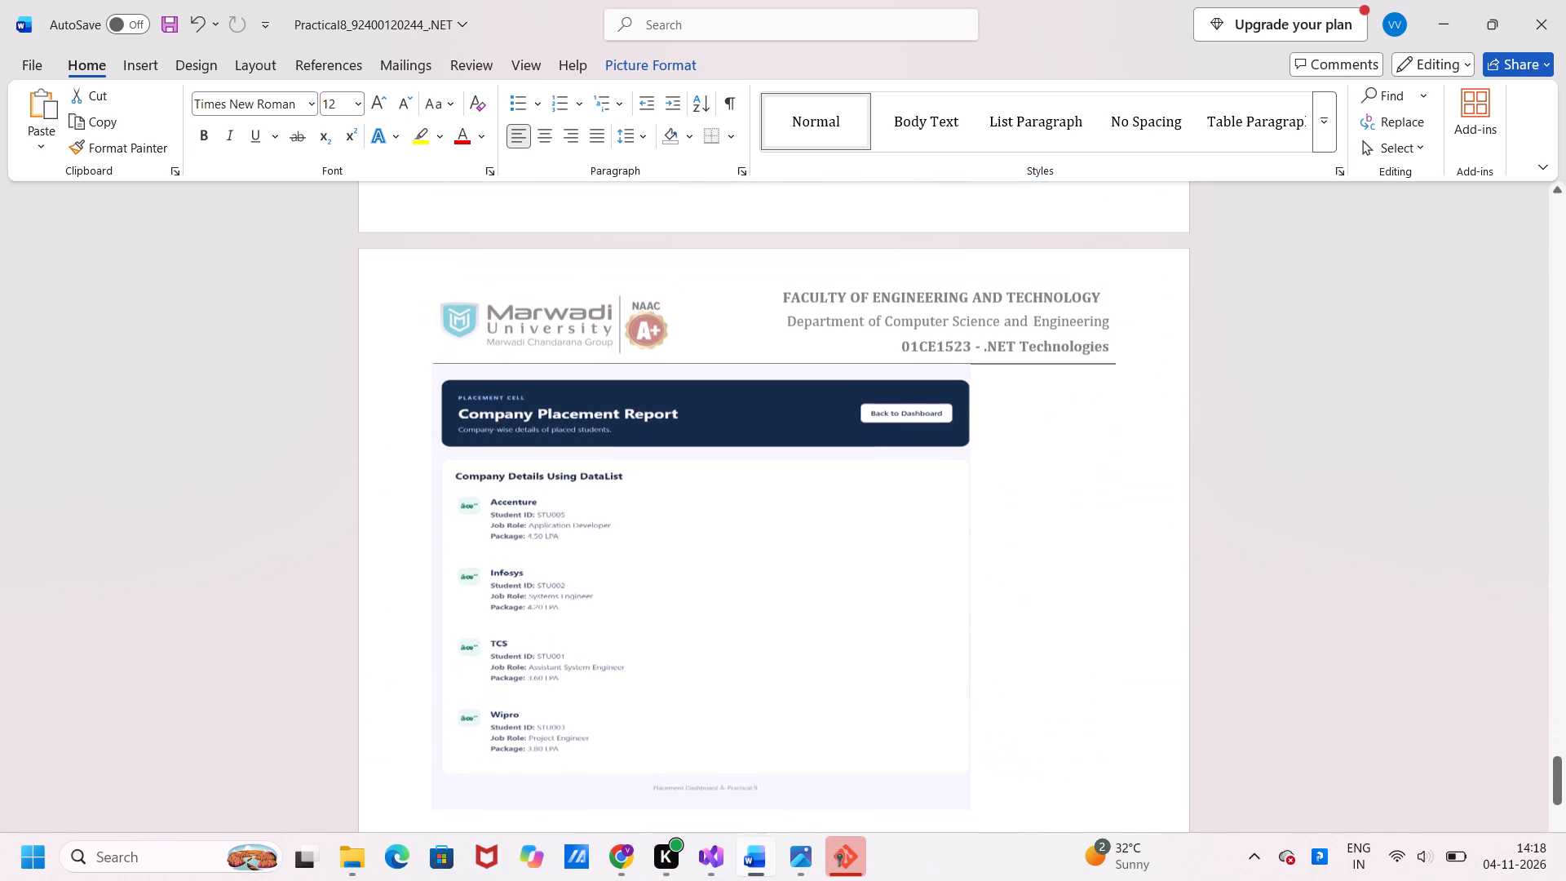
click(846, 583)
scroll(846, 583, down, 2)
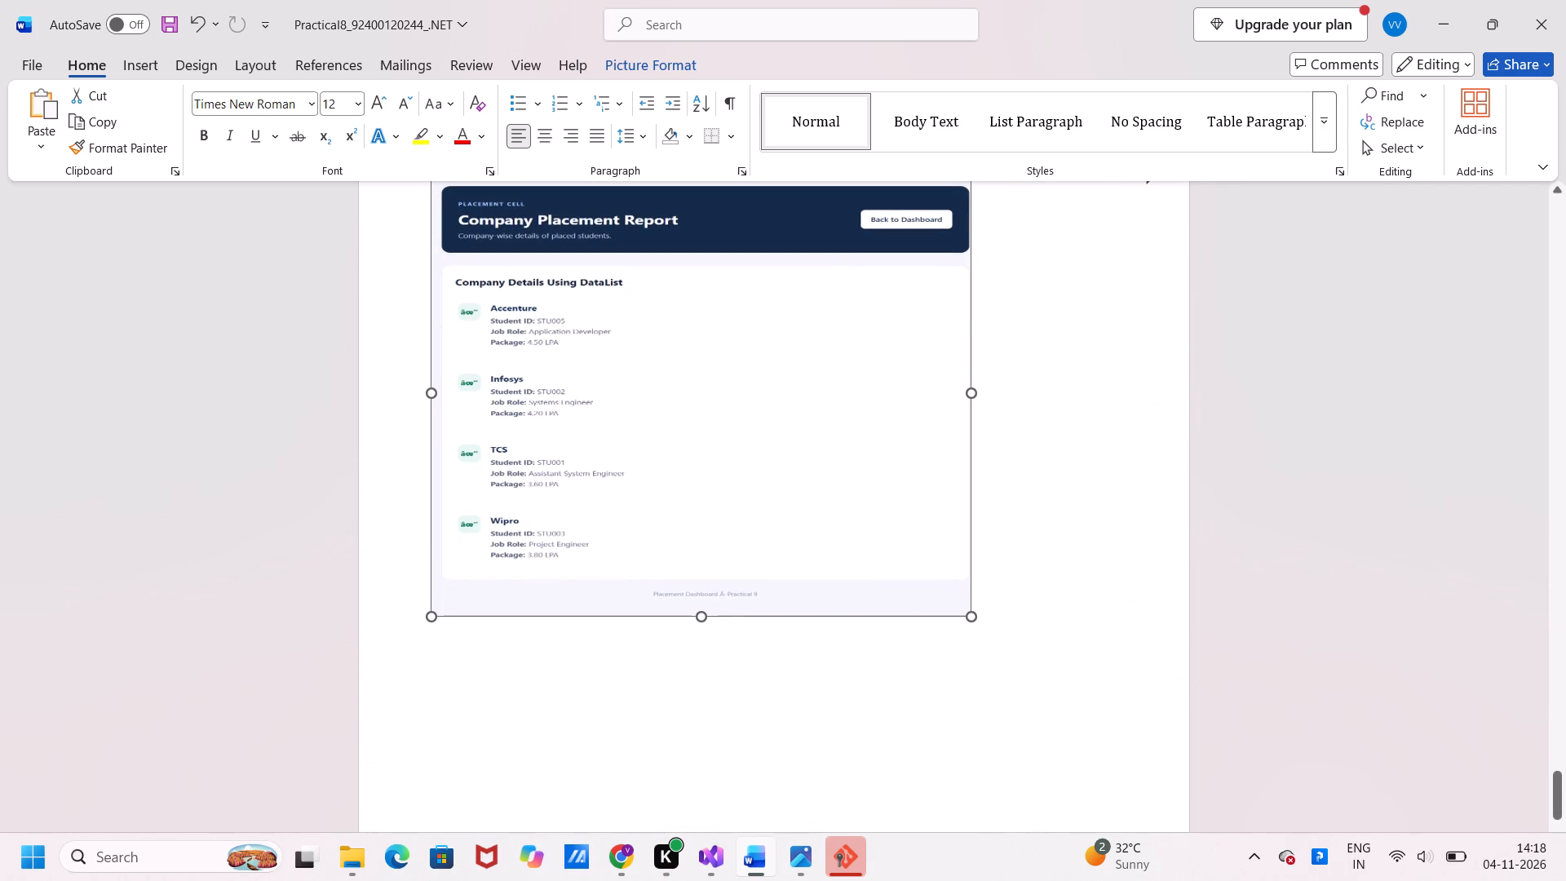
drag(970, 619, 1108, 619)
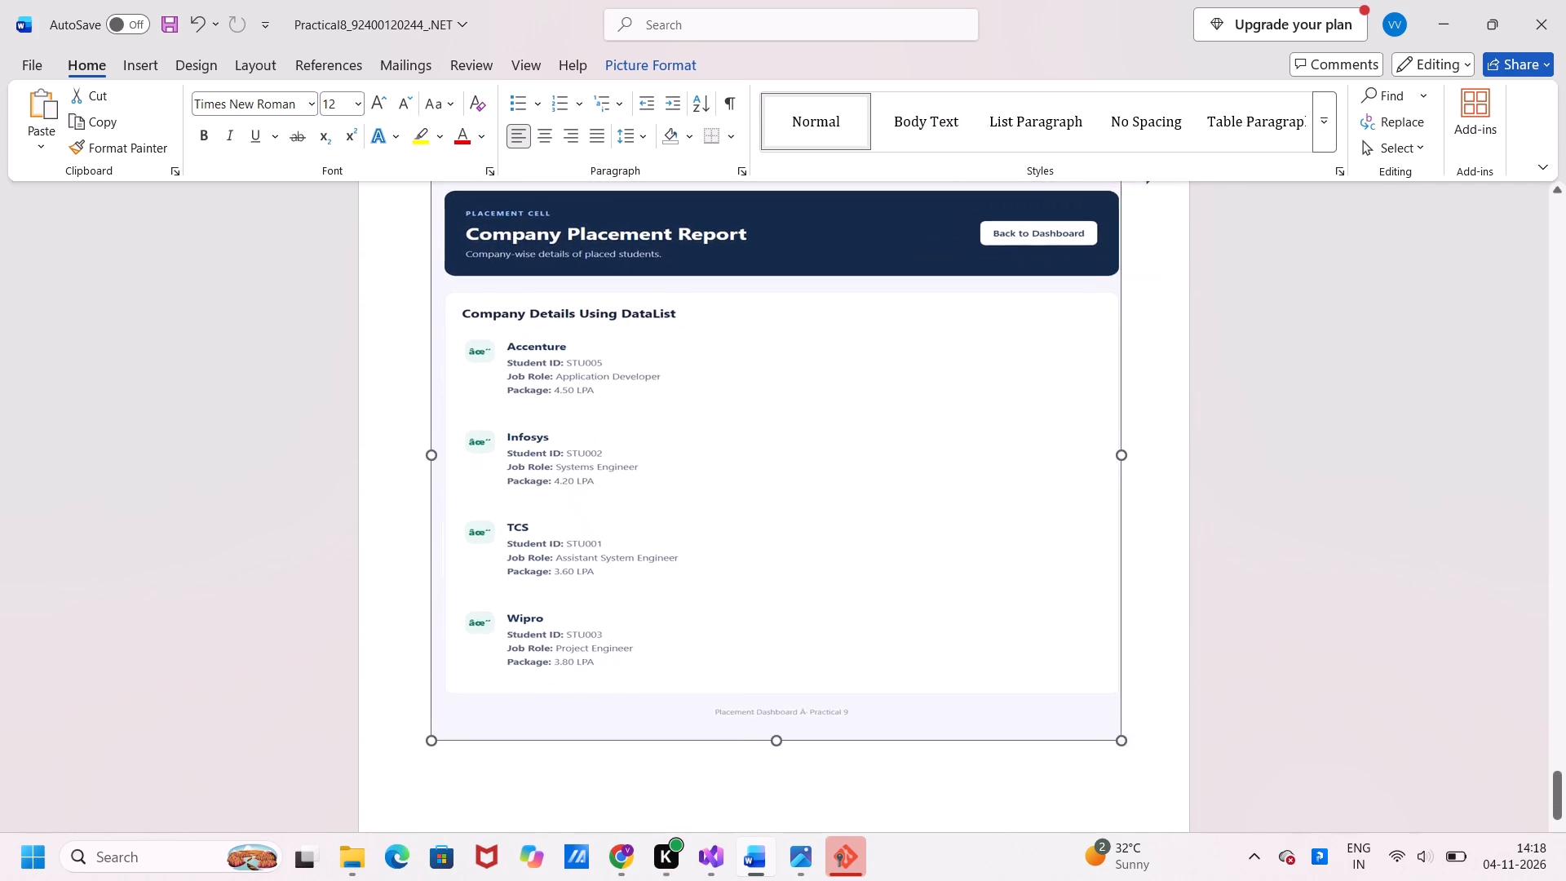
drag(1108, 619, 1083, 612)
scroll(1083, 612, up, 3)
scroll(1083, 612, down, 2)
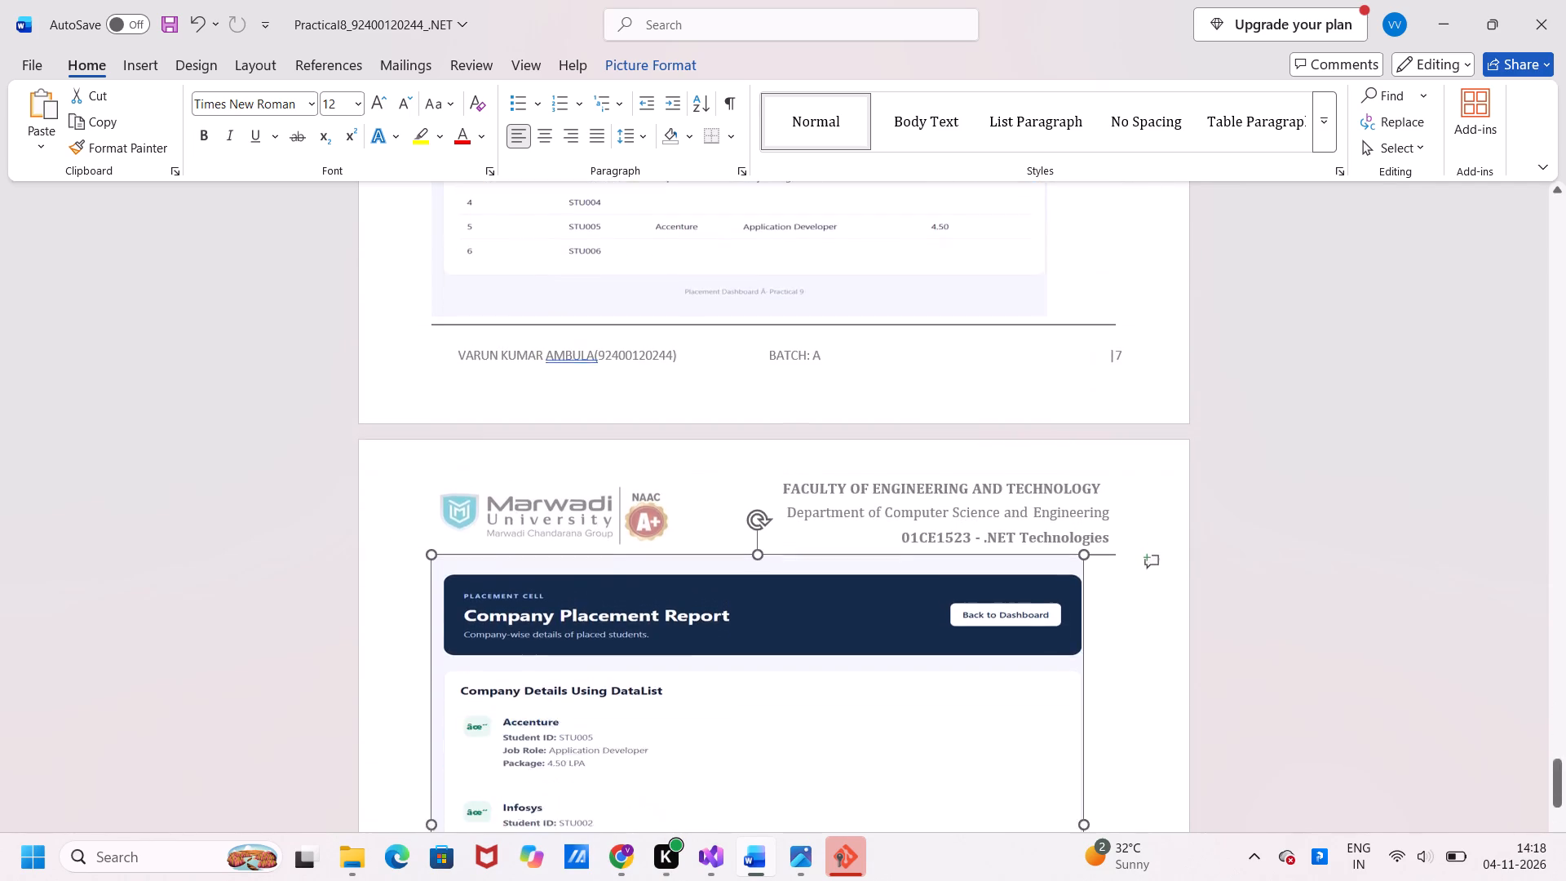
Add the label "Github link:" below the Company Placement Report screenshot on page 8, leaving a blank line above it.
scroll(1083, 612, down, 2)
click(886, 582)
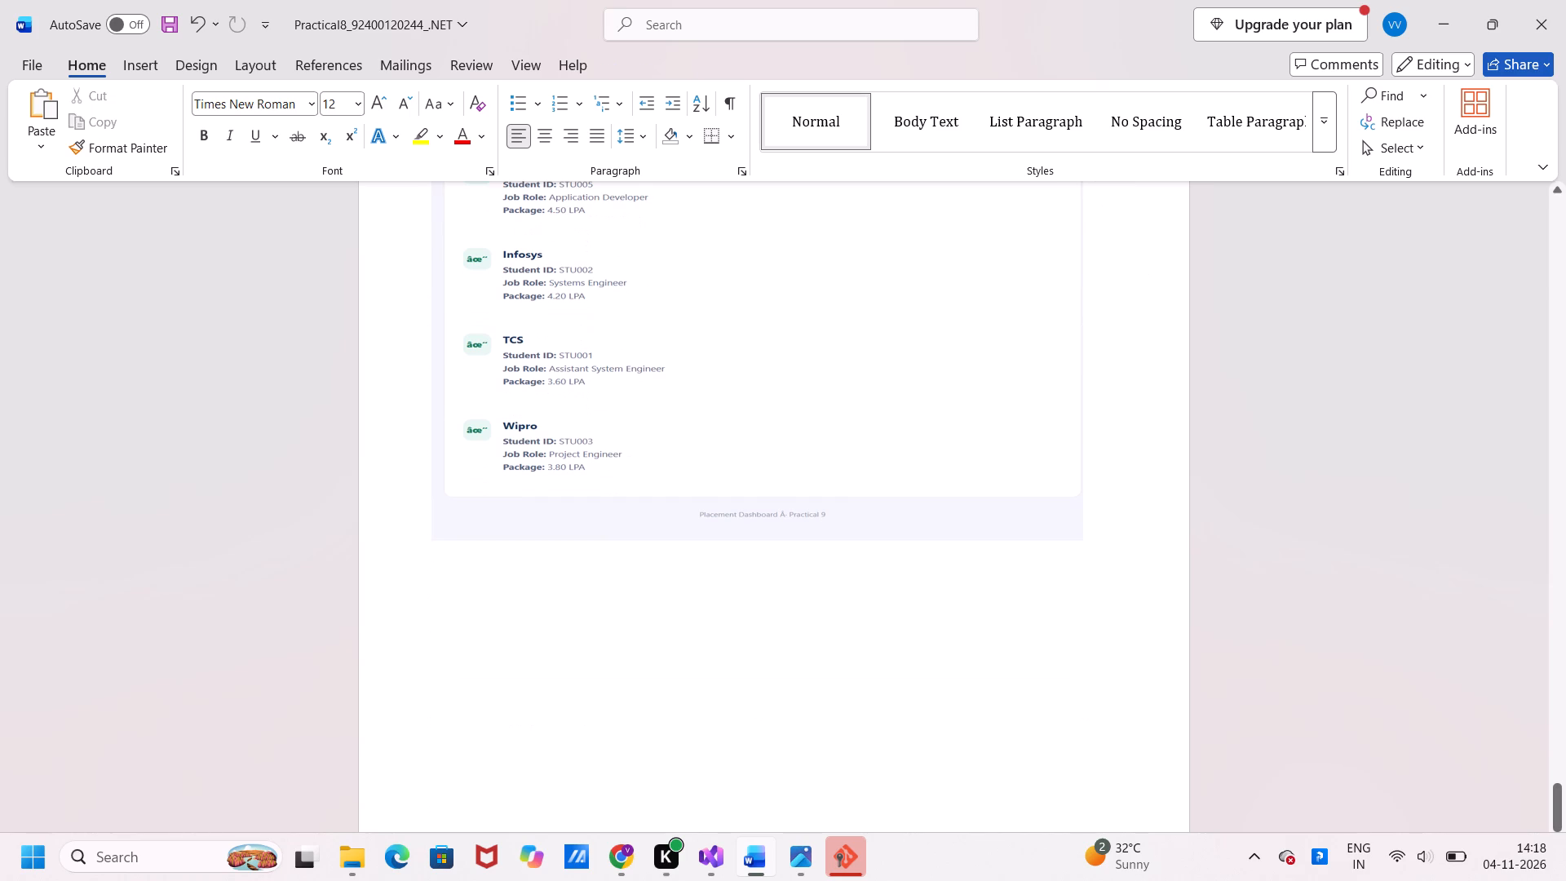
key(Return)
key(Return)
text(git)
text(hub)
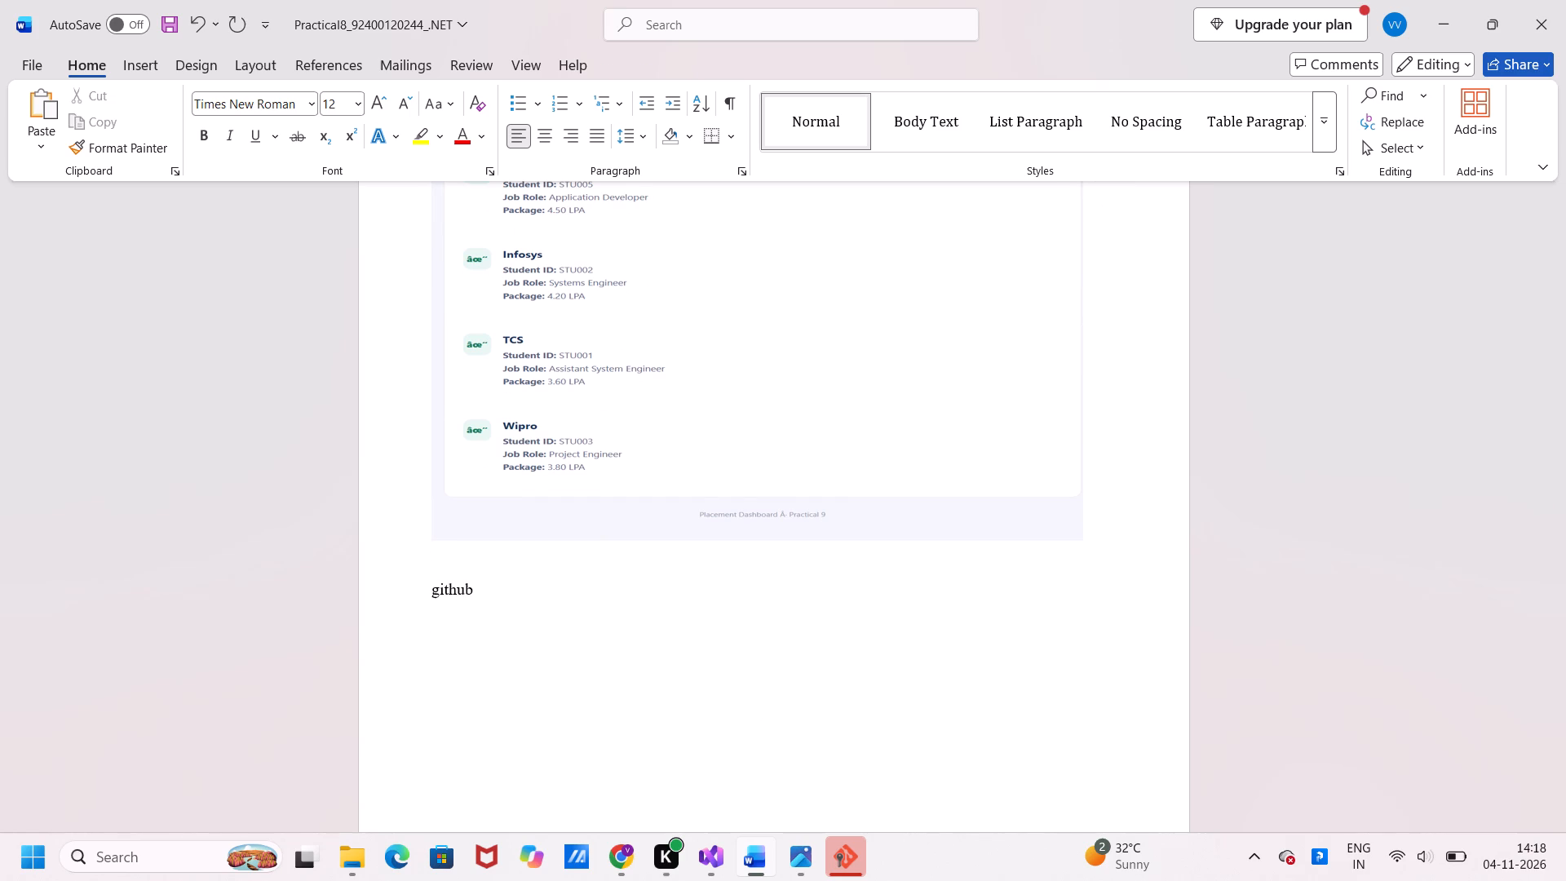
text(link)
key(shift+colon)
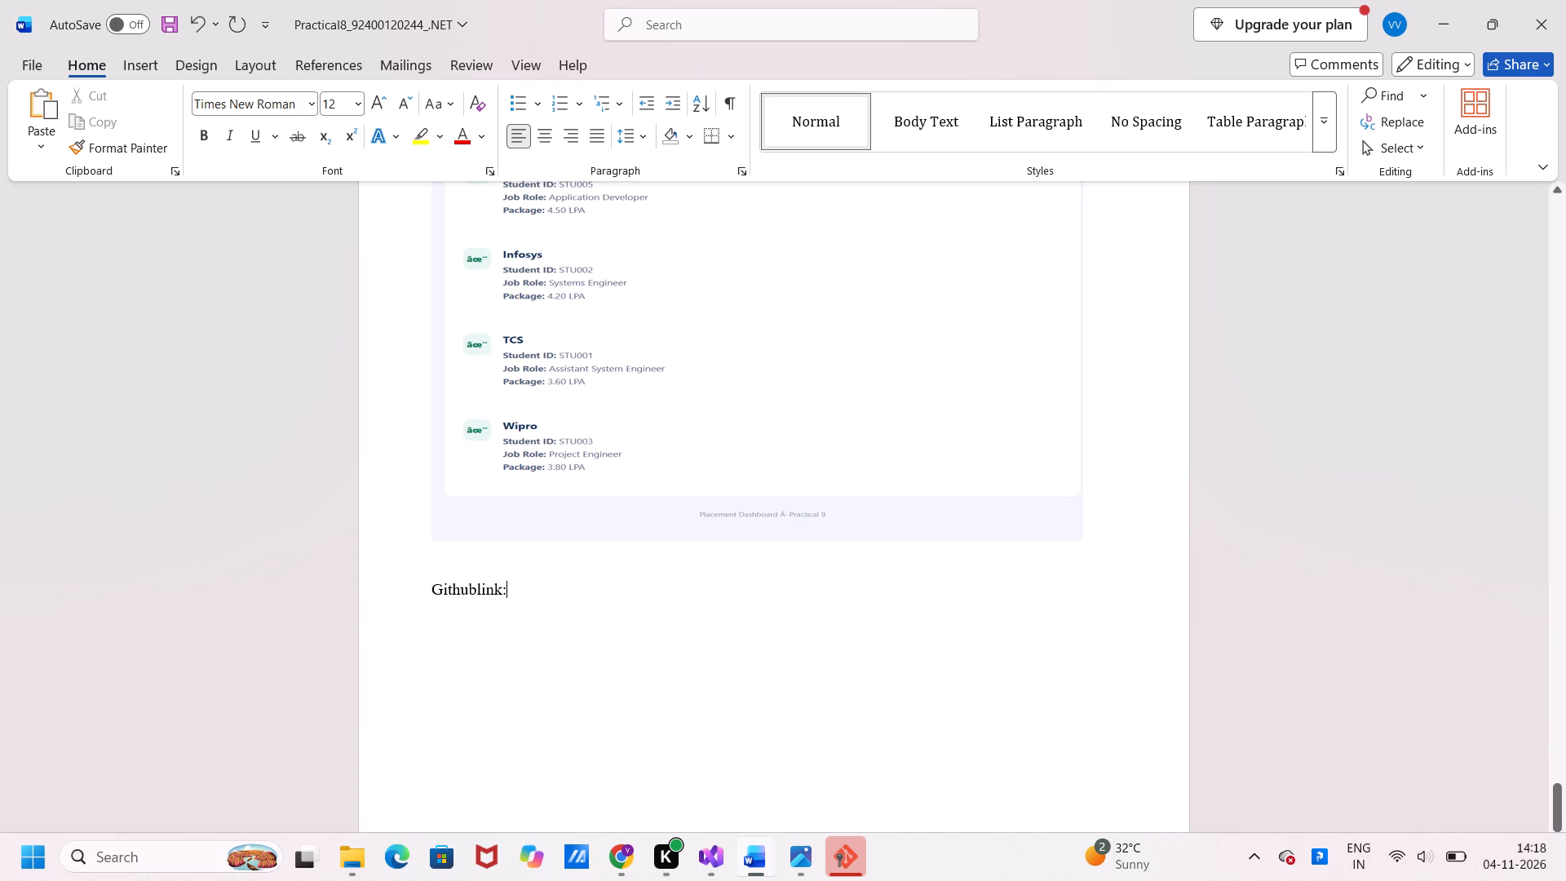
click(477, 588)
key(space)
key(Right)
key(Right)
key(Right)
key(Right)
key(Right)
Switch to Chrome, open github.com in a new tab and go to the PlacementDashboard repository.
key(alt+Tab)
key(alt+Tab)
key(alt+Tab)
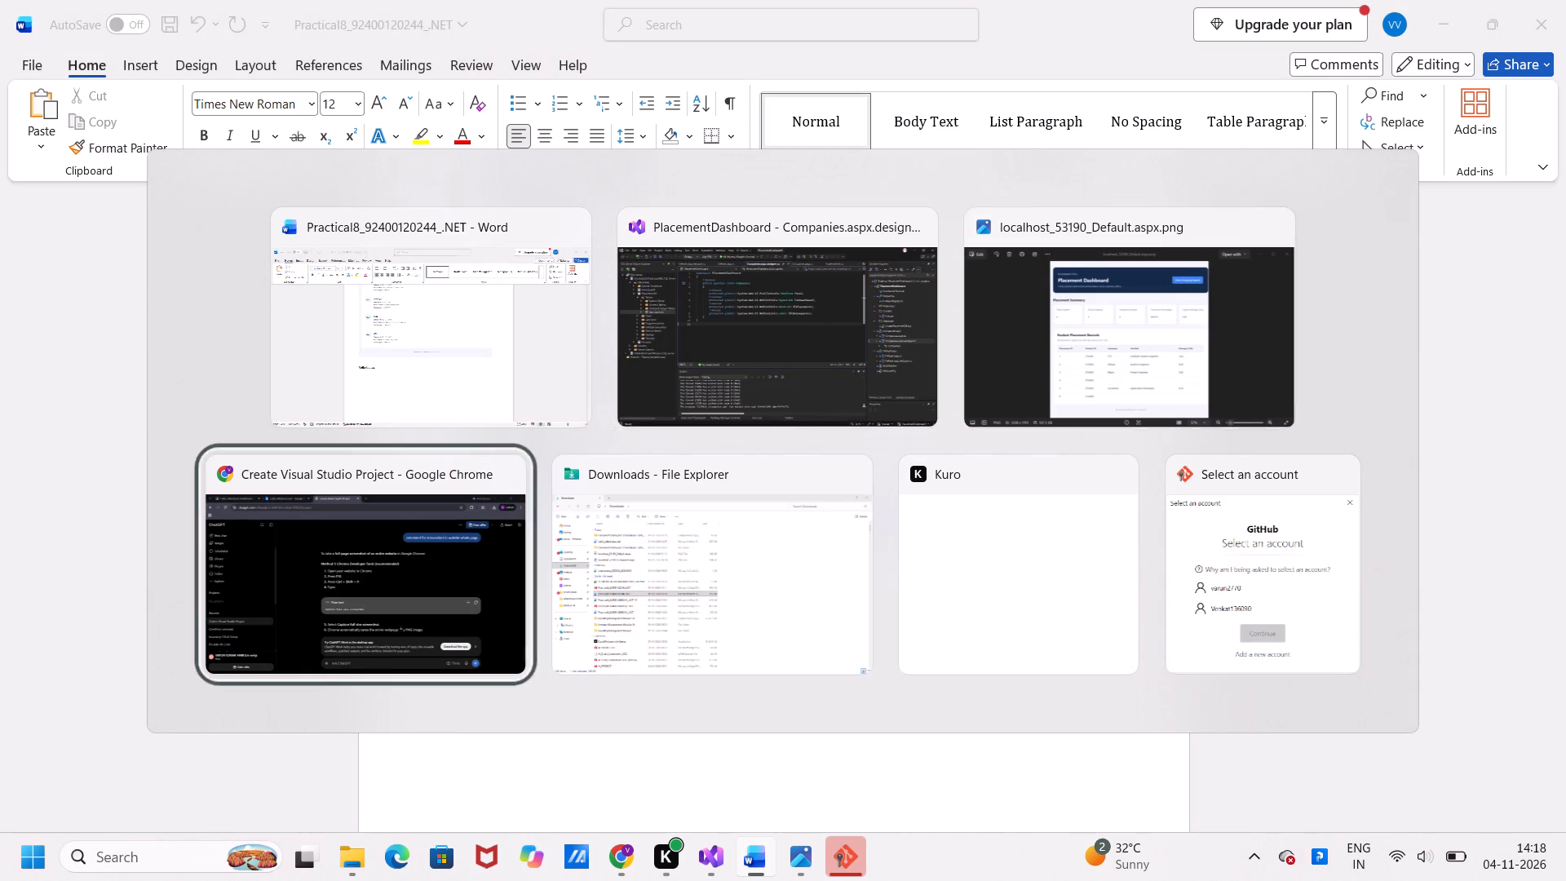
click(787, 4)
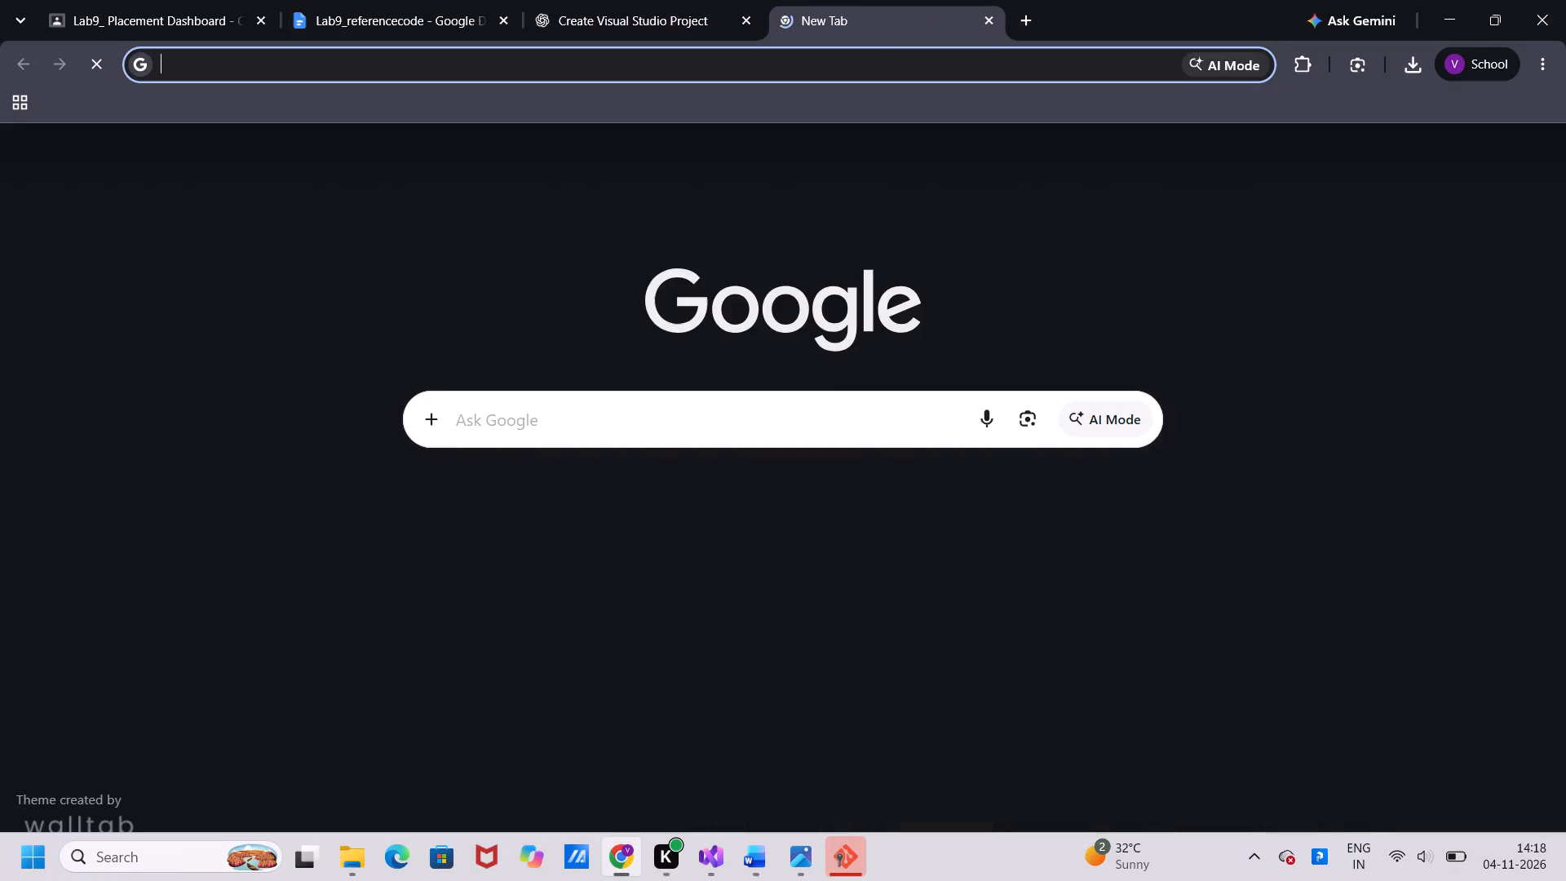
click(770, 64)
text(git)
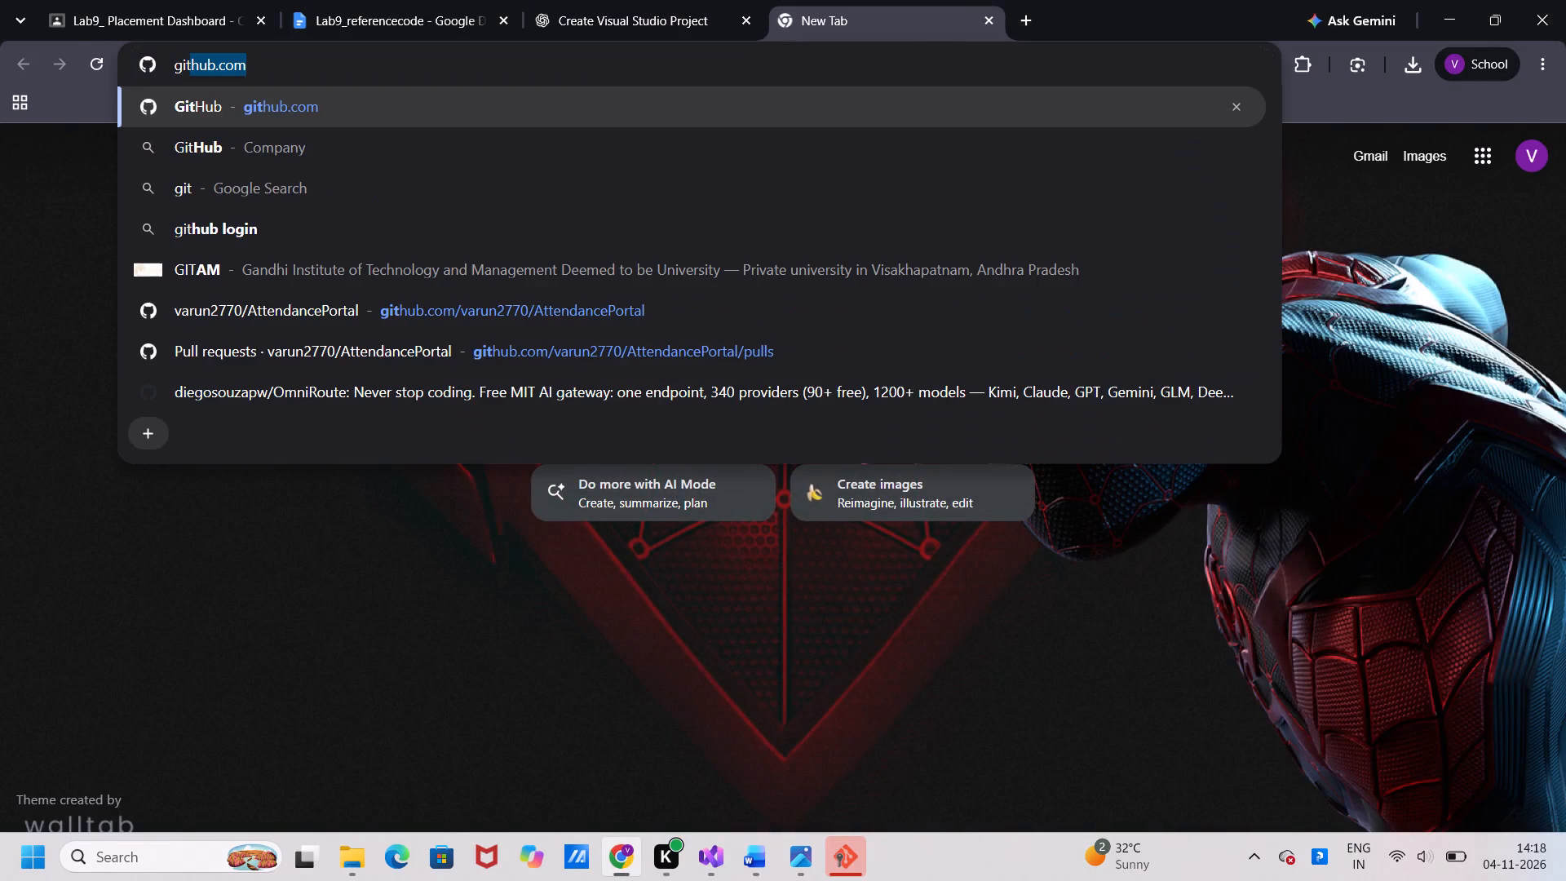
click(759, 99)
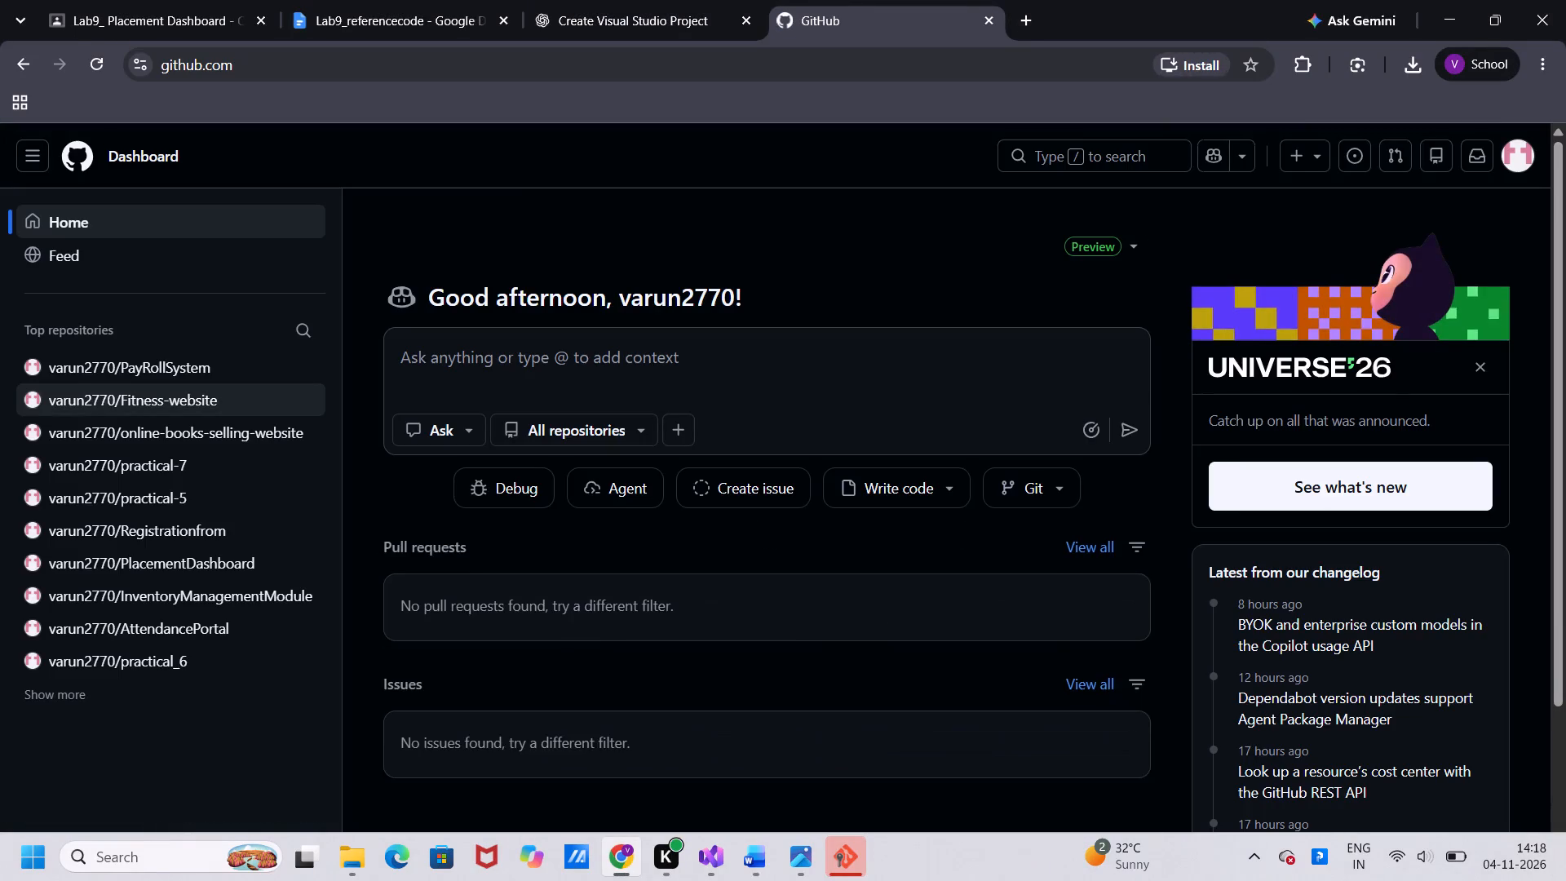
click(195, 578)
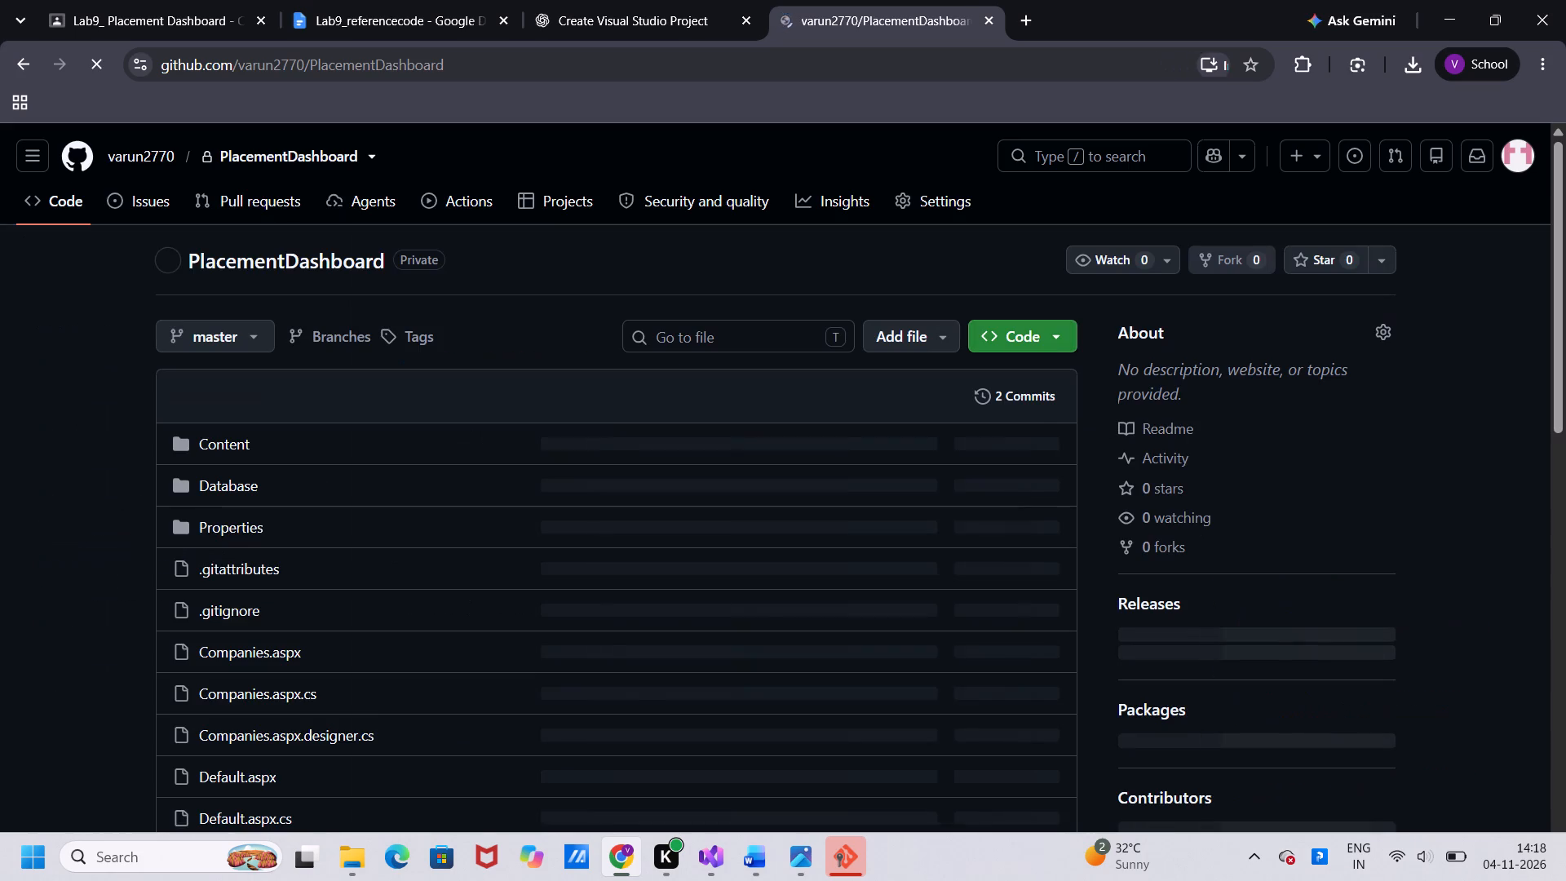
Look over the PlacementDashboard repository's files and copy its HTTPS clone URL.
scroll(772, 416, down, 5)
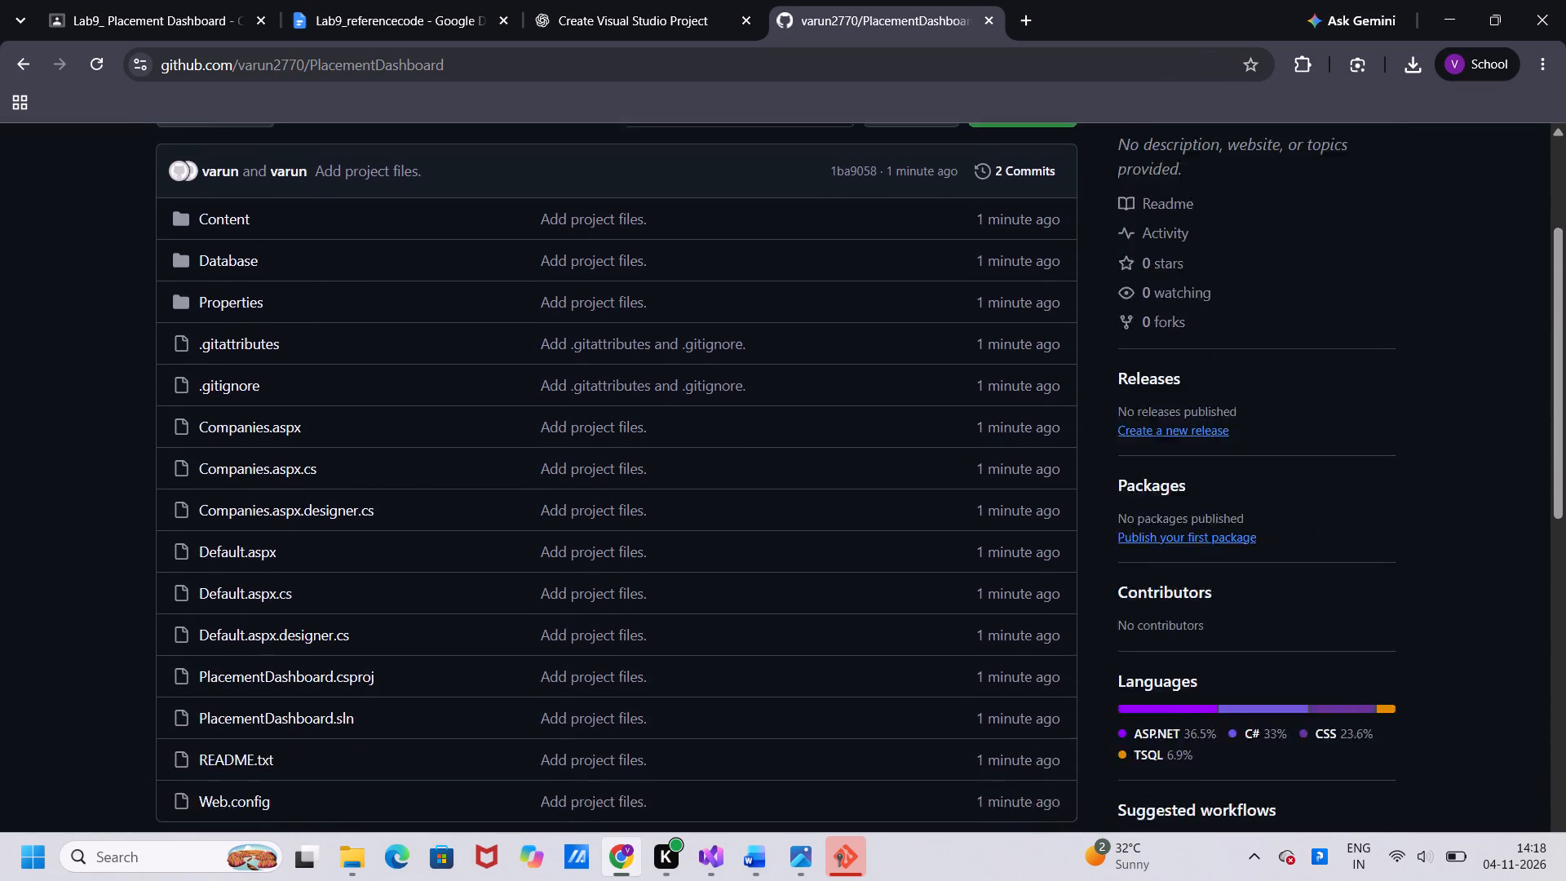
scroll(772, 416, down, 2)
scroll(772, 416, up, 4)
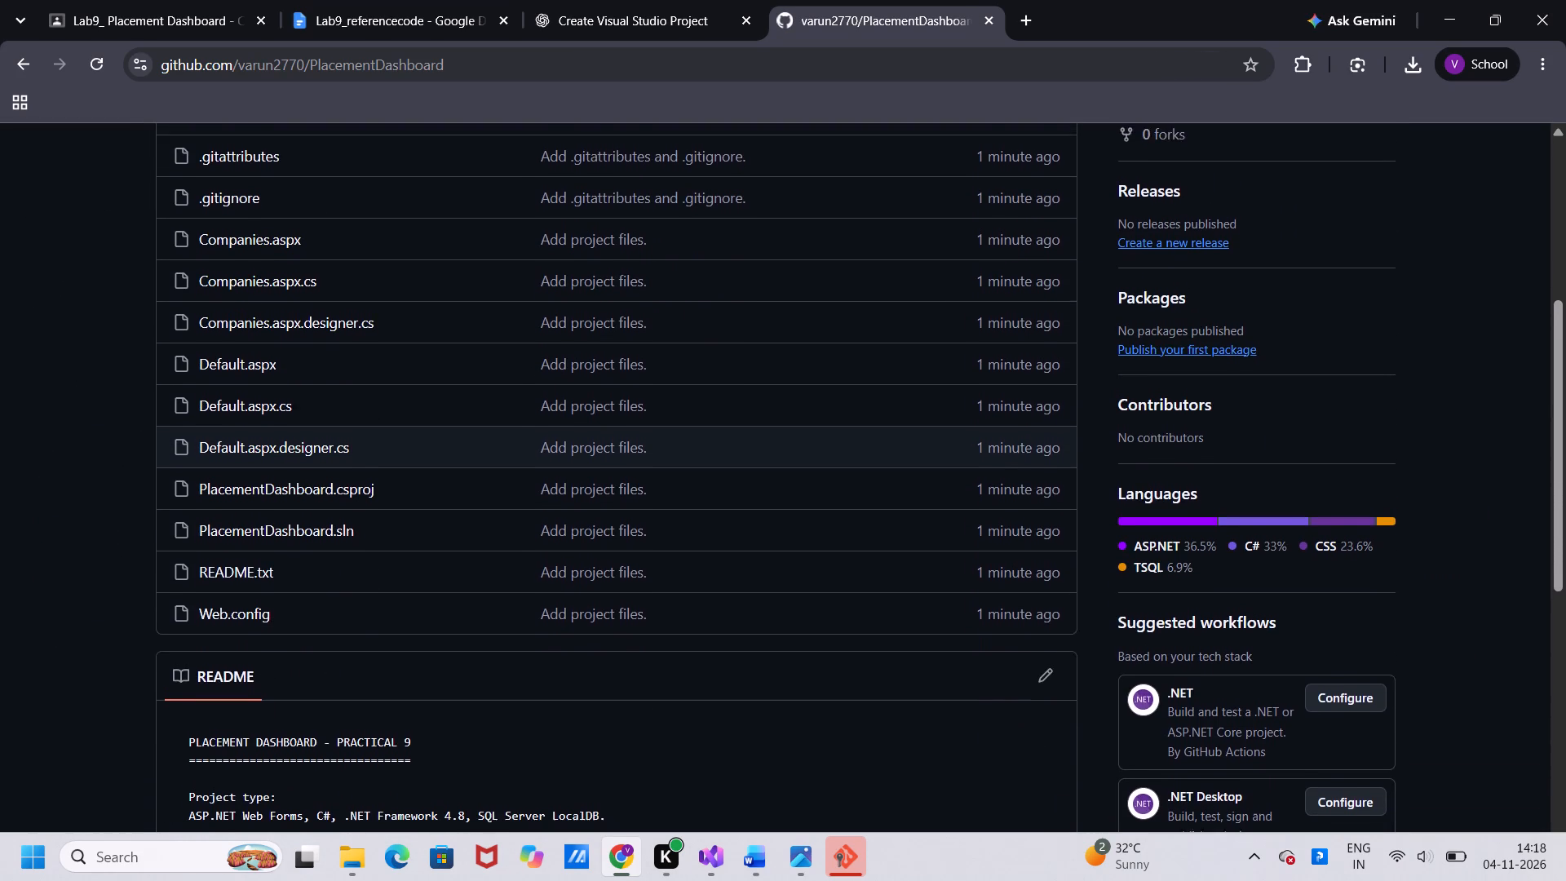
scroll(772, 416, up, 3)
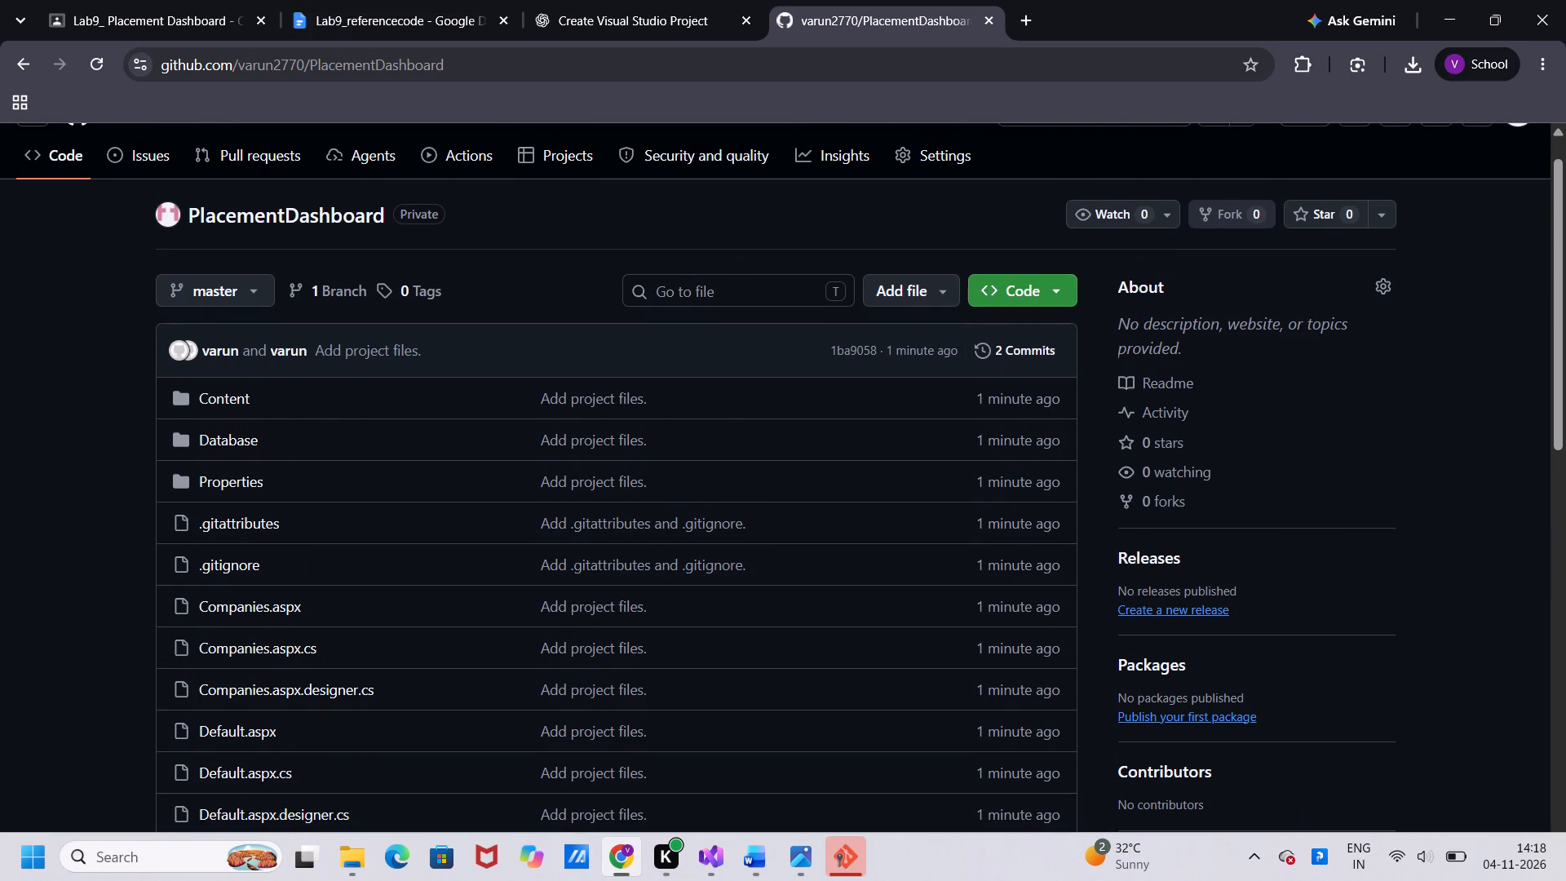
click(1011, 299)
click(1046, 474)
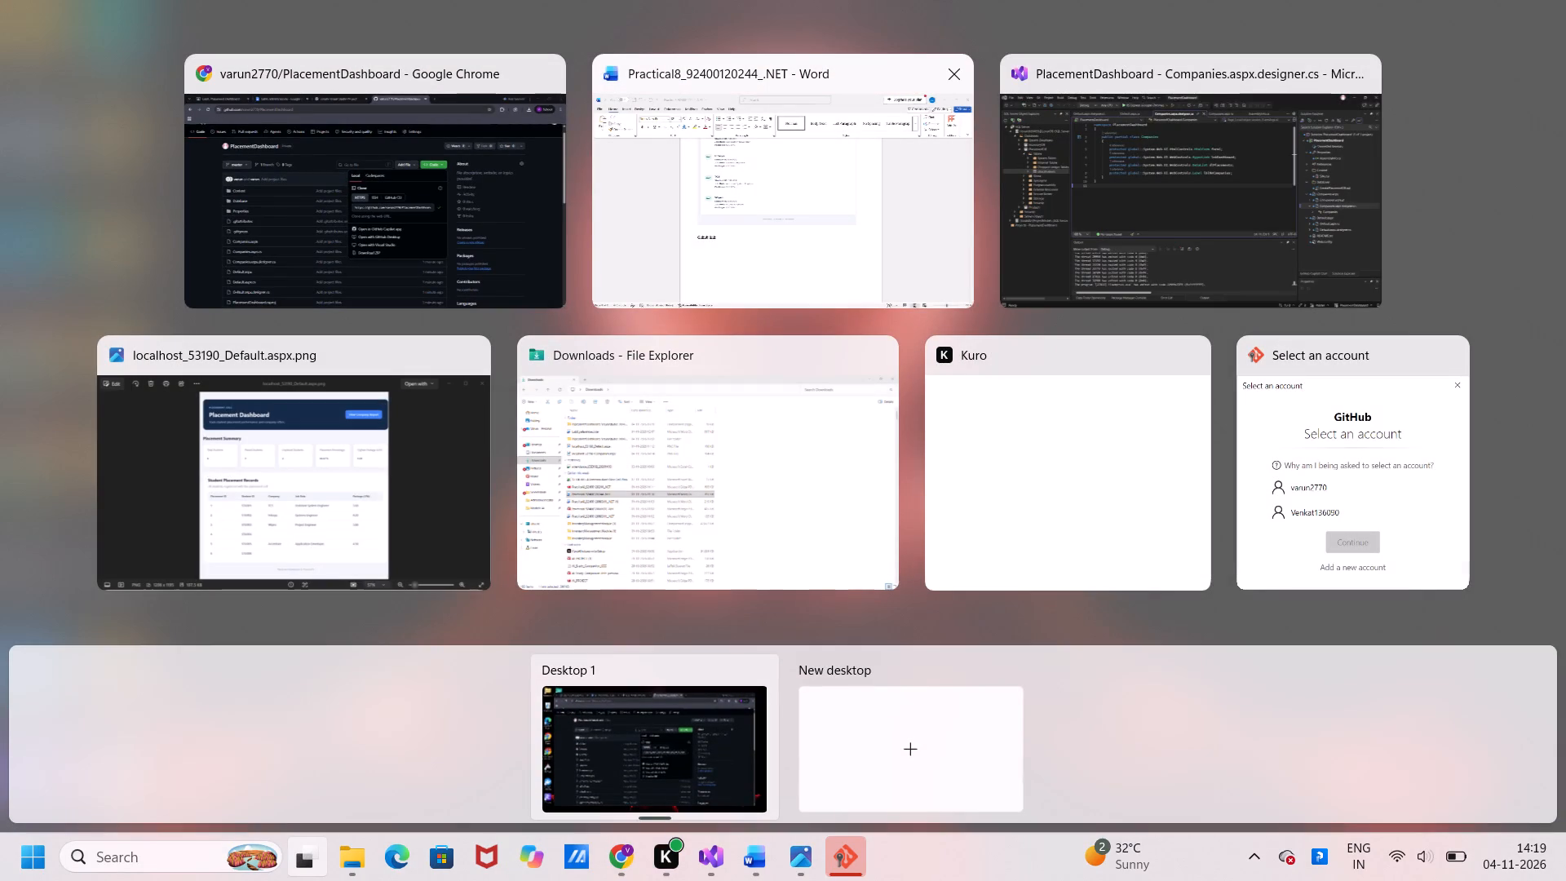
Switch back to the Word report and paste the repository URL after "Github link:", ending with a new line.
click(857, 148)
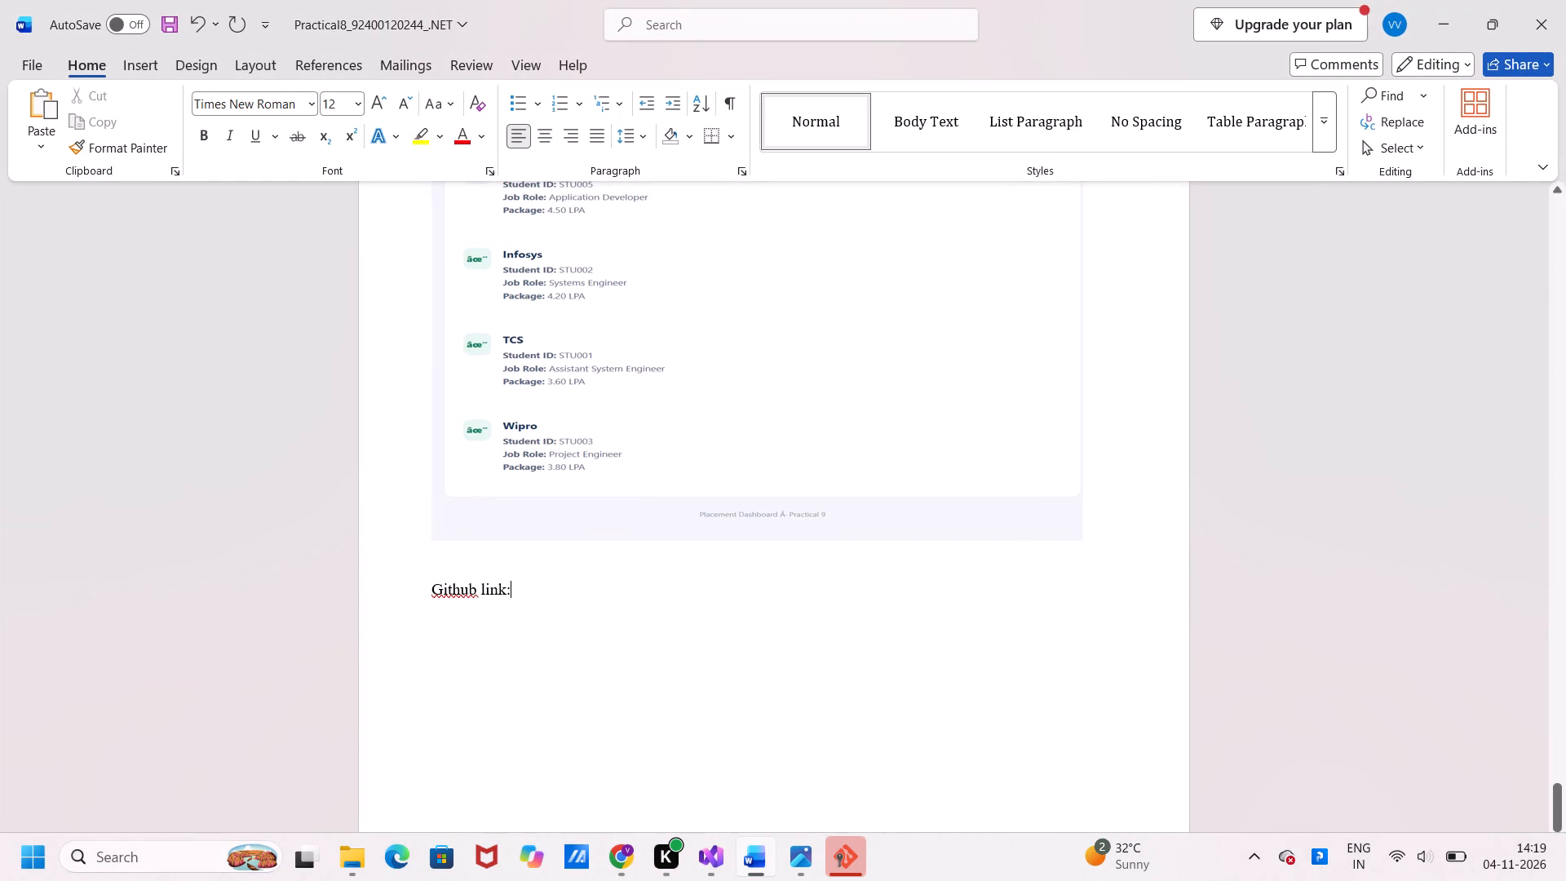
key(ctrl+v)
key(Return)
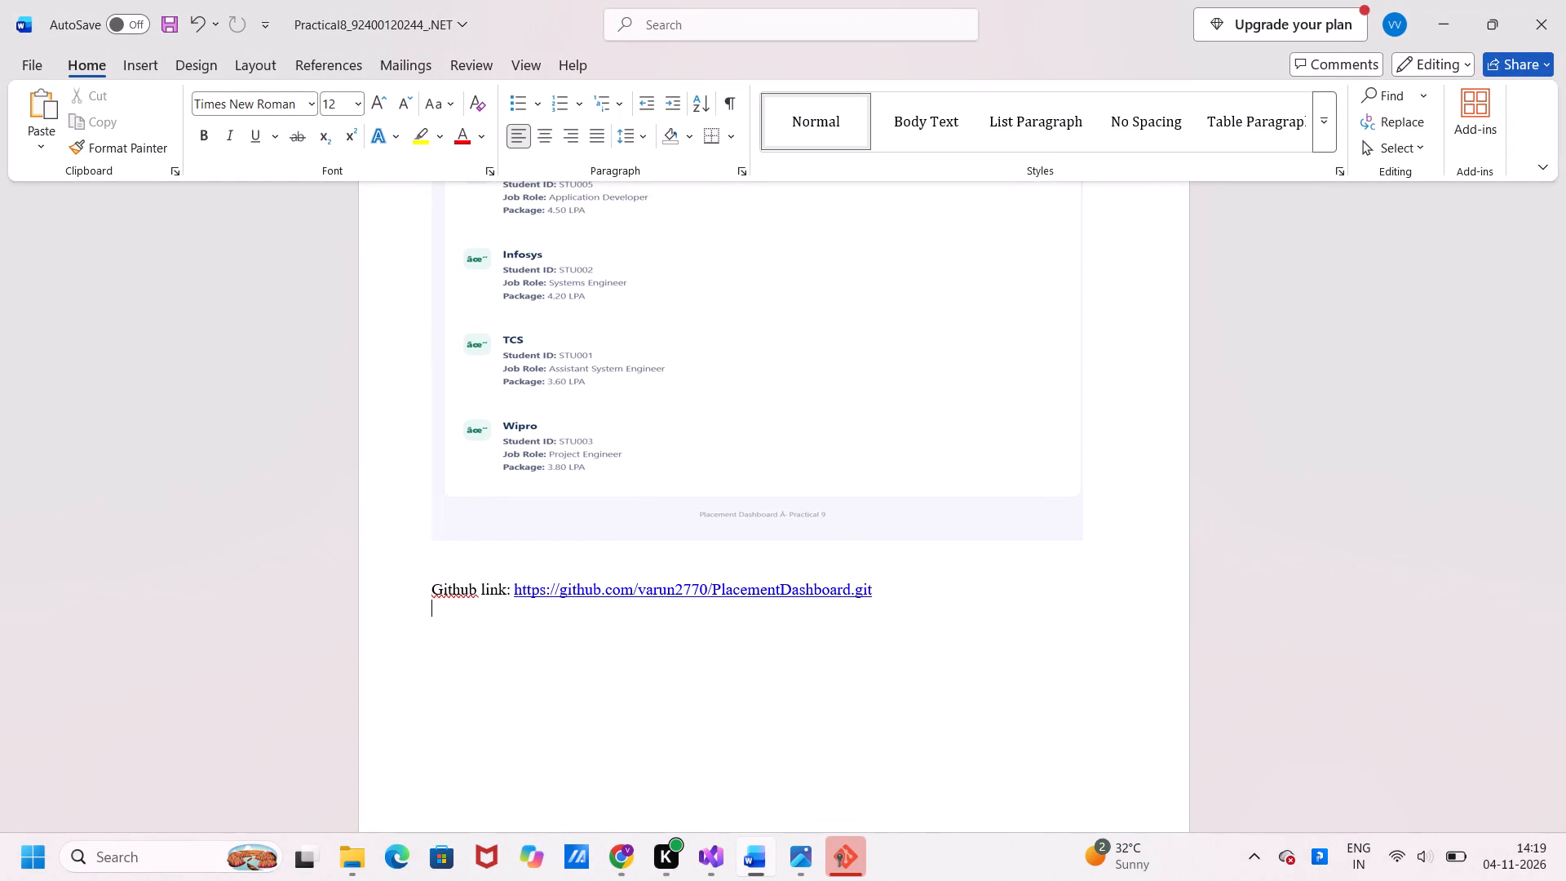
Review the whole report from the title page through the code and output screenshots to the GitHub link.
scroll(627, 489, down, 4)
scroll(627, 489, up, 7)
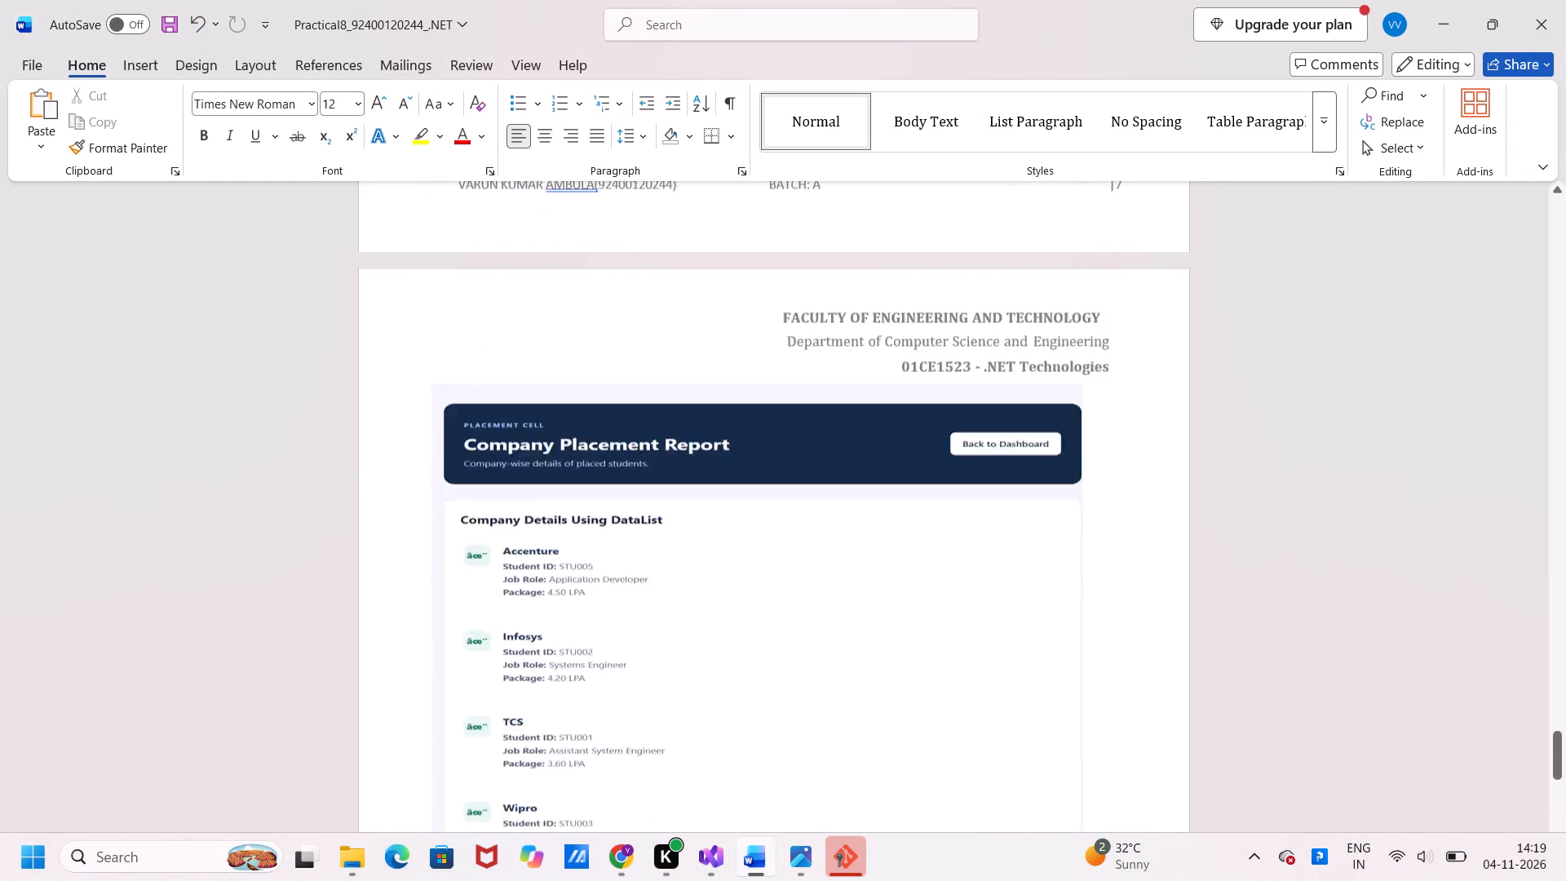
scroll(627, 489, up, 20)
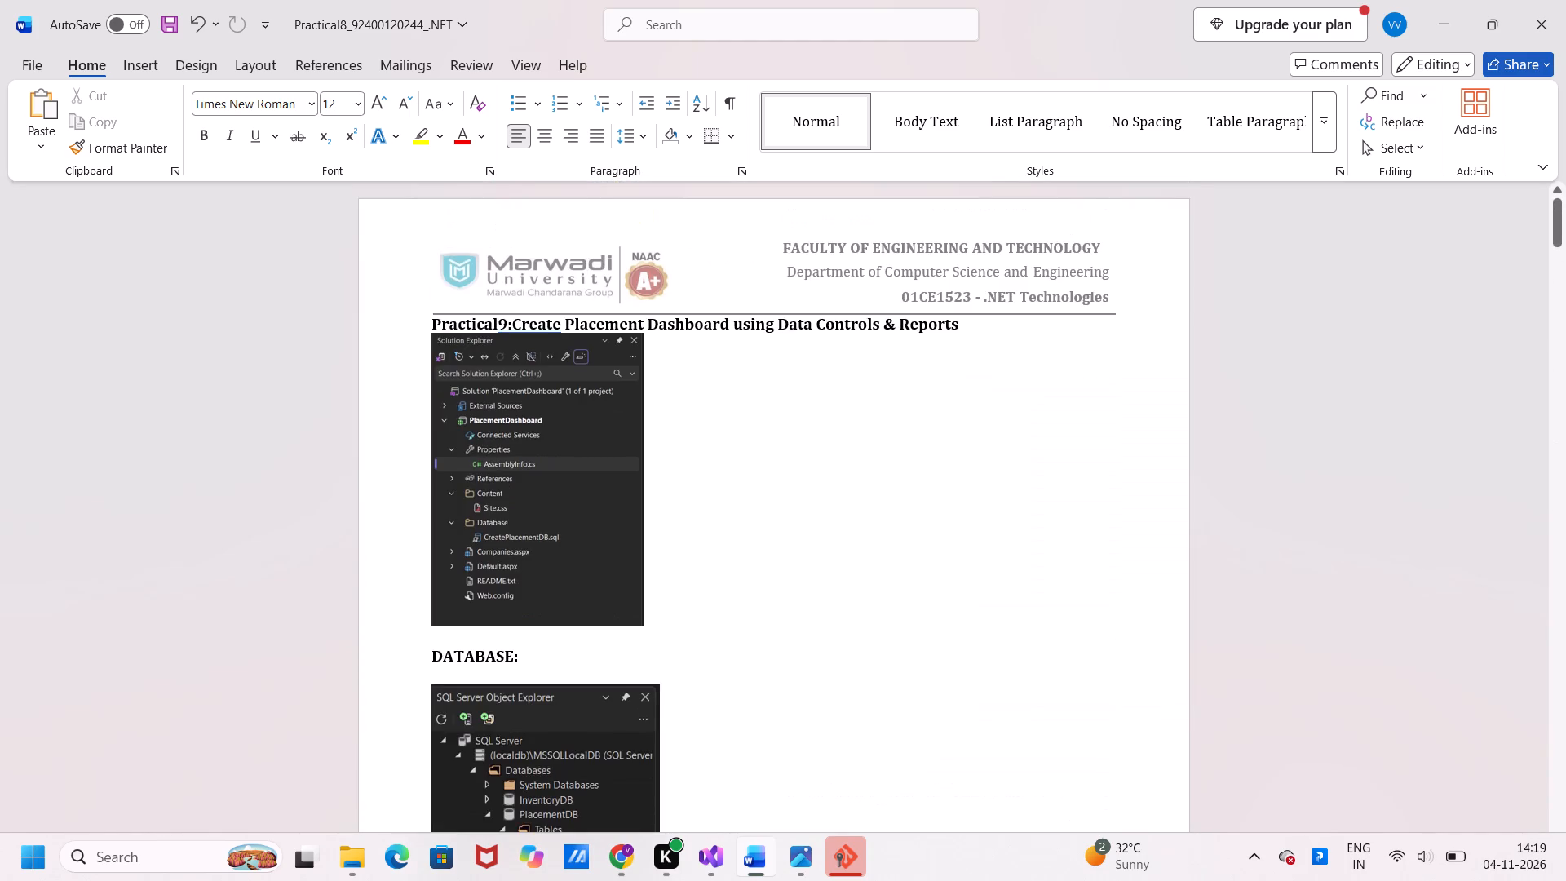
scroll(627, 489, down, 1)
scroll(627, 489, up, 2)
scroll(627, 489, down, 7)
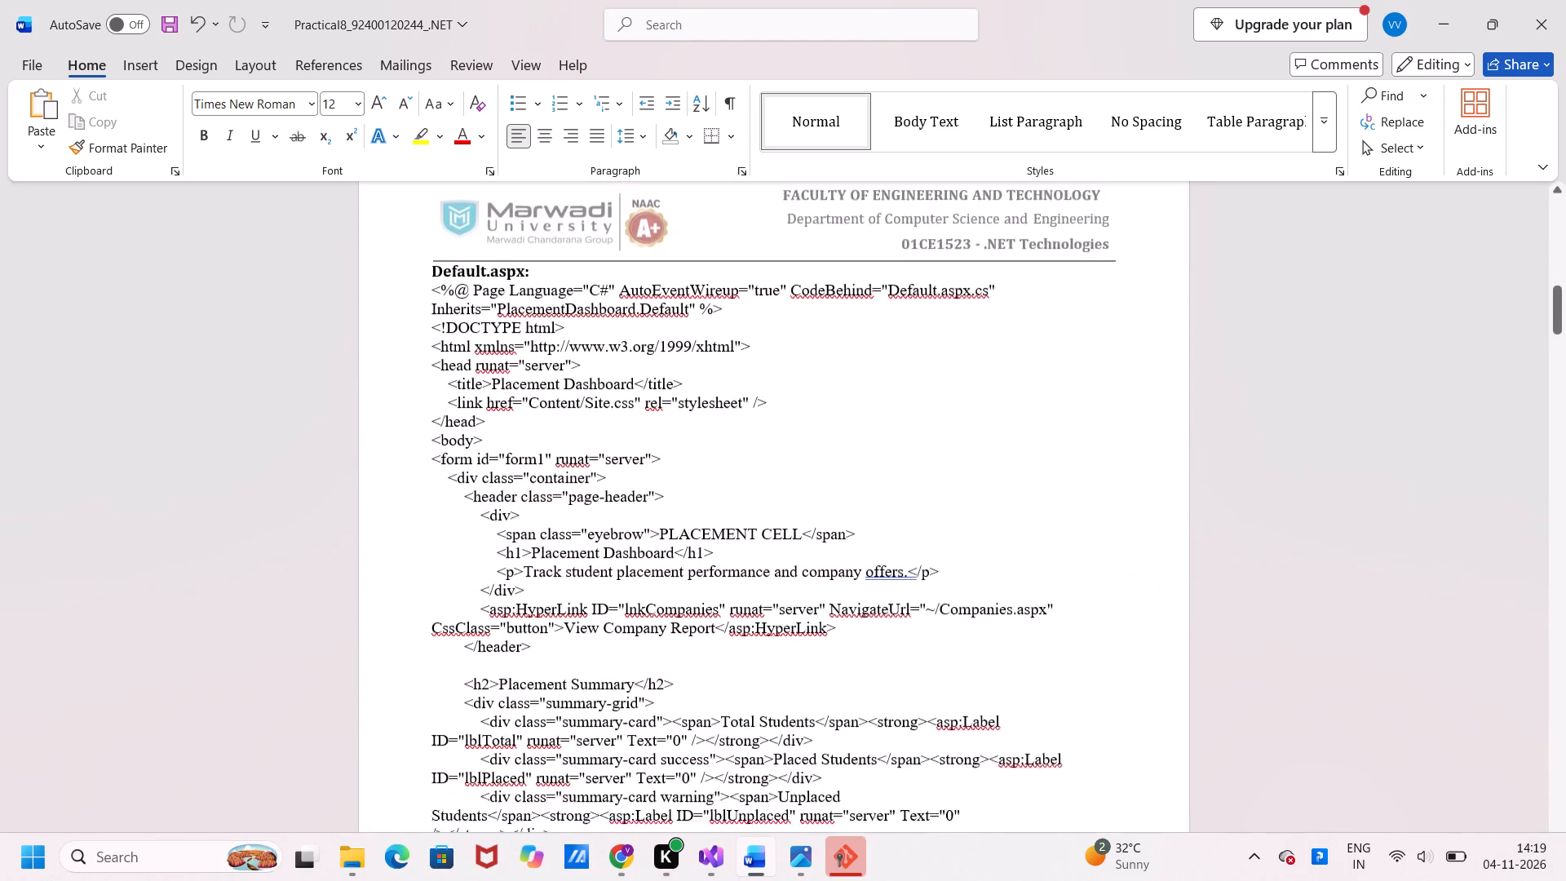
scroll(627, 489, down, 18)
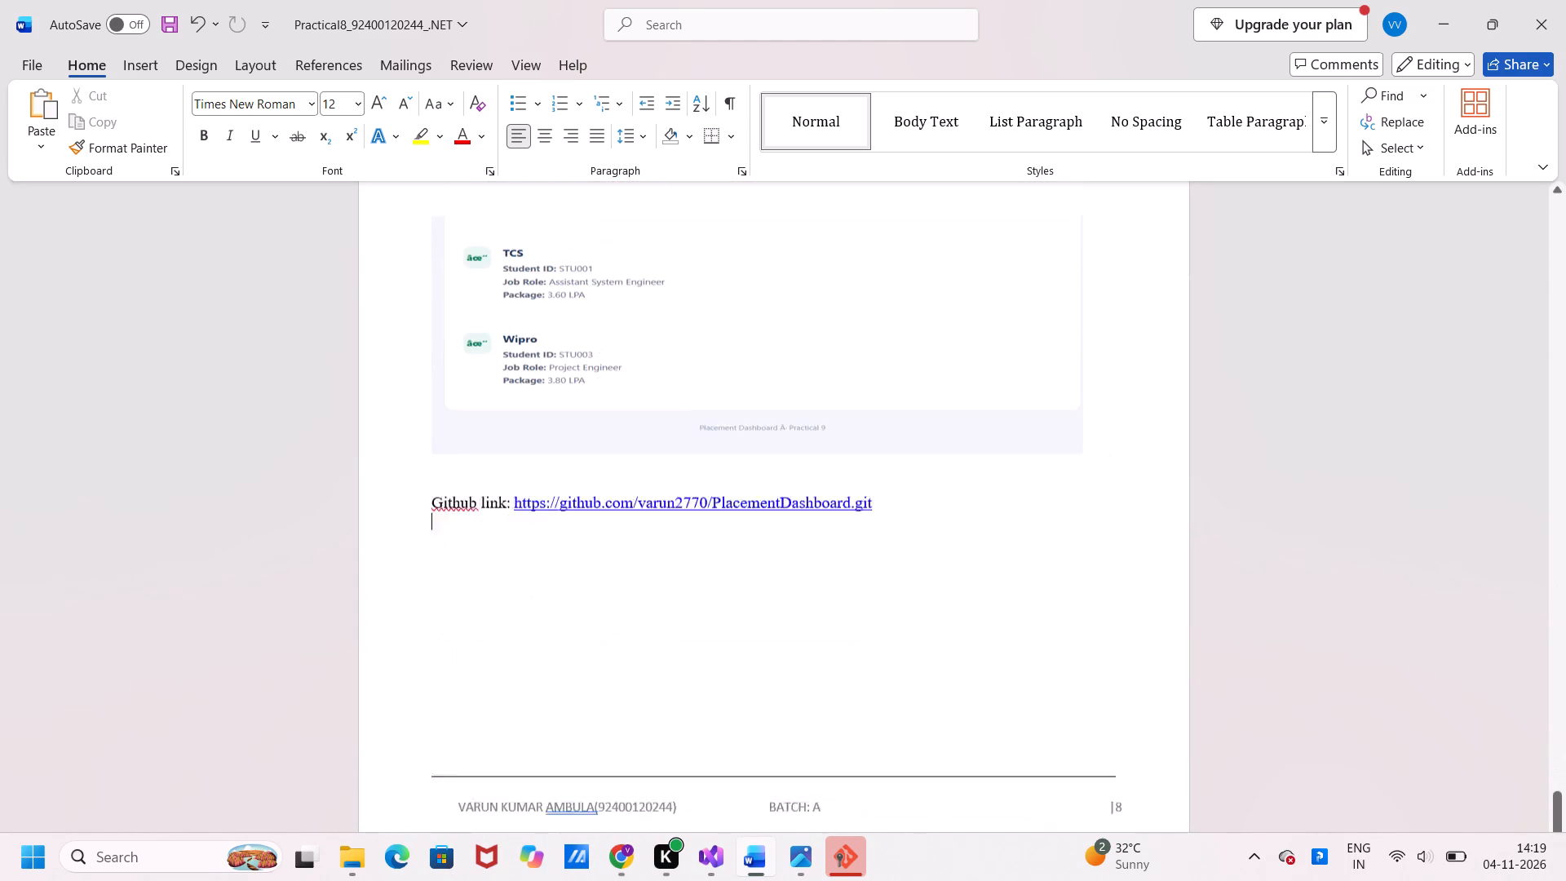
scroll(627, 489, down, 6)
scroll(627, 489, up, 5)
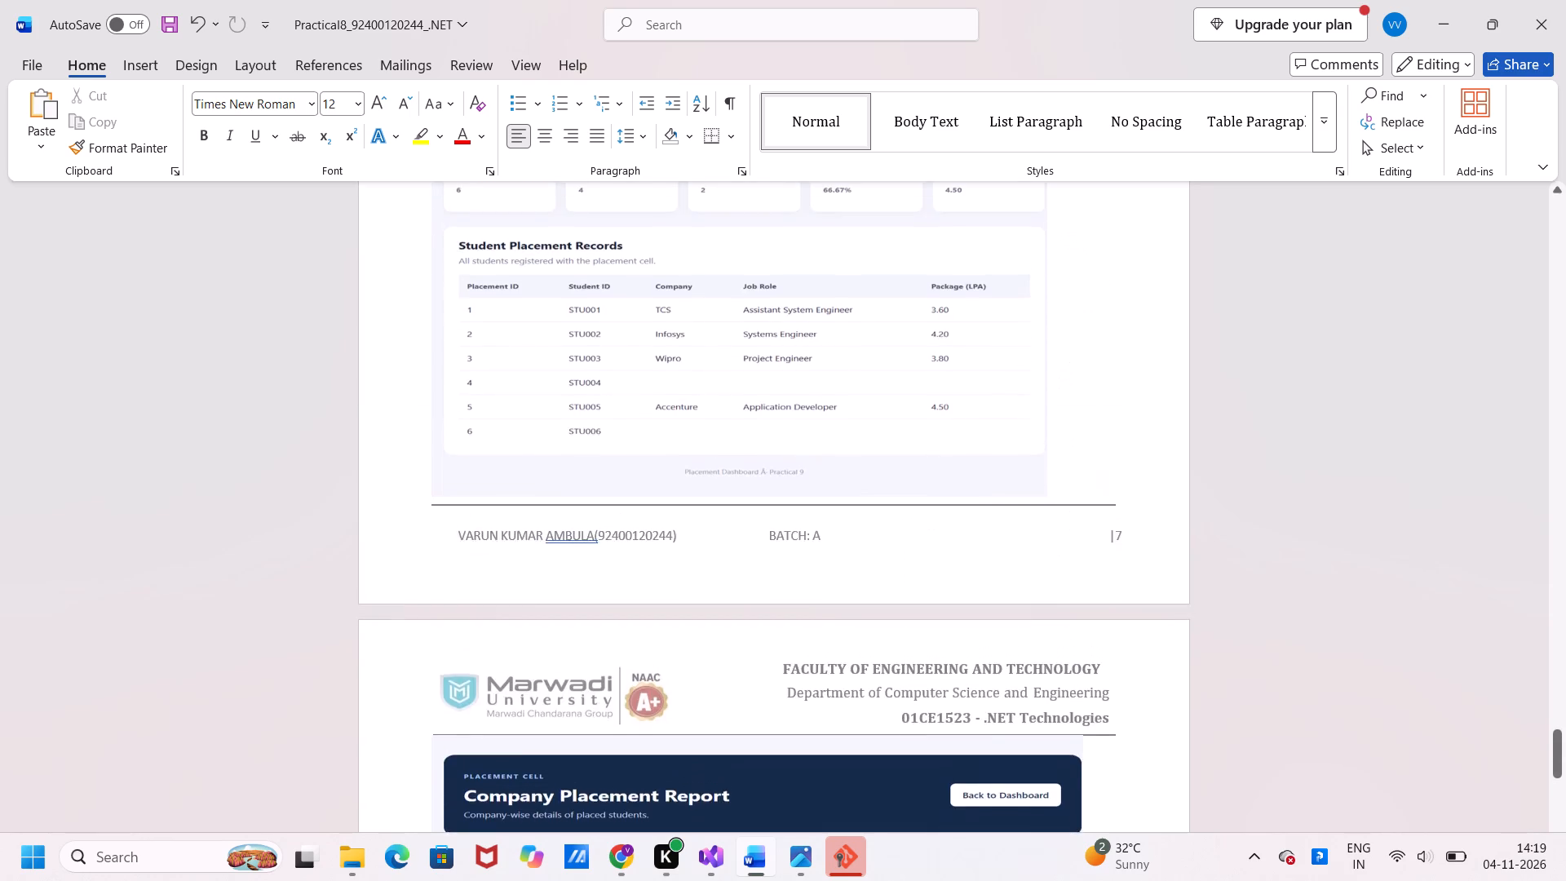
scroll(627, 489, up, 17)
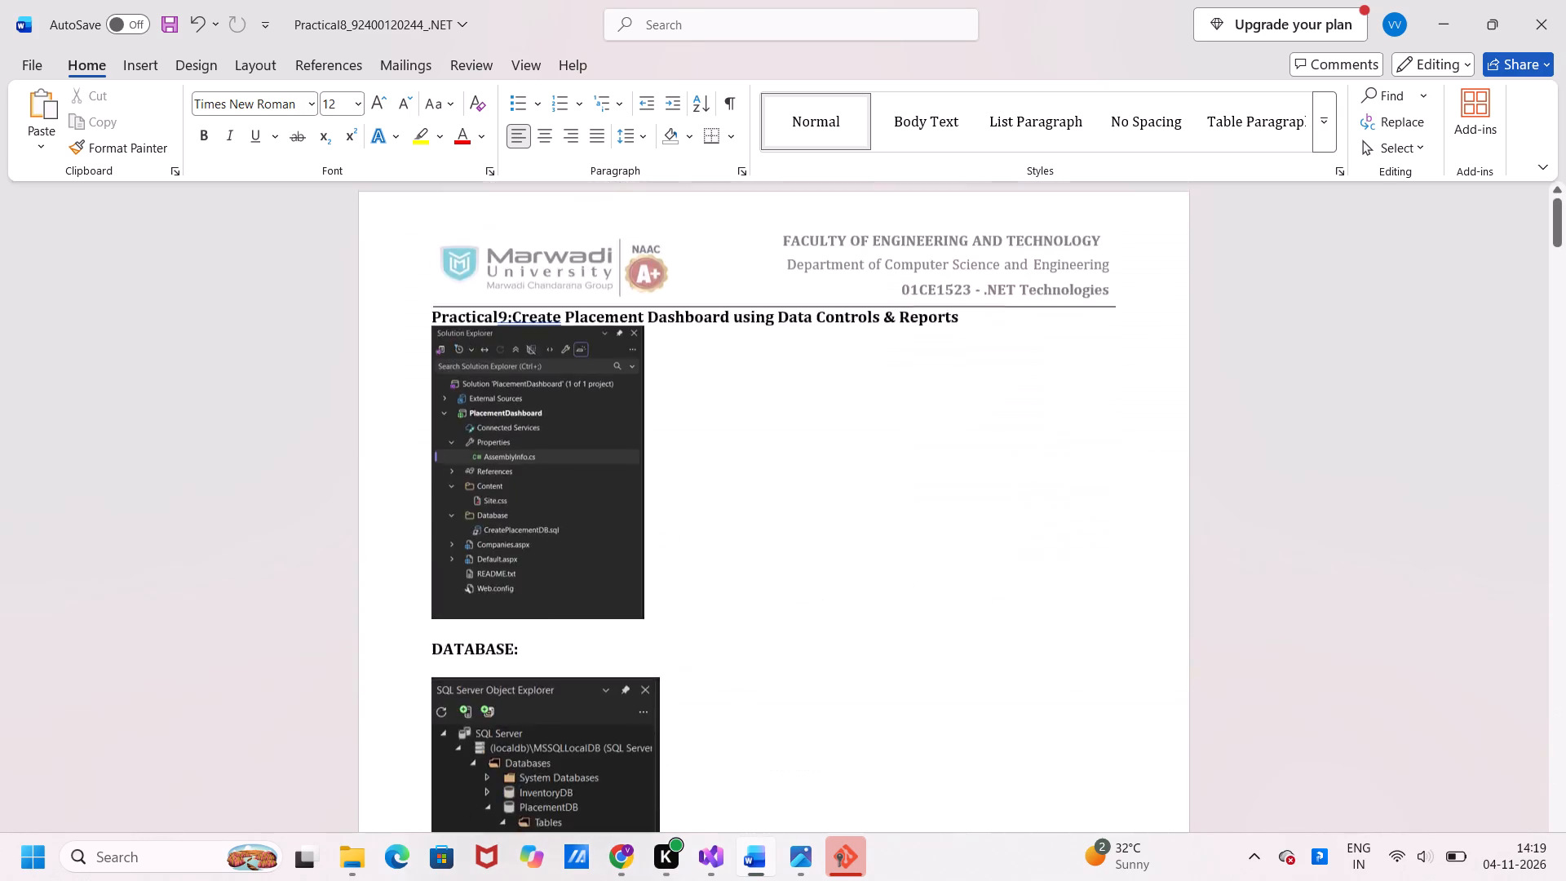
scroll(627, 489, up, 18)
Save the report.
key(ctrl+s)
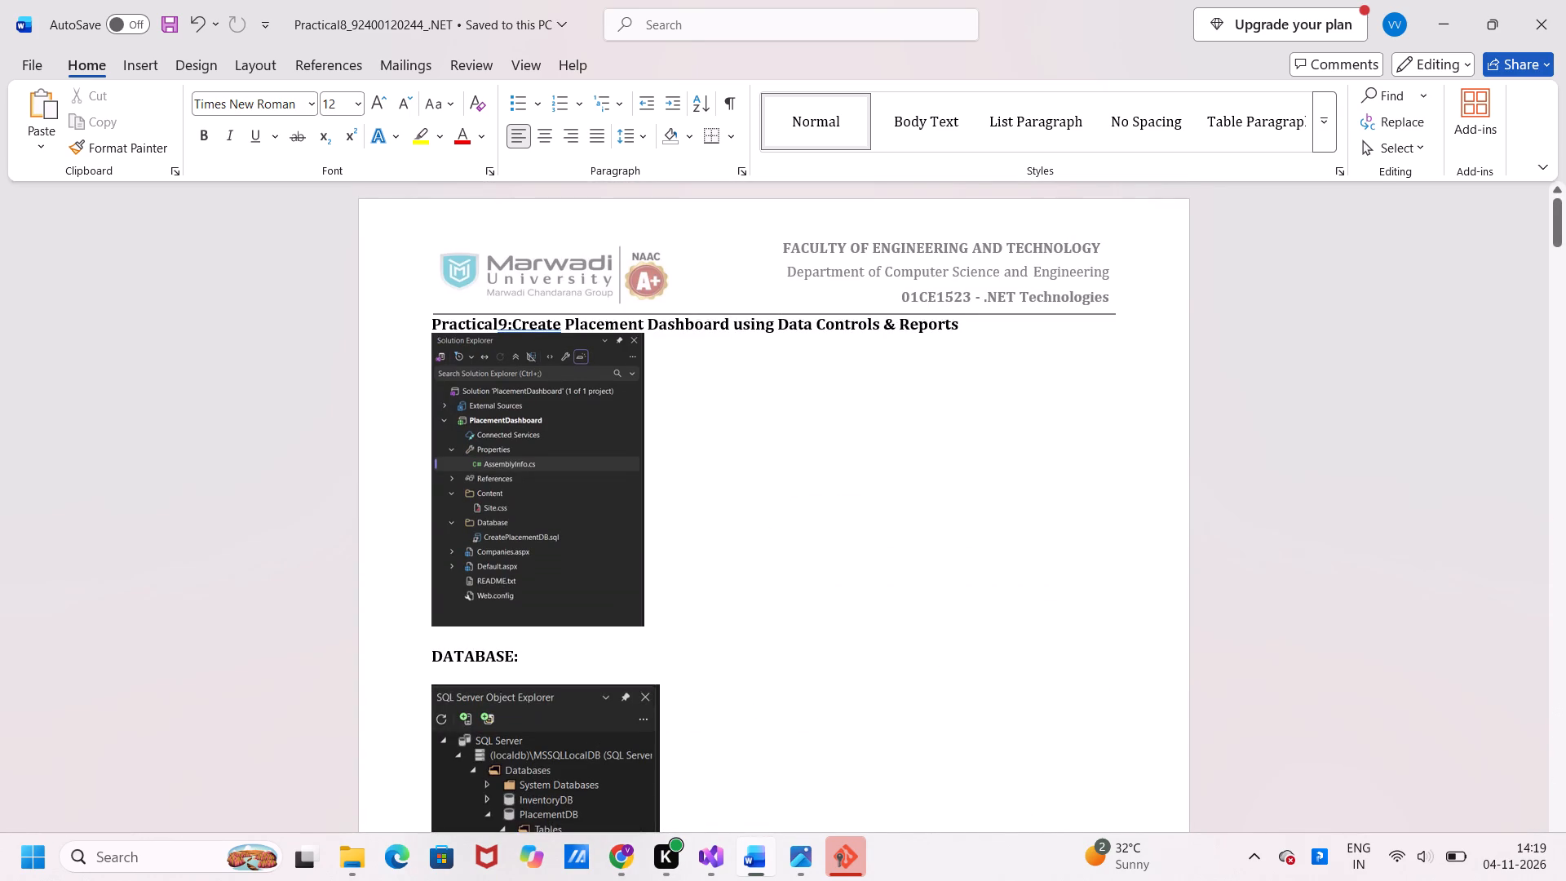
Save a copy of the report as a Word document in Downloads, changing "Practical8" in the file name to "Practical9".
click(37, 69)
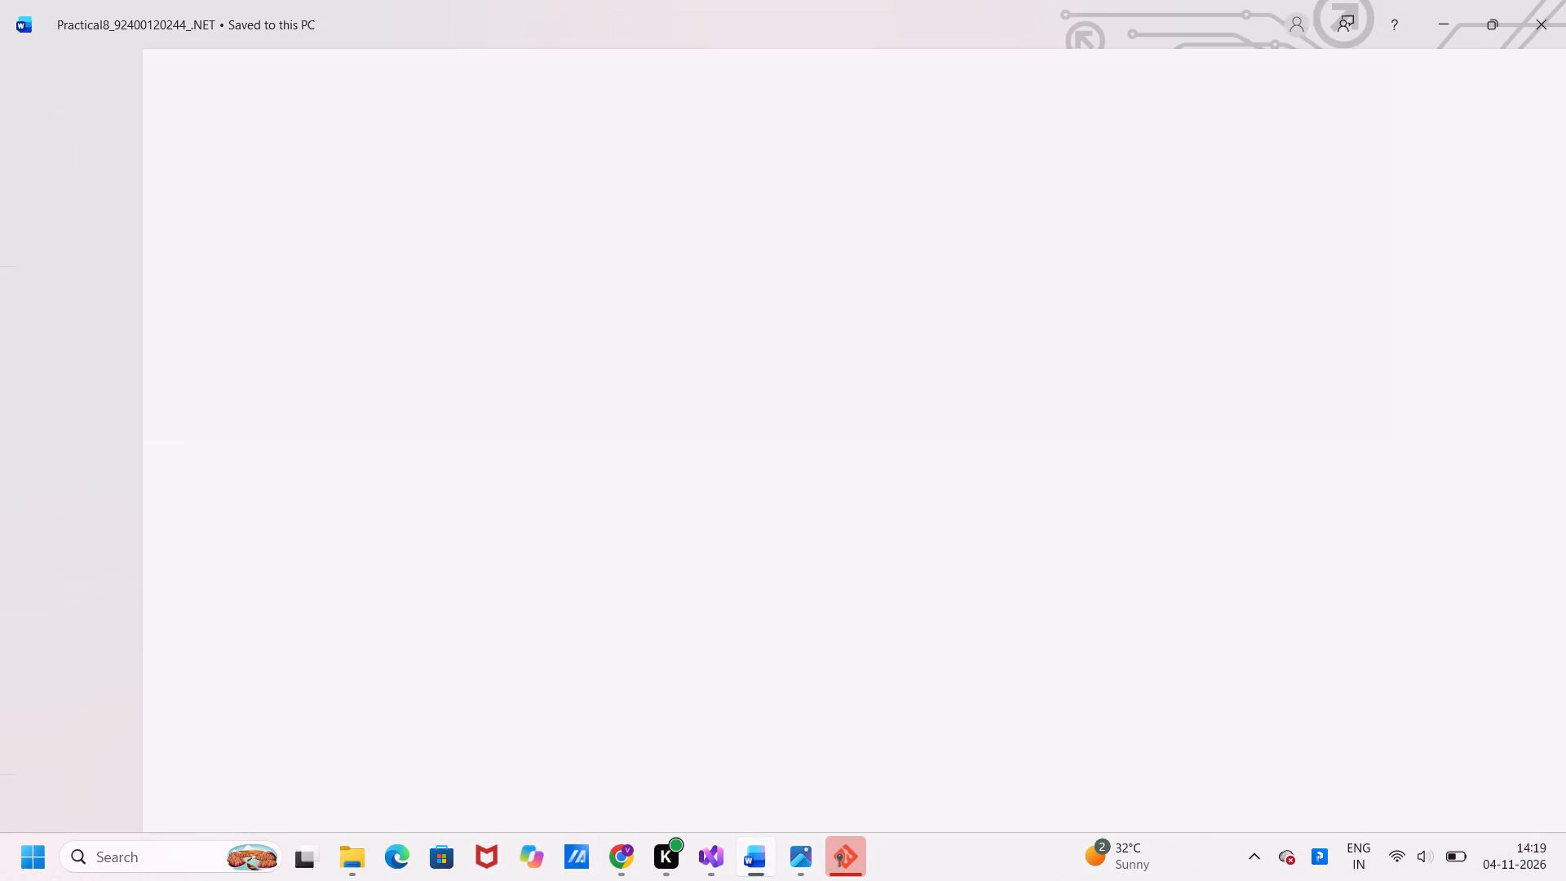
click(79, 378)
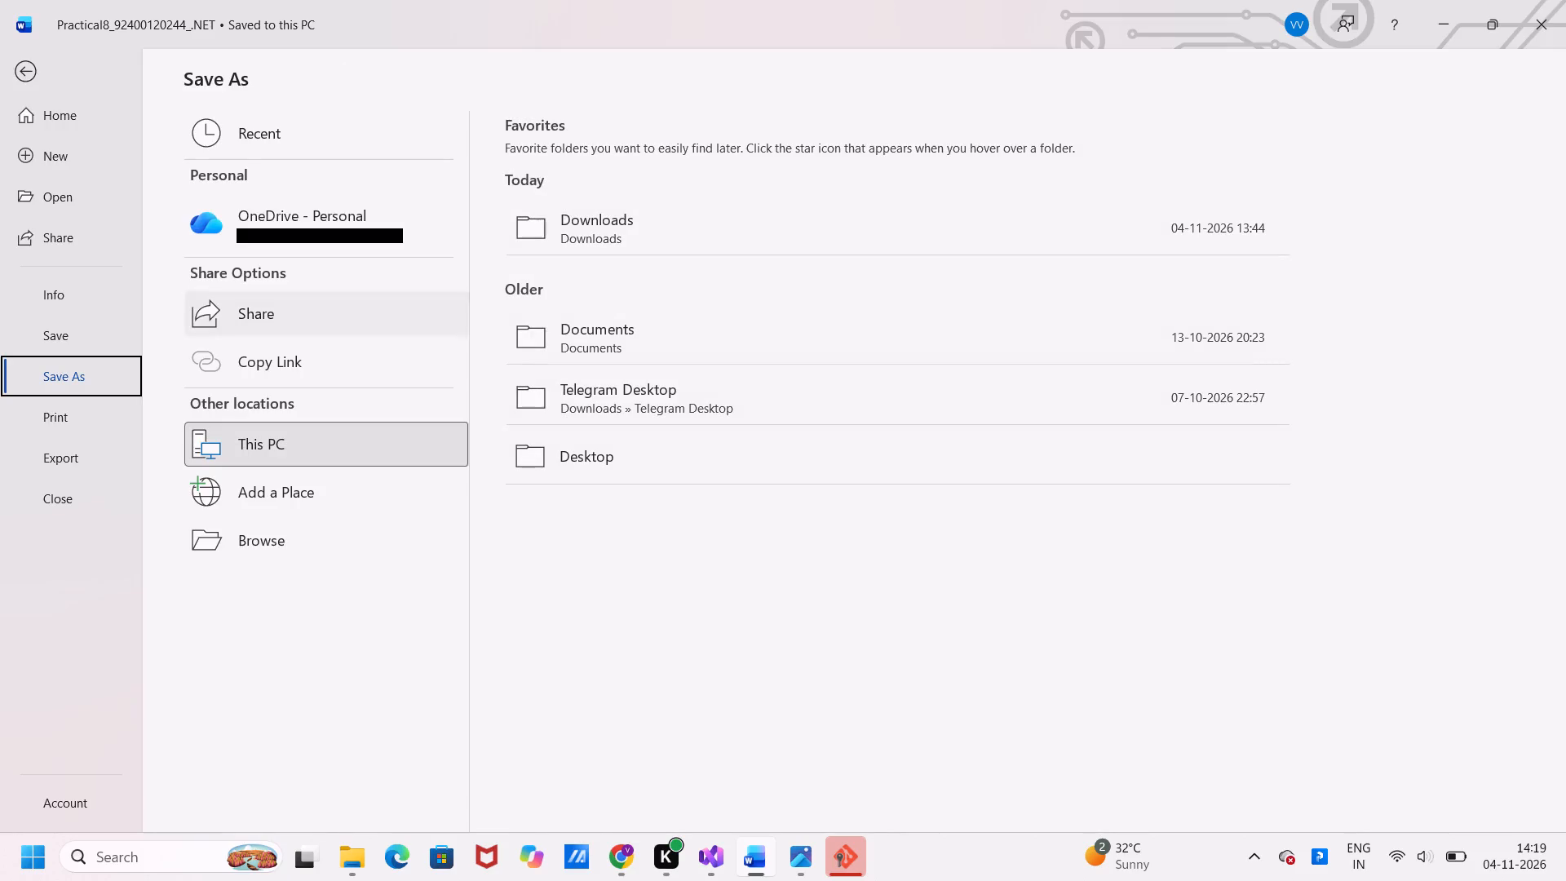
click(637, 222)
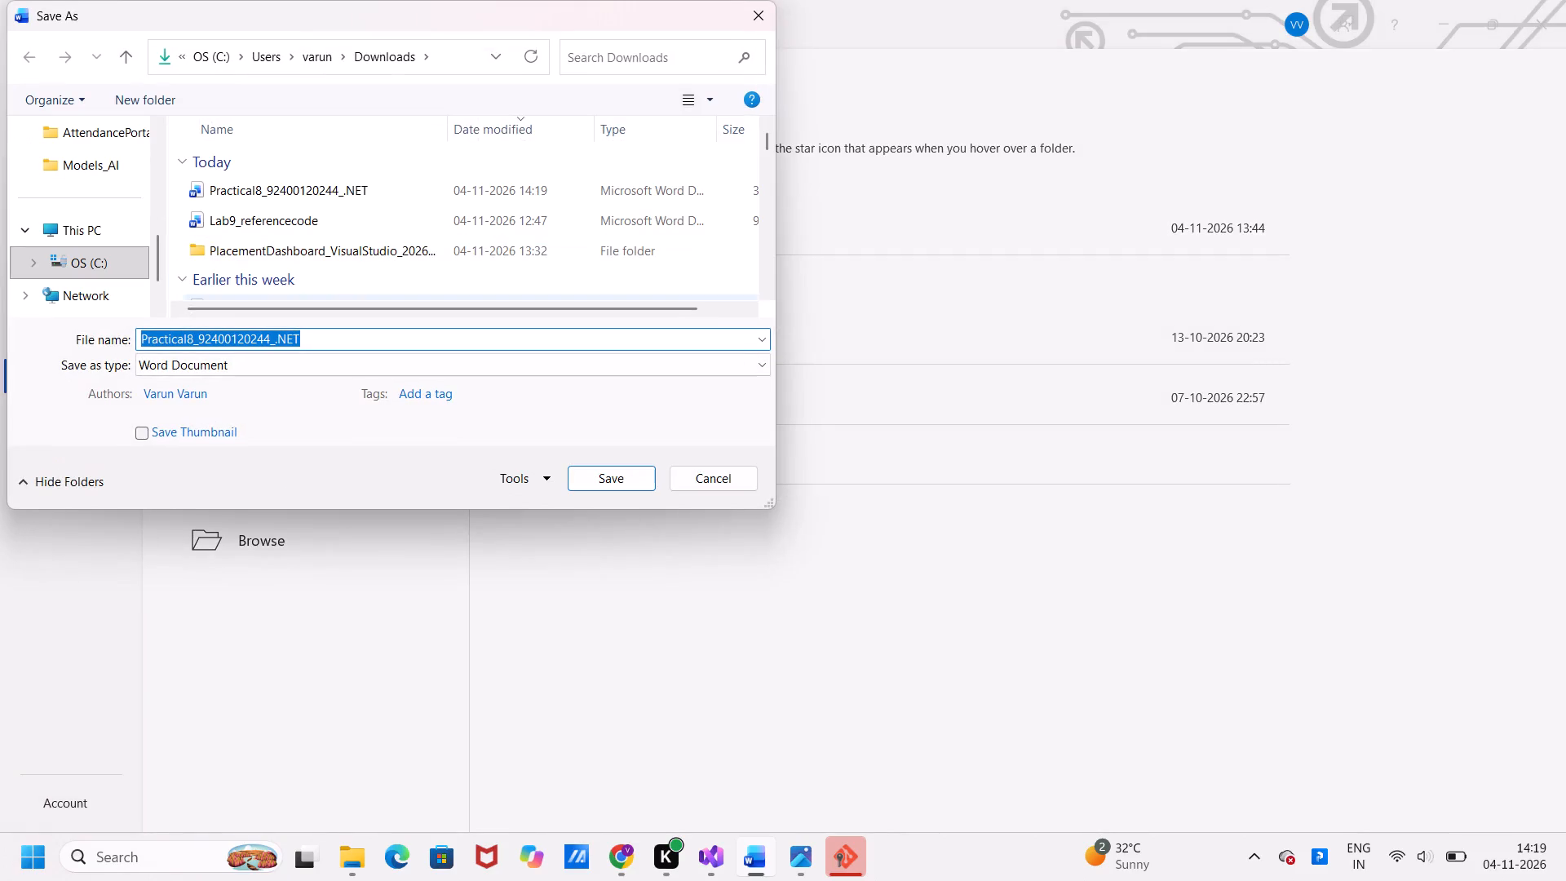
click(195, 343)
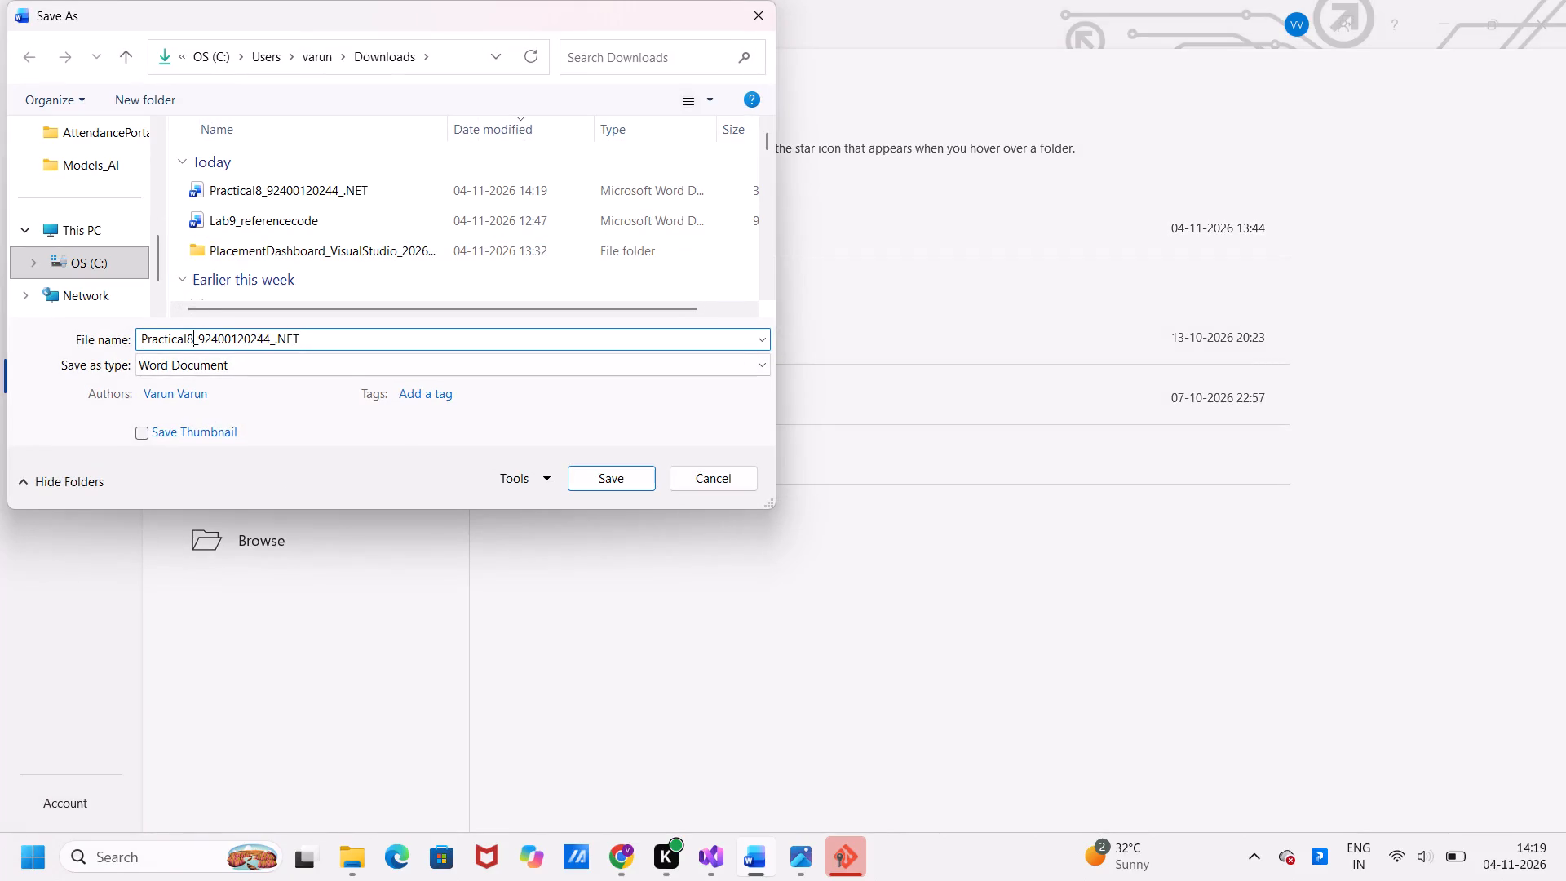
key(BackSpace)
key(9)
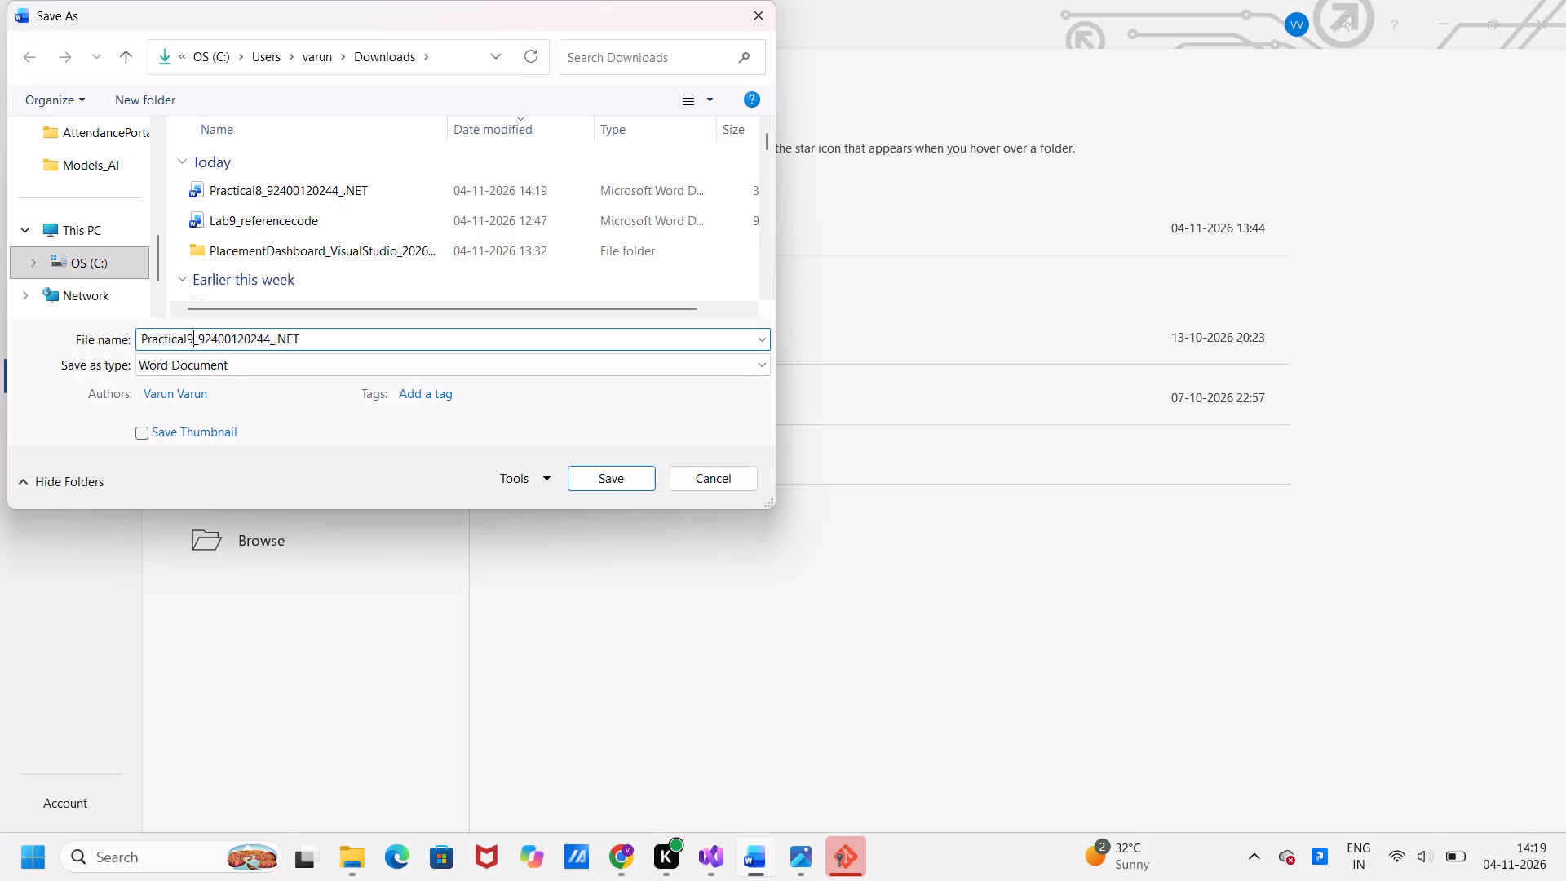
click(325, 347)
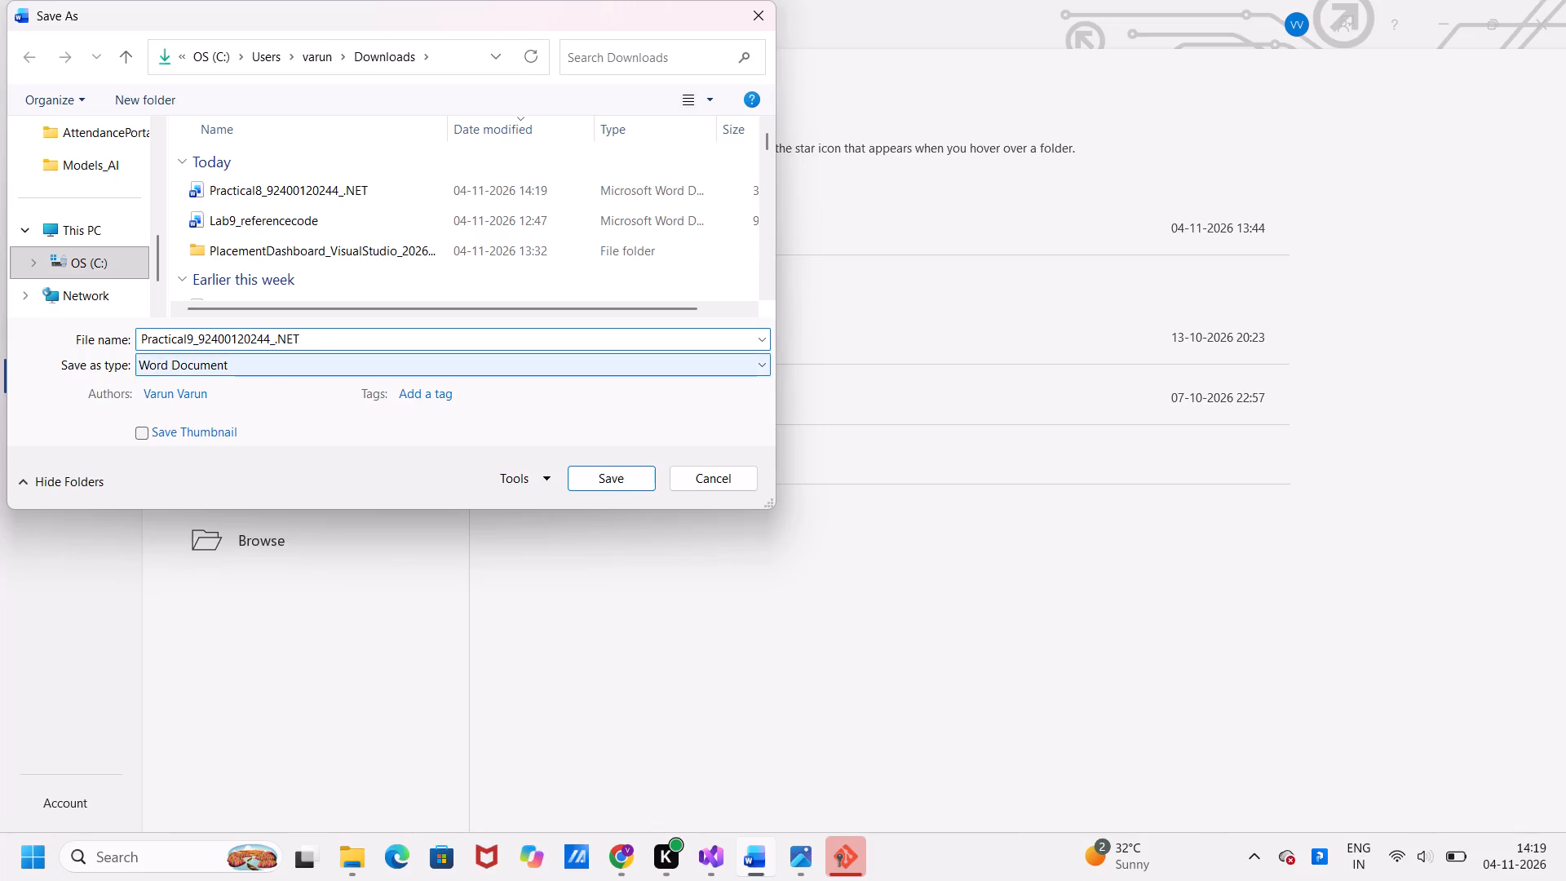
click(608, 473)
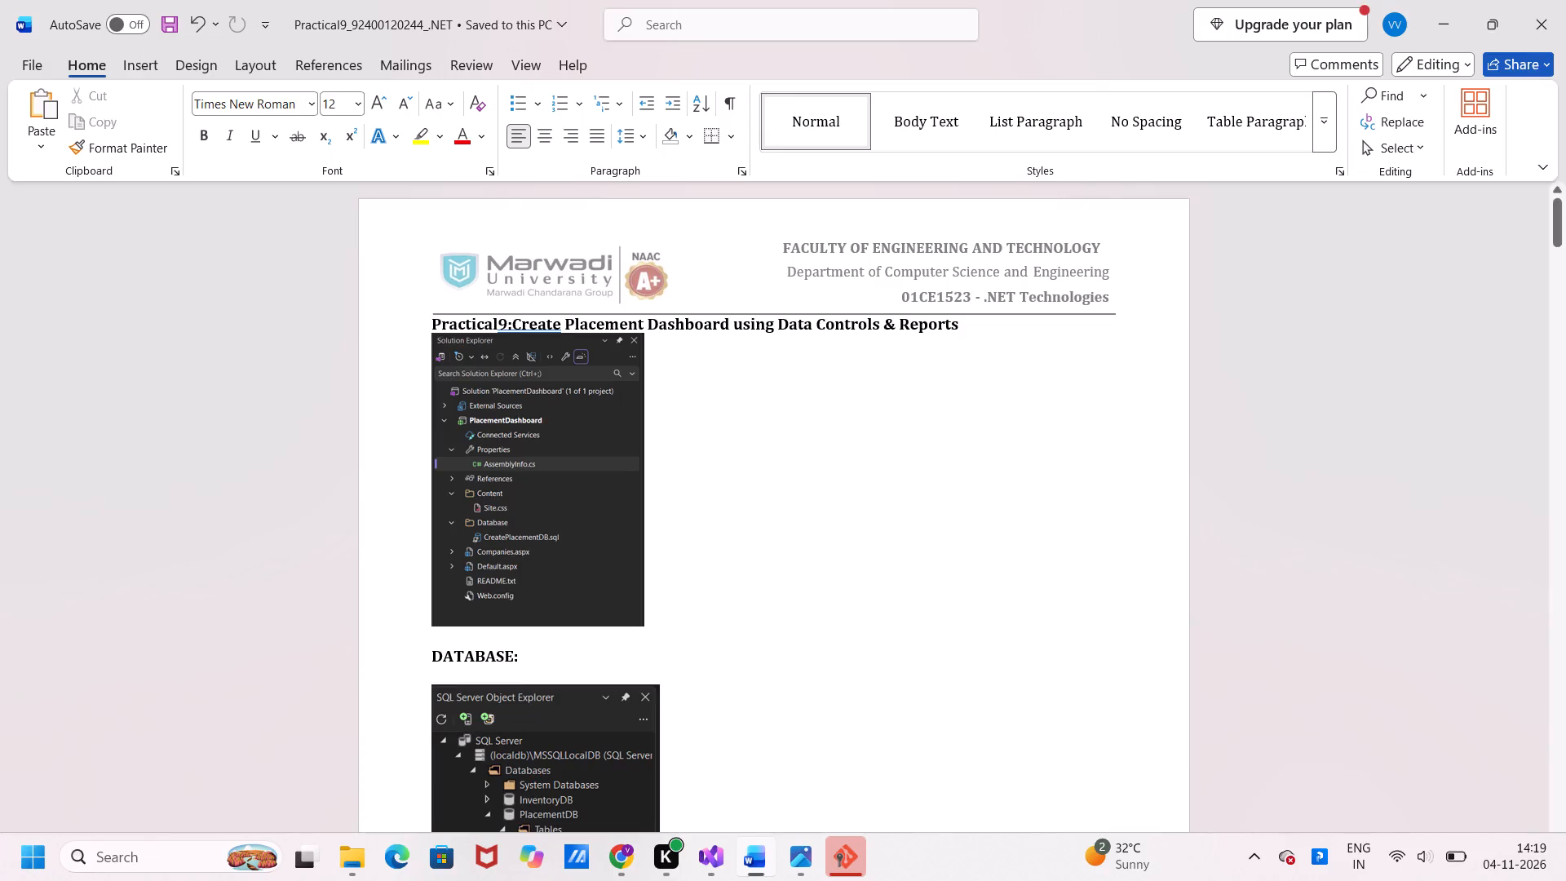
Save a copy of the Practical9 report in Downloads as a PDF, keeping the same file name.
click(23, 61)
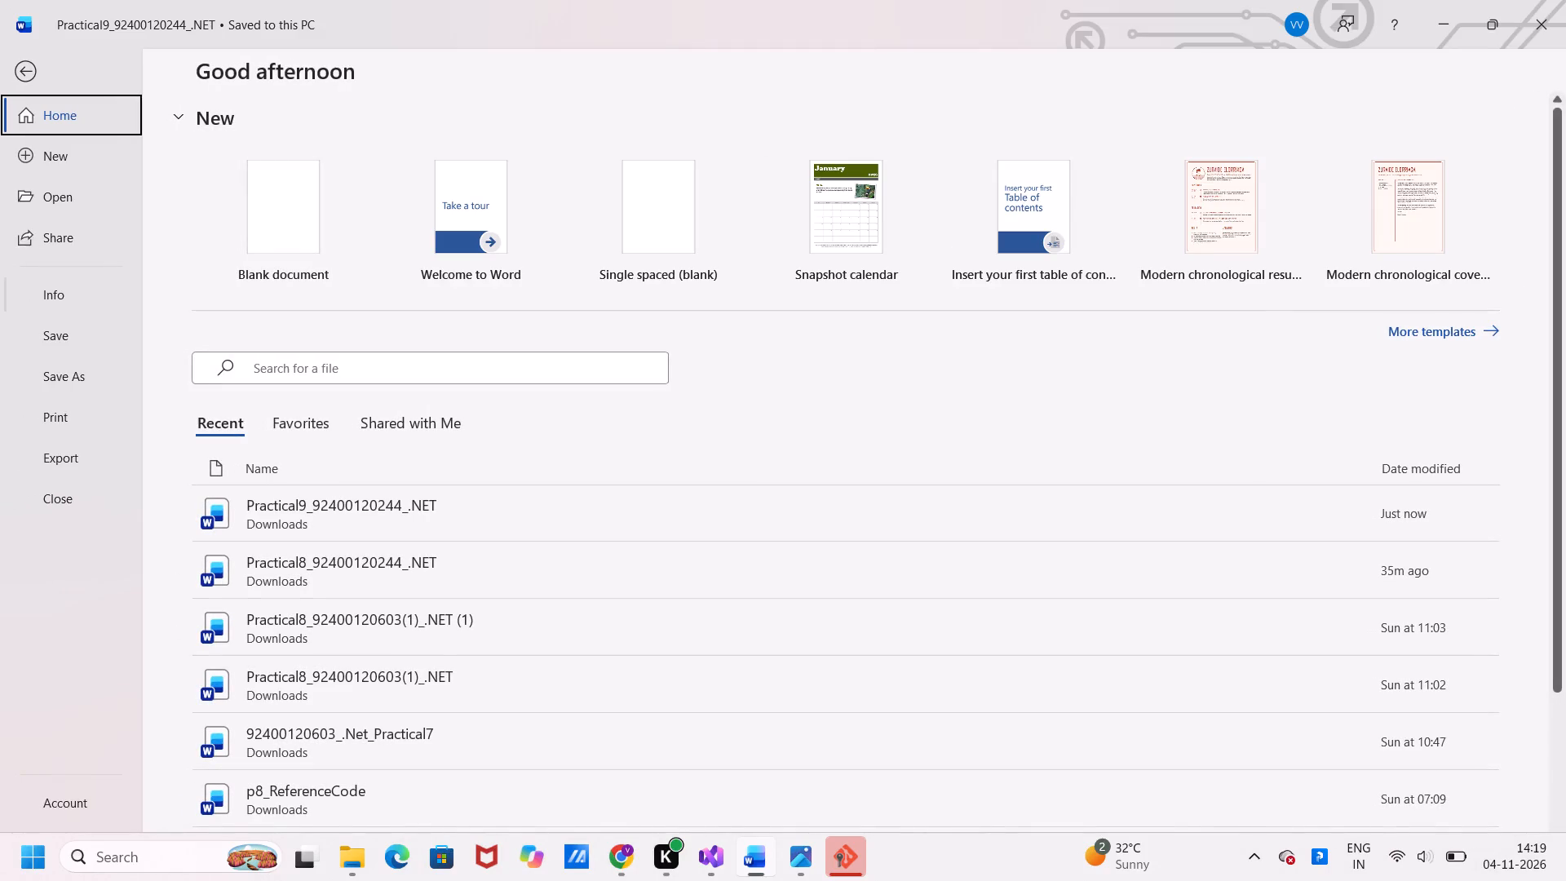
click(83, 379)
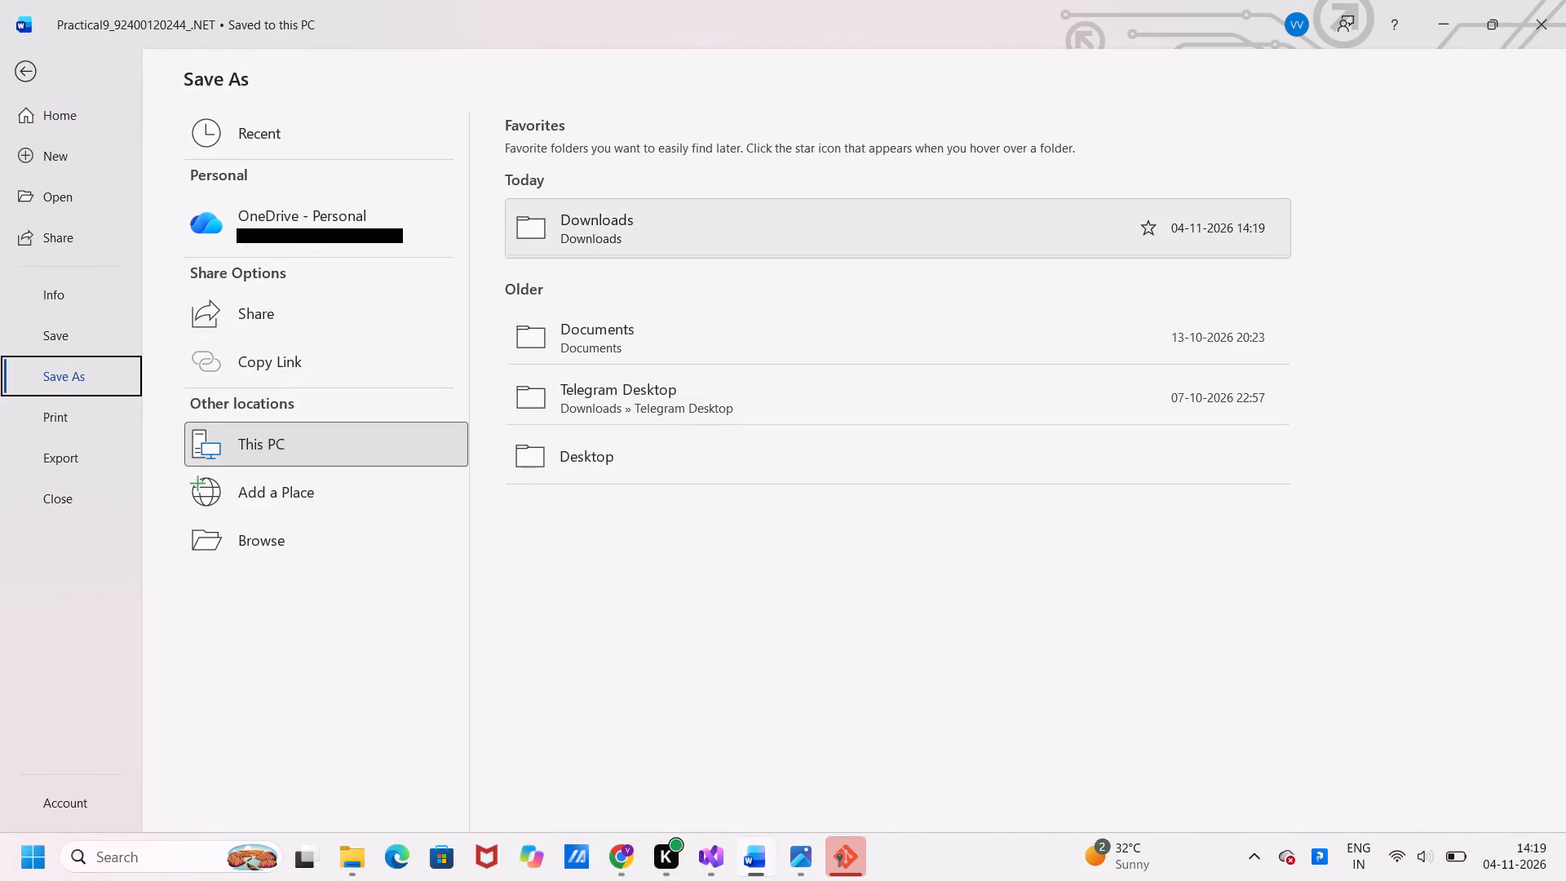
click(692, 218)
click(393, 370)
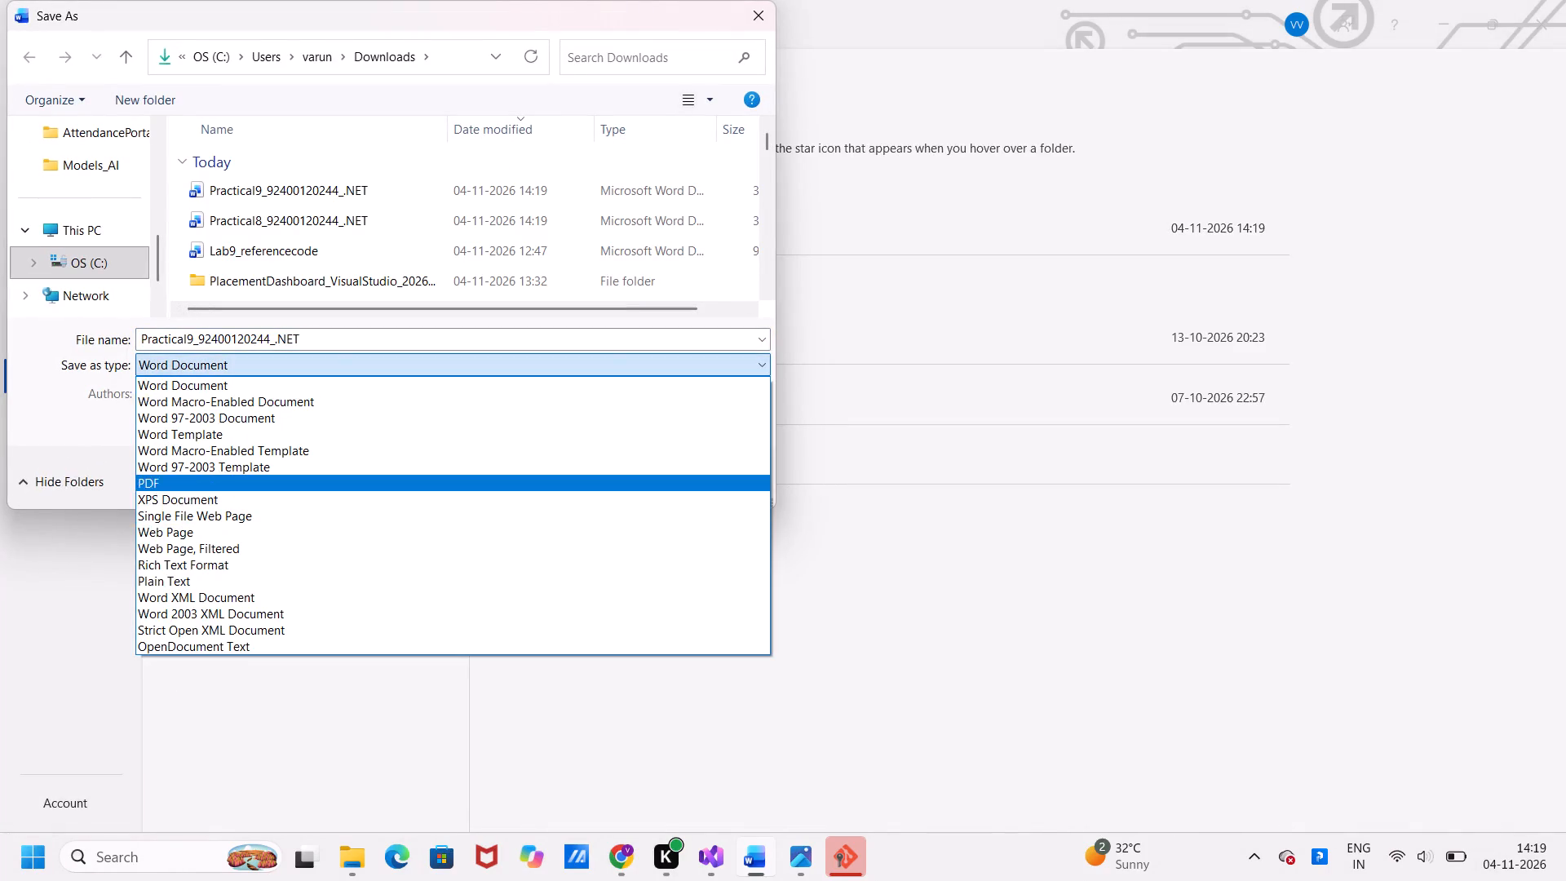
click(400, 481)
click(621, 520)
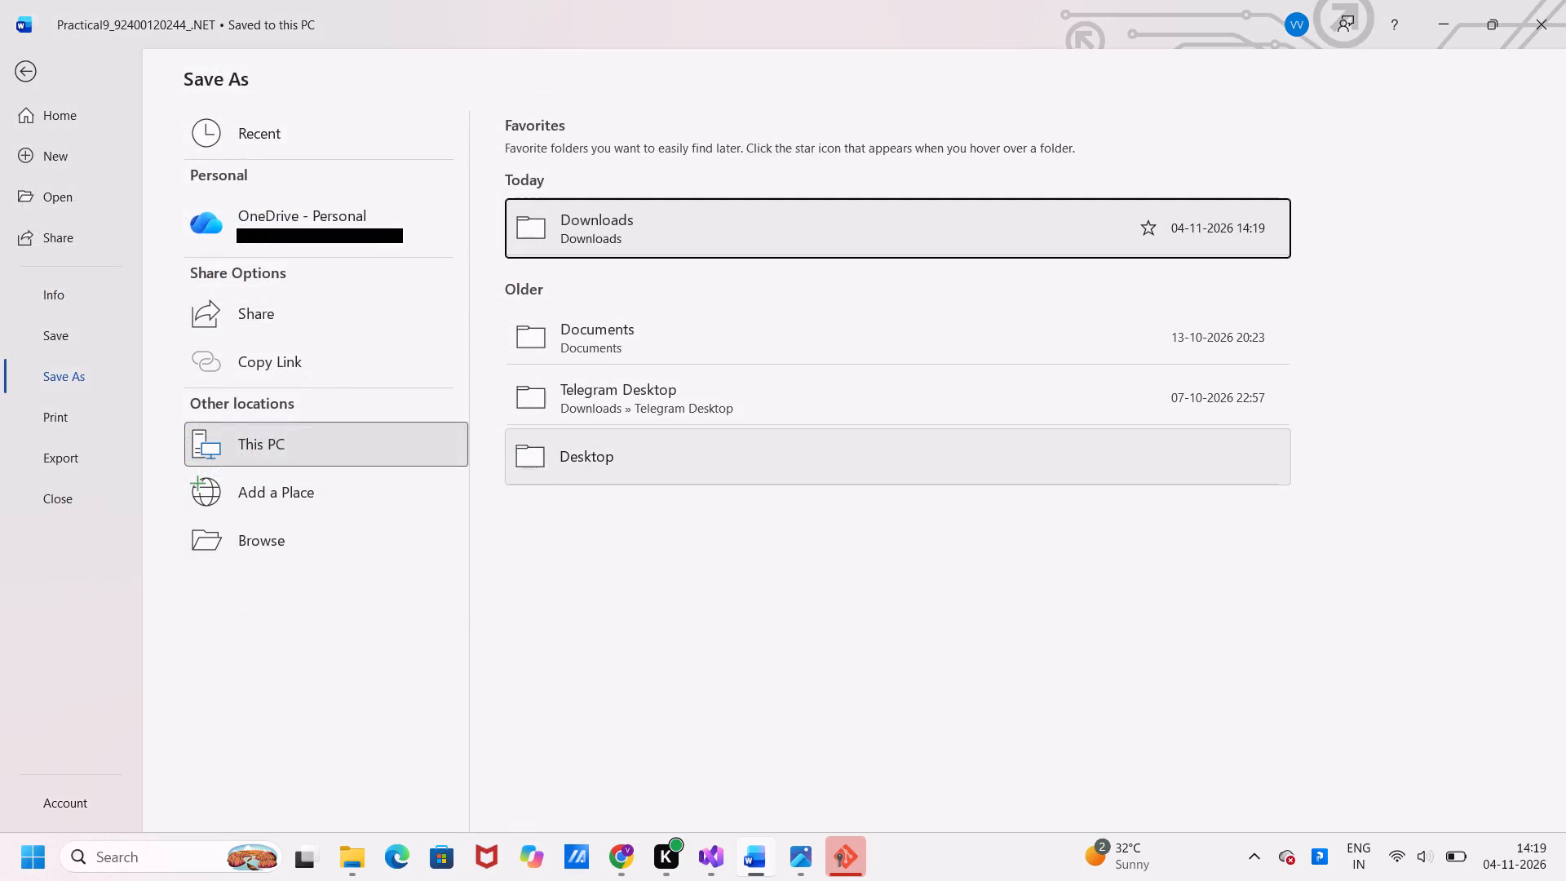
Review the exported Practical9 PDF from the first page through the code and screenshots to the GitHub link.
scroll(706, 436, down, 3)
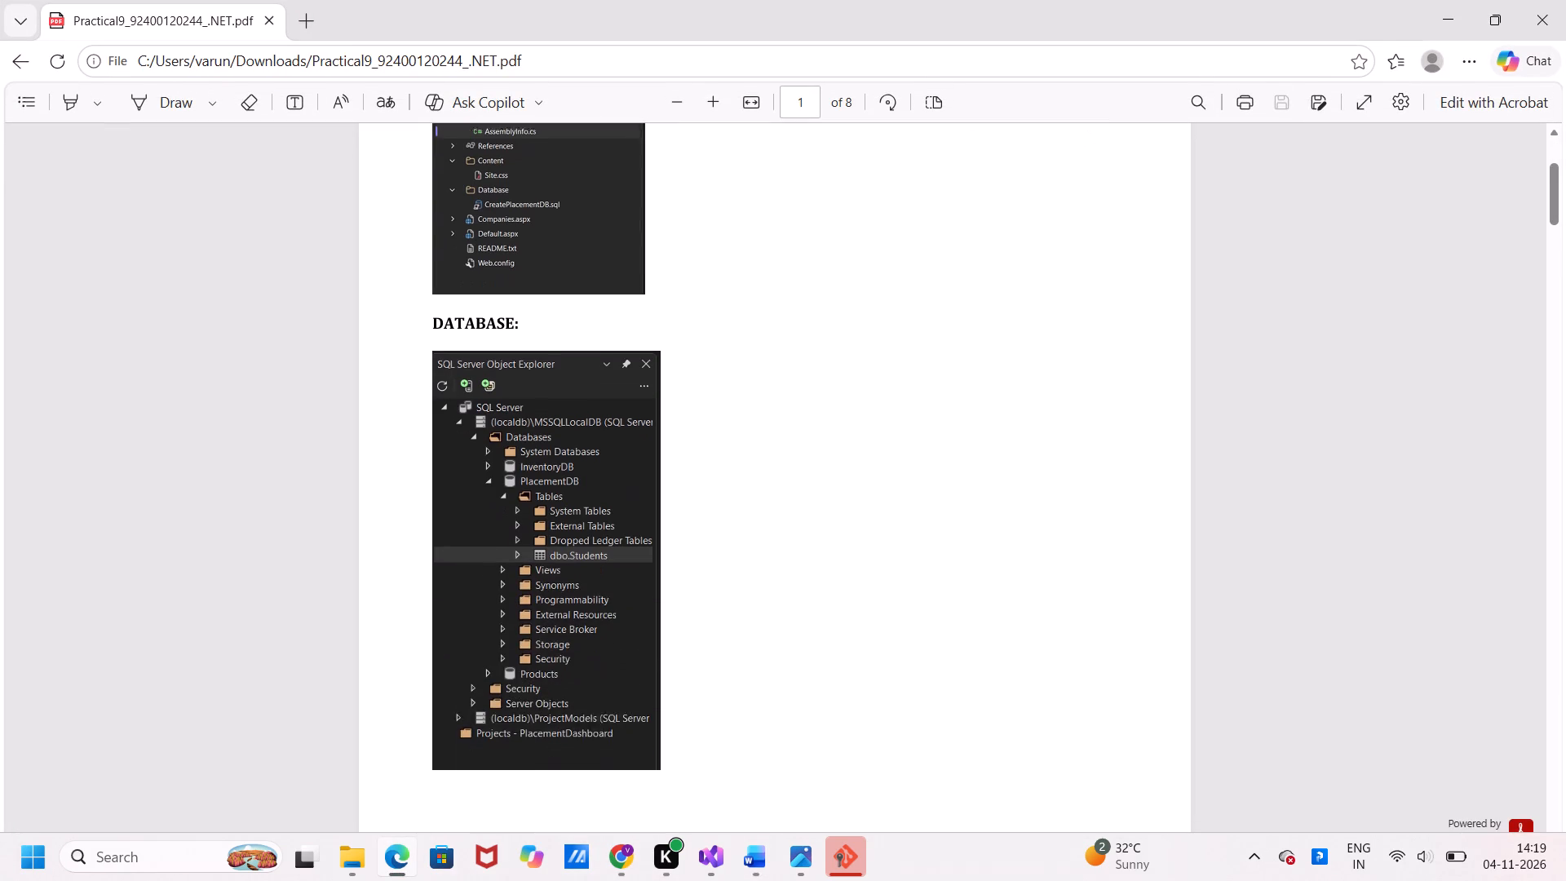
scroll(706, 436, down, 8)
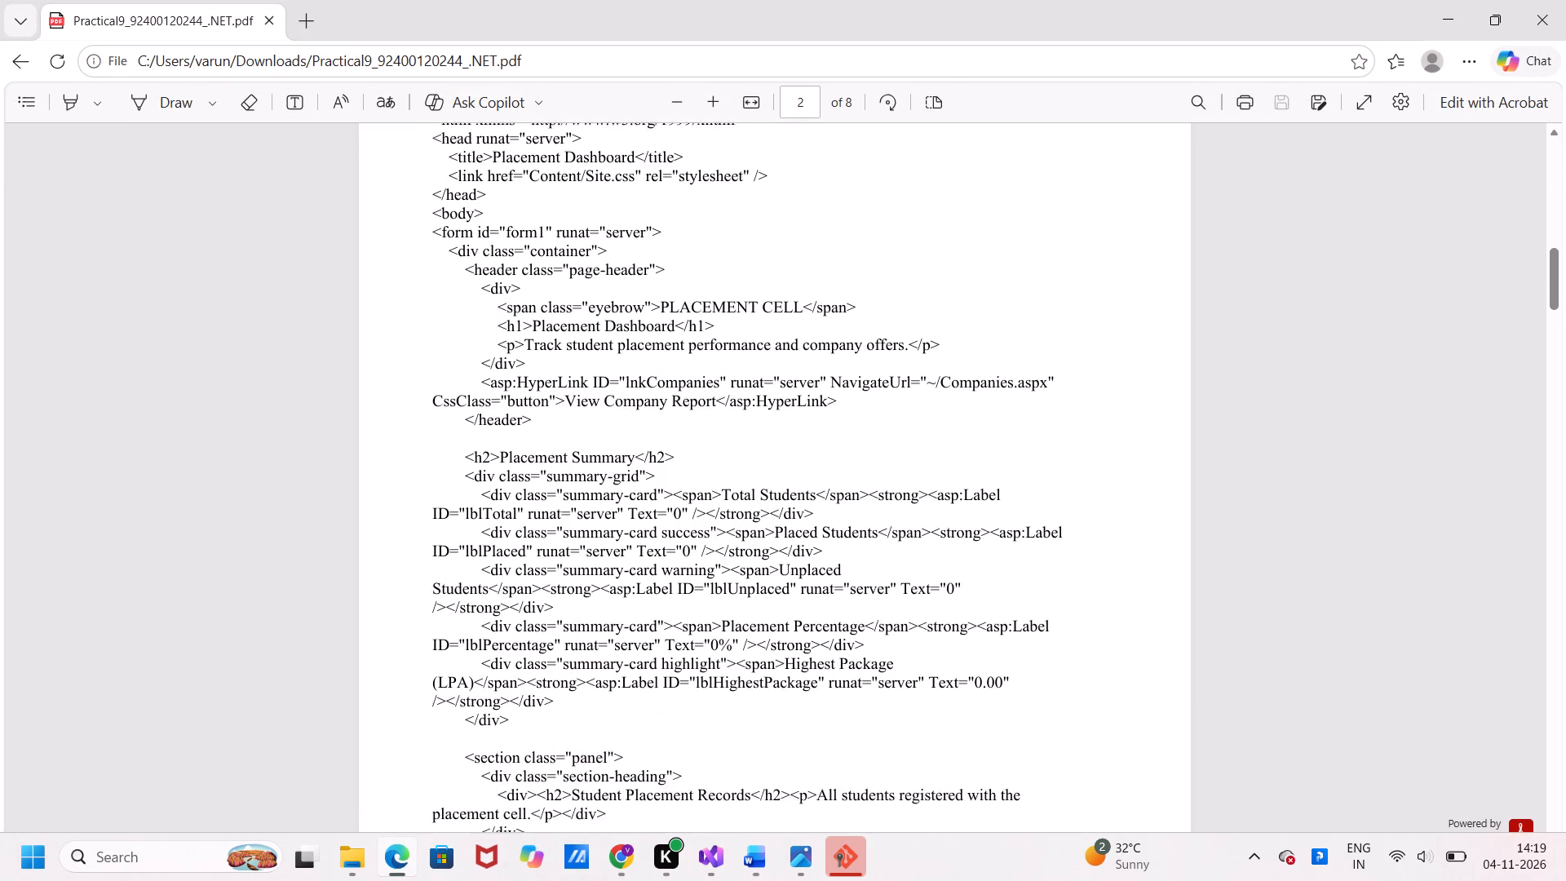
scroll(706, 436, down, 5)
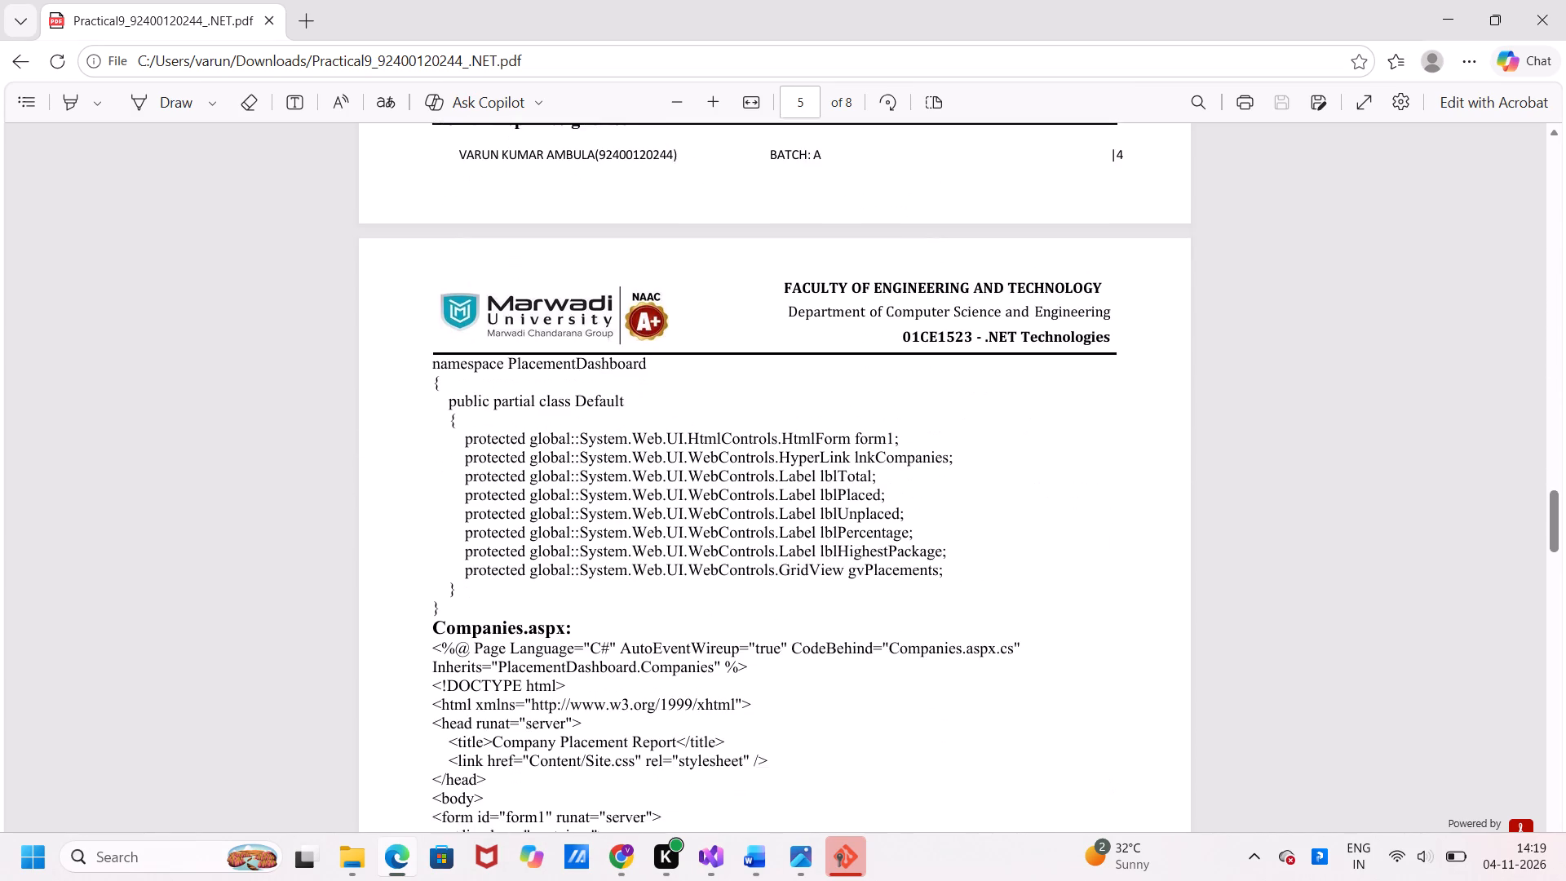
scroll(706, 436, down, 9)
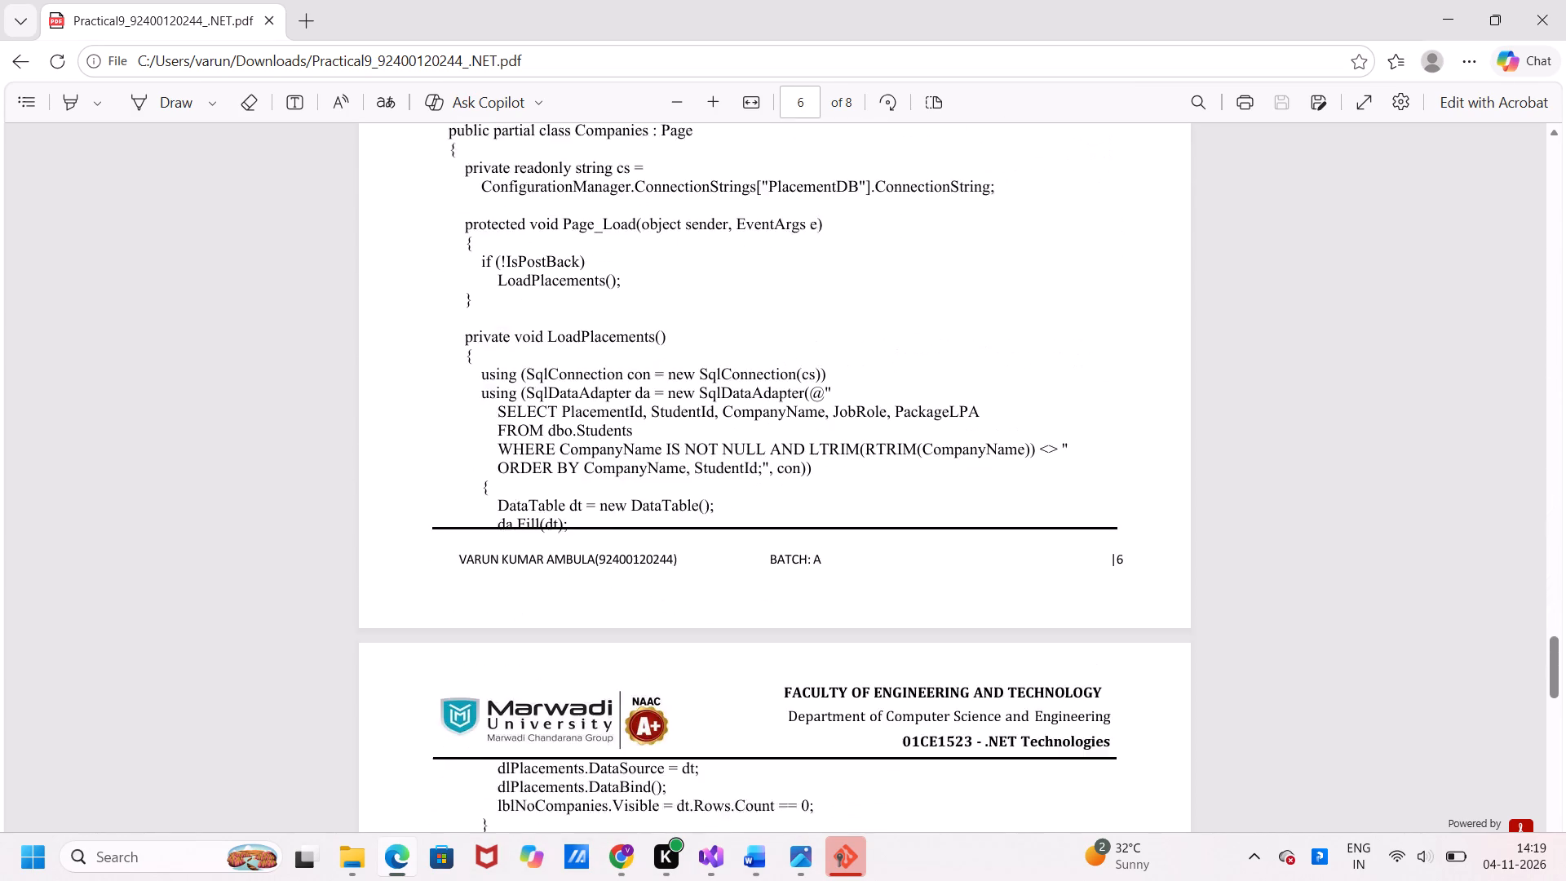
scroll(706, 436, down, 5)
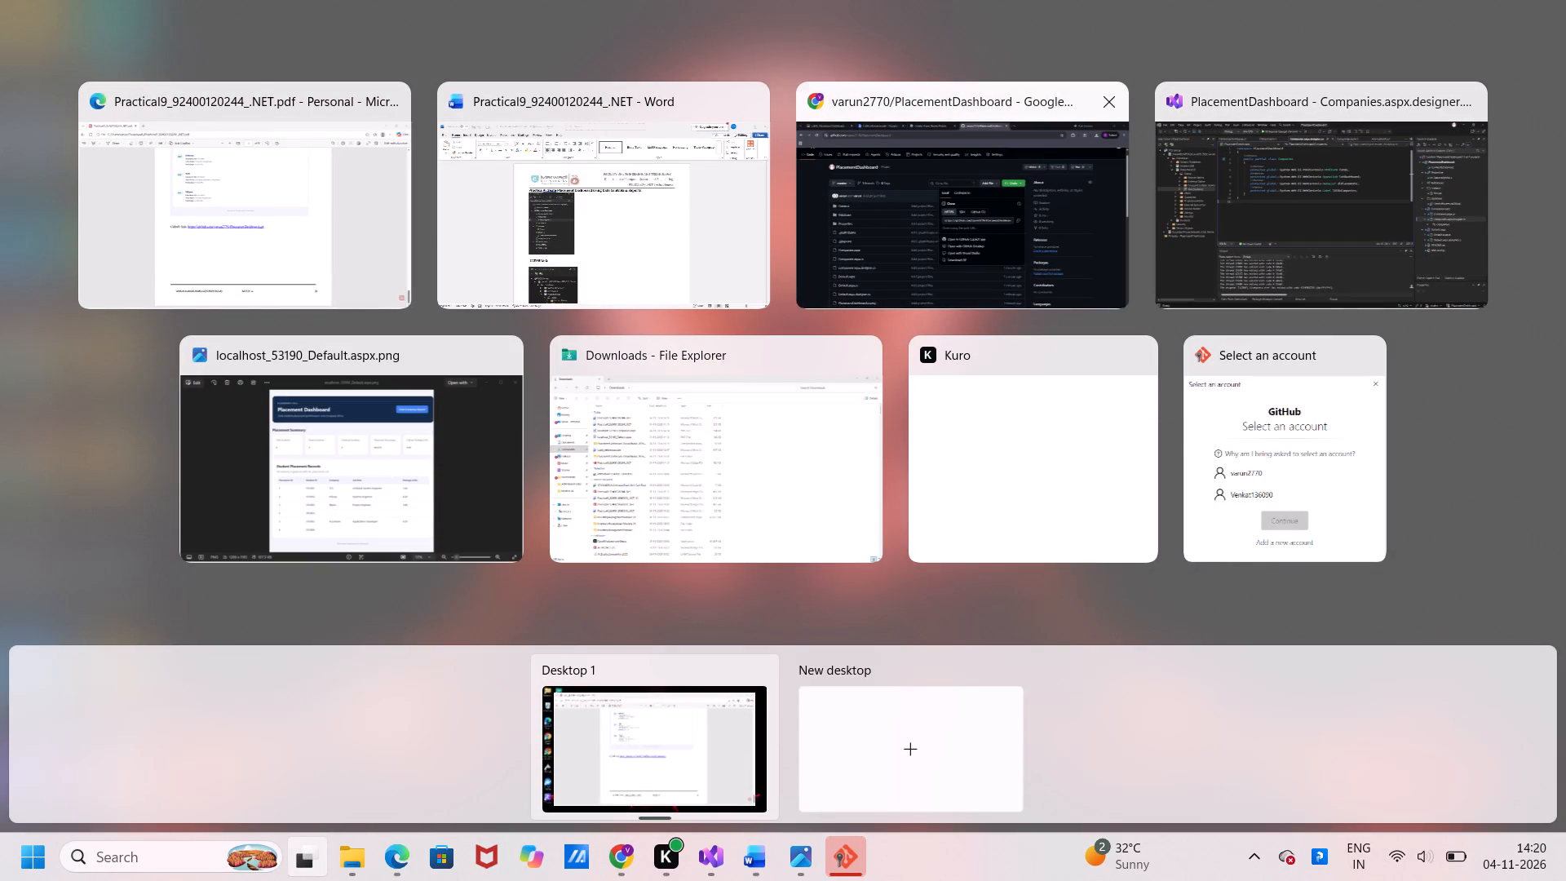
Switch to Google Classroom in Chrome, leave the Lab9 reference PDF and open the Lab Experiment 9 assignment in the .NET Technologies class.
click(1034, 201)
click(155, 0)
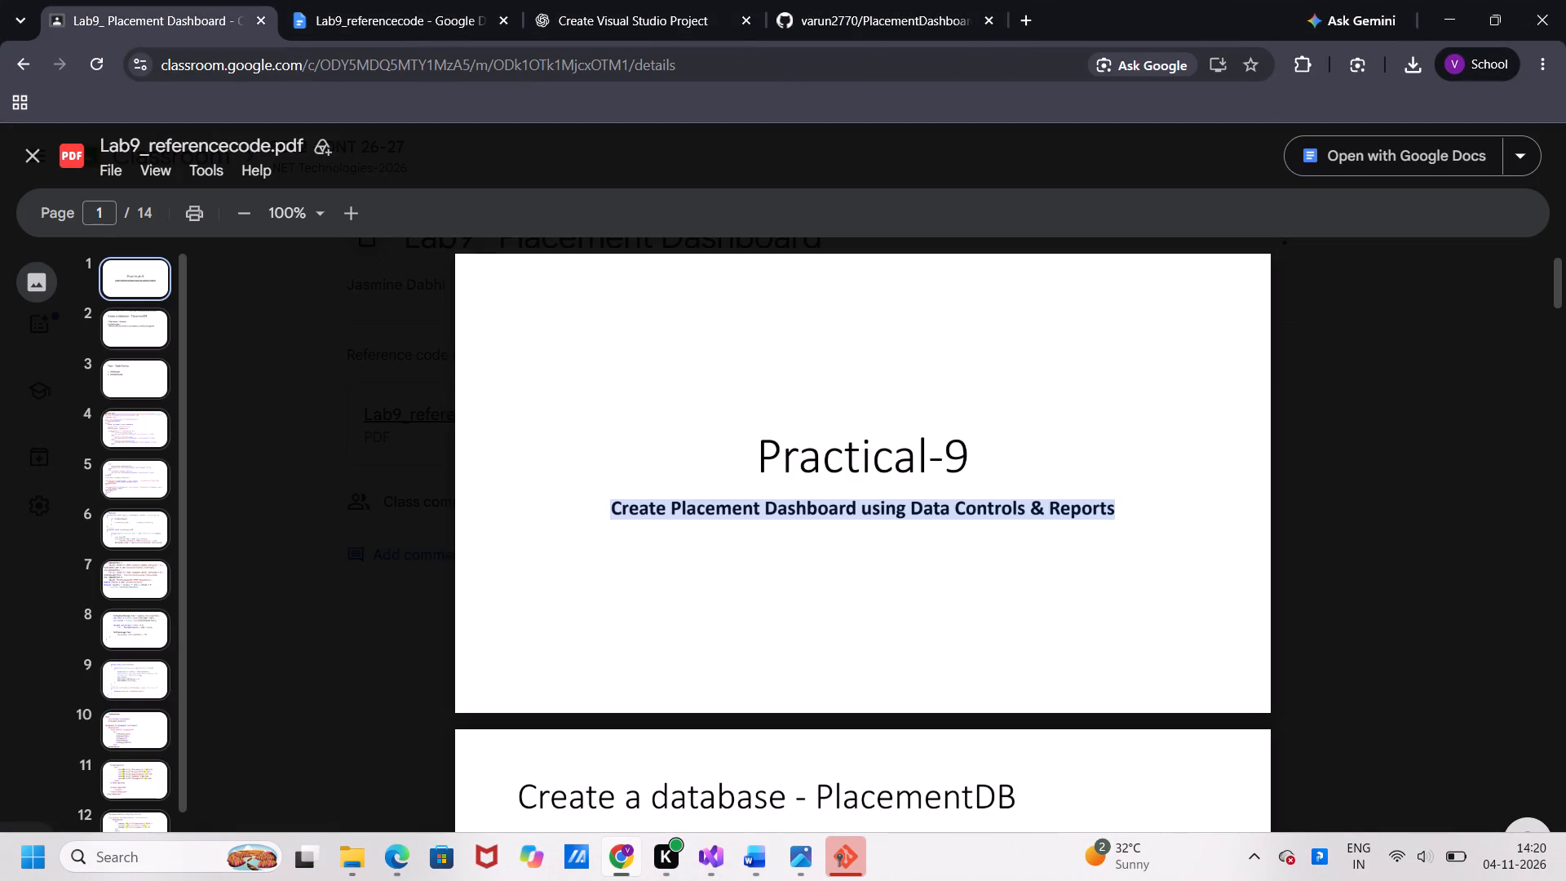
click(24, 156)
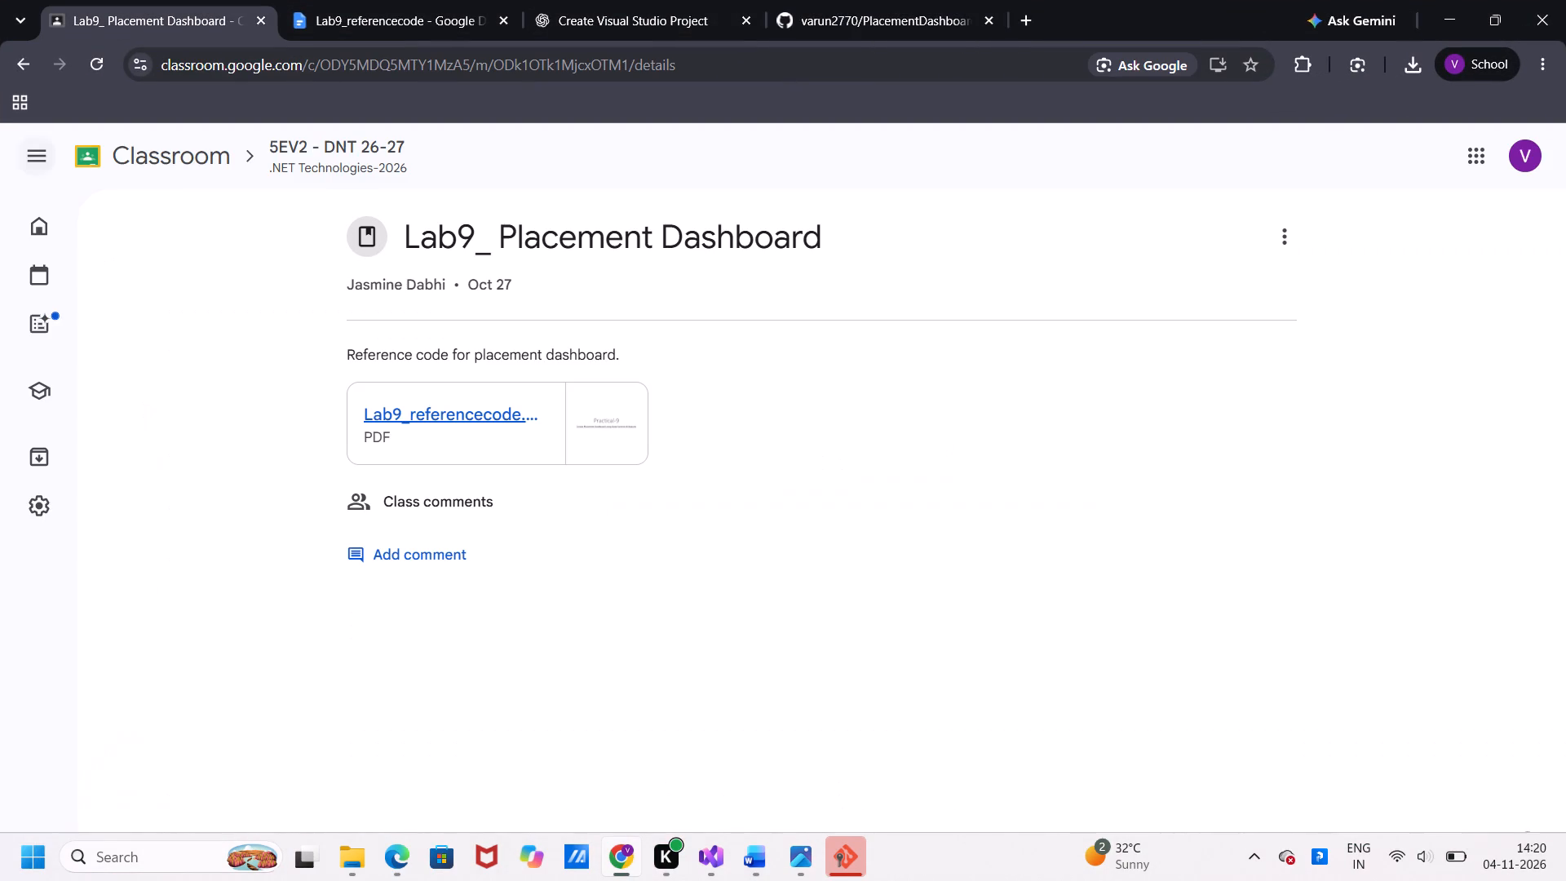
scroll(477, 436, right, 12)
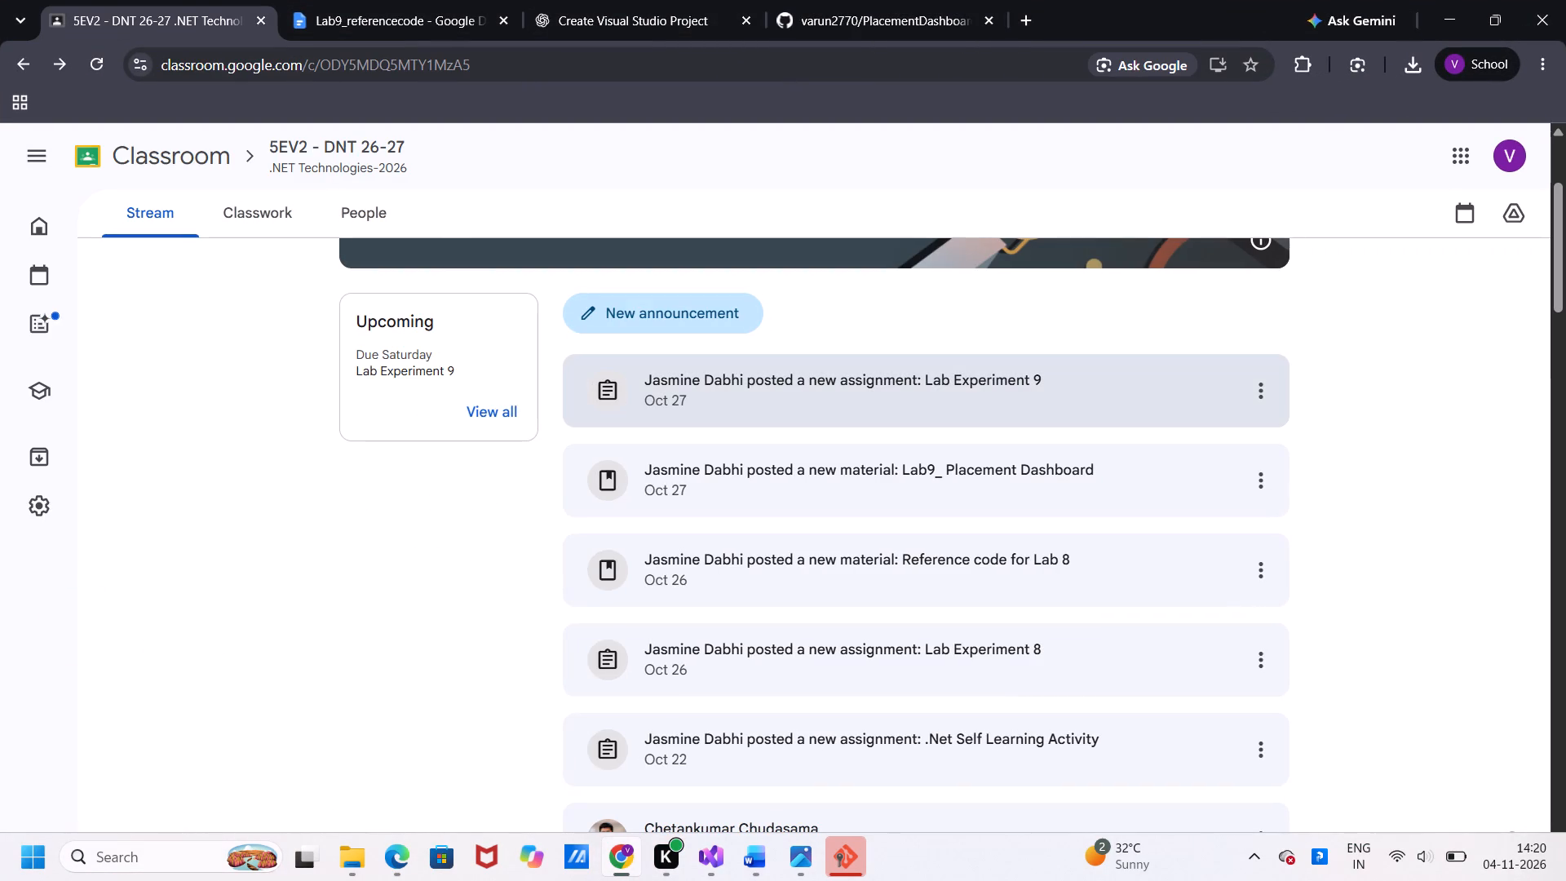
click(931, 426)
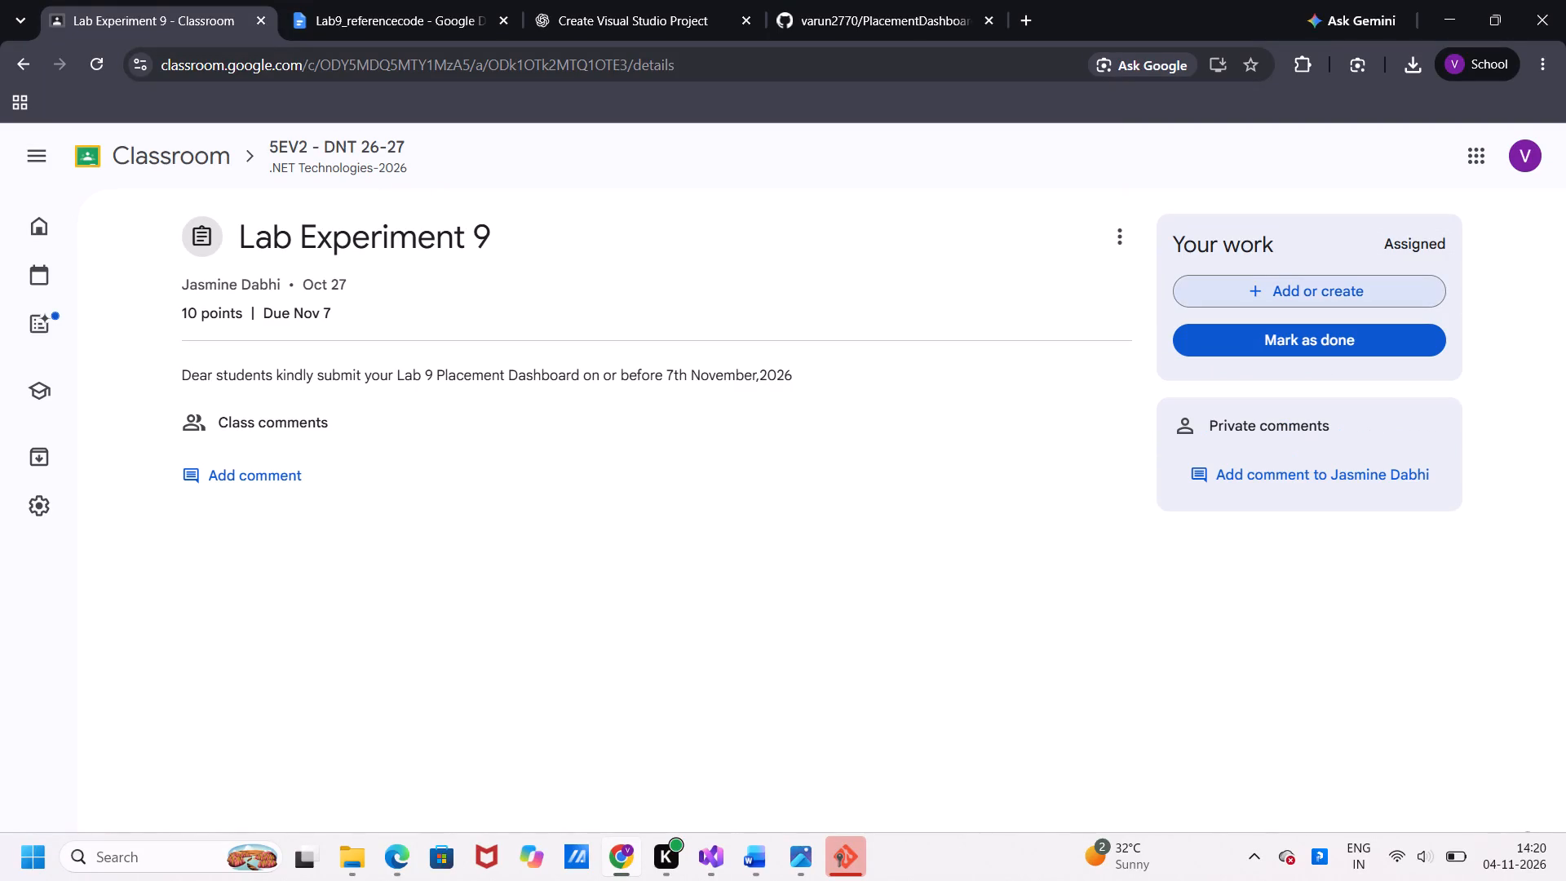
Open the file upload dialog for the Lab Experiment 9 assignment's own work.
click(1236, 295)
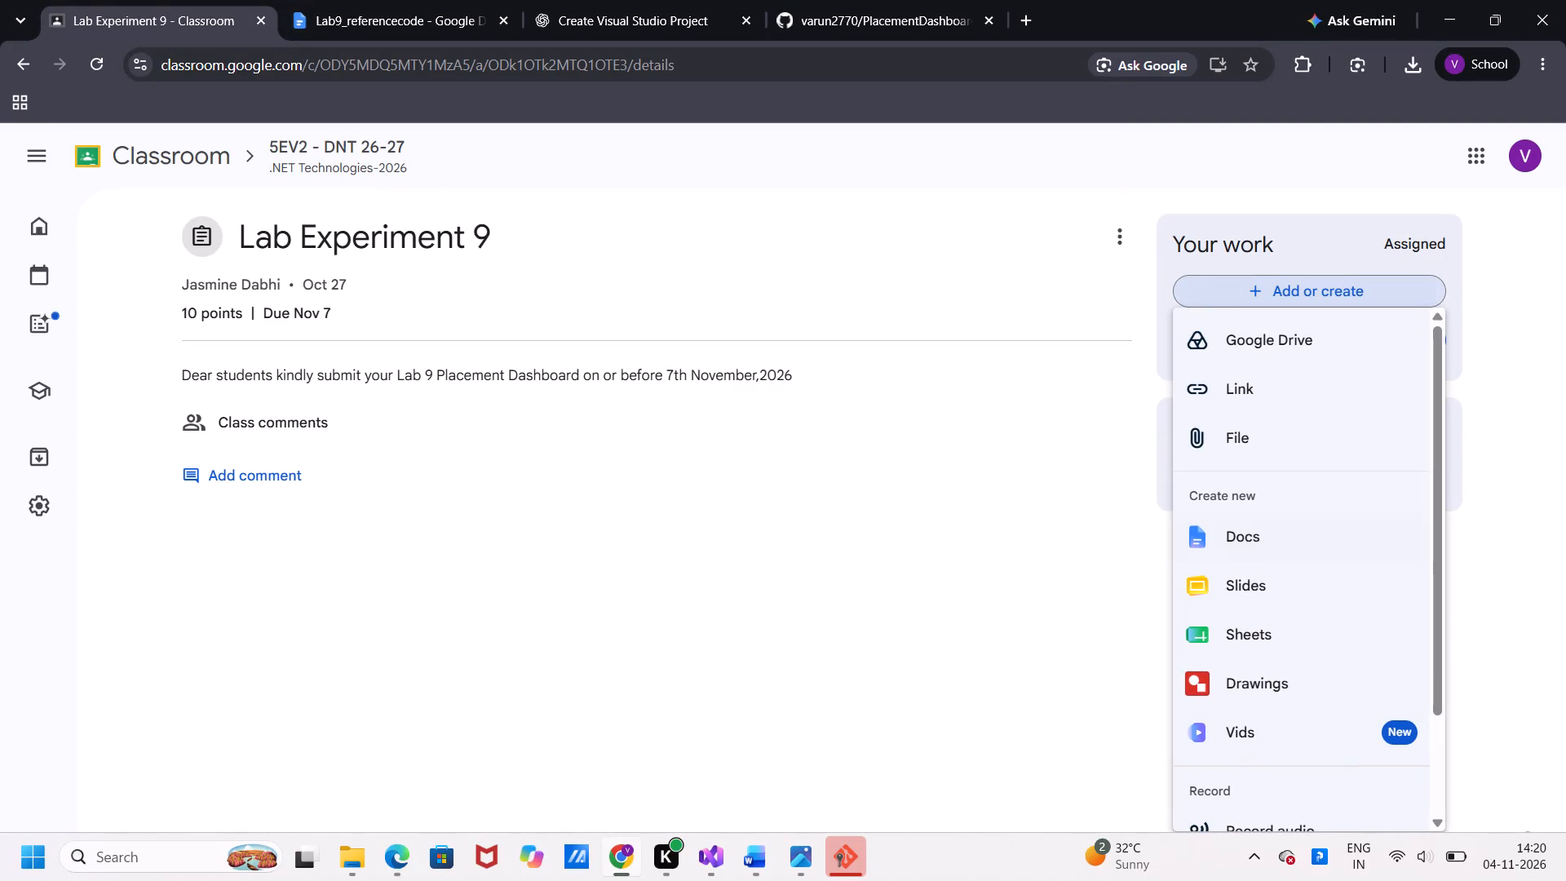
click(1259, 450)
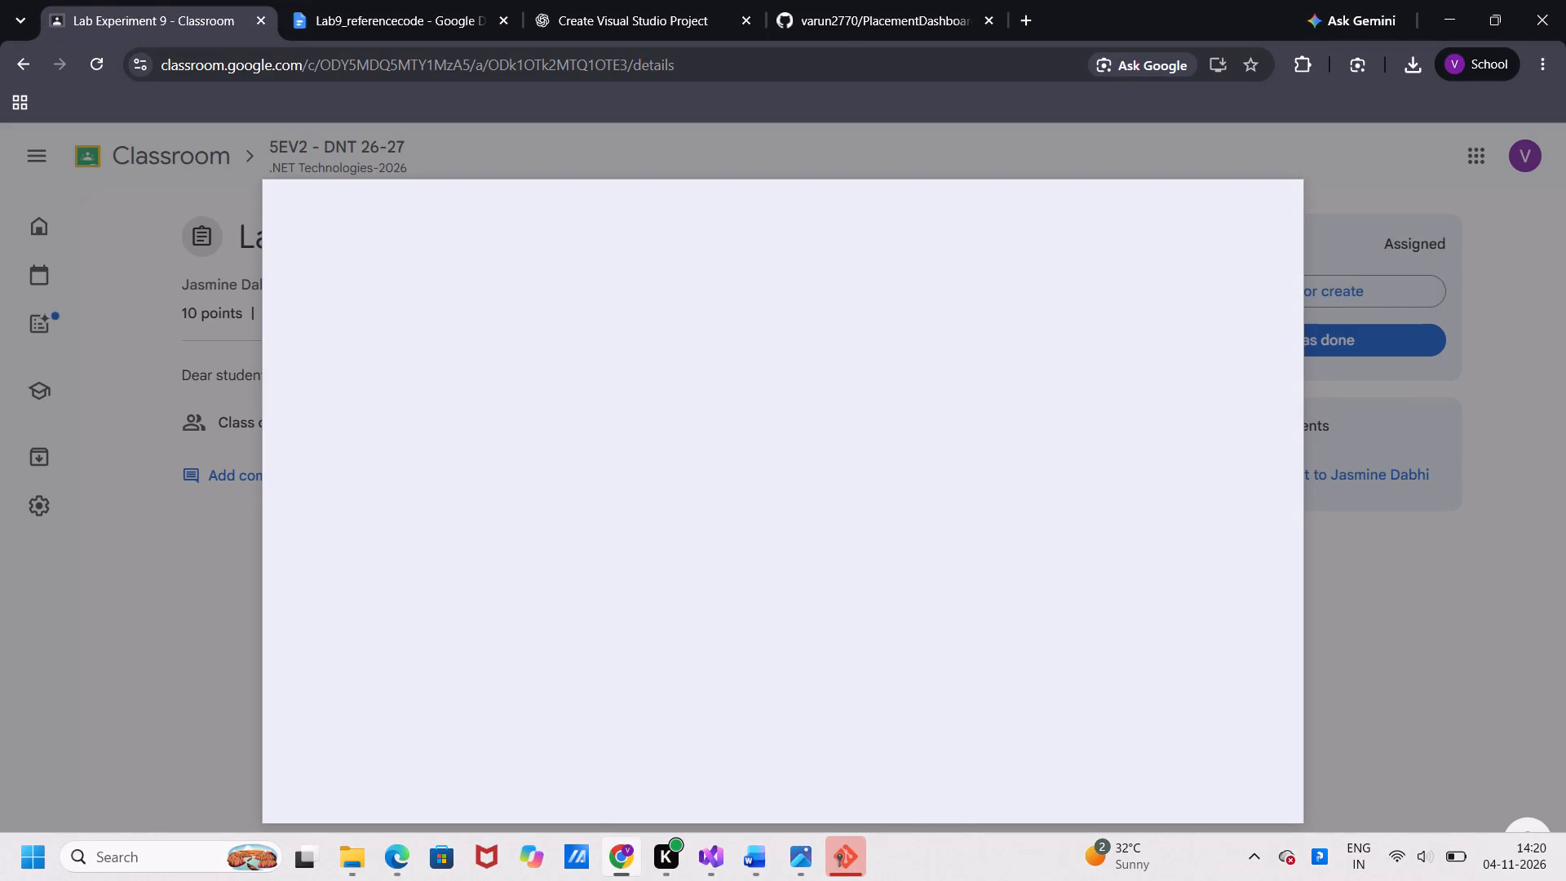
click(789, 632)
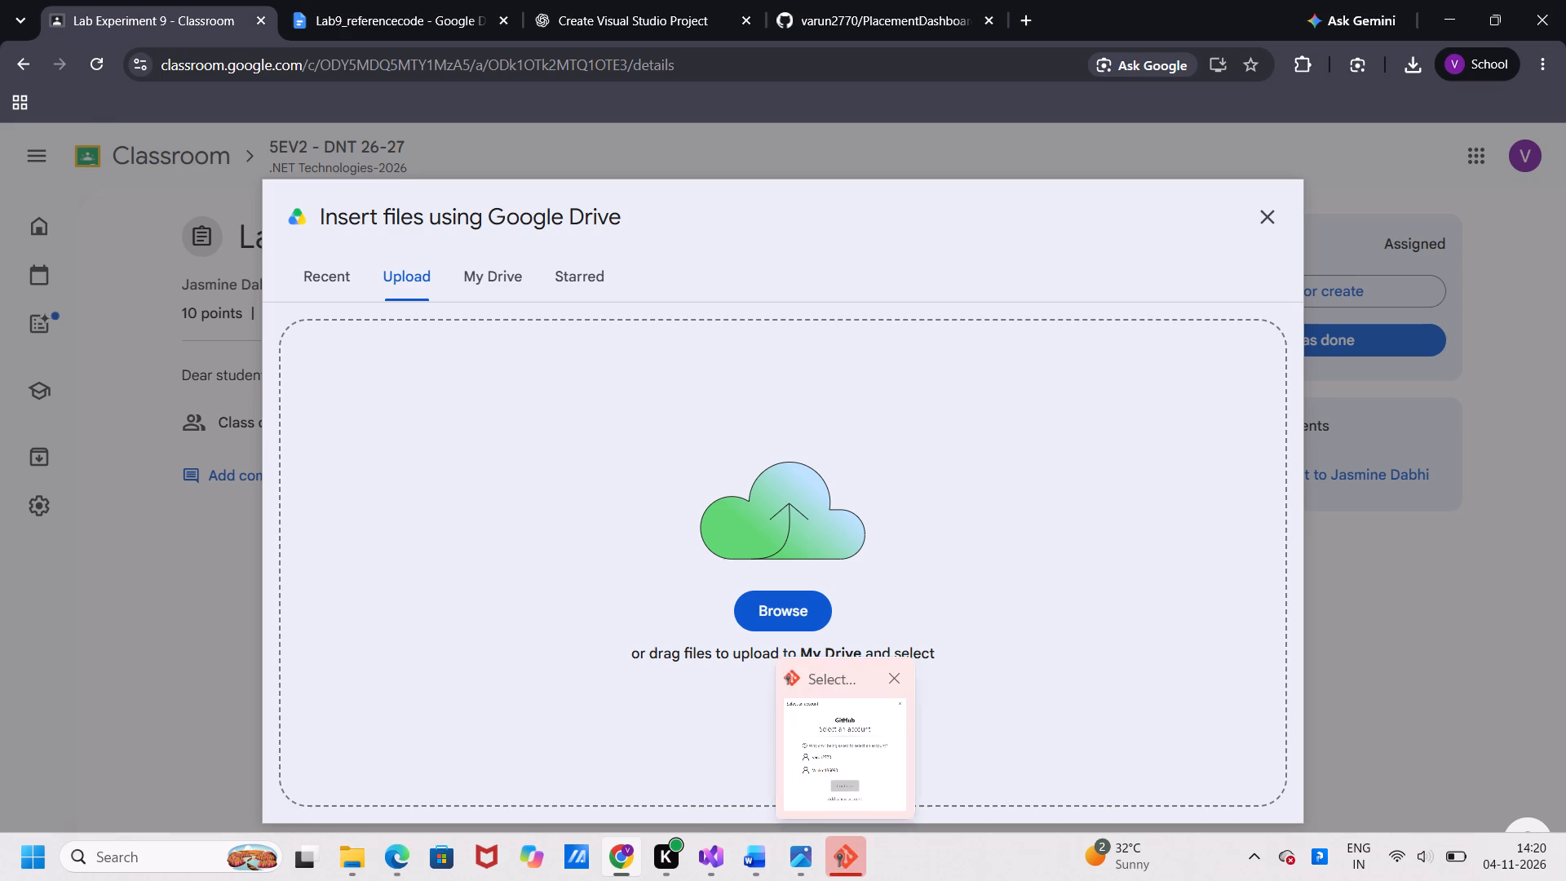
Complete the pending GitHub account request with the account that owns the PlacementDashboard repository.
click(862, 780)
click(721, 436)
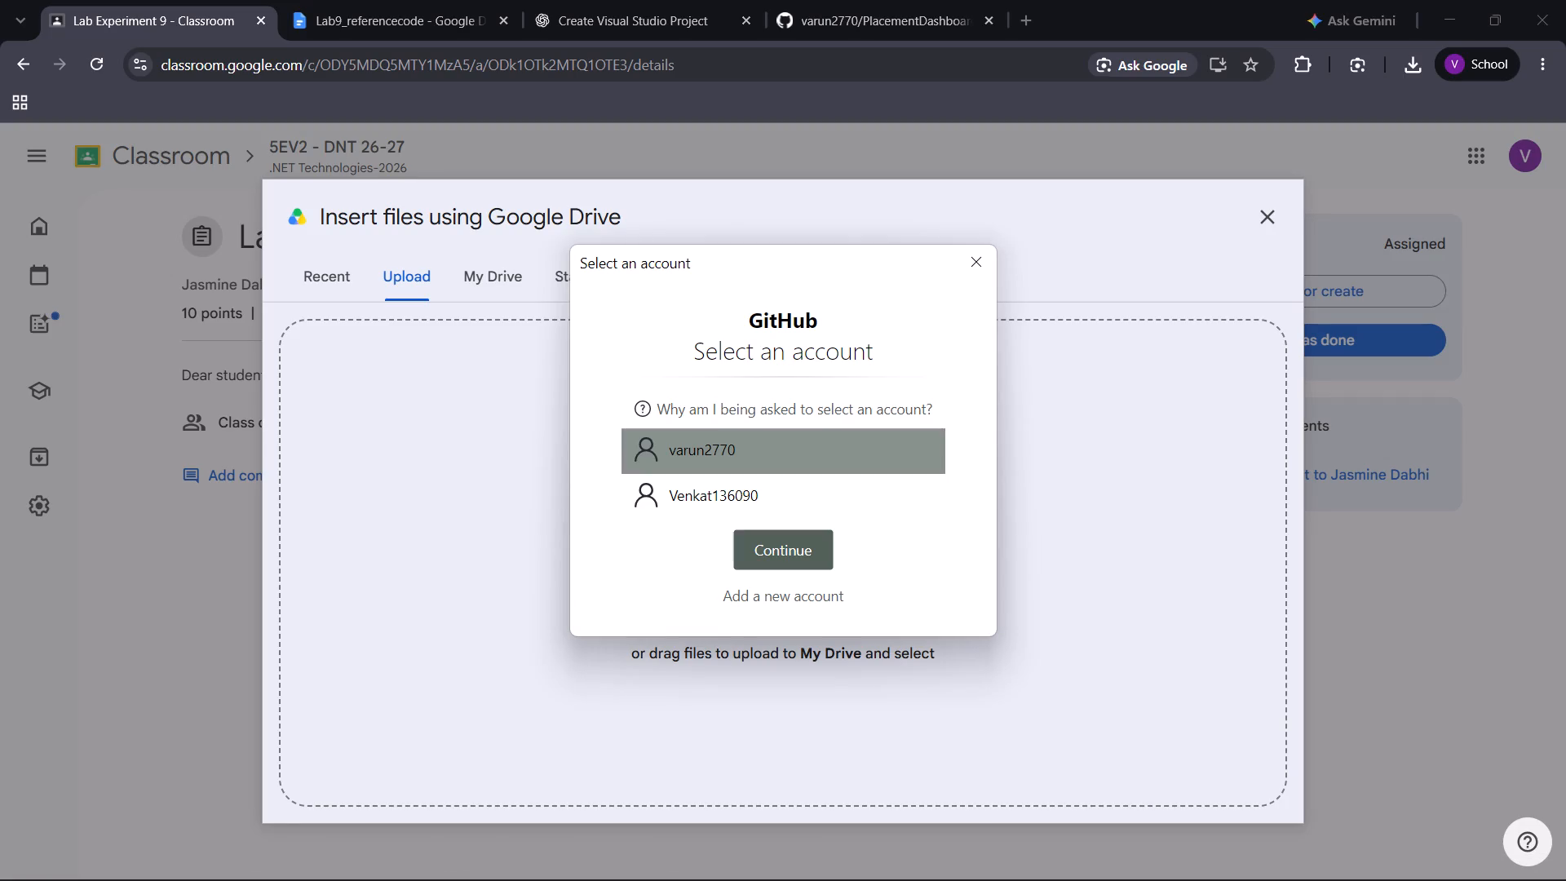
click(794, 555)
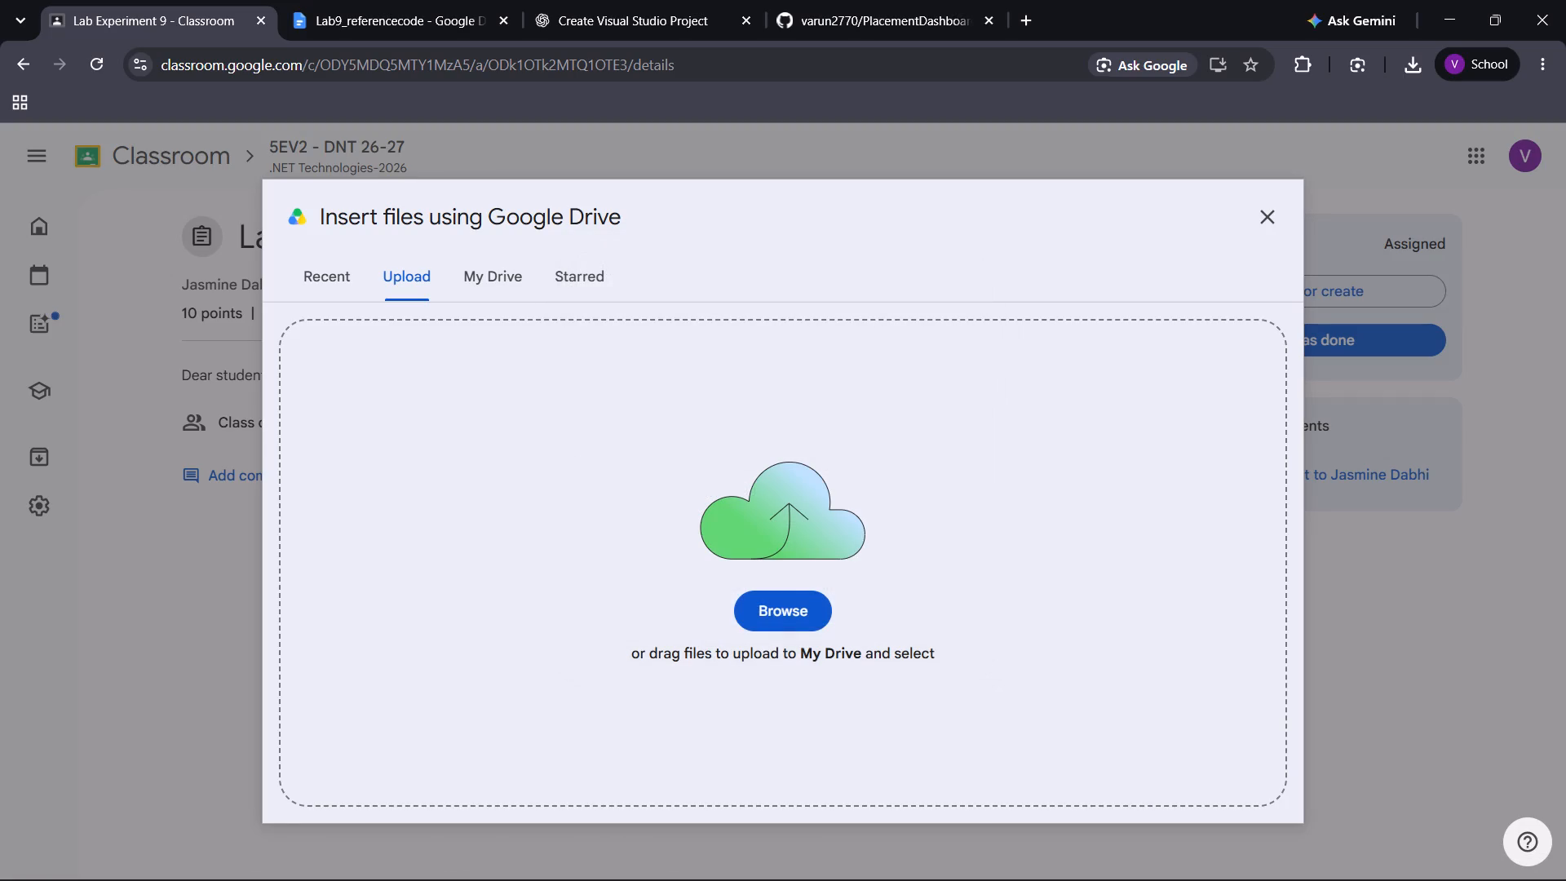
Upload the Practical9 PDF from Downloads as the attachment for Lab Experiment 9.
click(808, 615)
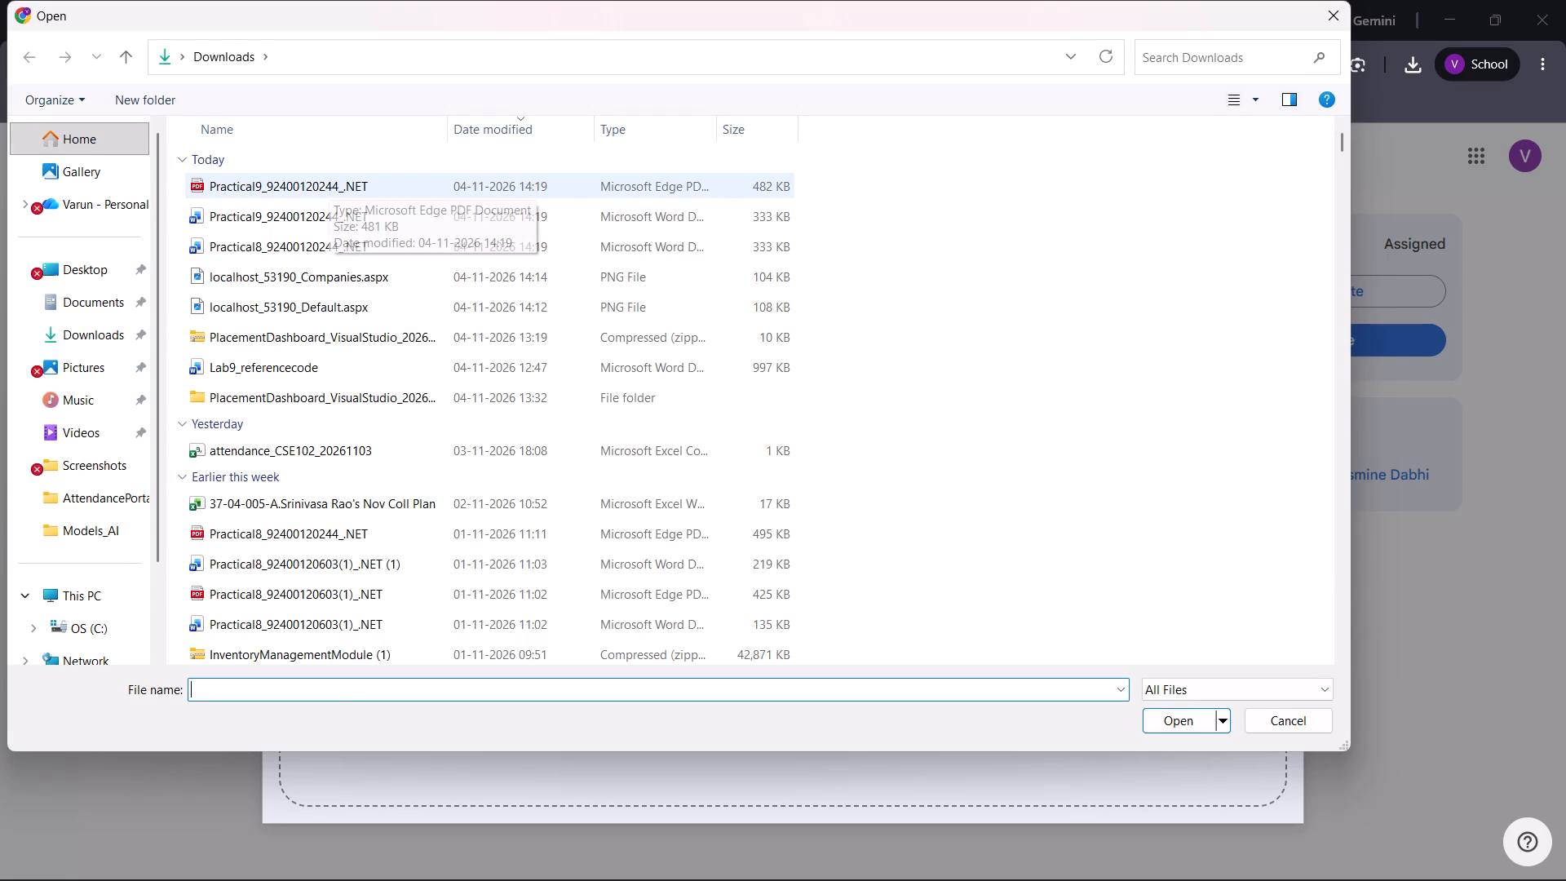
double_click(329, 185)
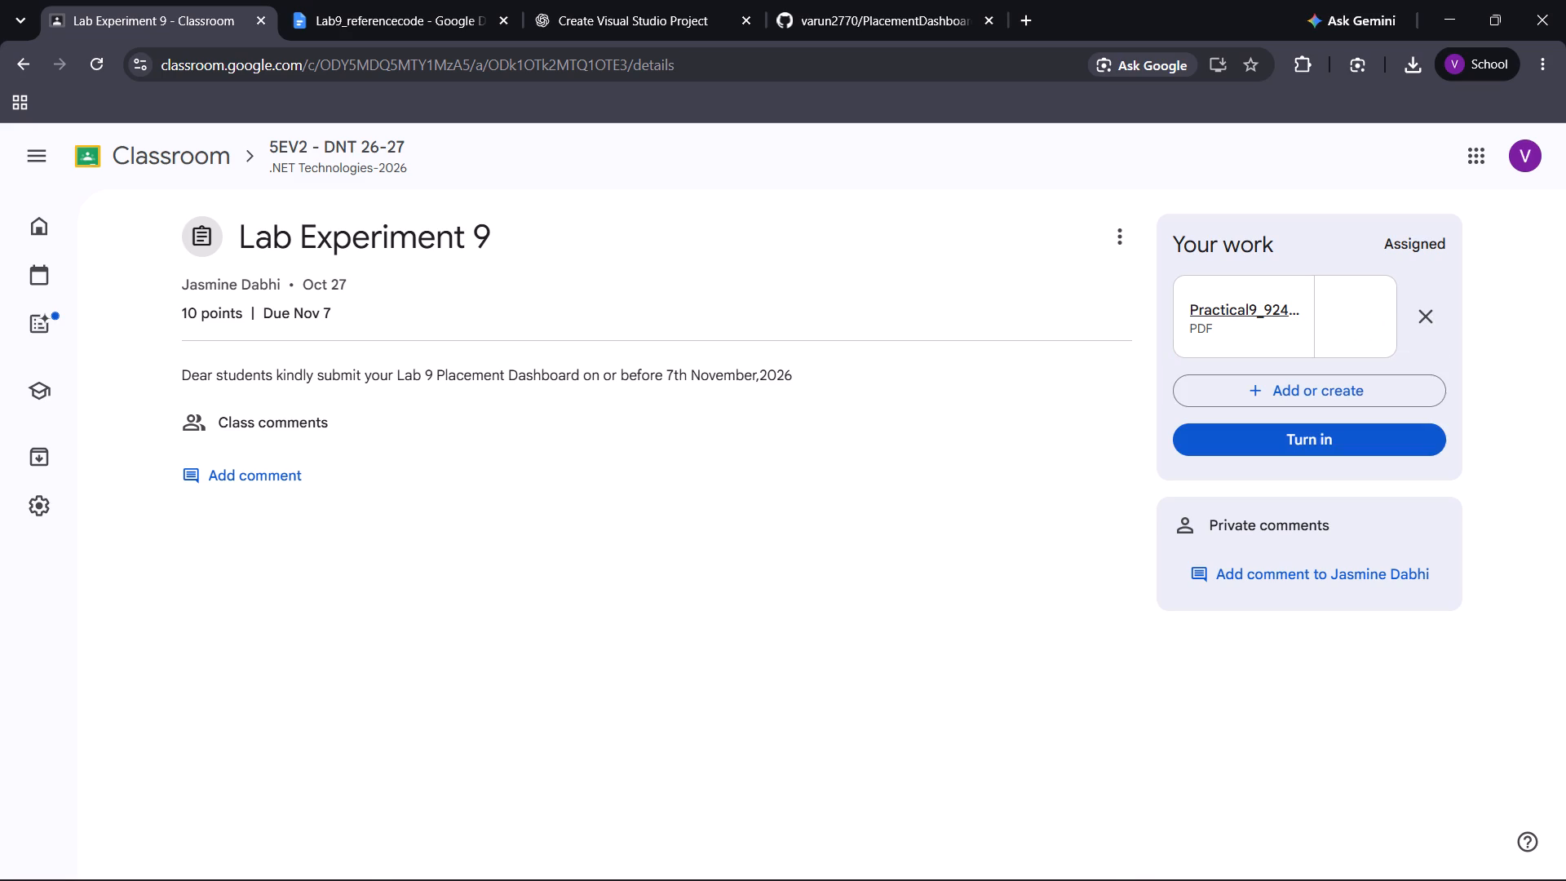
Turn in Lab Experiment 9 with the attached Practical9 PDF and confirm the submission.
click(1296, 427)
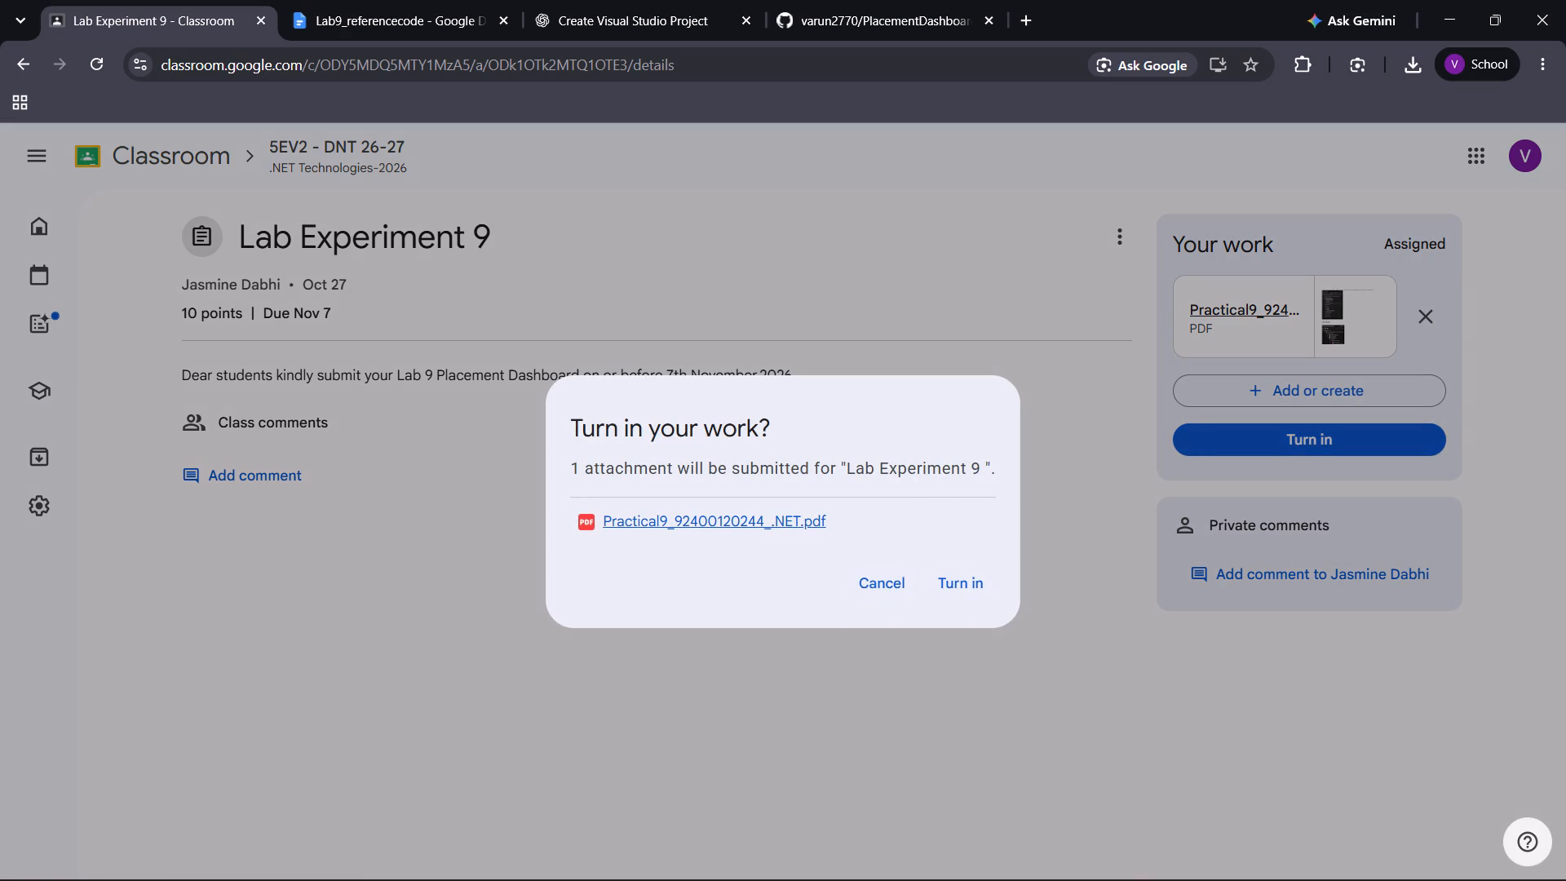
click(998, 582)
click(980, 585)
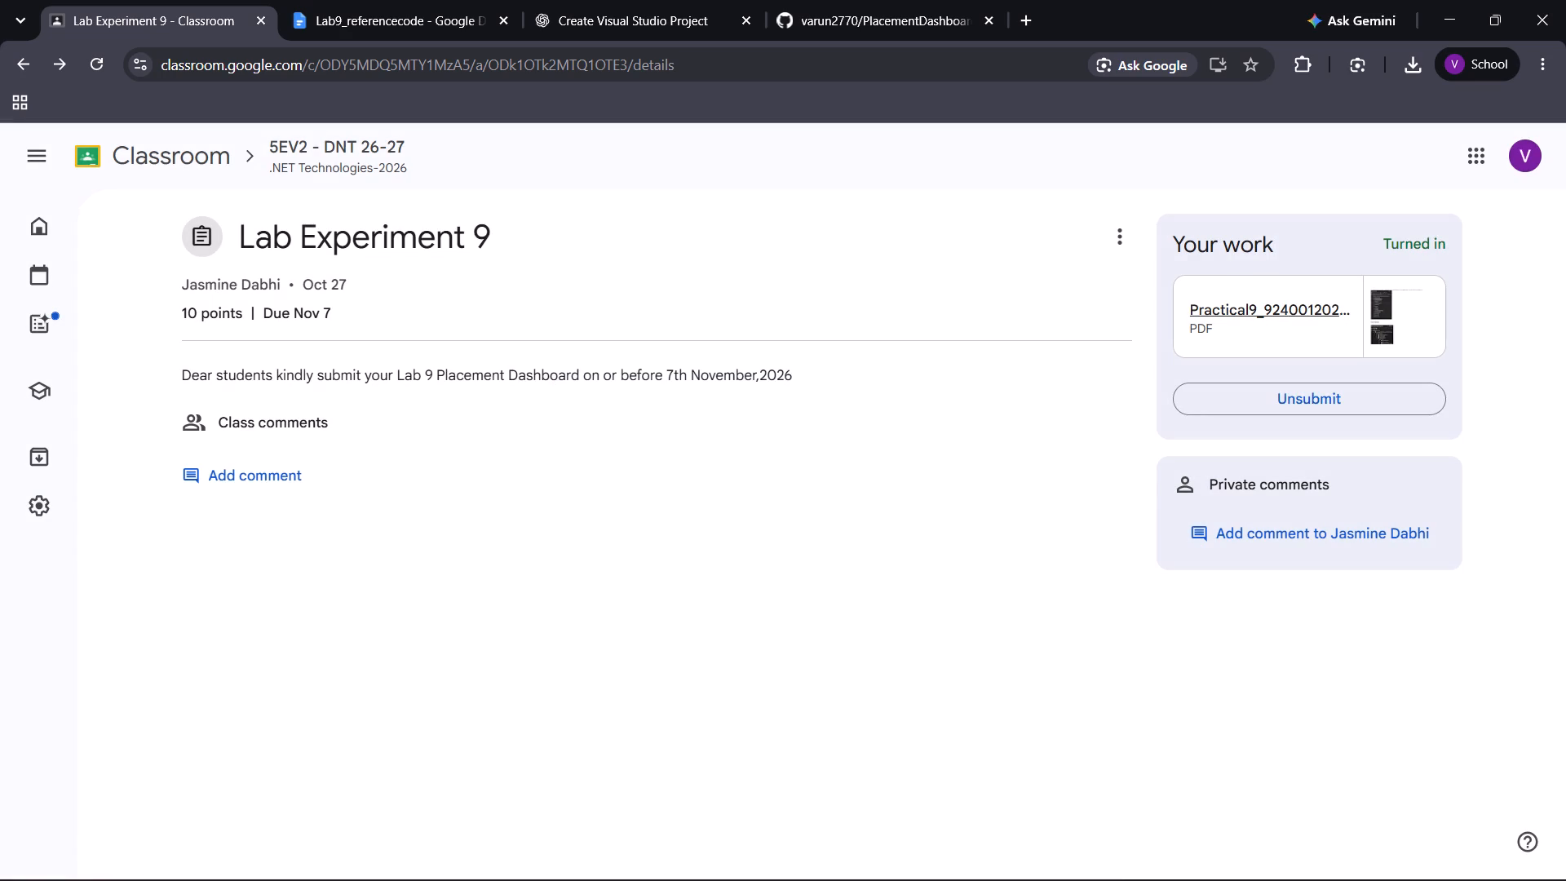
Go back to the Classroom home page and open the DWDM 2026-2027 (Lab A) class.
scroll(761, 553, right, 14)
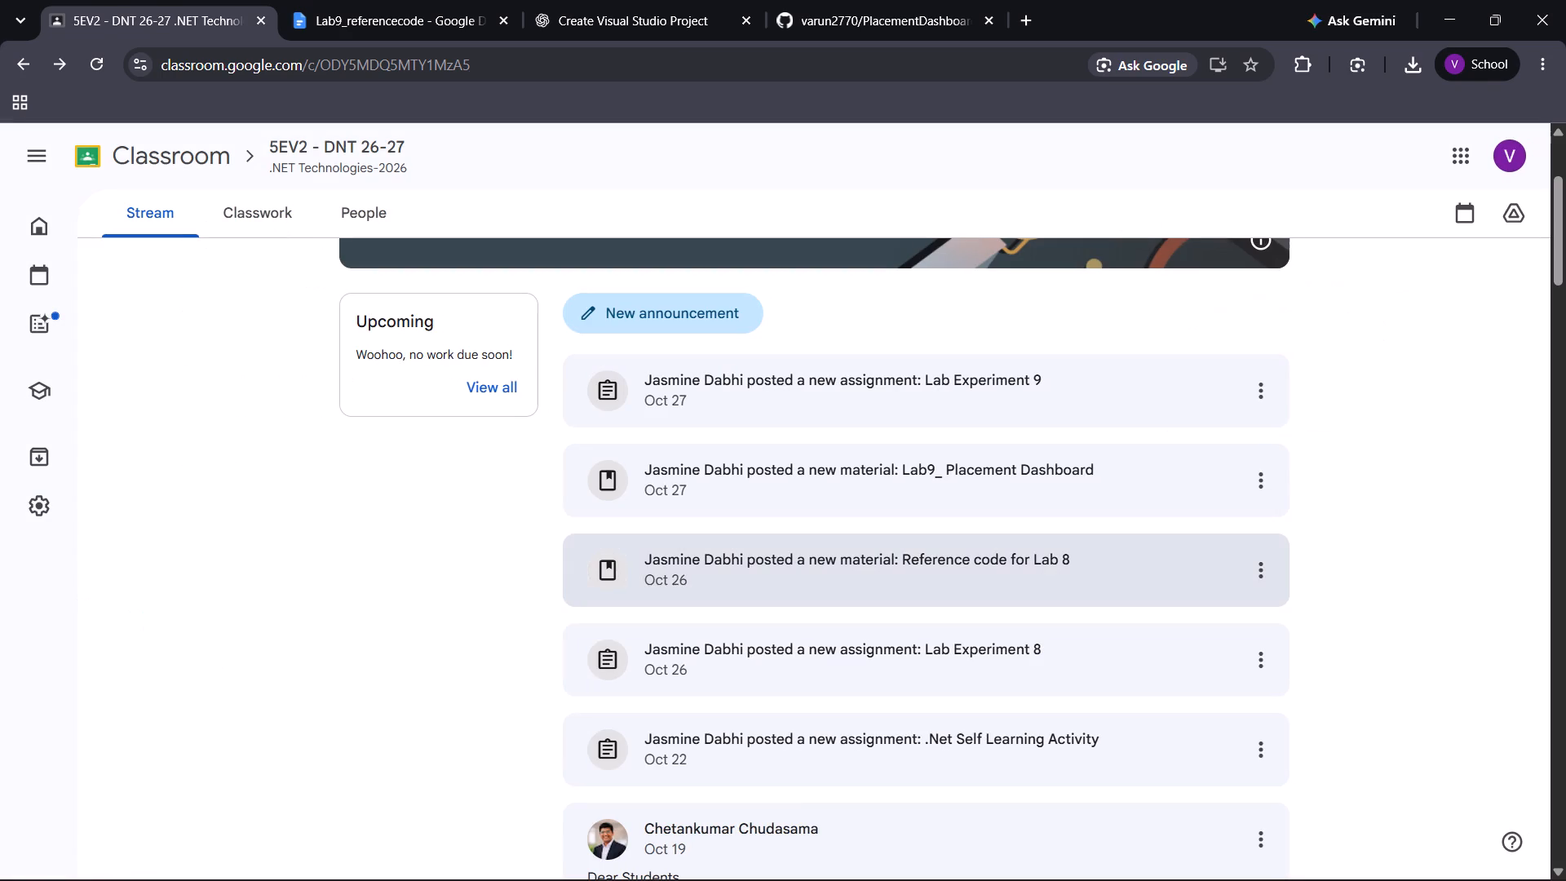
scroll(761, 553, up, 5)
scroll(761, 553, right, 12)
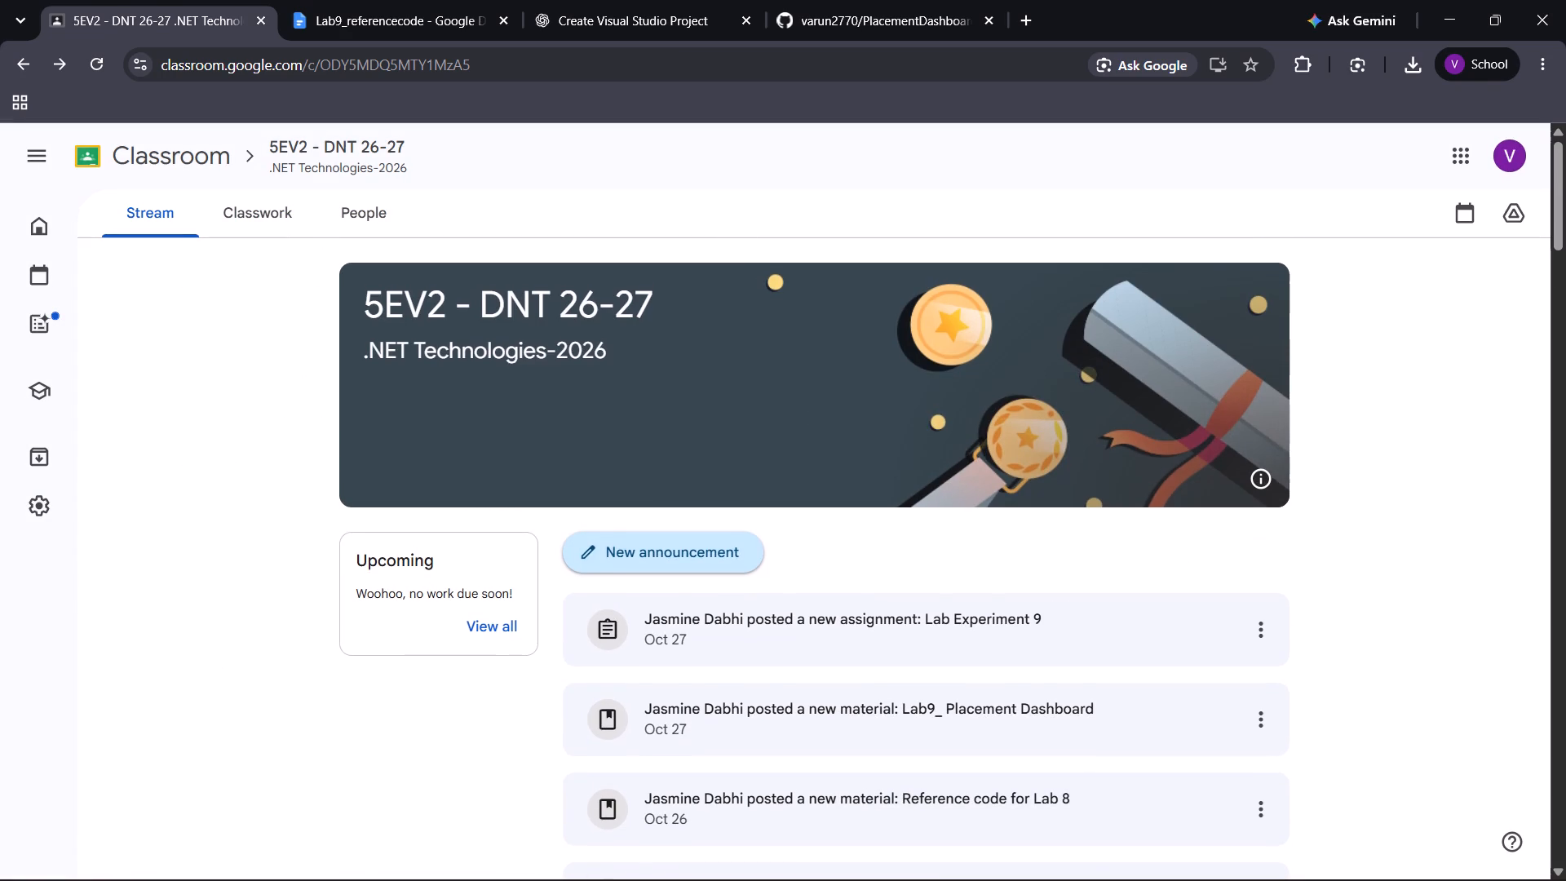
scroll(761, 553, right, 16)
scroll(859, 487, down, 3)
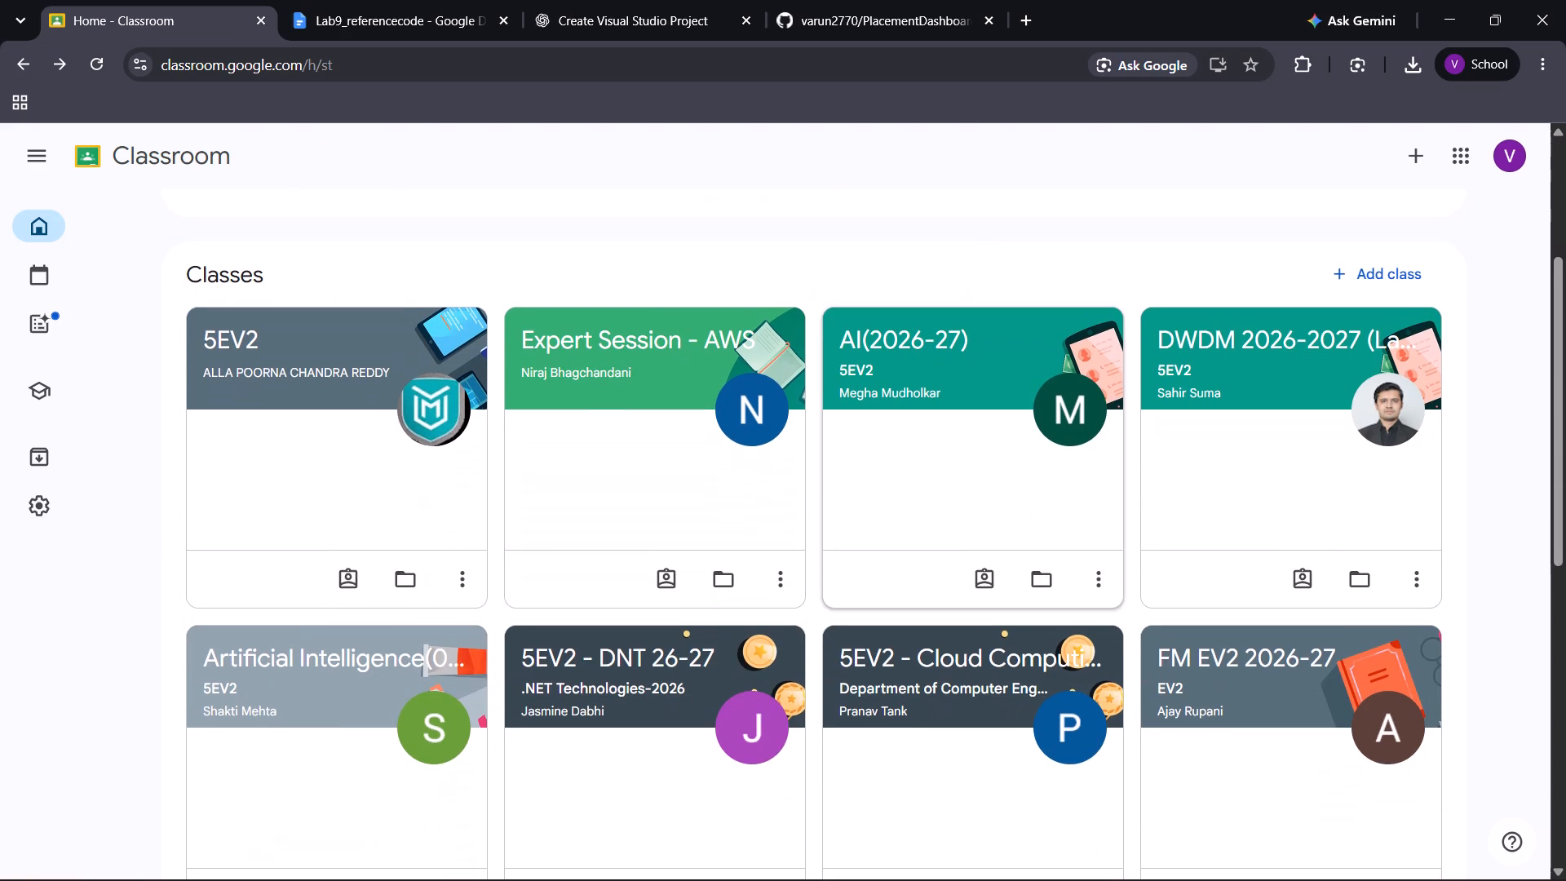
click(1289, 317)
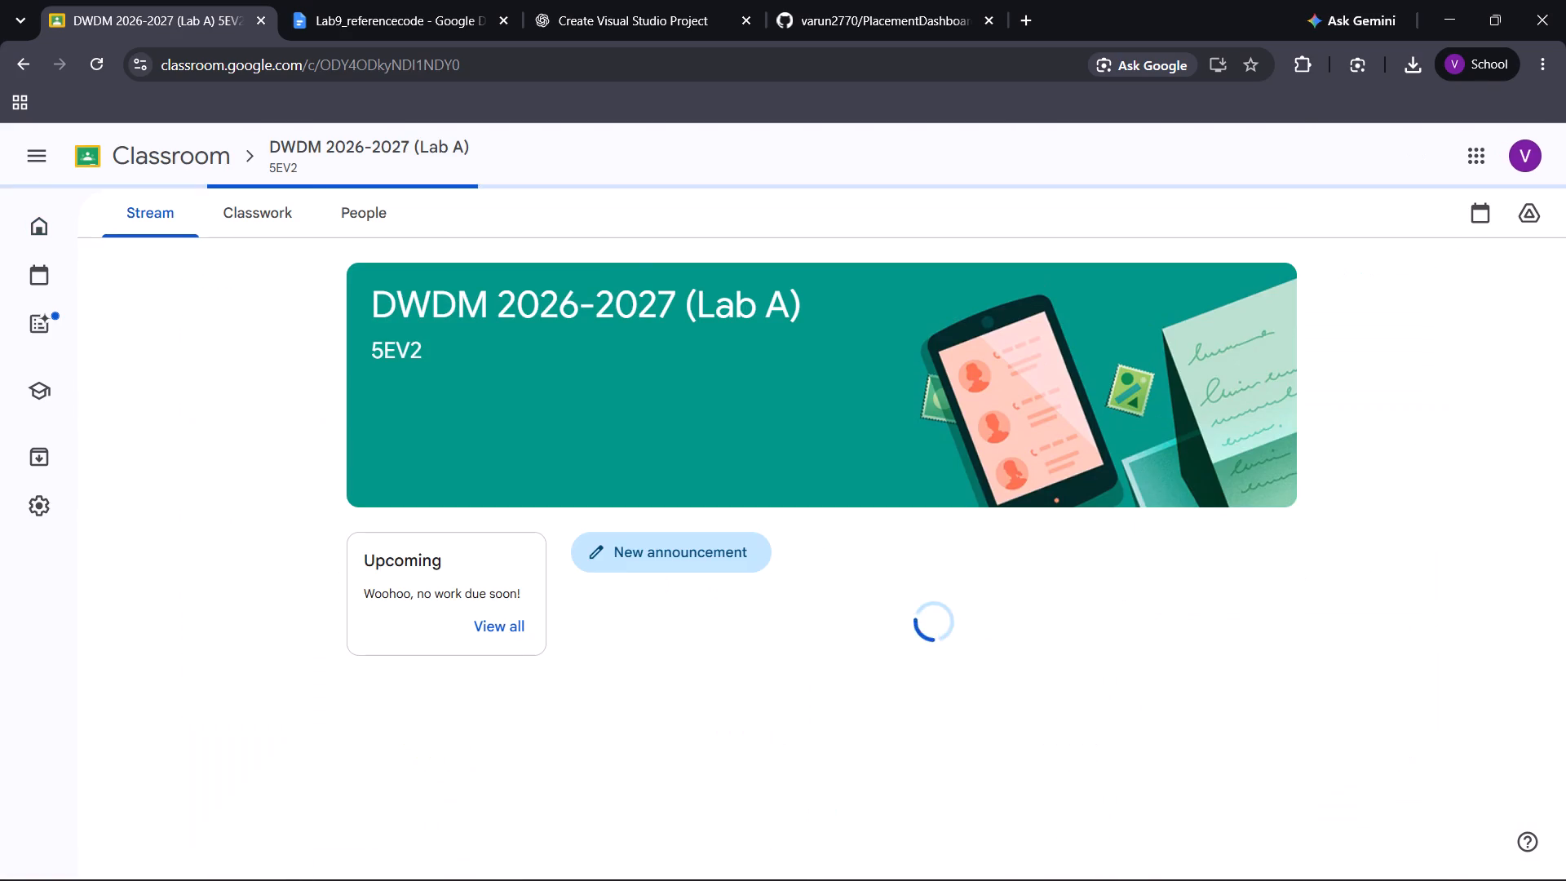
Look through the DWDM class stream for posted assignments and open the Practical 12 assignment.
scroll(695, 494, down, 6)
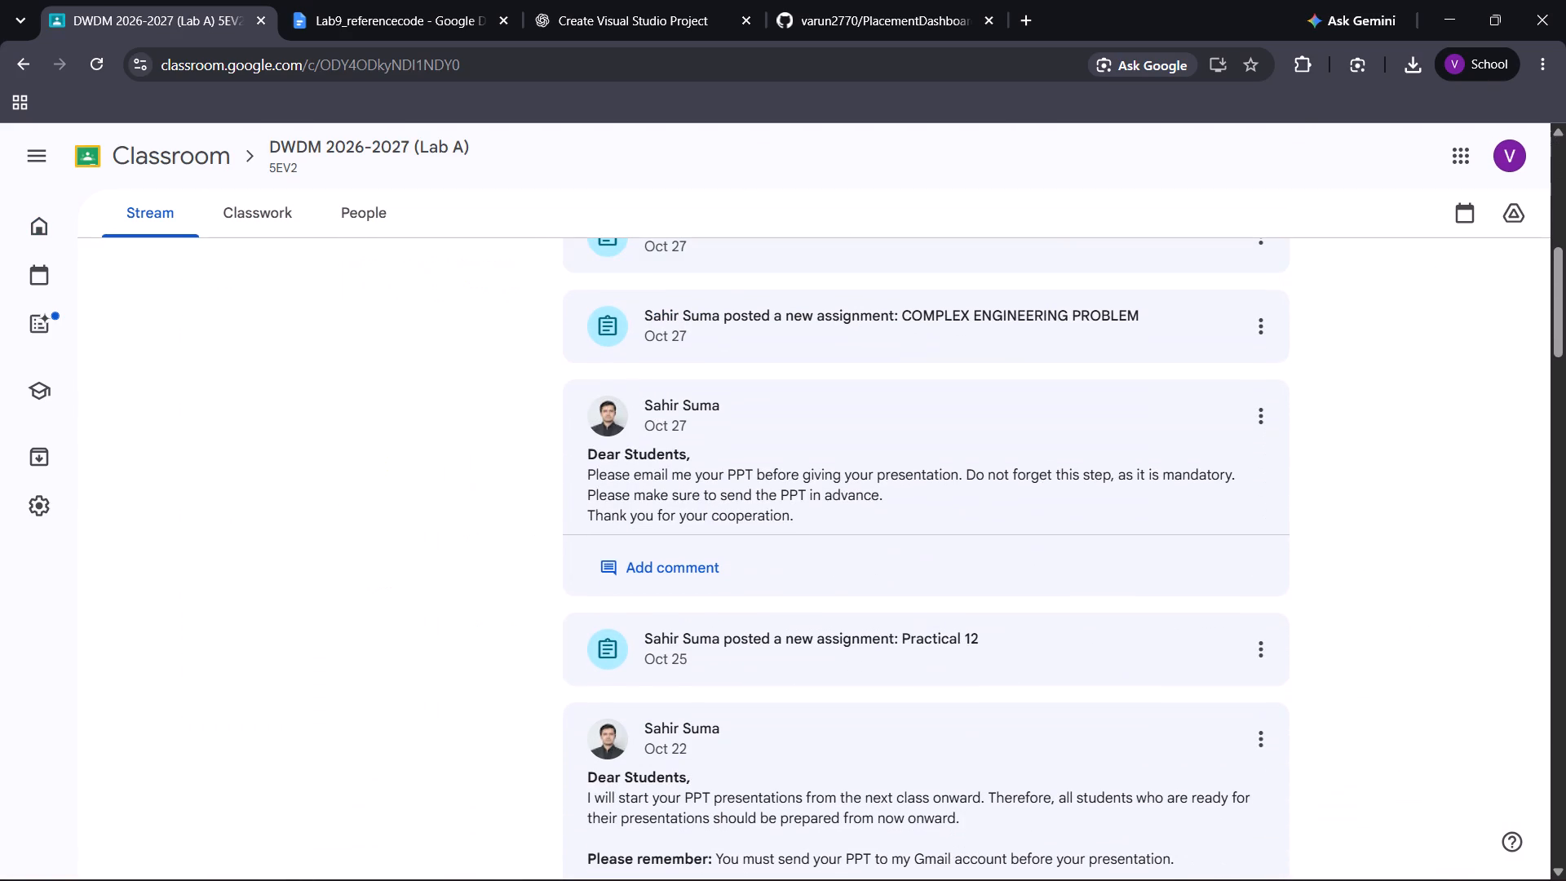
scroll(832, 385, up, 2)
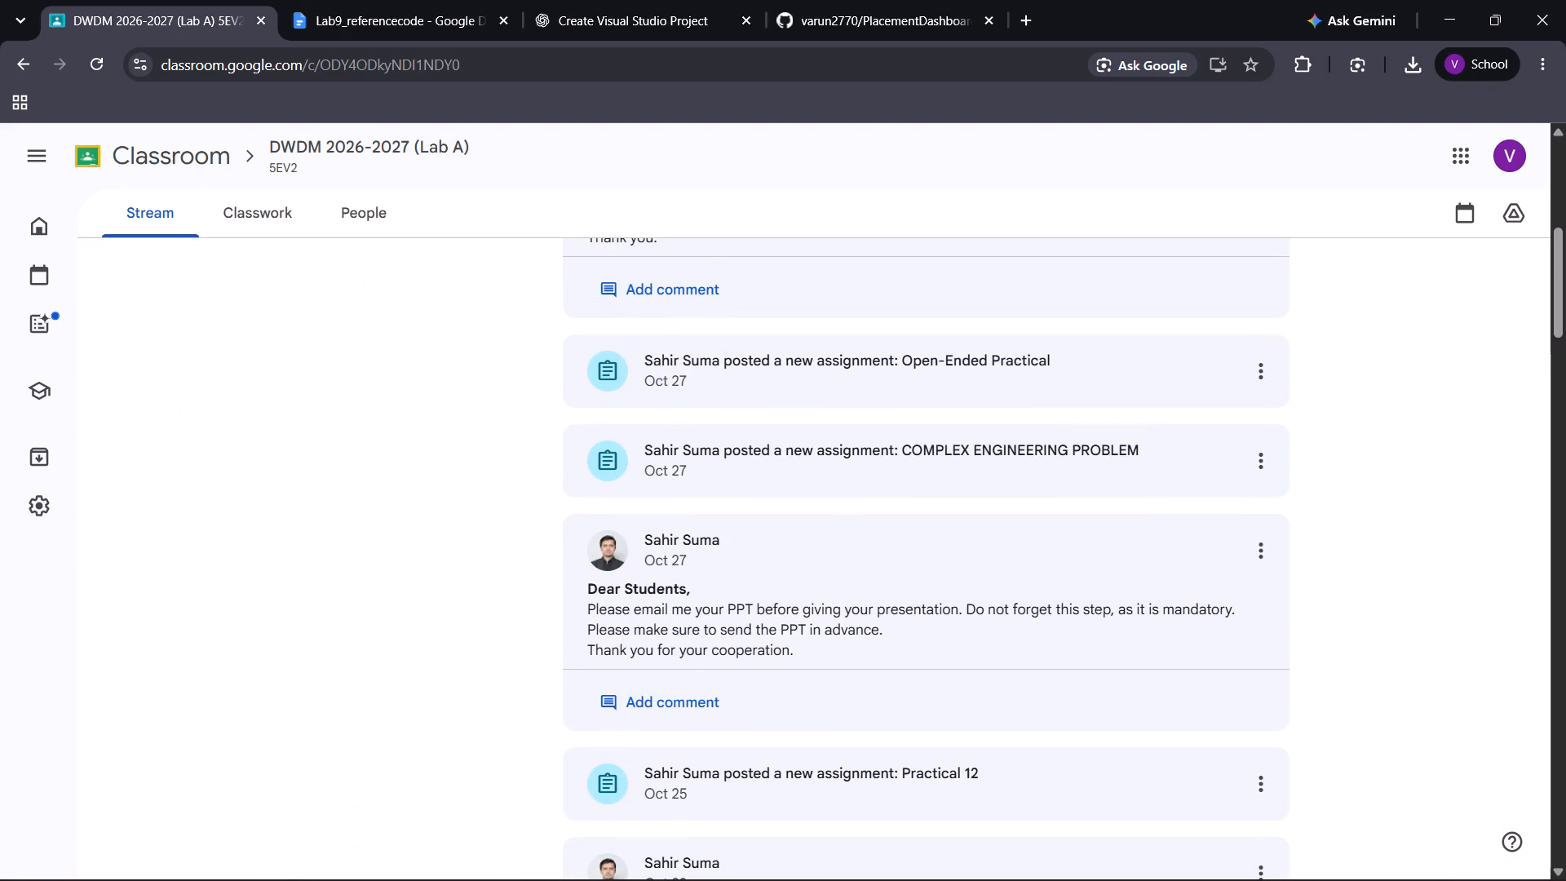
scroll(832, 385, up, 3)
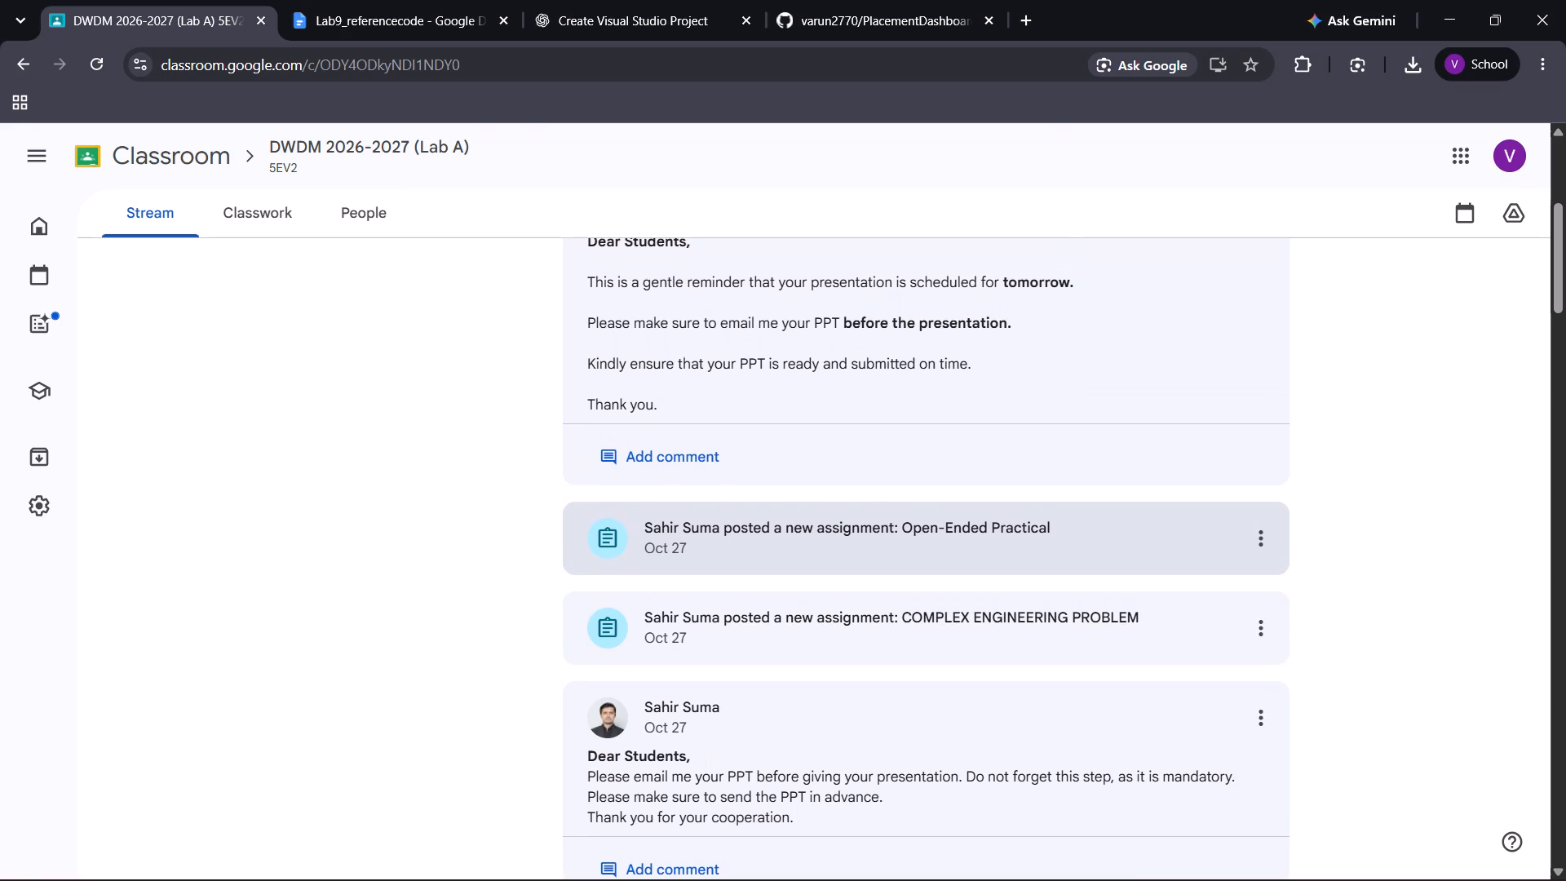
scroll(804, 538, down, 3)
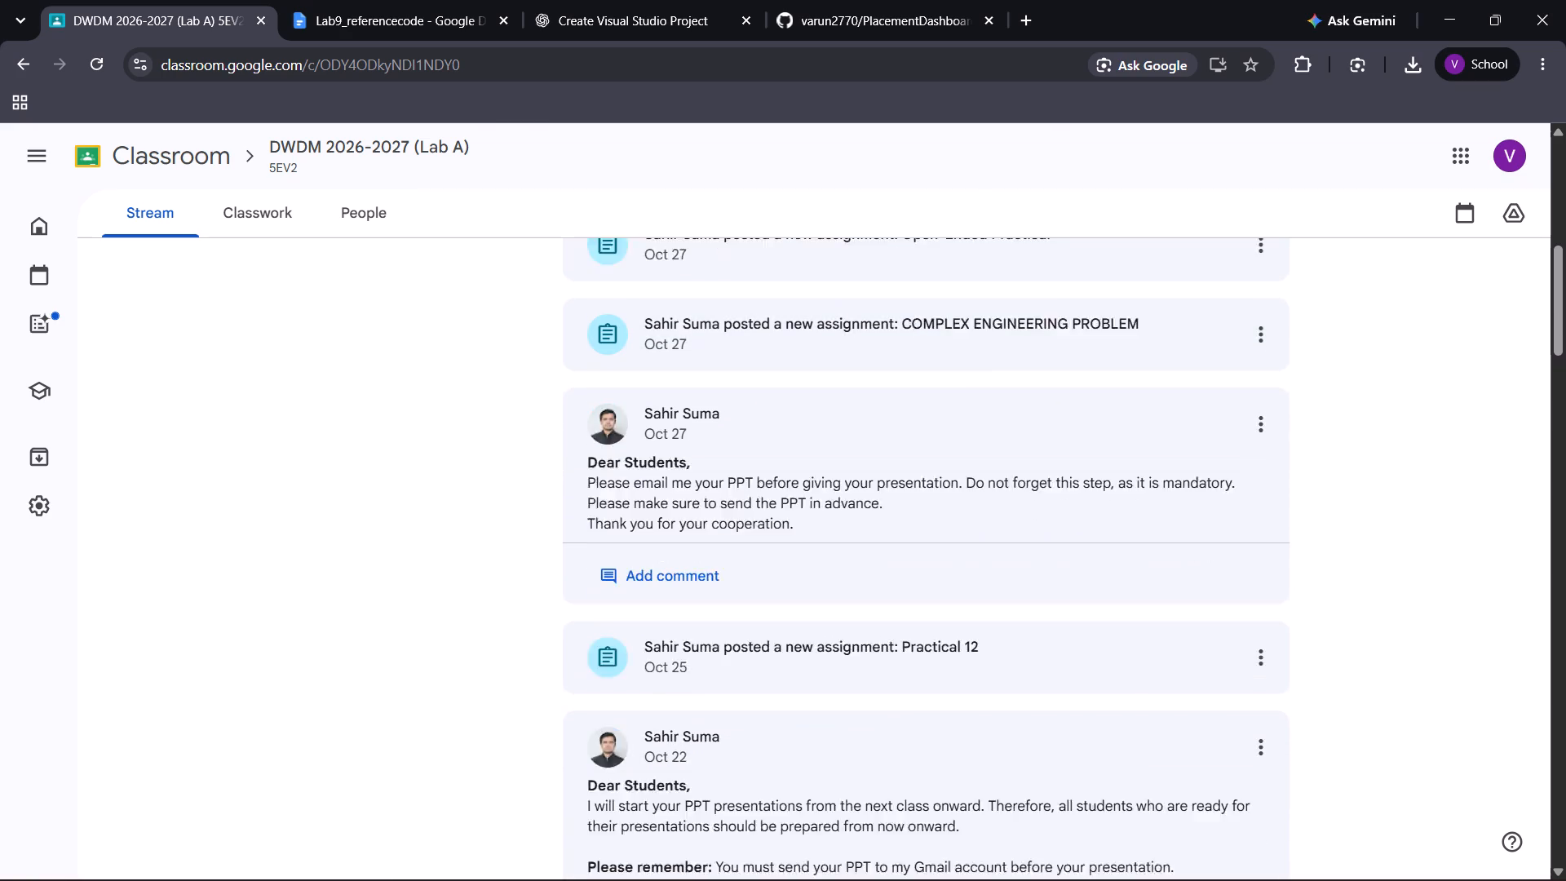
scroll(804, 538, down, 2)
click(808, 496)
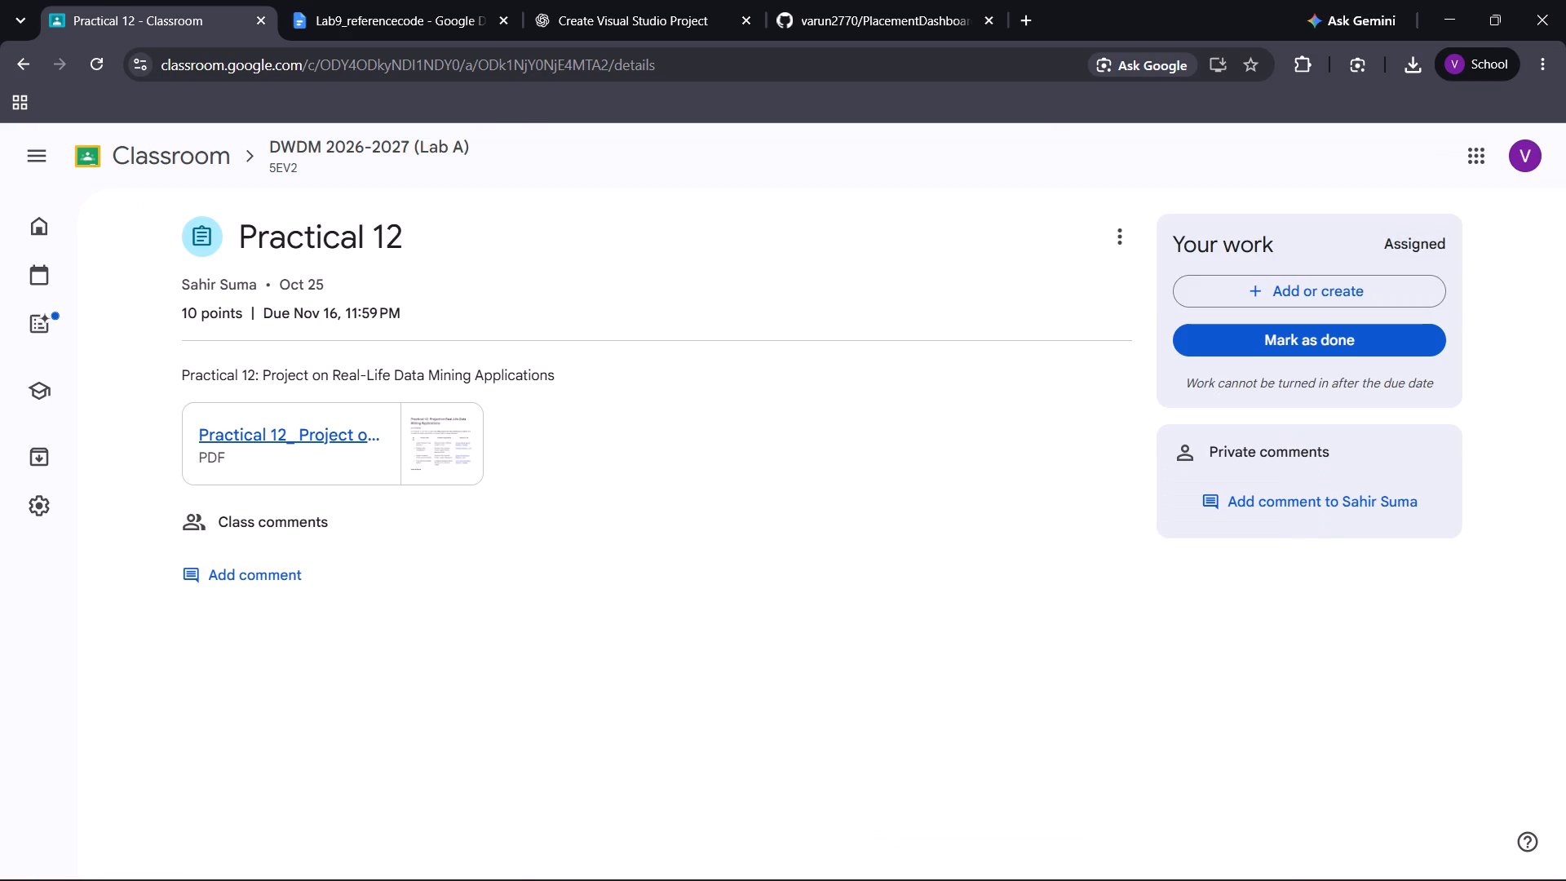
Open the attached Practical 12 PDF and read its project options, suitable algorithms, dataset links and instructions.
click(325, 432)
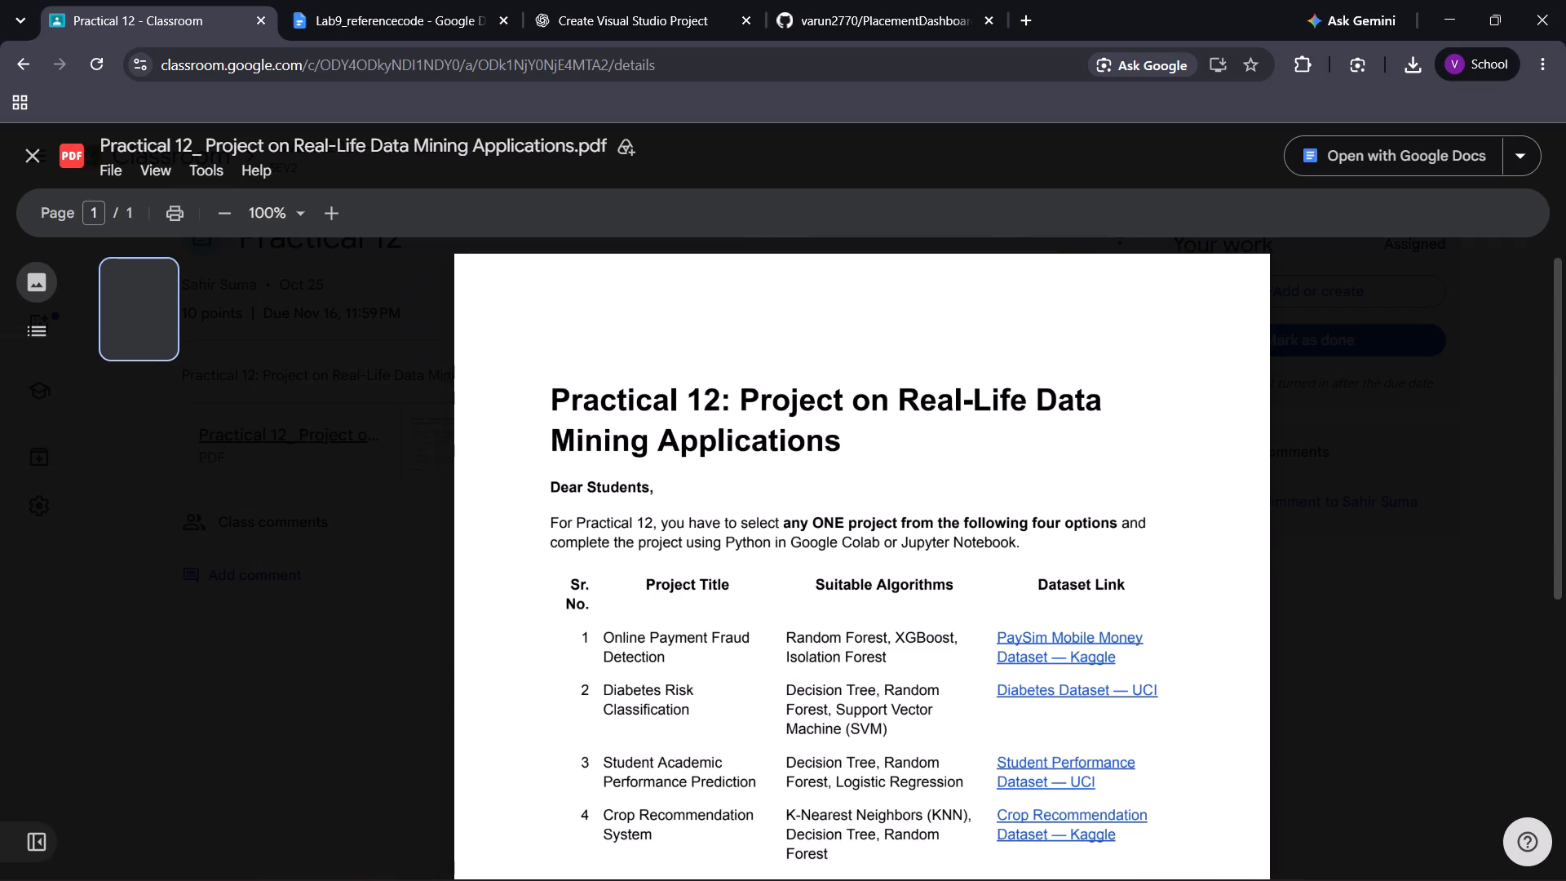
scroll(610, 438, down, 9)
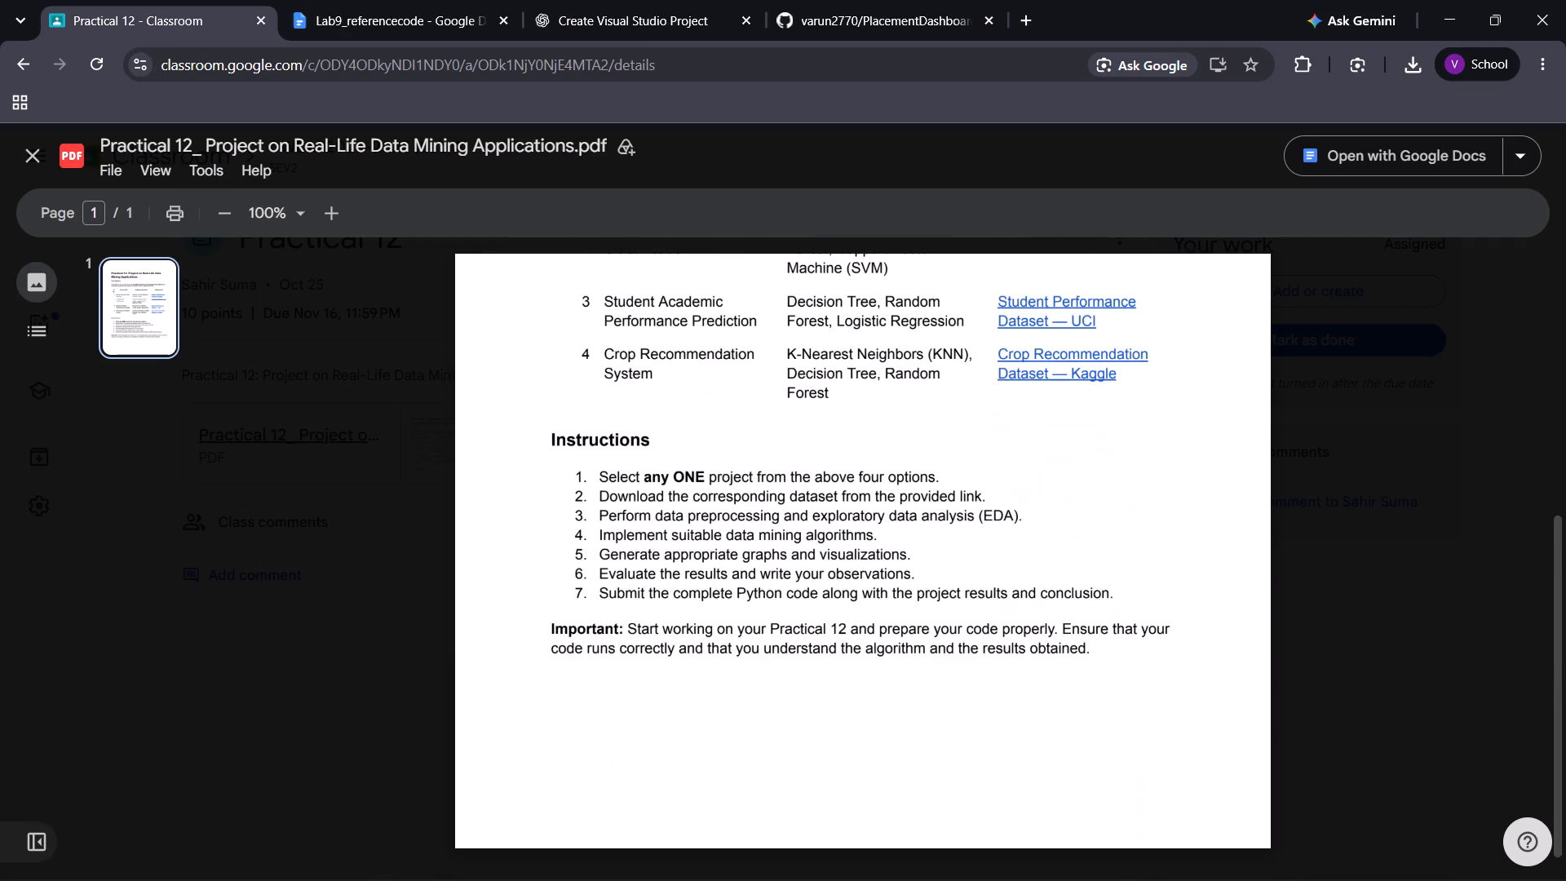
scroll(610, 438, up, 6)
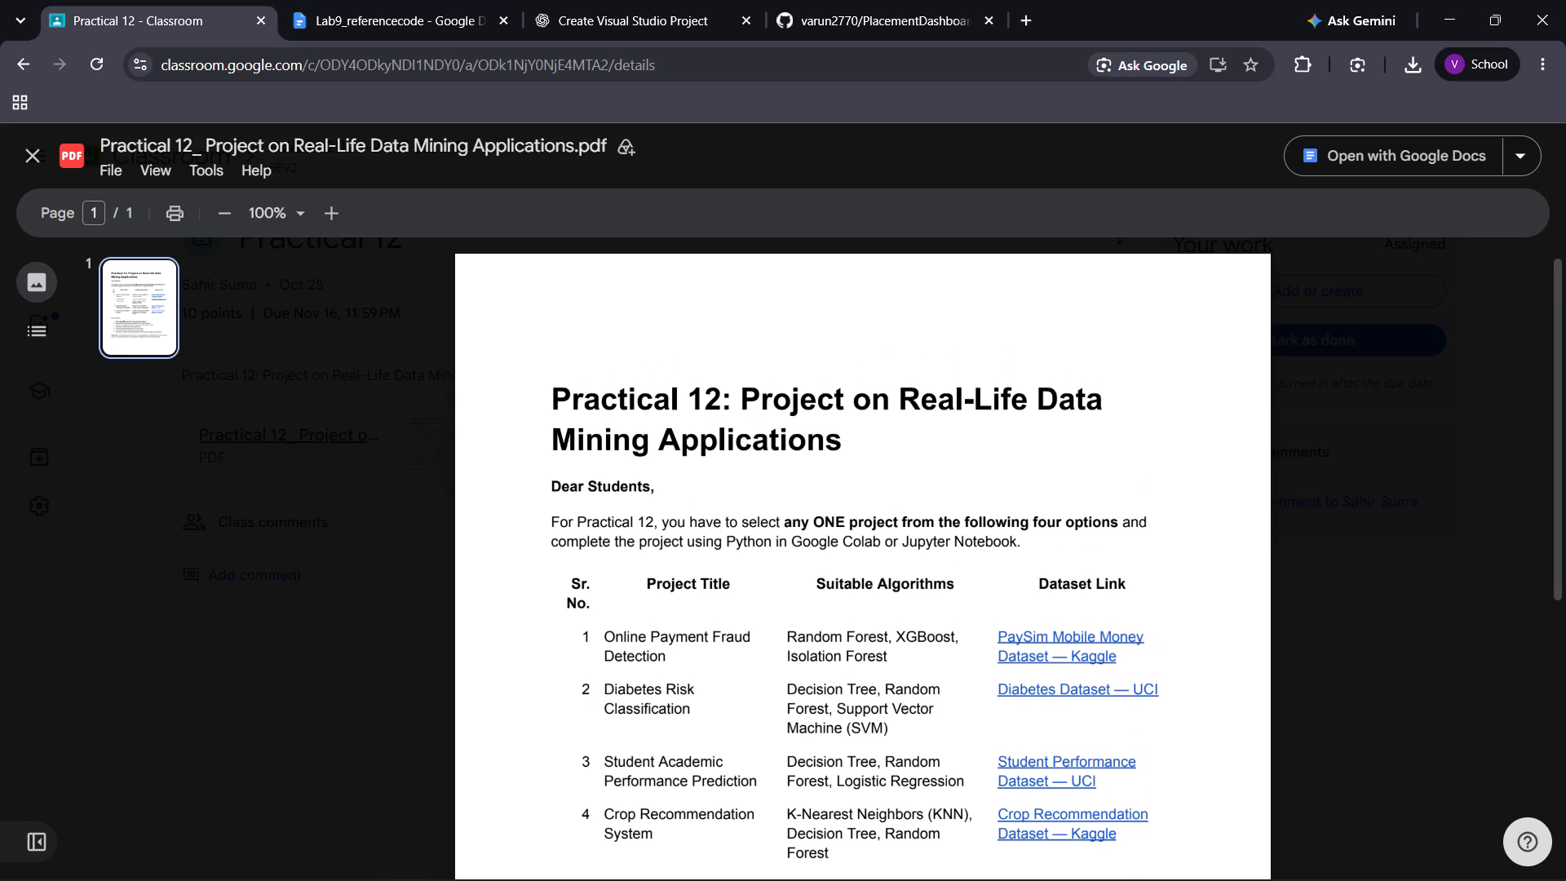
scroll(610, 438, down, 5)
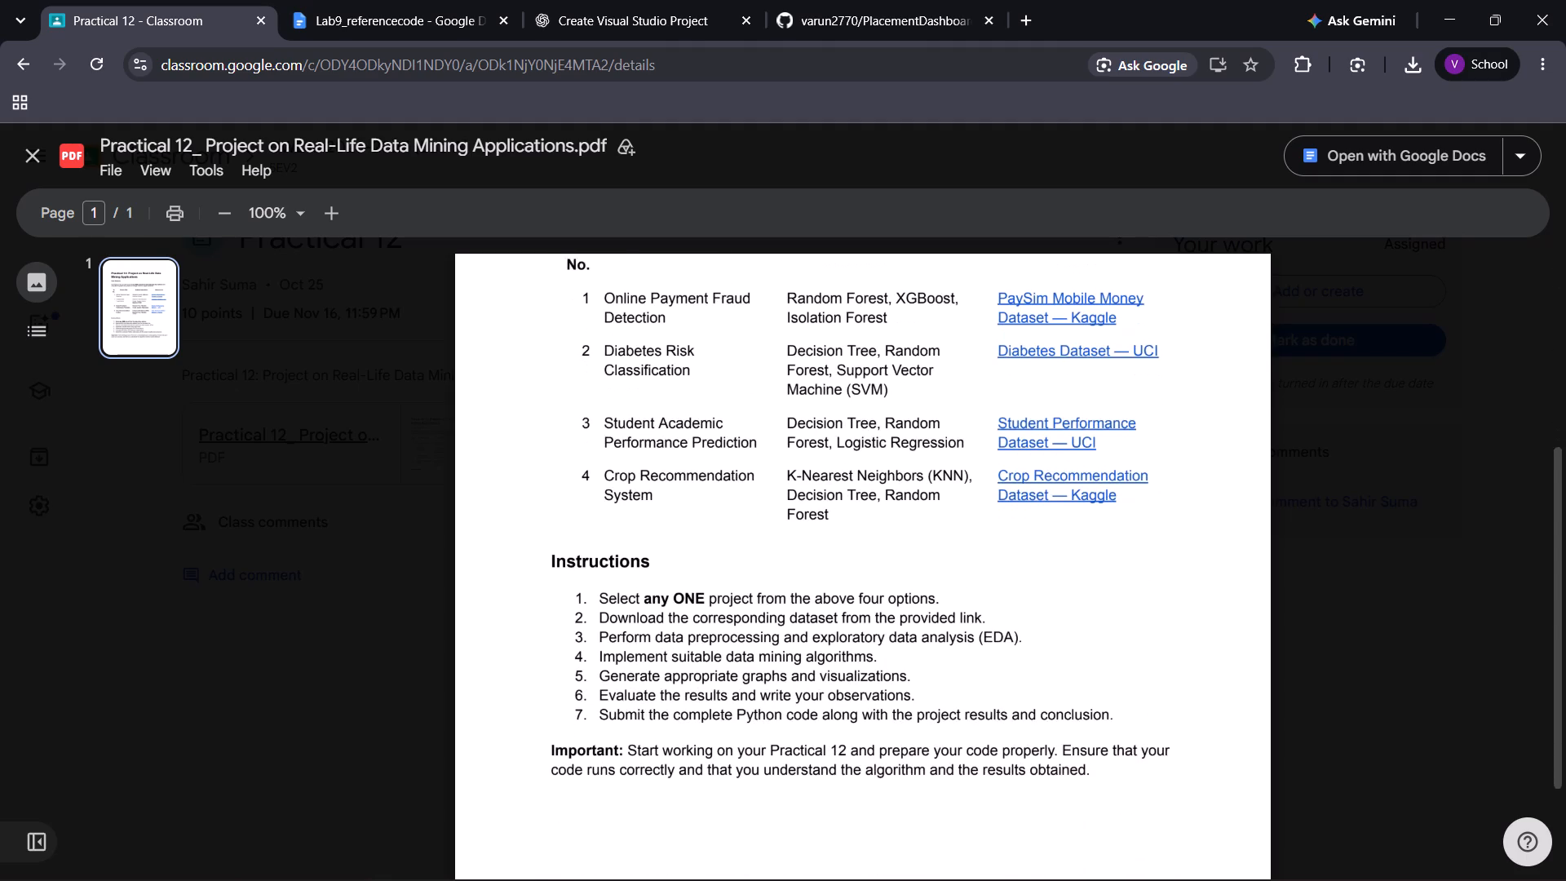
Leave the Practical 12 PDF, return to the DWDM class stream and open the COMPLEX ENGINEERING PROBLEM assignment.
scroll(610, 438, down, 1)
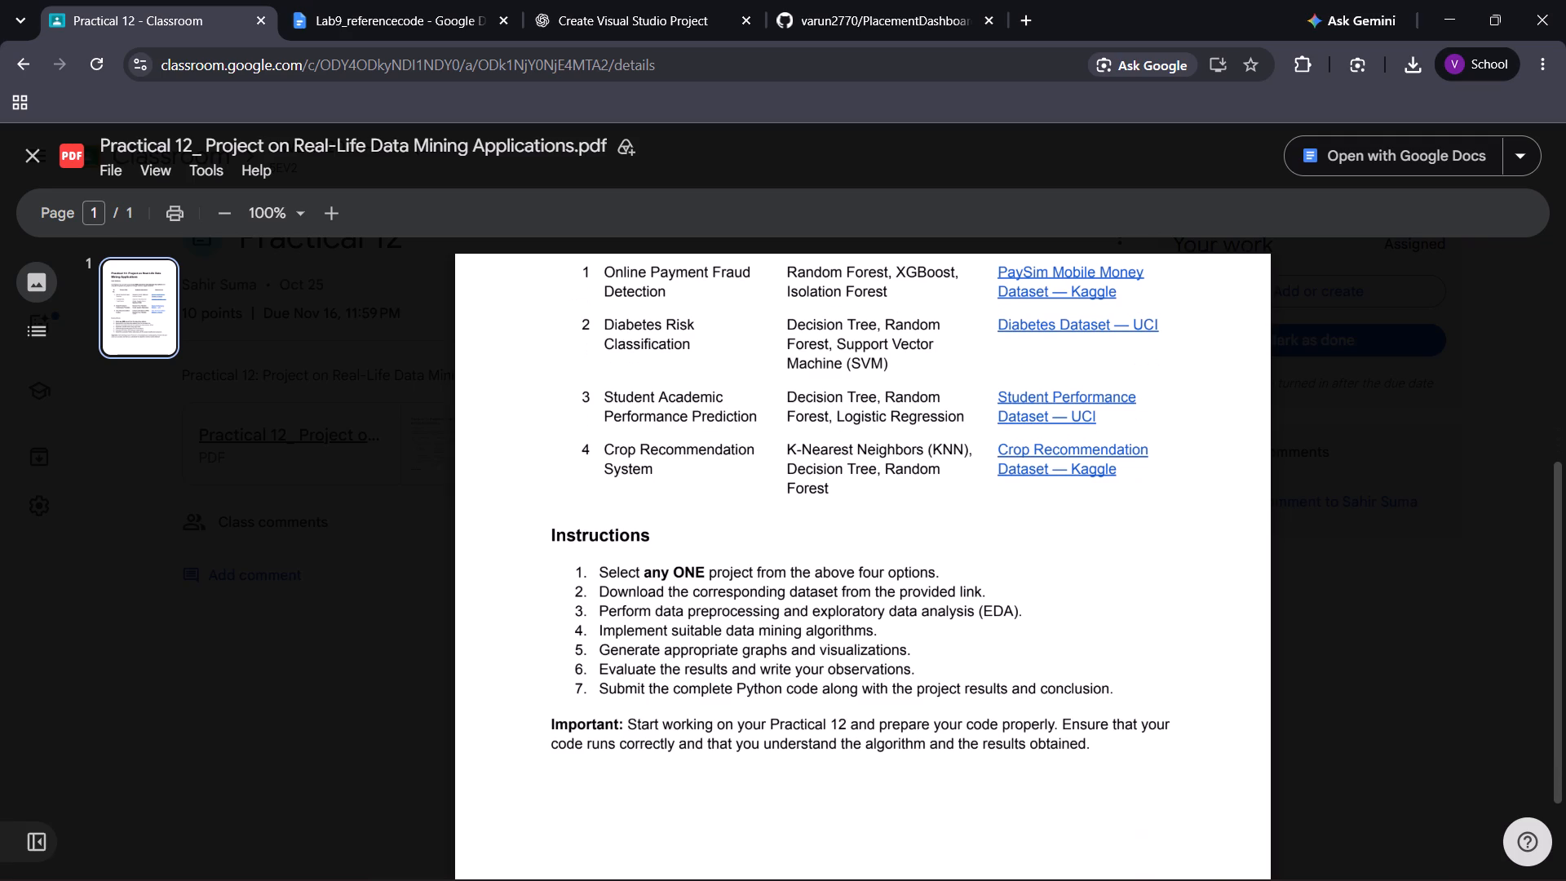
scroll(610, 438, right, 16)
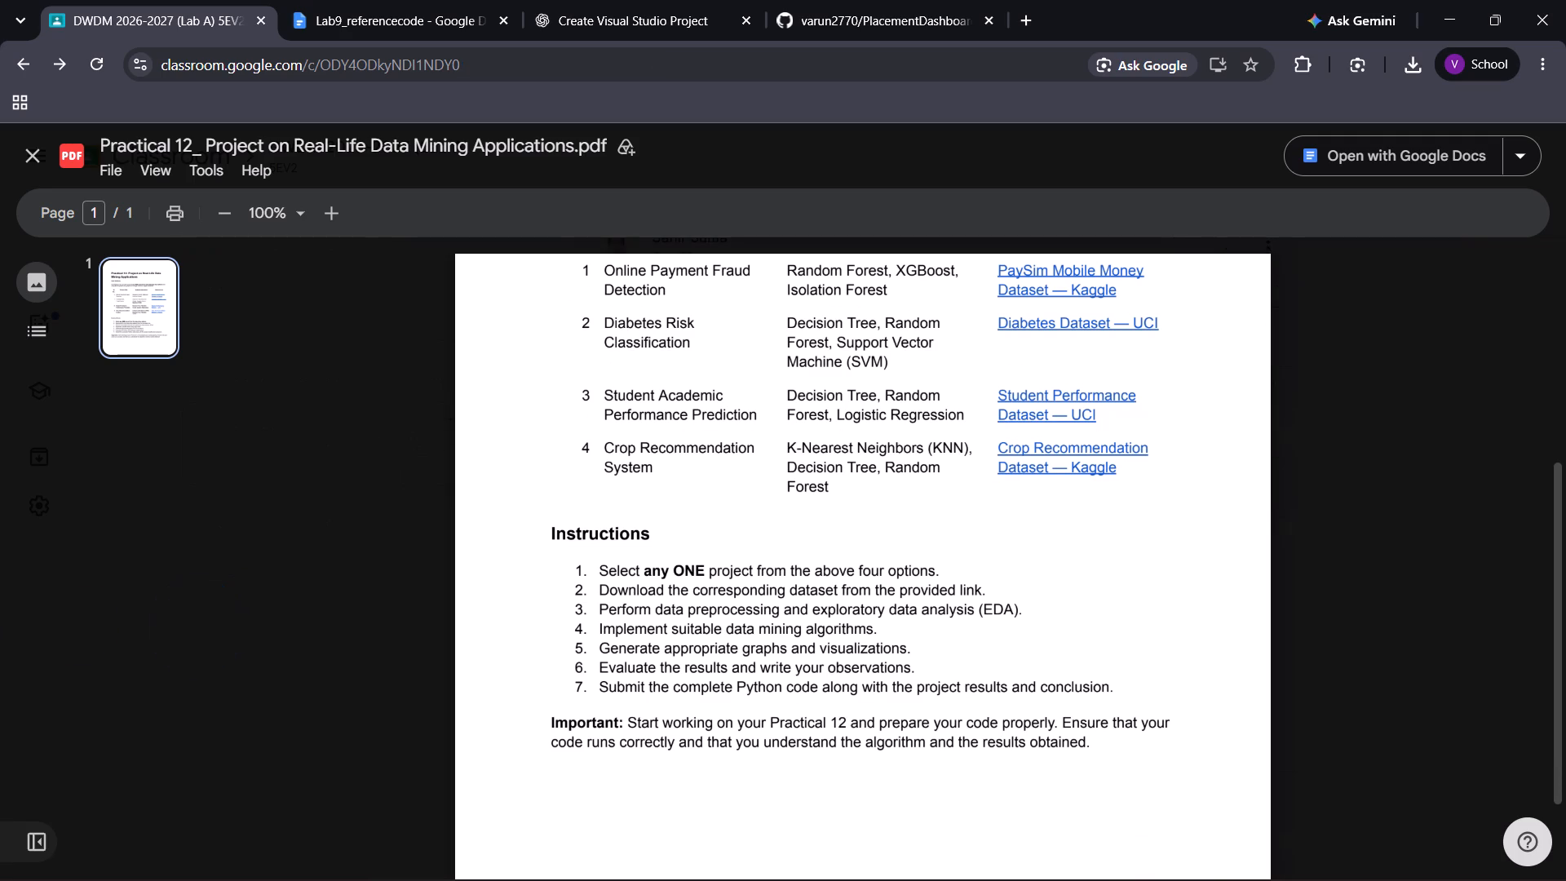
click(22, 162)
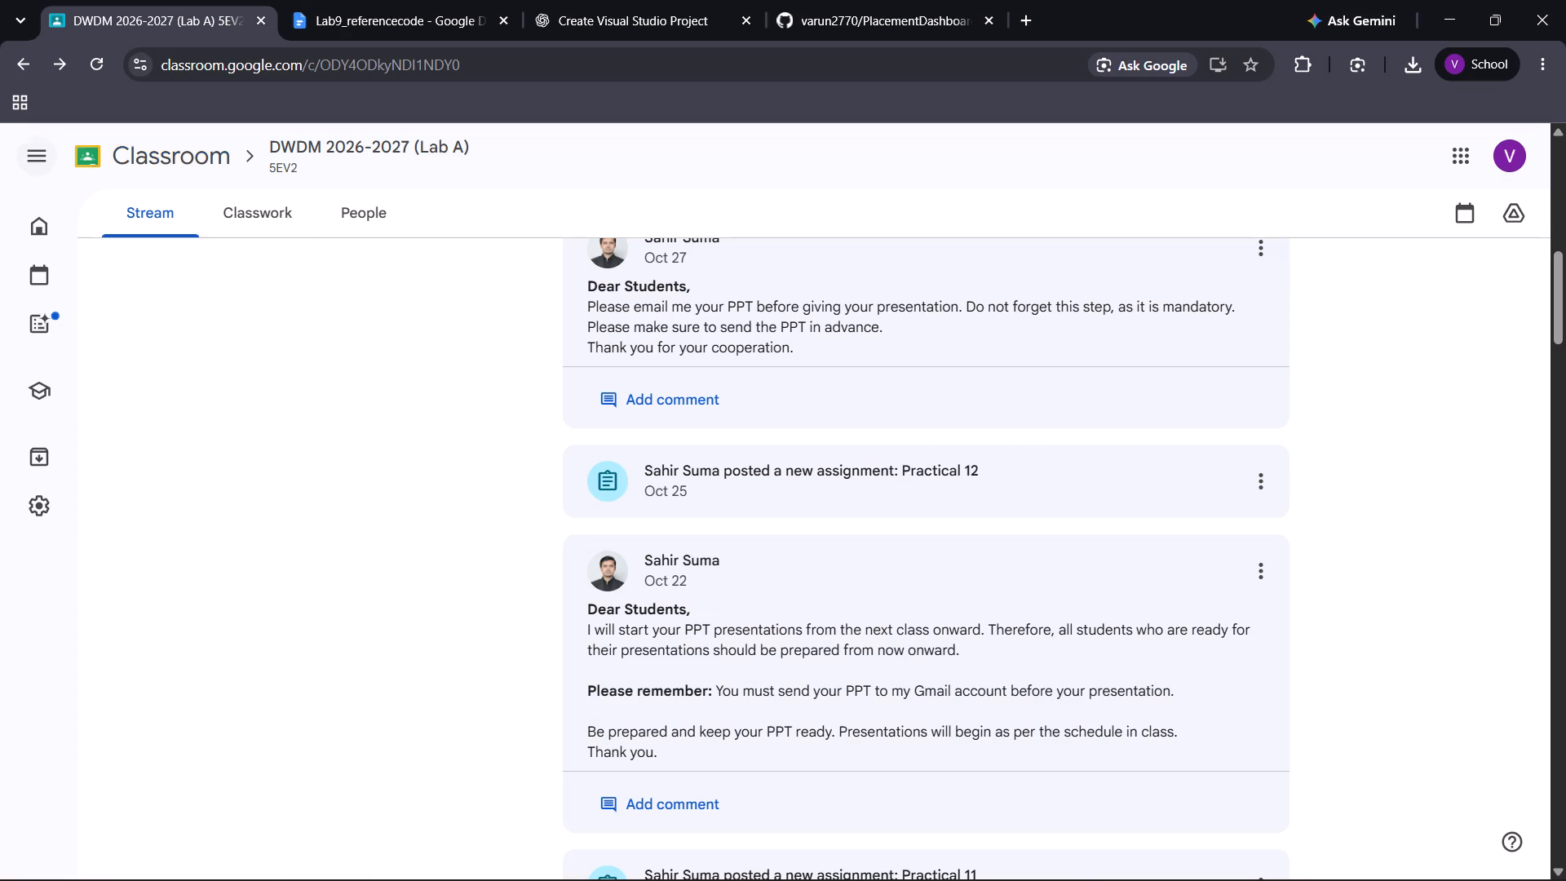
scroll(609, 383, up, 3)
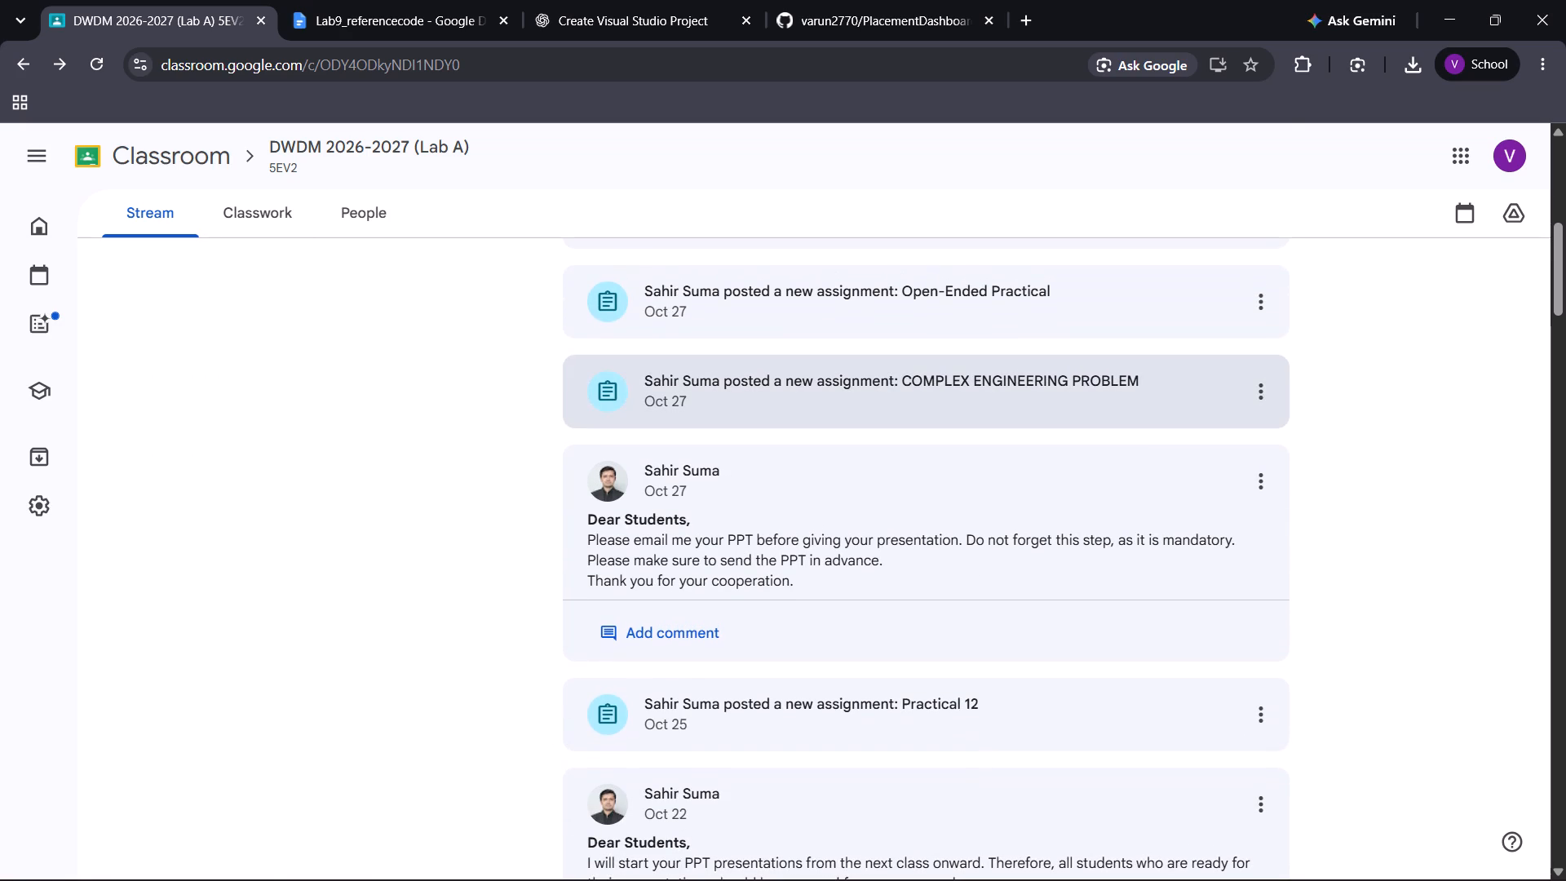
click(775, 395)
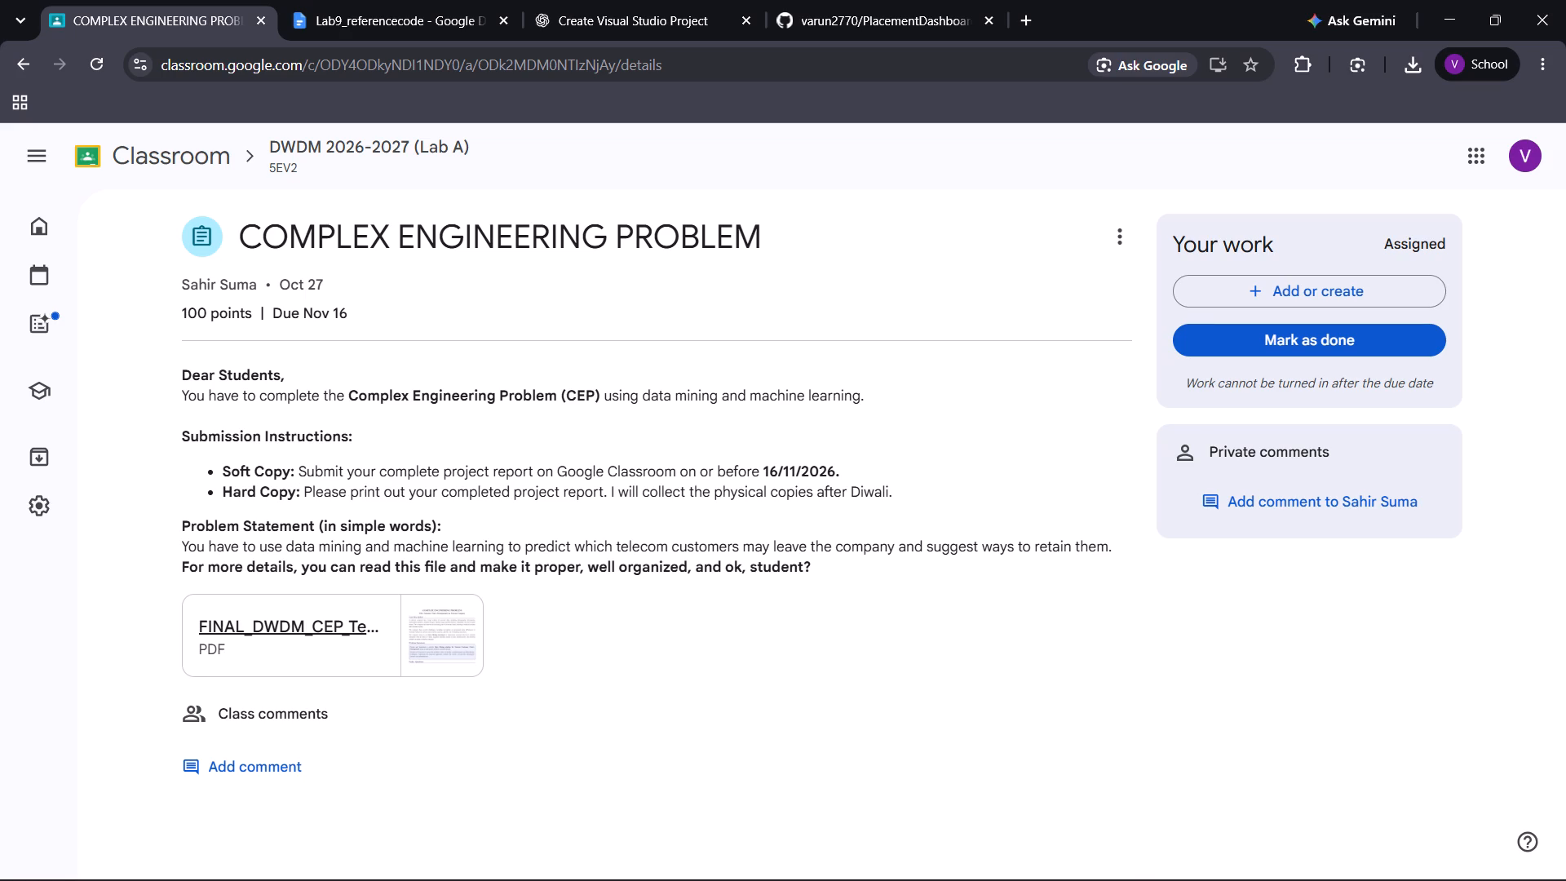
Open the attached FINAL_DWDM_CEP_Telecom_Customer_Churn PDF, skim through its pages and return to the first page.
click(215, 653)
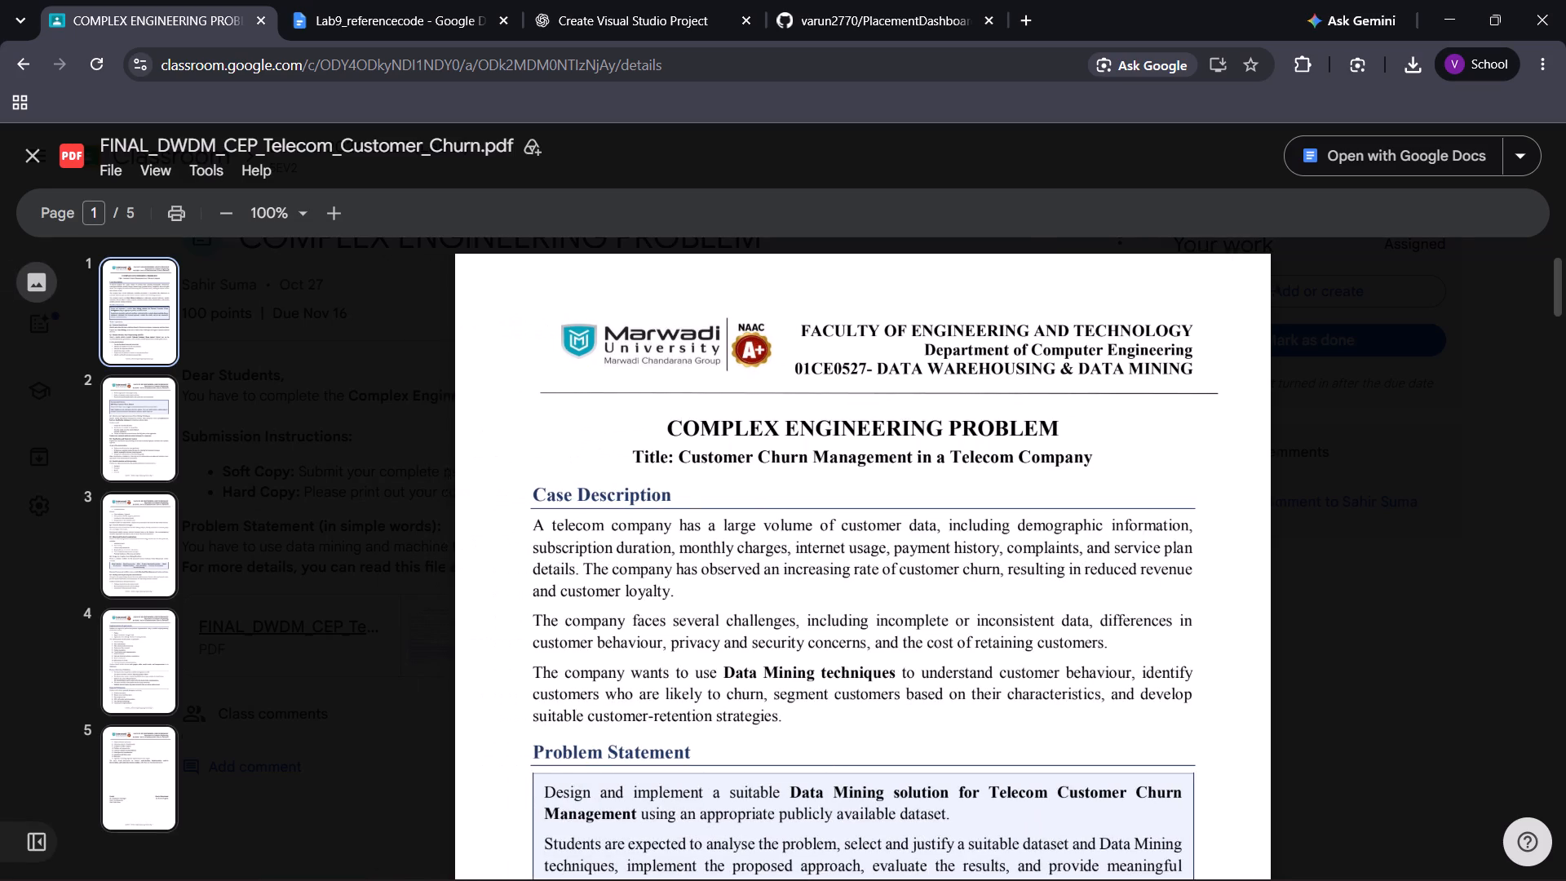
scroll(561, 463, down, 1)
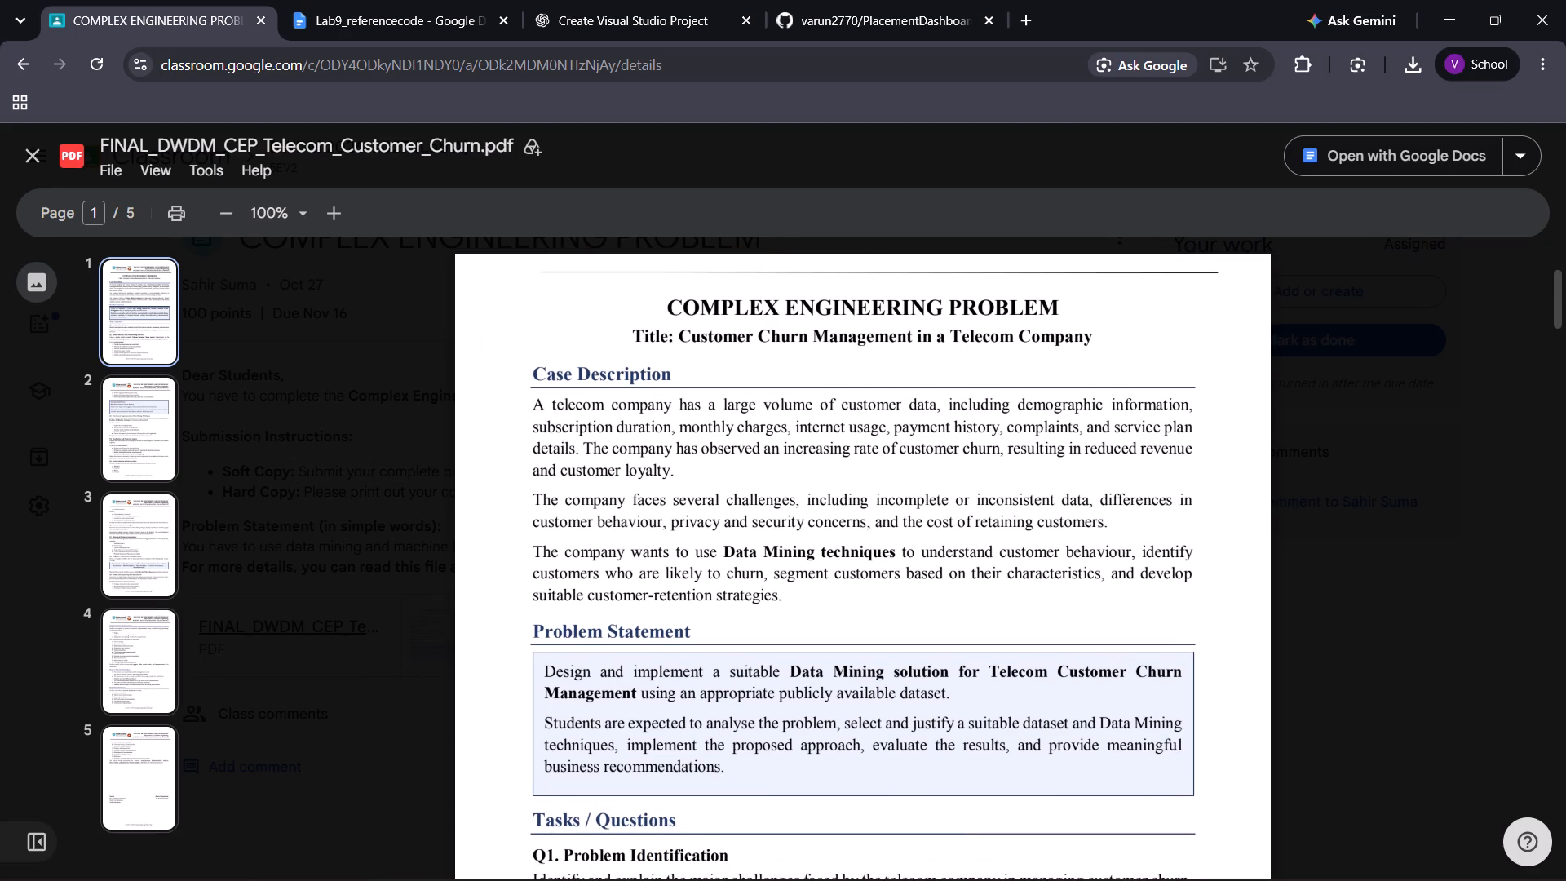
scroll(561, 463, down, 16)
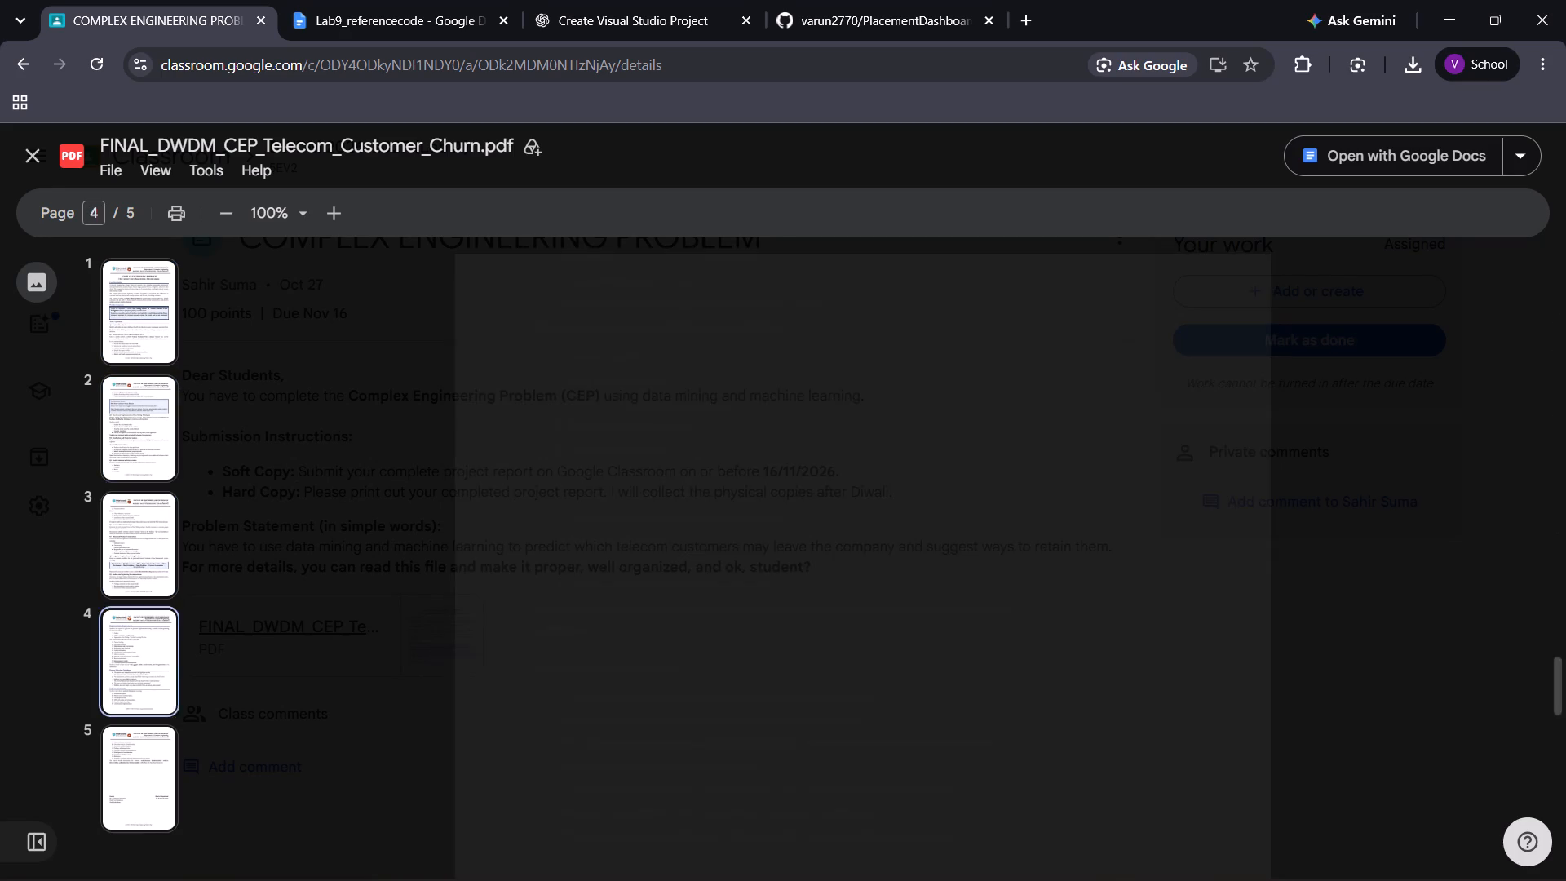
scroll(561, 463, down, 1)
scroll(561, 463, up, 12)
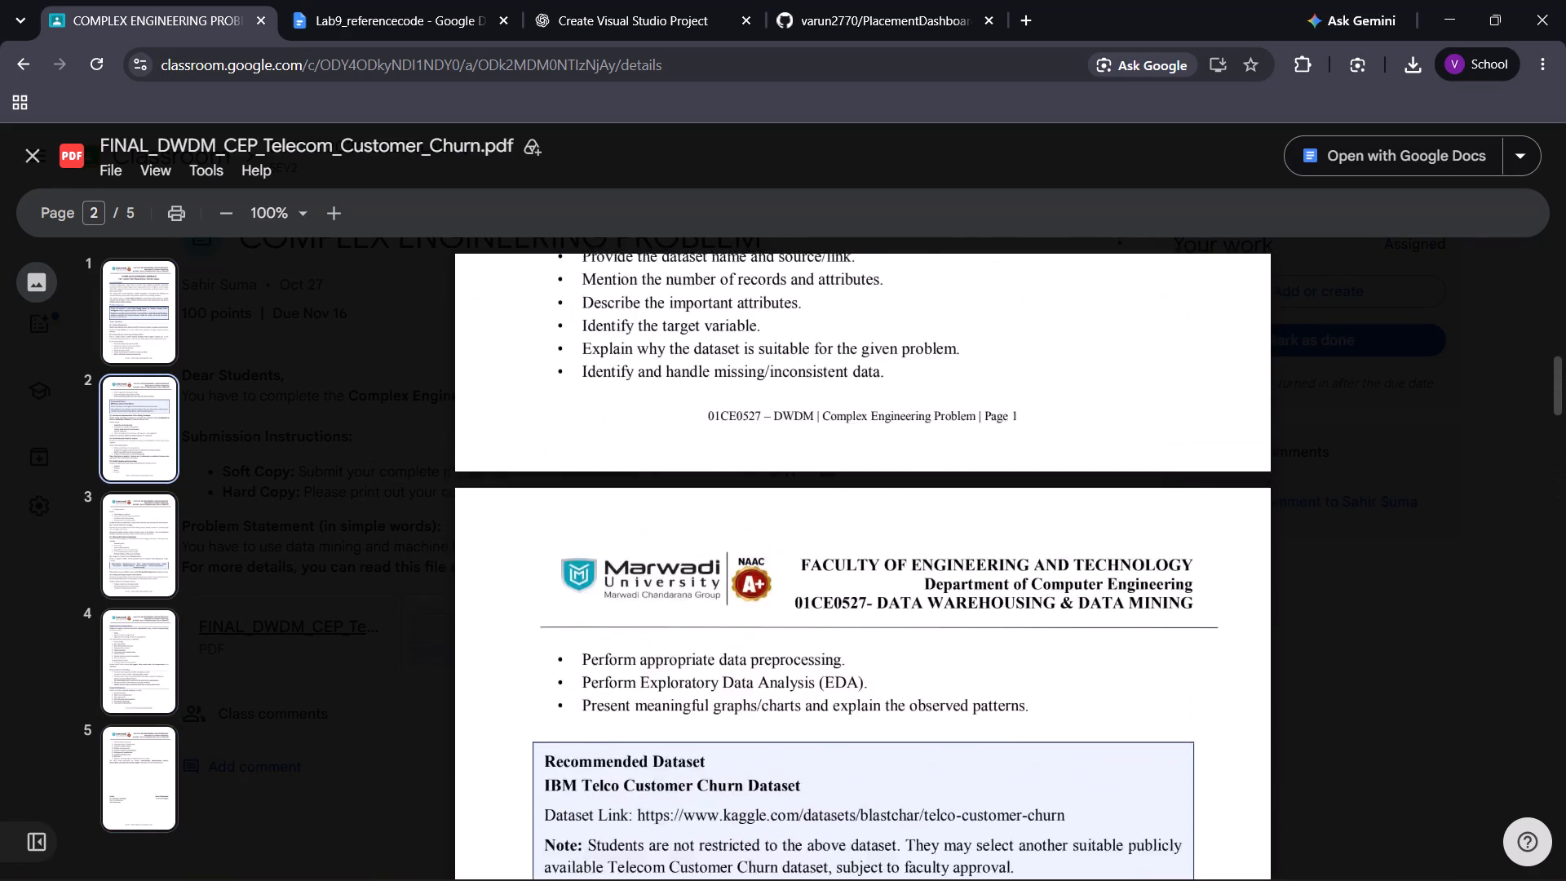
scroll(561, 463, up, 4)
scroll(561, 463, right, 1)
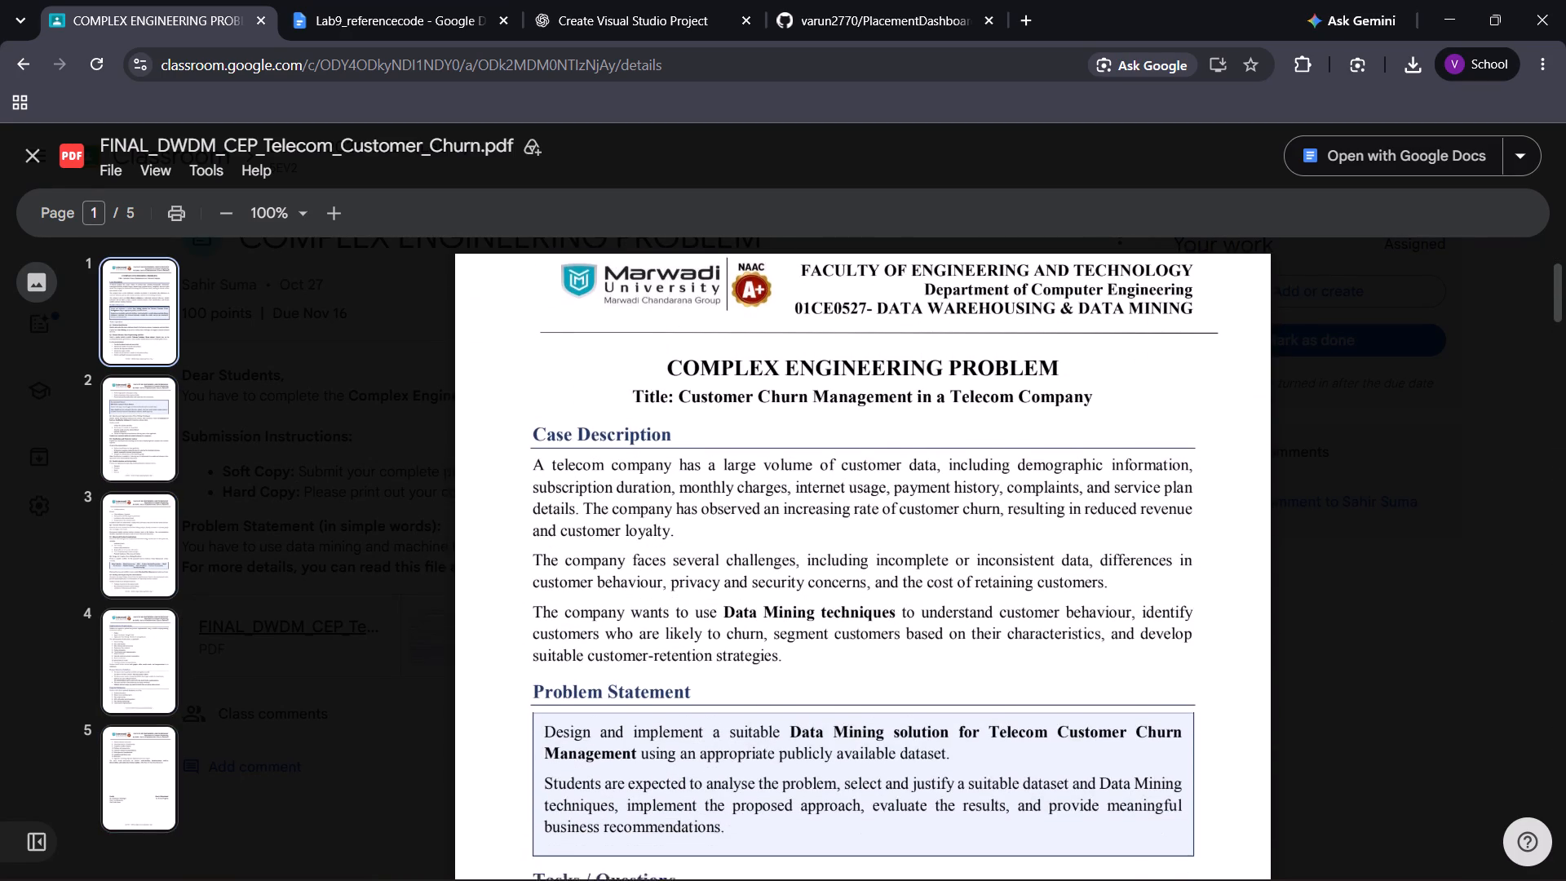
Read the churn PDF's case description, problem statement and task questions on dataset selection, data mining techniques, classification and clustering.
scroll(561, 463, right, 1)
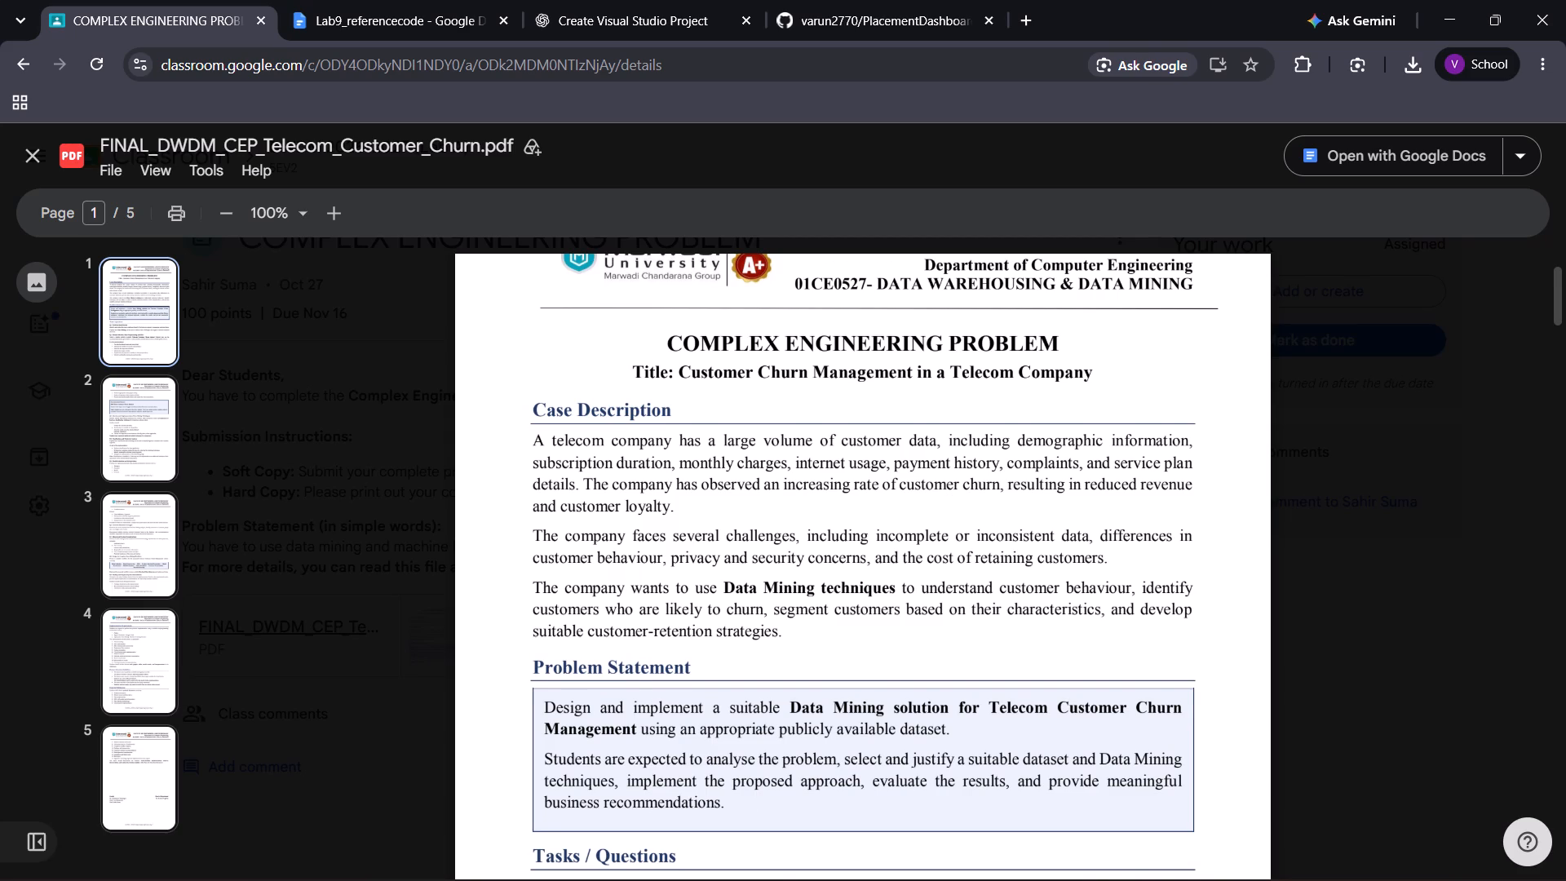
scroll(914, 400, down, 2)
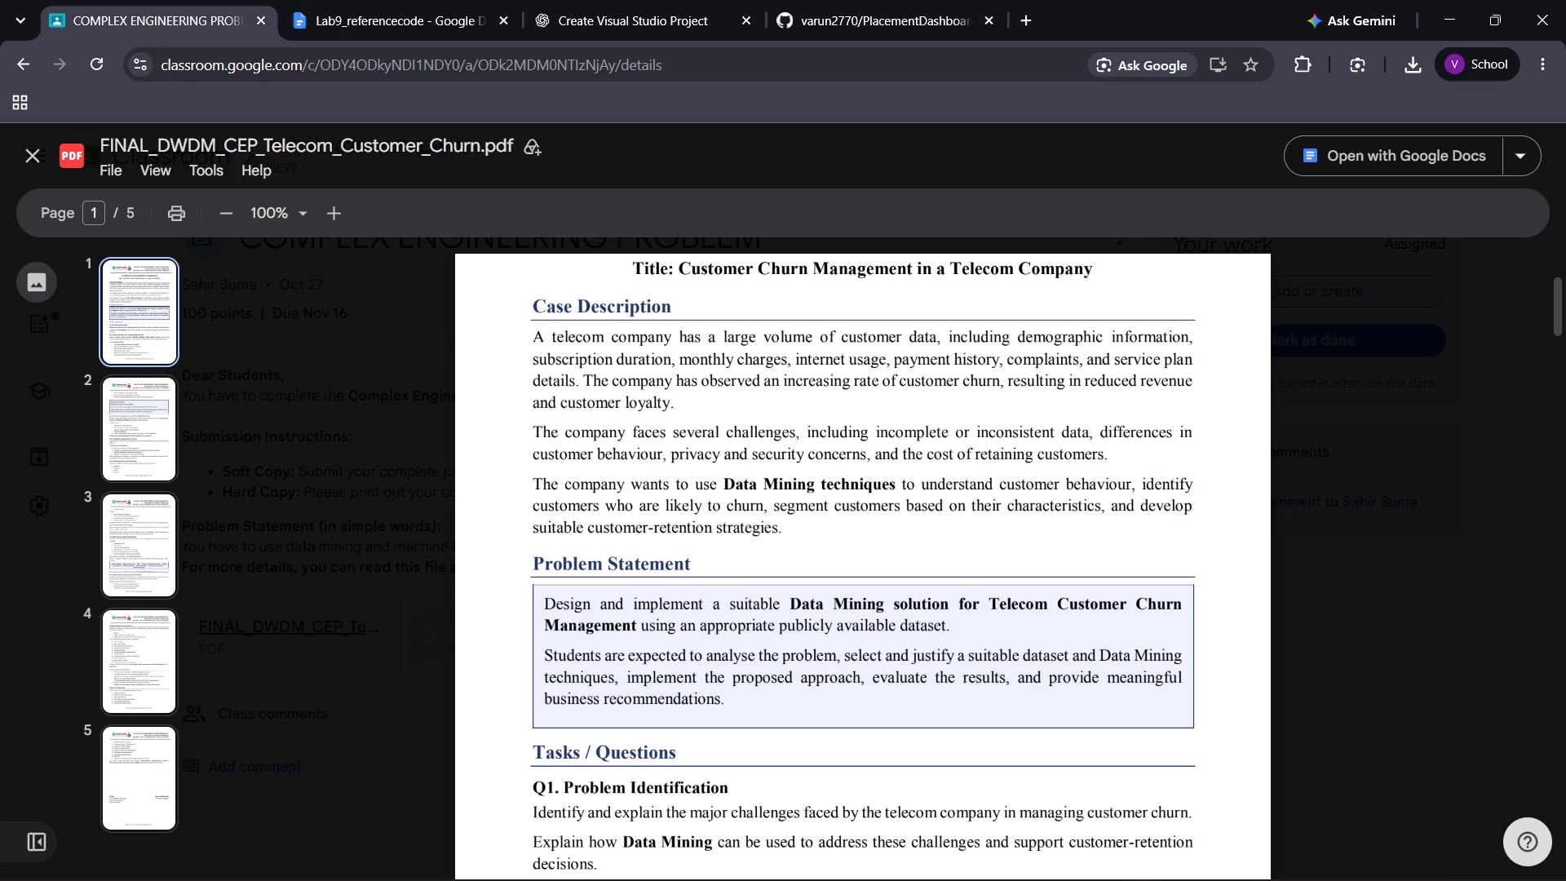
scroll(734, 607, down, 4)
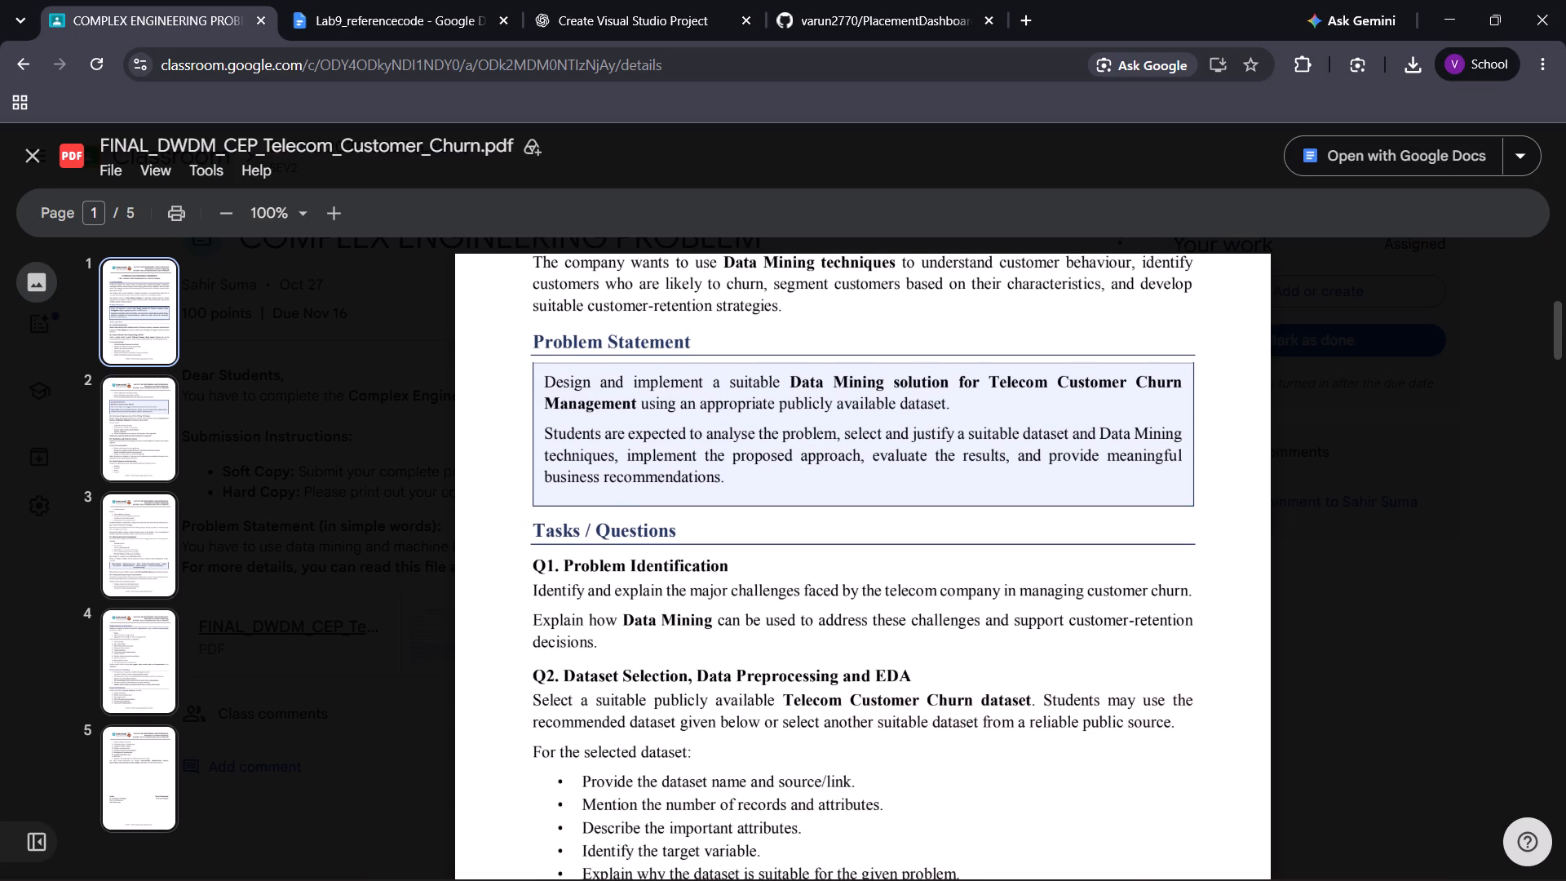
scroll(734, 607, down, 6)
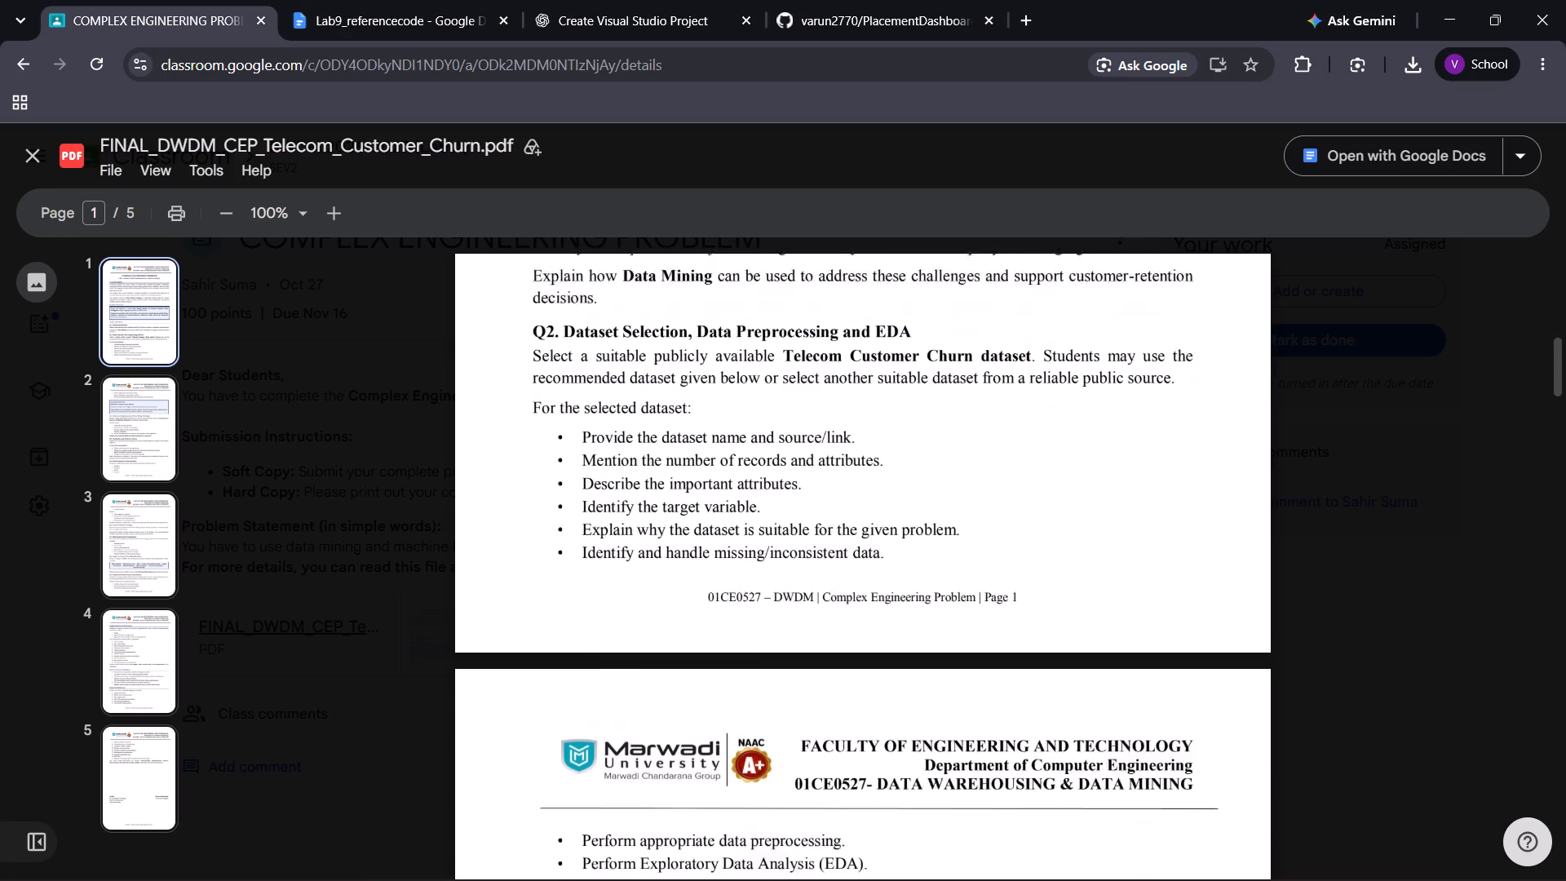
scroll(734, 607, down, 4)
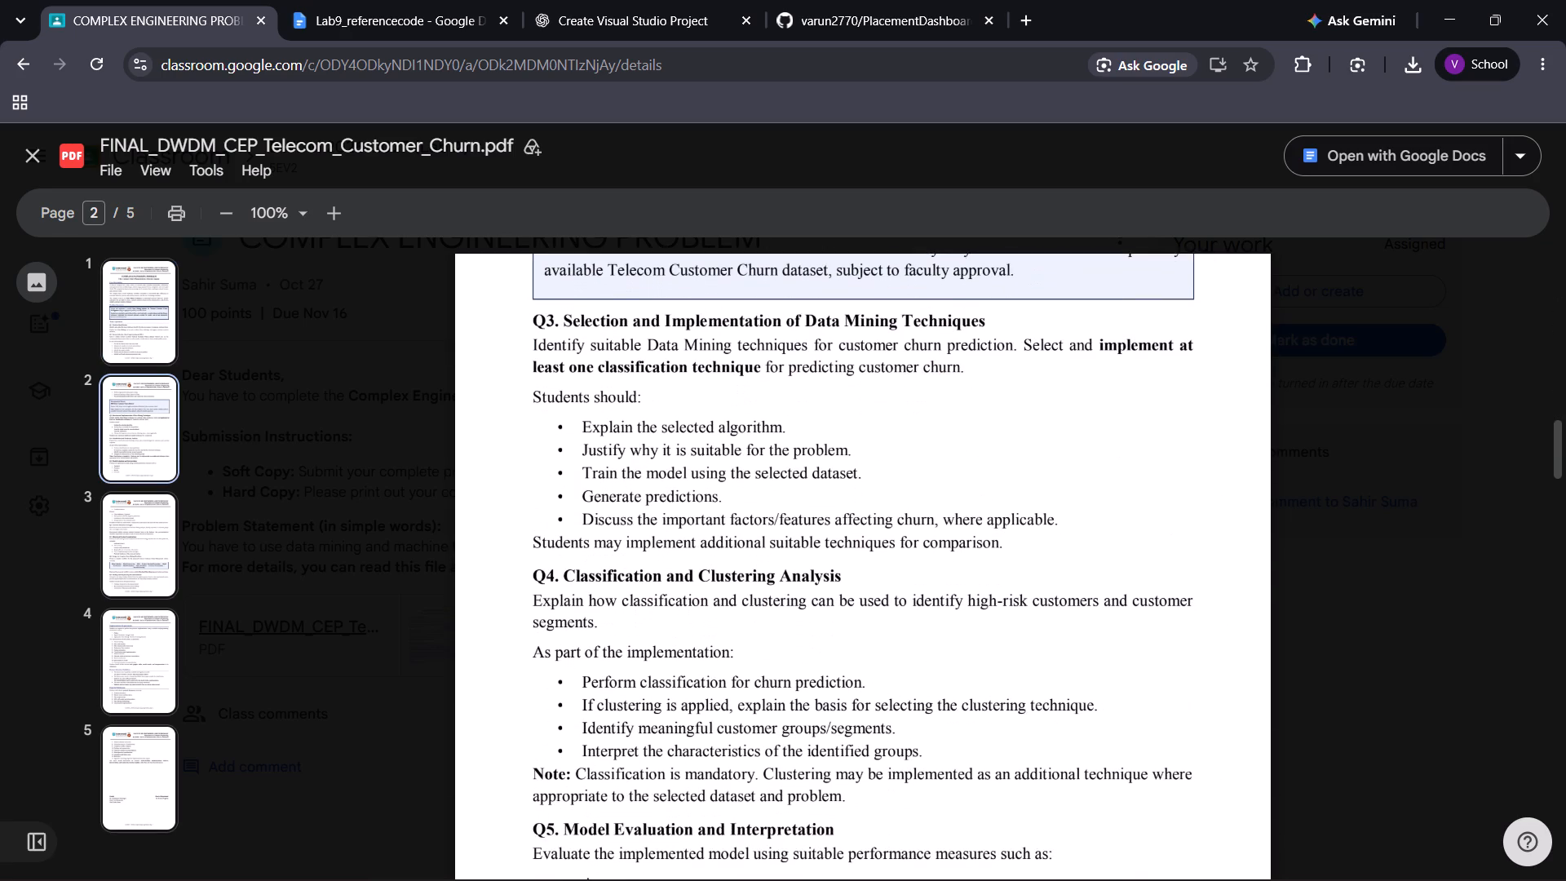